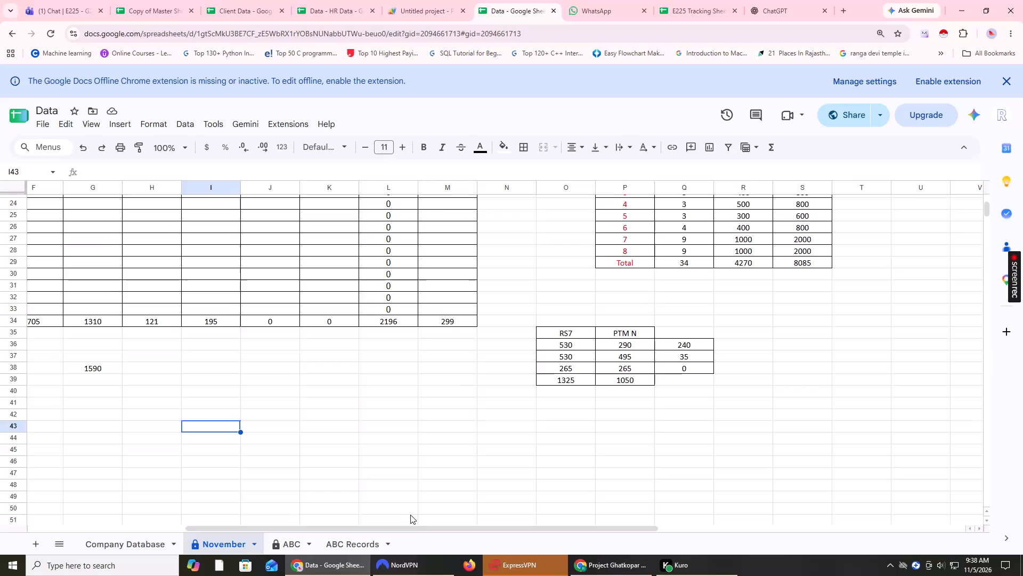
Examine the November sheet's daily entries for A, B and C, along with the totals below the table.
{"action": "left_click_drag", "start_coordinate": [412, 527], "coordinate": [222, 499]}
{"action": "left_click", "coordinate": [420, 403]}
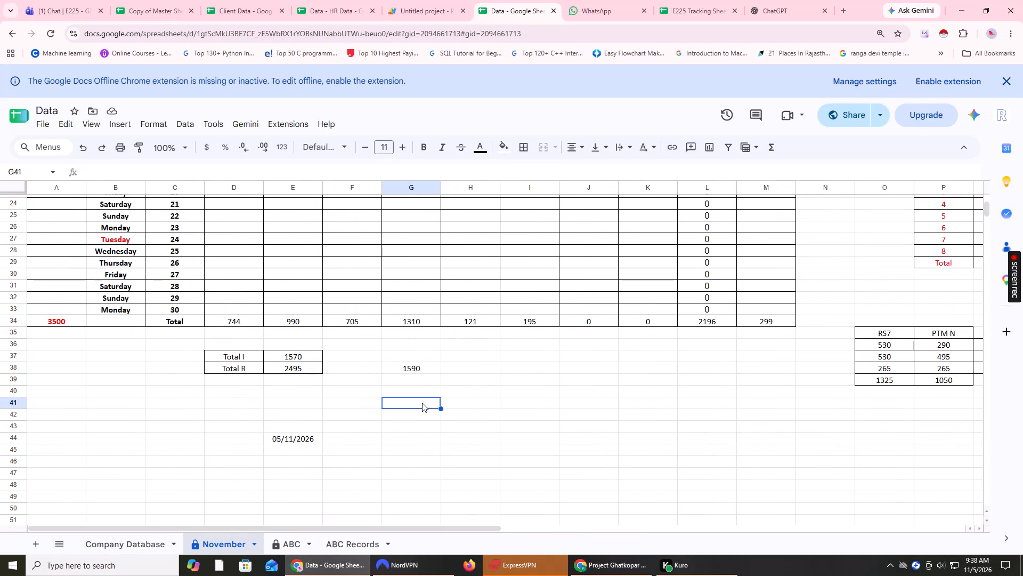
{"action": "left_click", "coordinate": [361, 417]}
{"action": "left_click", "coordinate": [339, 411]}
{"action": "scroll", "coordinate": [357, 390], "scroll_direction": "up", "scroll_amount": 2}
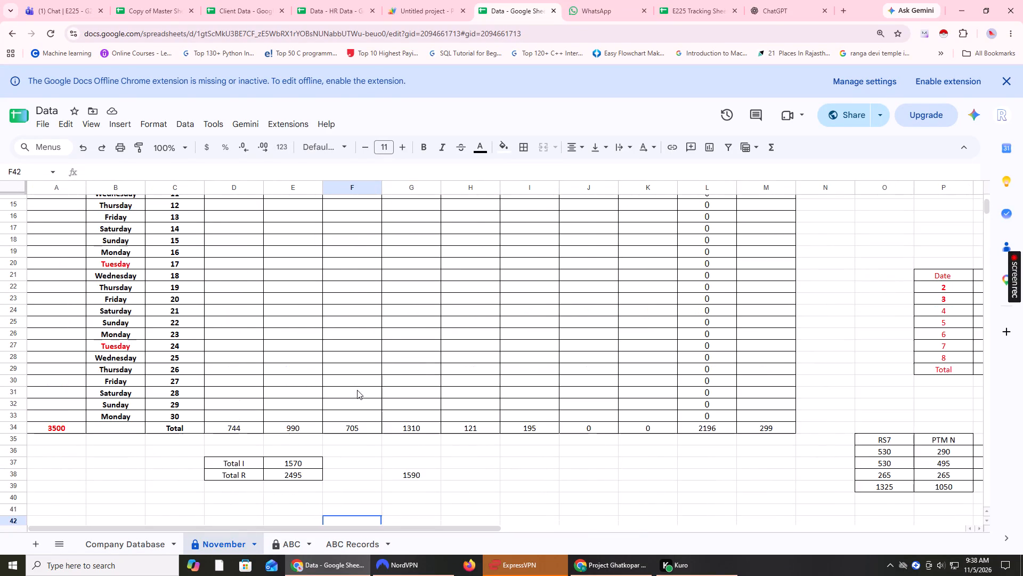
{"action": "scroll", "coordinate": [357, 390], "scroll_direction": "up", "scroll_amount": 7}
{"action": "scroll", "coordinate": [357, 390], "scroll_direction": "down", "scroll_amount": 5}
{"action": "scroll", "coordinate": [428, 385], "scroll_direction": "up", "scroll_amount": 7}
{"action": "left_click", "coordinate": [390, 364]}
{"action": "scroll", "coordinate": [380, 413], "scroll_direction": "up", "scroll_amount": 2}
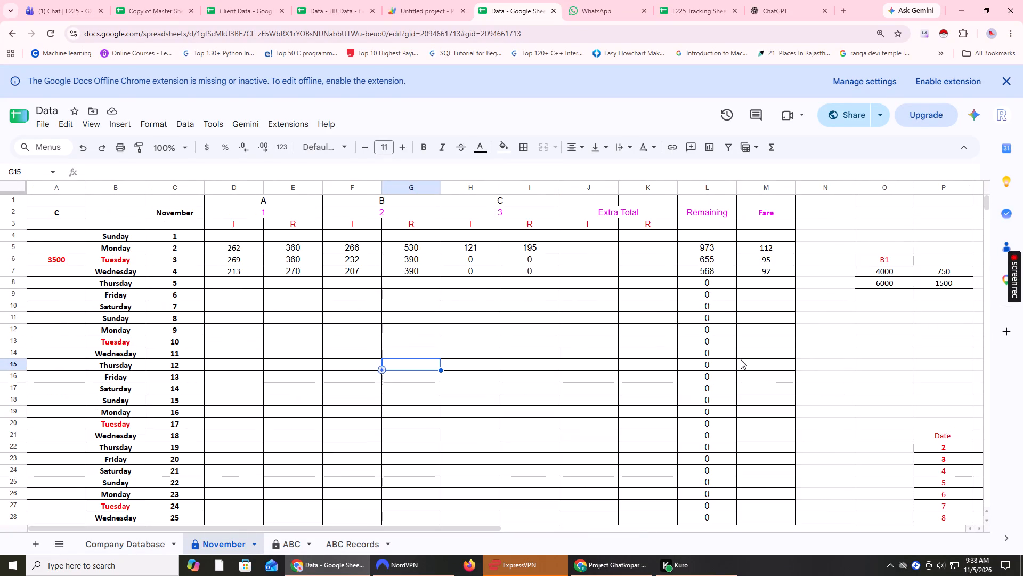
{"action": "left_click", "coordinate": [746, 356]}
{"action": "scroll", "coordinate": [547, 412], "scroll_direction": "up", "scroll_amount": 2}
Switch to the untitled Apps Script project containing the CLEAN_AND_DEDUPLICATE_LINKS function.
{"action": "left_click", "coordinate": [410, 0]}
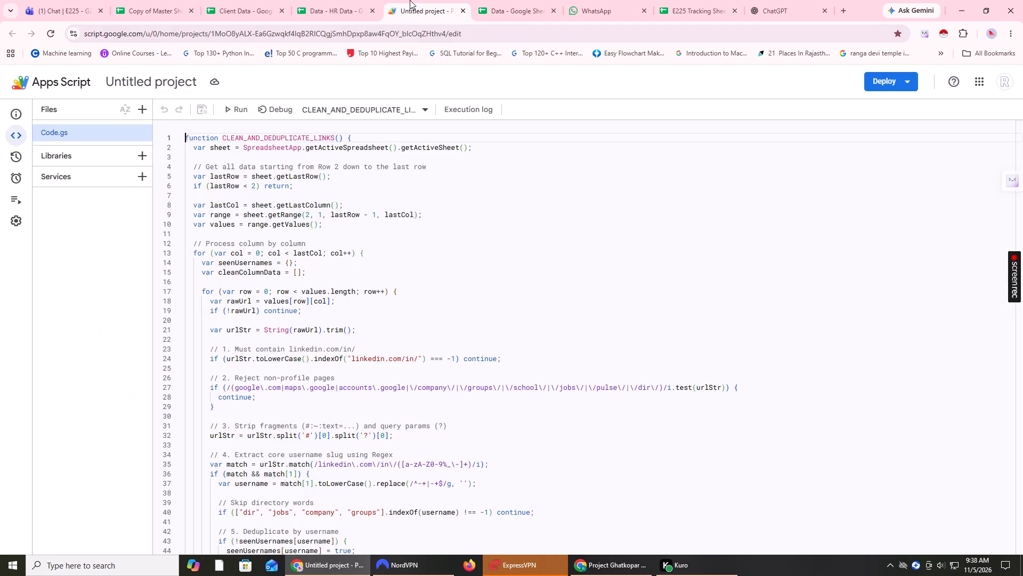
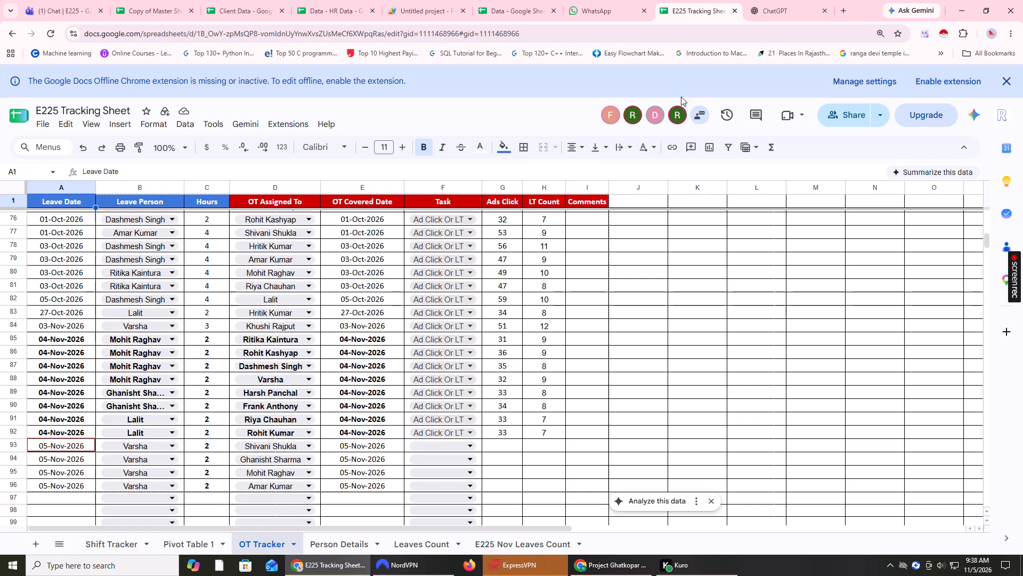
Examine the OT Tracker entries and the September records on the Shift Tracker sheet of the E225 Tracking Sheet.
{"action": "scroll", "coordinate": [574, 350], "scroll_direction": "down", "scroll_amount": 3}
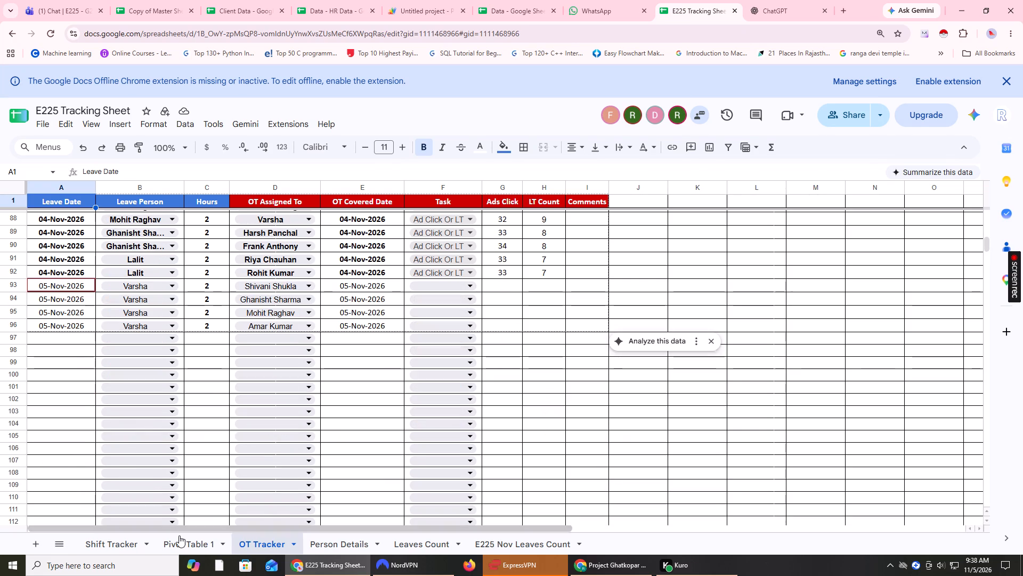
{"action": "left_click", "coordinate": [125, 543]}
{"action": "scroll", "coordinate": [473, 325], "scroll_direction": "down", "scroll_amount": 6}
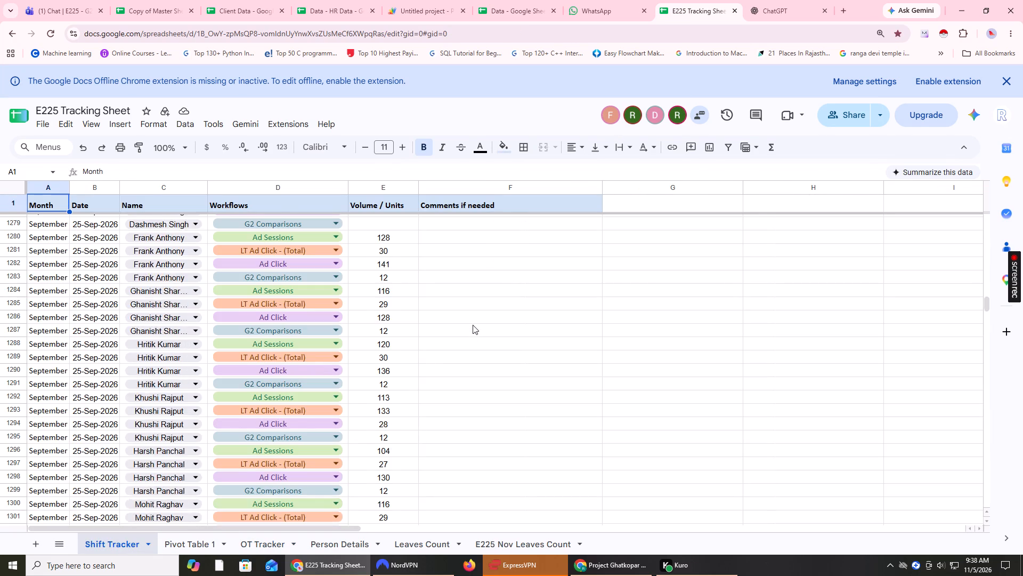
{"action": "scroll", "coordinate": [473, 325], "scroll_direction": "down", "scroll_amount": 11}
{"action": "scroll", "coordinate": [471, 325], "scroll_direction": "down", "scroll_amount": 16}
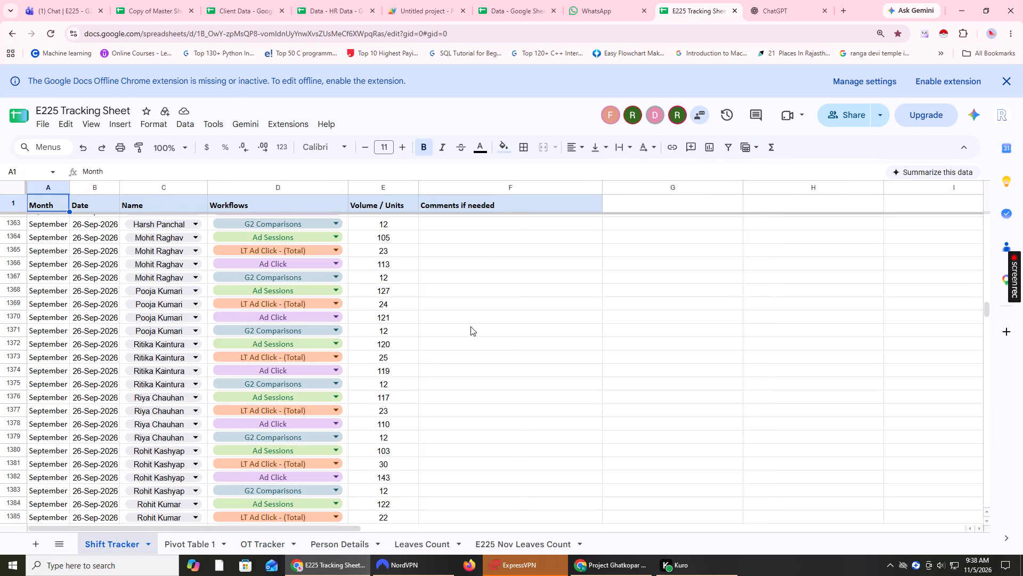
{"action": "scroll", "coordinate": [470, 326], "scroll_direction": "down", "scroll_amount": 7}
{"action": "scroll", "coordinate": [468, 331], "scroll_direction": "up", "scroll_amount": 17}
{"action": "scroll", "coordinate": [468, 331], "scroll_direction": "down", "scroll_amount": 7}
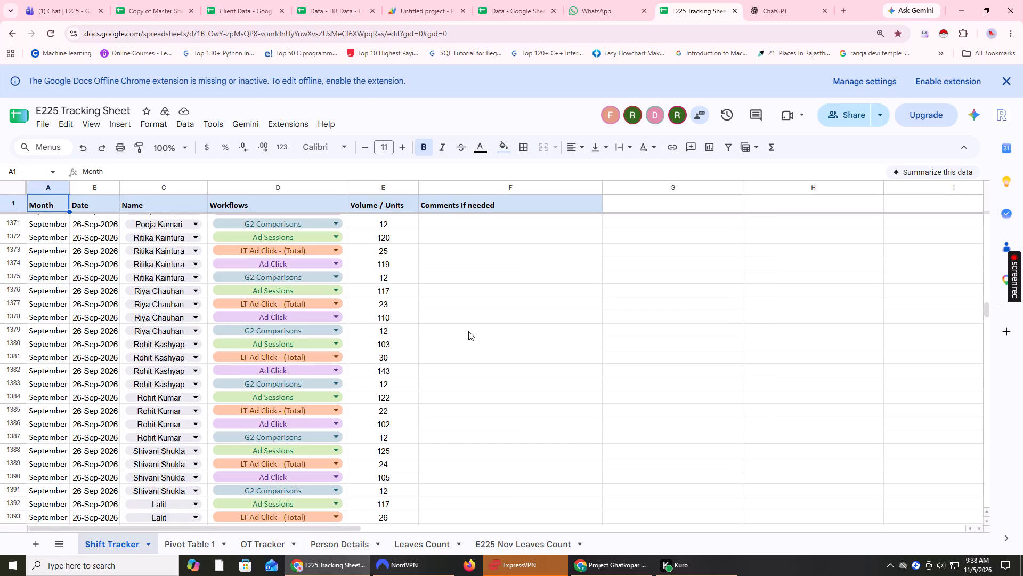
{"action": "scroll", "coordinate": [468, 331], "scroll_direction": "down", "scroll_amount": 20}
{"action": "scroll", "coordinate": [468, 331], "scroll_direction": "down", "scroll_amount": 18}
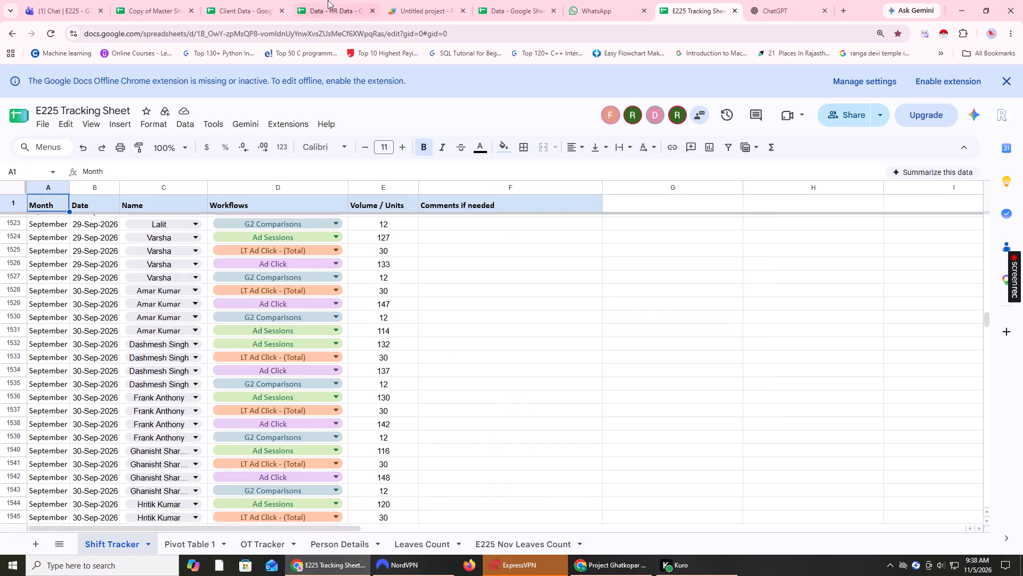
Look through the Delhi sheet in Client Data and the ABC Records and November sheets in the Data spreadsheet.
{"action": "left_click", "coordinate": [338, 0]}
{"action": "left_click", "coordinate": [242, 0]}
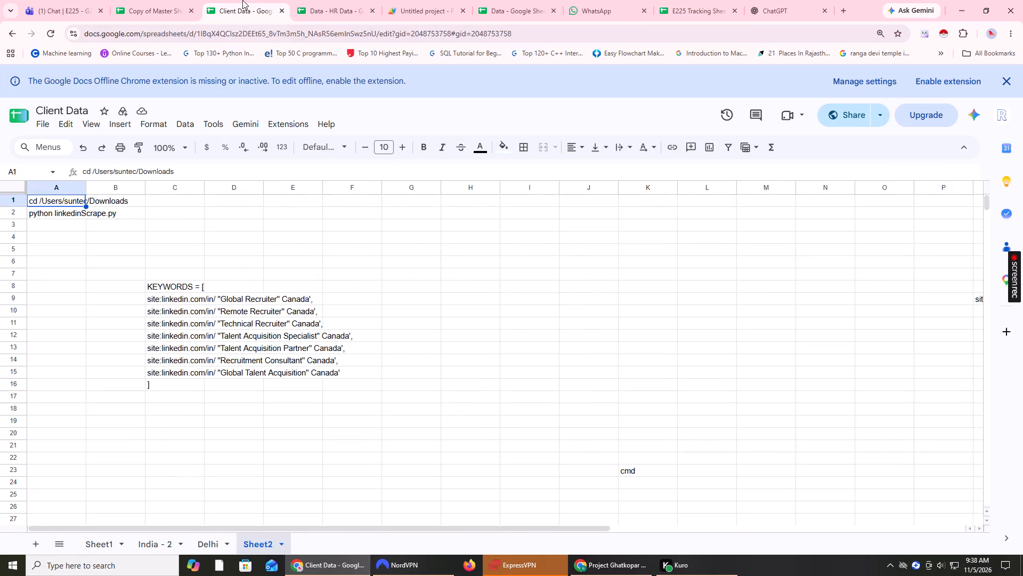
{"action": "left_click", "coordinate": [343, 315]}
{"action": "left_click", "coordinate": [212, 540]}
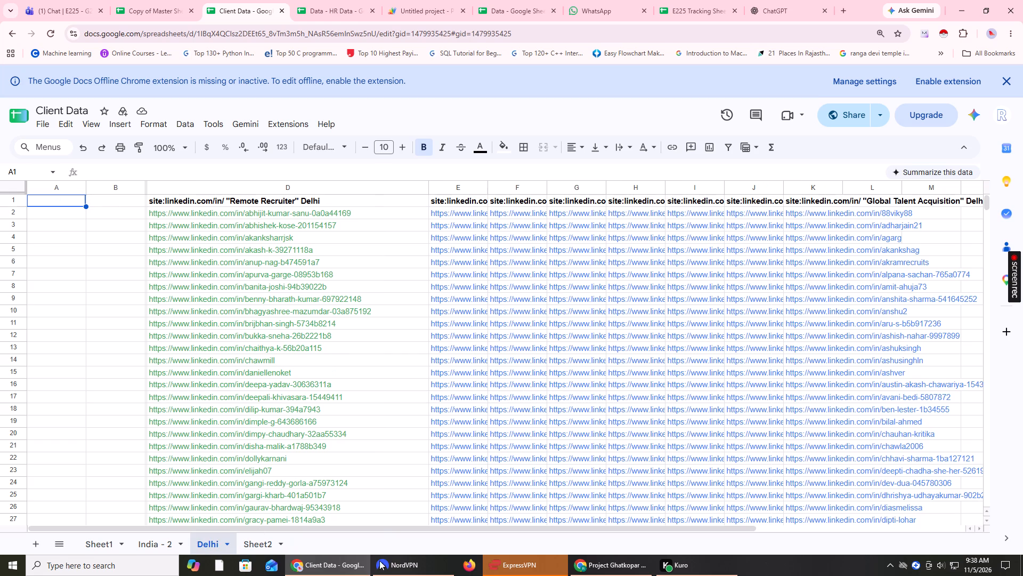
{"action": "left_click", "coordinate": [524, 0]}
{"action": "left_click", "coordinate": [386, 427]}
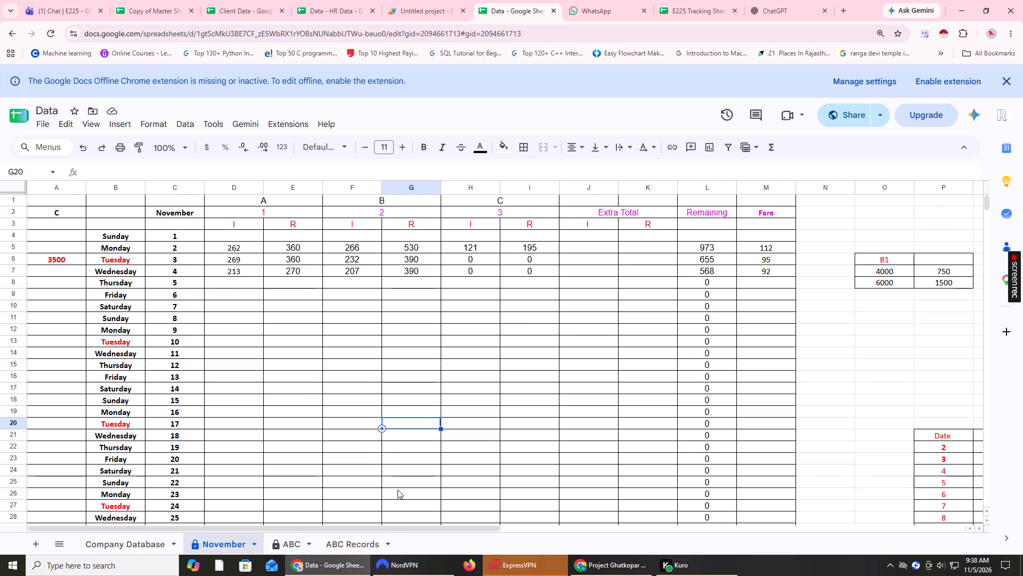
{"action": "left_click", "coordinate": [351, 541]}
{"action": "scroll", "coordinate": [244, 431], "scroll_direction": "up", "scroll_amount": 3}
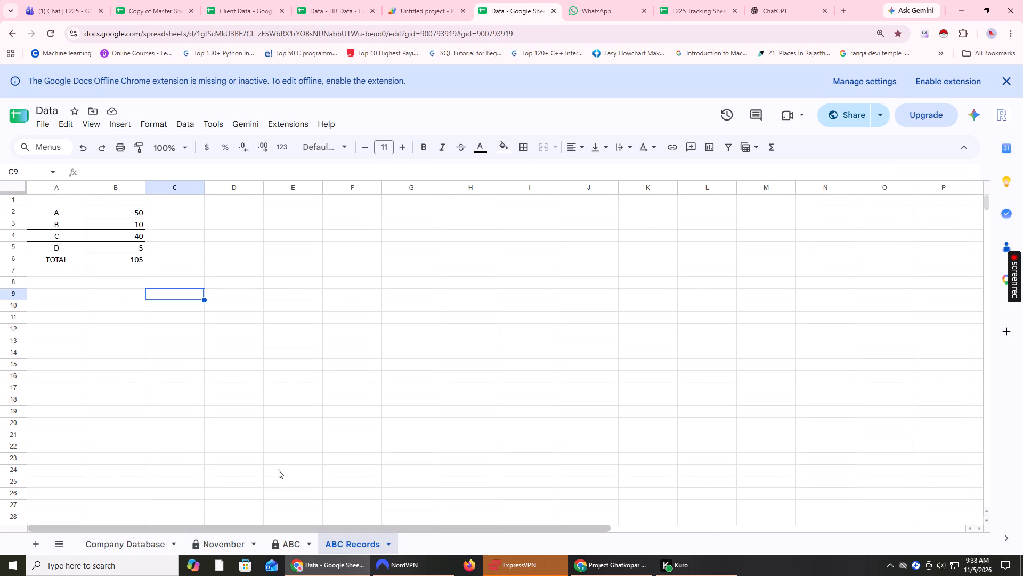
{"action": "scroll", "coordinate": [278, 469], "scroll_direction": "up", "scroll_amount": 4}
{"action": "left_click", "coordinate": [236, 270]}
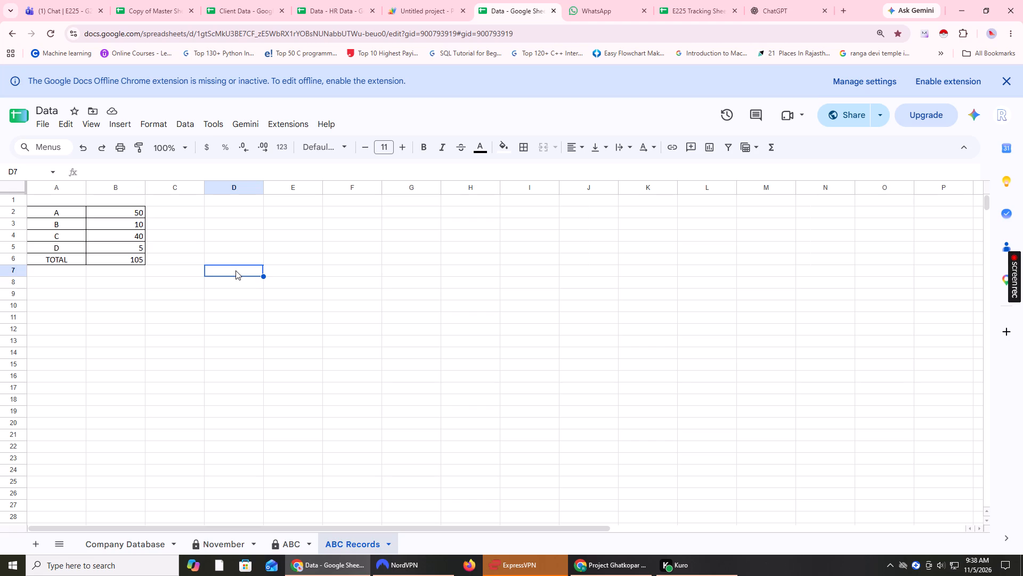
{"action": "left_click", "coordinate": [215, 543]}
{"action": "left_click", "coordinate": [347, 332]}
{"action": "scroll", "coordinate": [335, 373], "scroll_direction": "down", "scroll_amount": 4}
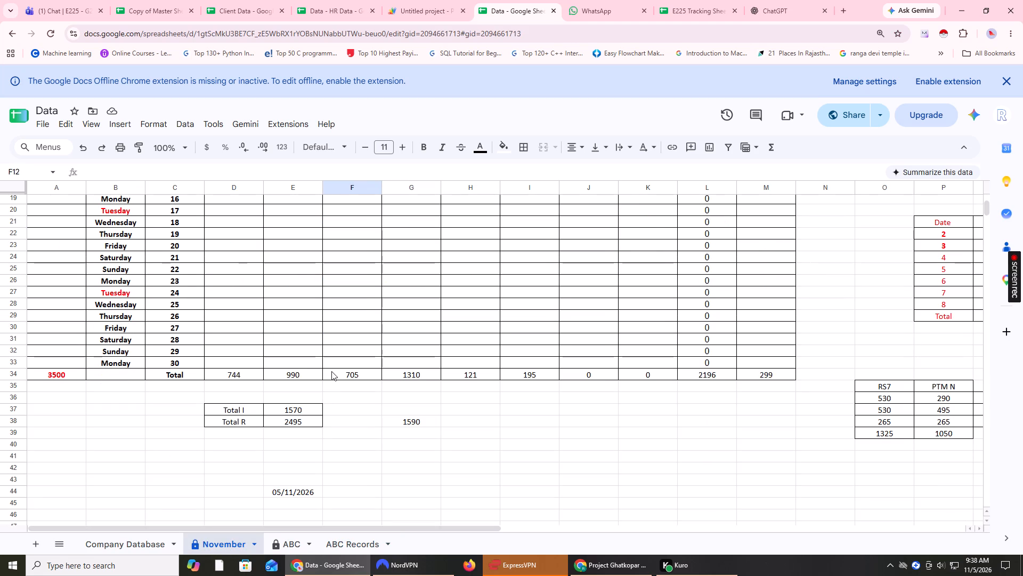
{"action": "scroll", "coordinate": [338, 361], "scroll_direction": "up", "scroll_amount": 2}
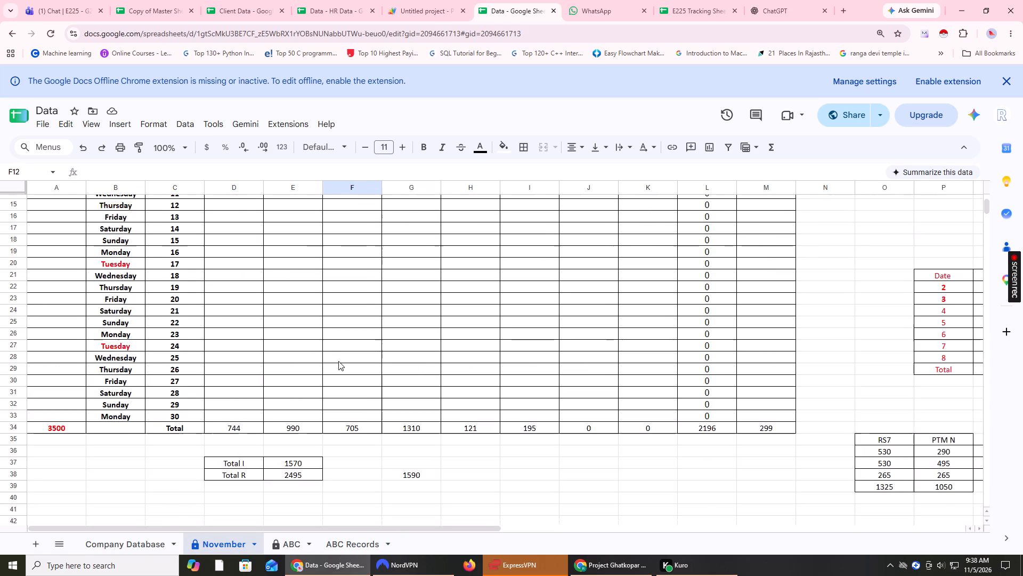
{"action": "scroll", "coordinate": [338, 361], "scroll_direction": "up", "scroll_amount": 2}
{"action": "left_click", "coordinate": [458, 357]}
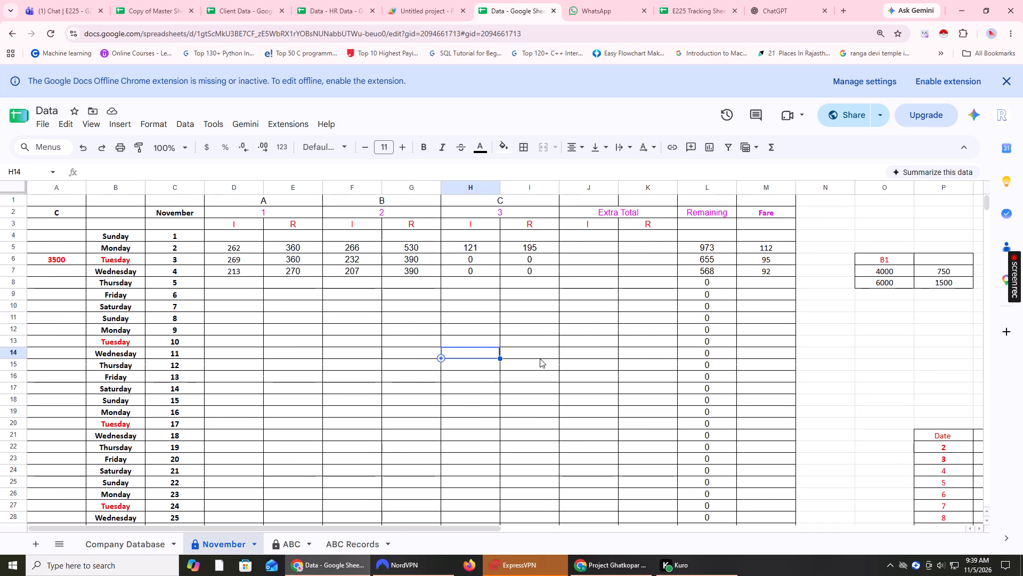
Switch to the Weekly sheet of the Copy of Master Sheet rkk spreadsheet.
{"action": "left_click", "coordinate": [227, 0]}
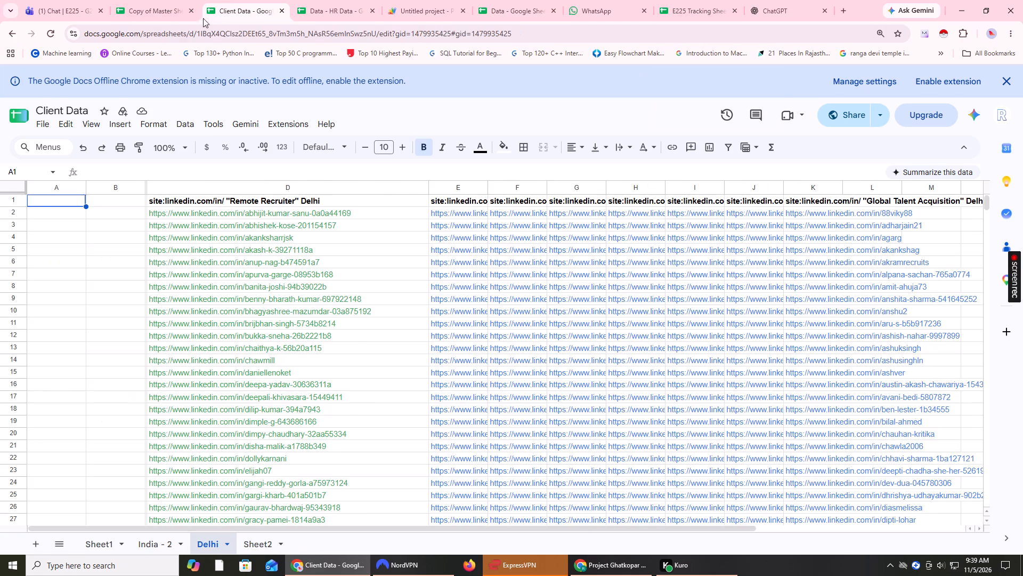
{"action": "left_click", "coordinate": [141, 0]}
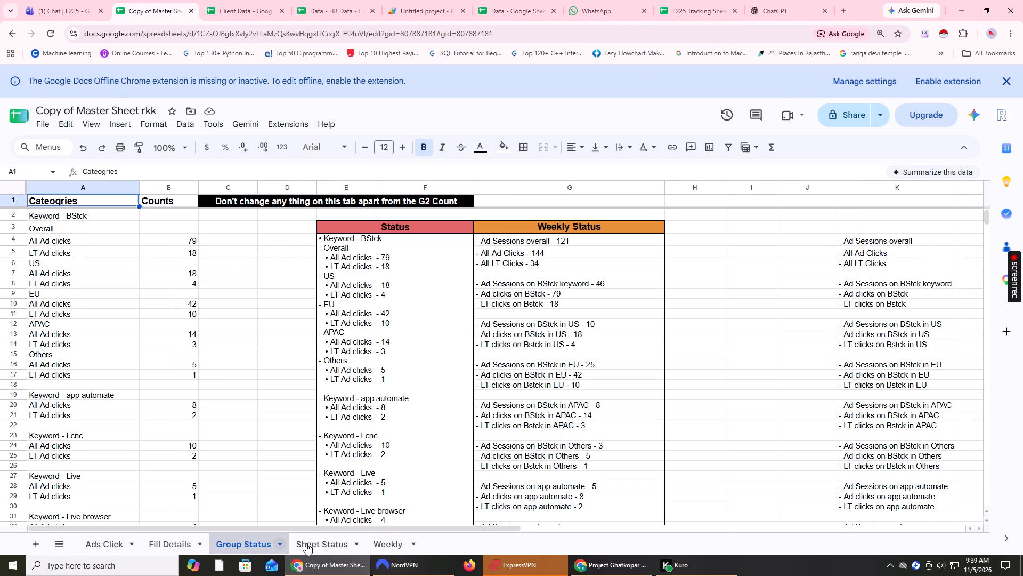
{"action": "left_click", "coordinate": [306, 543]}
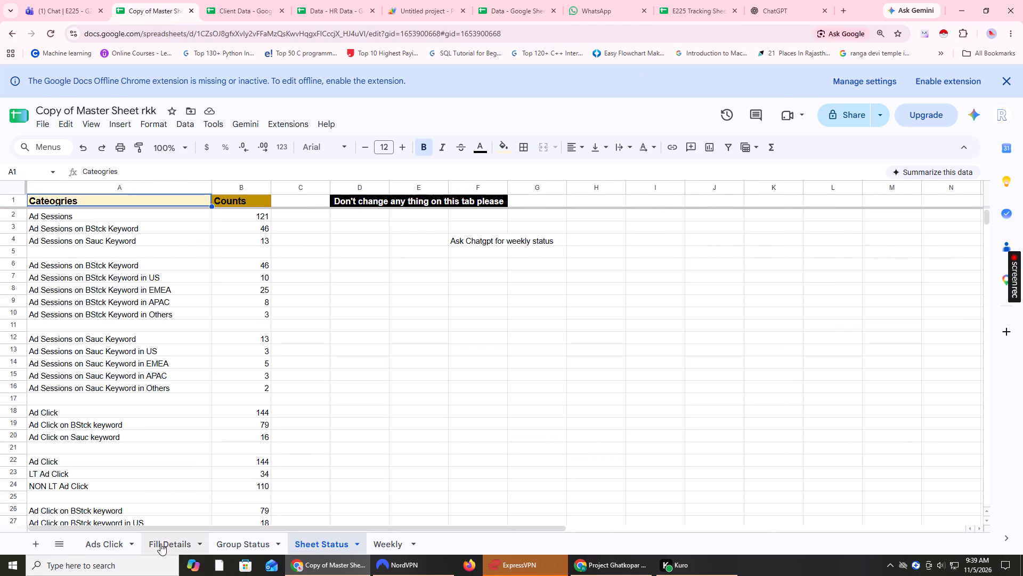
{"action": "left_click", "coordinate": [391, 541]}
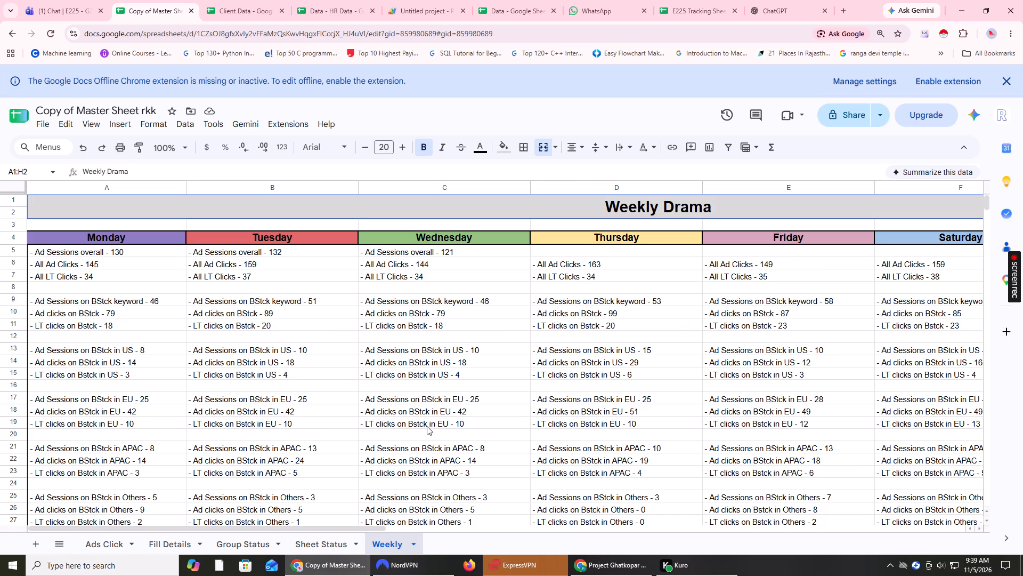
{"action": "scroll", "coordinate": [426, 402], "scroll_direction": "up", "scroll_amount": 1}
Copy the Monday to Wednesday status entries in A5:C69 of the Weekly sheet, from Ad Sessions overall through G2 Comparisons.
{"action": "left_click", "coordinate": [108, 255]}
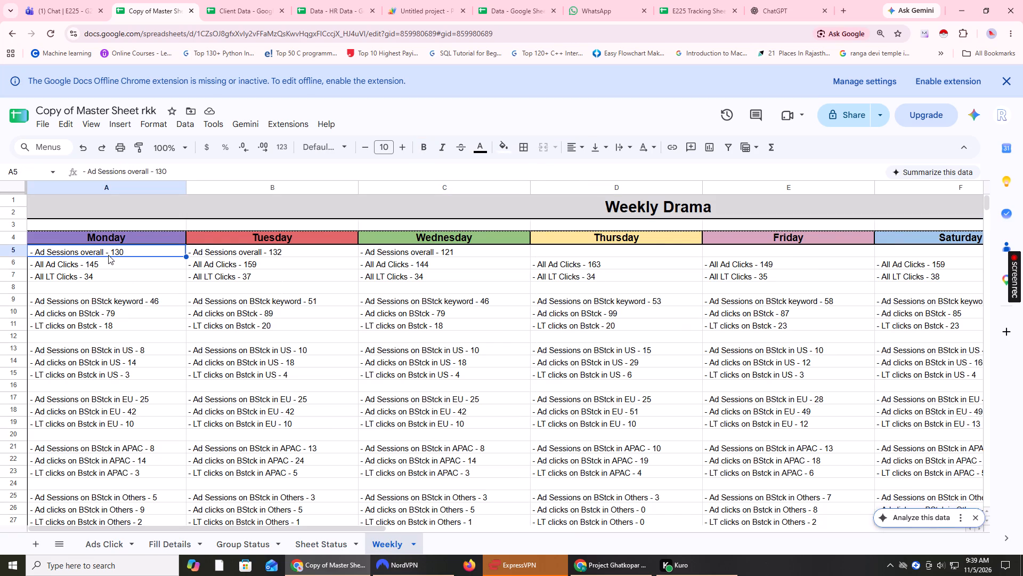
{"action": "key", "text": "shift+Right"}
{"action": "key", "text": "shift+Right"}
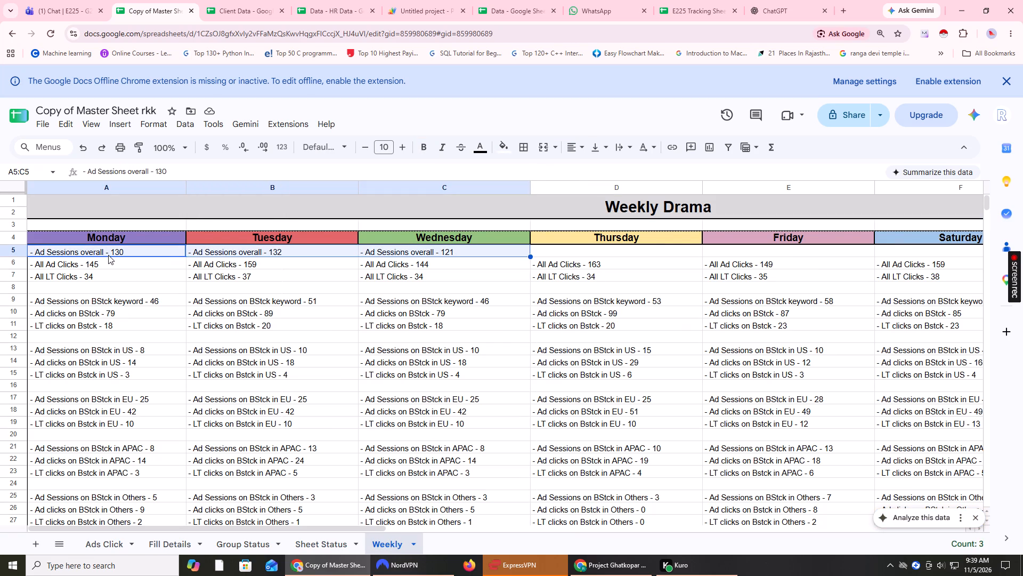
{"action": "key", "text": "shift+Down"}
{"action": "key", "text": "shift+Down"}
{"action": "key", "text": "shift+Down"}
{"action": "key", "text": "shift+Down"}
{"action": "key", "text": "shift+Down"}
{"action": "key", "text": "shift+Down"}
{"action": "key", "text": "shift+Down"}
{"action": "key", "text": "shift+Down"}
{"action": "key", "text": "shift+Down"}
{"action": "key", "text": "shift+Down"}
{"action": "key", "text": "shift+Down"}
{"action": "key", "text": "shift+Down"}
{"action": "key", "text": "shift+Down"}
{"action": "key", "text": "shift+Down"}
{"action": "key", "text": "shift+Down"}
{"action": "key", "text": "shift+Down"}
{"action": "key", "text": "shift+Down"}
{"action": "key", "text": "shift+Down"}
{"action": "key", "text": "shift+Down"}
{"action": "key", "text": "shift+Down"}
{"action": "key", "text": "shift+Down"}
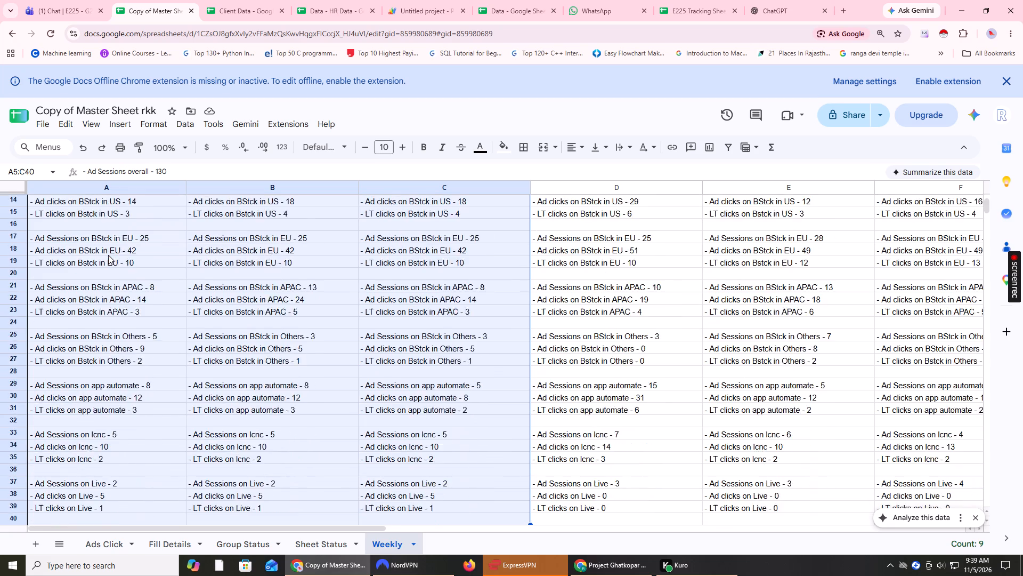
{"action": "key", "text": "shift+Up"}
{"action": "key", "text": "shift+Up"}
{"action": "key", "text": "shift+Up"}
{"action": "key", "text": "shift+Up"}
{"action": "key", "text": "shift+Up"}
{"action": "key", "text": "shift+Up"}
{"action": "key", "text": "shift+Up"}
{"action": "key", "text": "shift+Up"}
{"action": "key", "text": "shift+Up"}
{"action": "key", "text": "shift+Up"}
{"action": "key", "text": "shift+Up"}
{"action": "key", "text": "shift+Up"}
{"action": "key", "text": "shift+Up"}
{"action": "key", "text": "shift+Up"}
{"action": "key", "text": "shift+Up"}
{"action": "key", "text": "shift+Up"}
{"action": "key", "text": "shift+Up"}
{"action": "key", "text": "shift+Up"}
{"action": "key", "text": "shift+Up"}
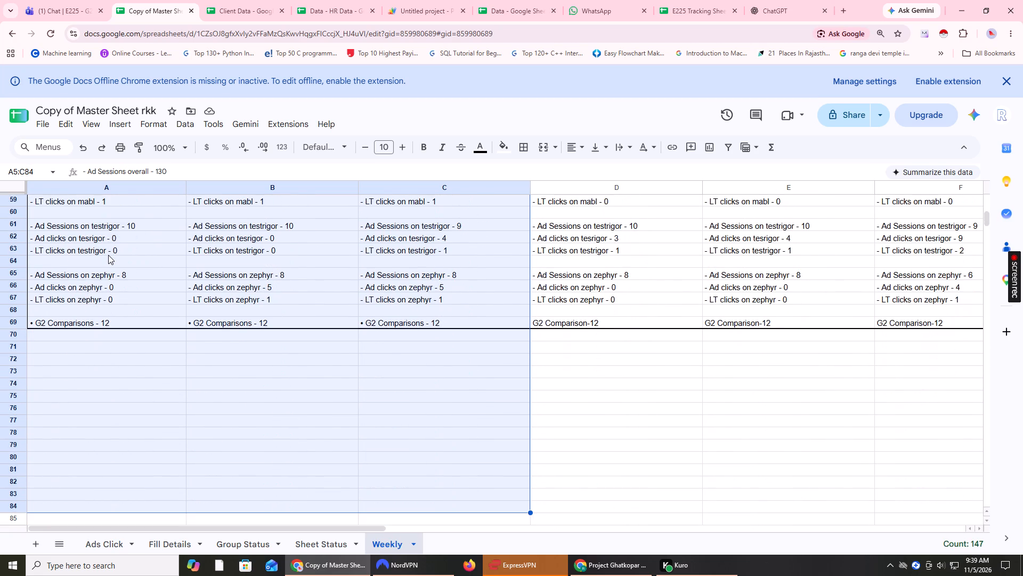
{"action": "key", "text": "shift+Down"}
{"action": "key", "text": "shift+Down"}
{"action": "key", "text": "shift+Down"}
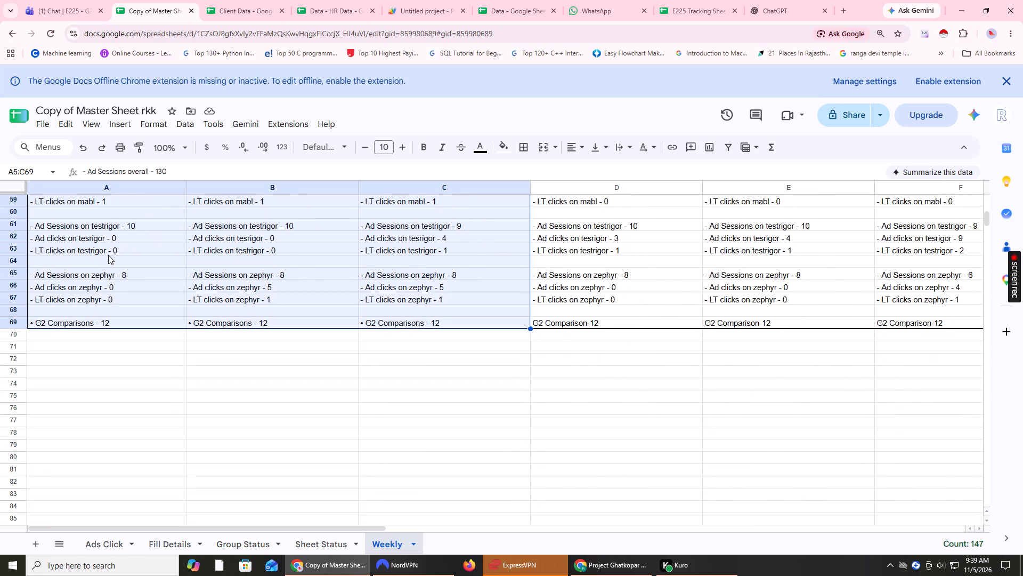
{"action": "key", "text": "ctrl+c"}
{"action": "left_click", "coordinate": [175, 411]}
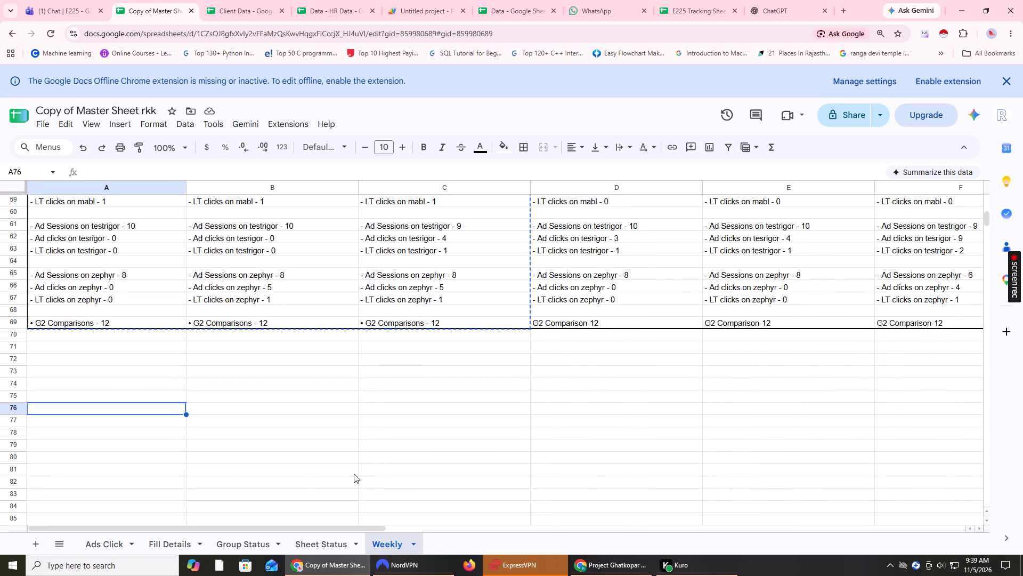
{"action": "scroll", "coordinate": [380, 473], "scroll_direction": "up", "scroll_amount": 20}
{"action": "scroll", "coordinate": [380, 473], "scroll_direction": "up", "scroll_amount": 3}
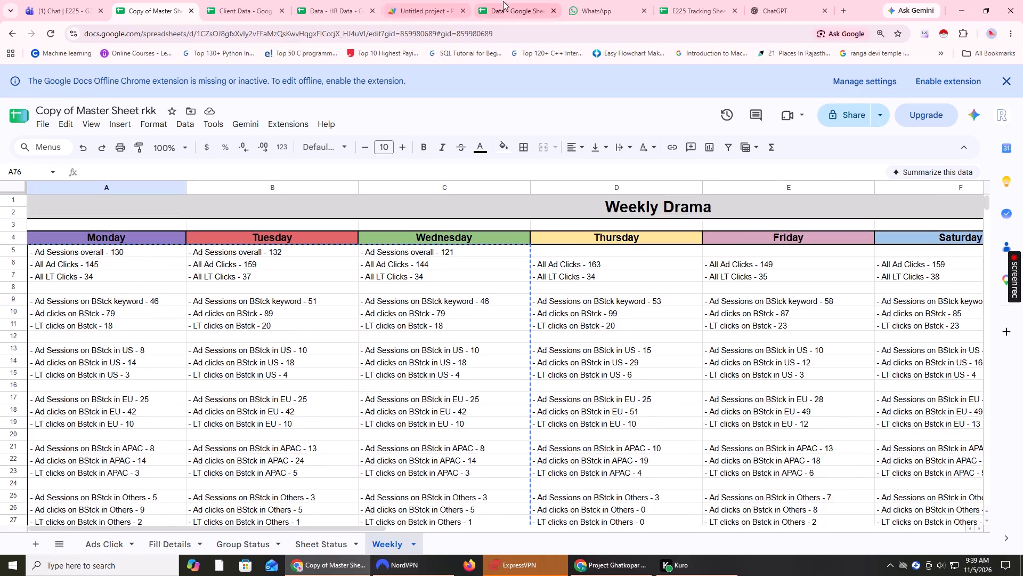
Switch to the Data - HR Data spreadsheet and add a blank sheet to it.
{"action": "left_click", "coordinate": [508, 0]}
{"action": "left_click", "coordinate": [343, 0]}
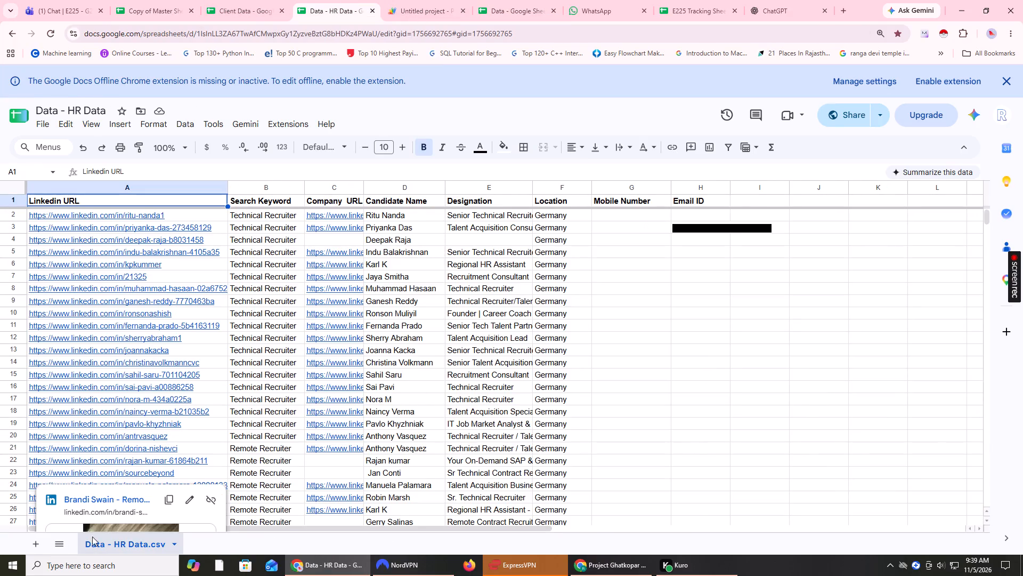
{"action": "left_click", "coordinate": [33, 541]}
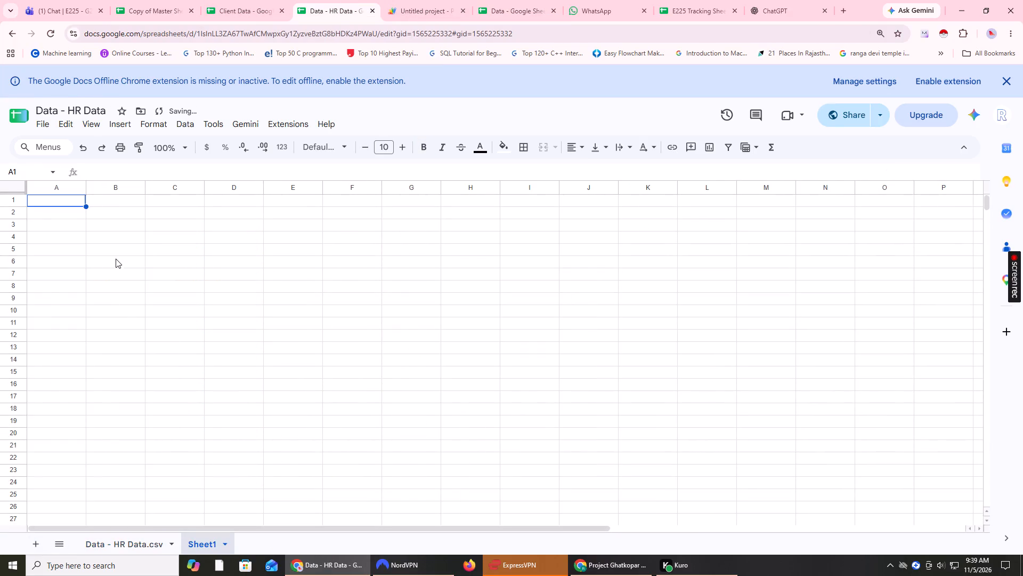
Paste the copied Monday to Wednesday entries into the new sheet starting at cell A3.
{"action": "scroll", "coordinate": [115, 258], "scroll_direction": "up", "scroll_amount": 3}
{"action": "left_click", "coordinate": [71, 223]}
{"action": "key", "text": "ctrl+v"}
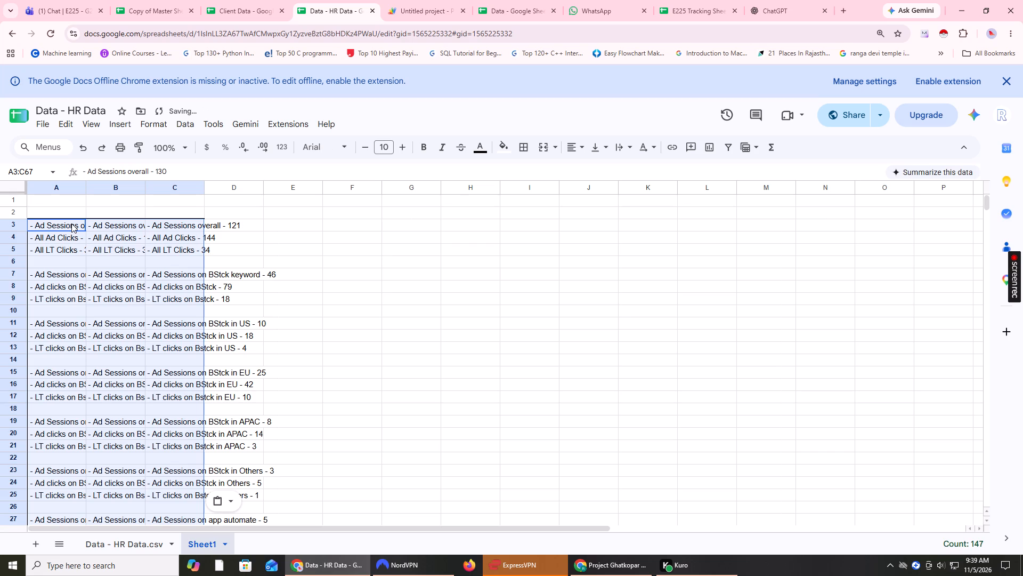
Widen columns A to D of the new sheet so each status line fits within its own column.
{"action": "left_click", "coordinate": [296, 230]}
{"action": "left_click_drag", "start_coordinate": [142, 189], "coordinate": [149, 189]}
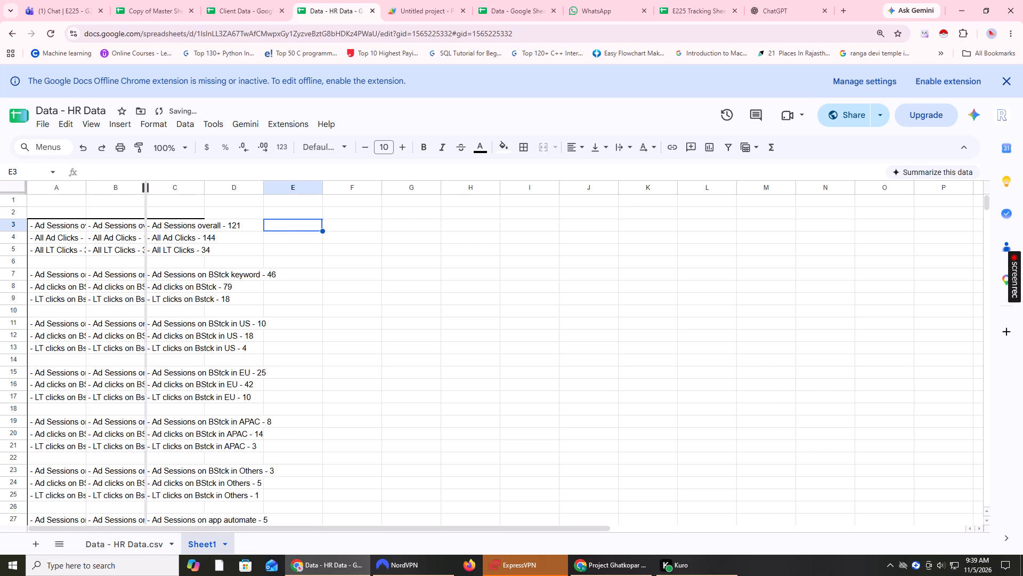
{"action": "left_click_drag", "start_coordinate": [149, 189], "coordinate": [222, 194]}
{"action": "left_click_drag", "start_coordinate": [343, 187], "coordinate": [432, 188]}
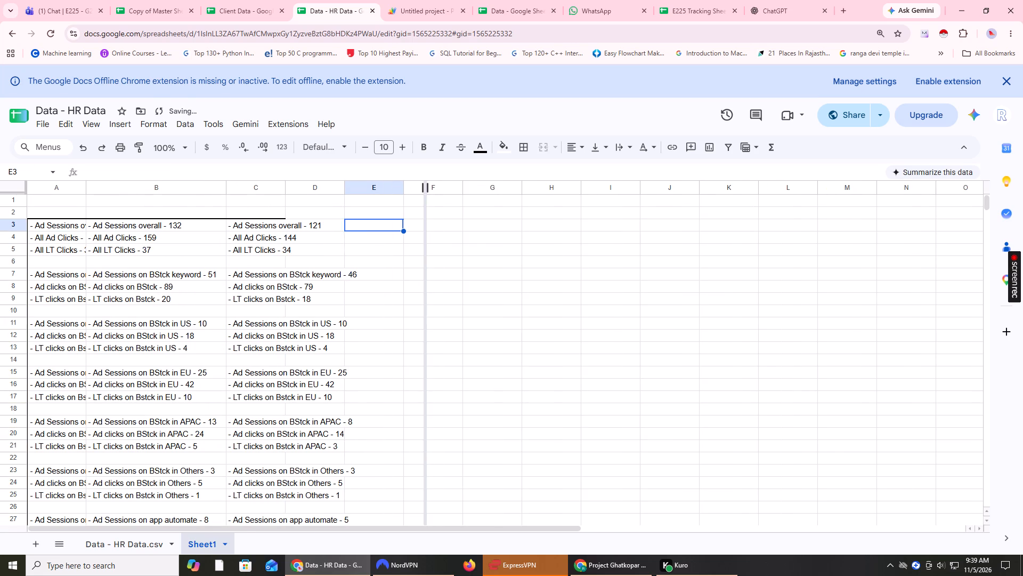
{"action": "left_click_drag", "start_coordinate": [432, 188], "coordinate": [435, 188]}
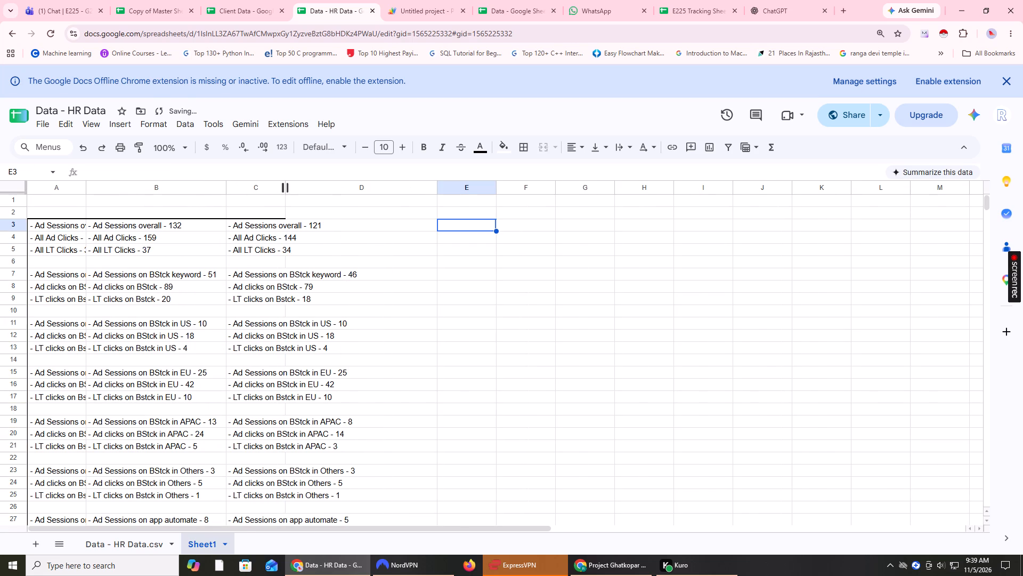
{"action": "left_click_drag", "start_coordinate": [285, 187], "coordinate": [380, 188]}
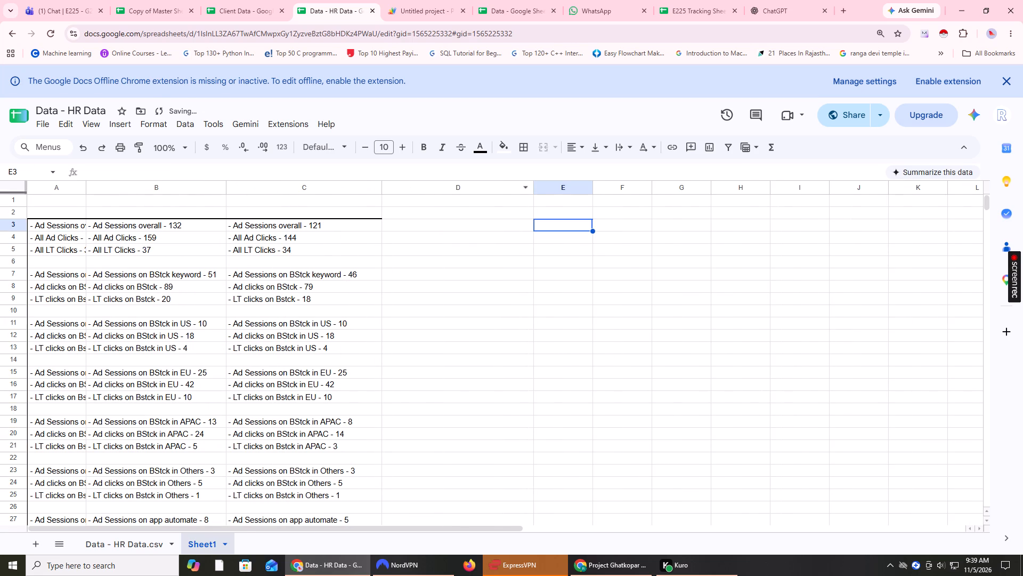
{"action": "left_click_drag", "start_coordinate": [85, 186], "coordinate": [173, 187]}
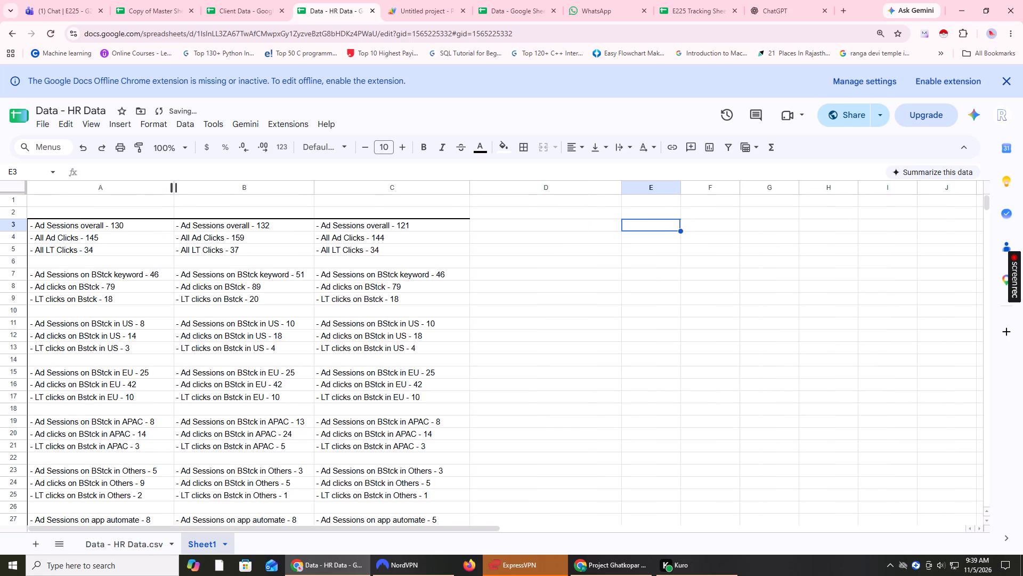
Enter the heading Total in cell D2, beside the three pasted columns.
{"action": "left_click", "coordinate": [523, 228]}
{"action": "left_click", "coordinate": [528, 215]}
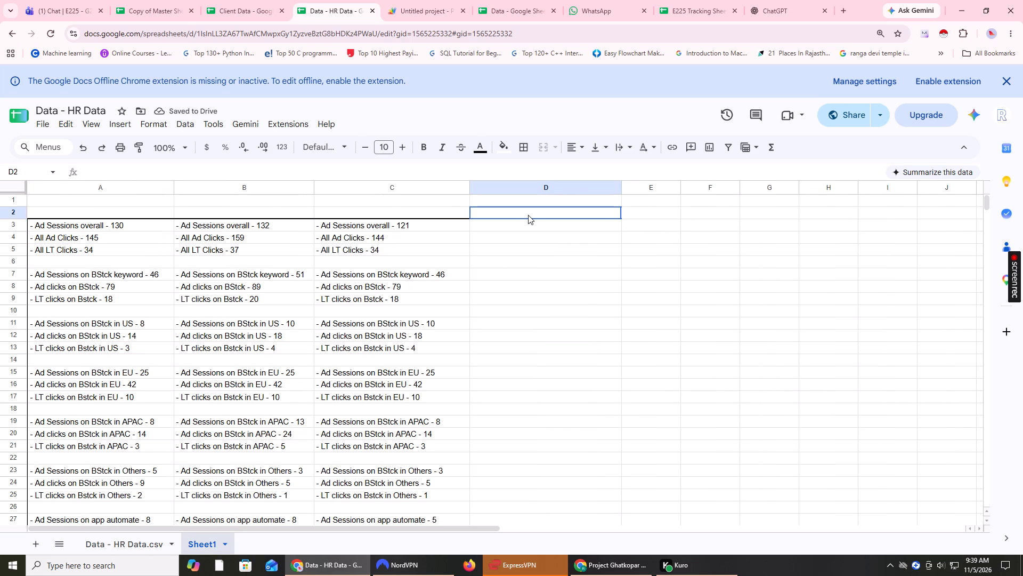
{"action": "type", "text": "Total"}
{"action": "key", "text": "Return"}
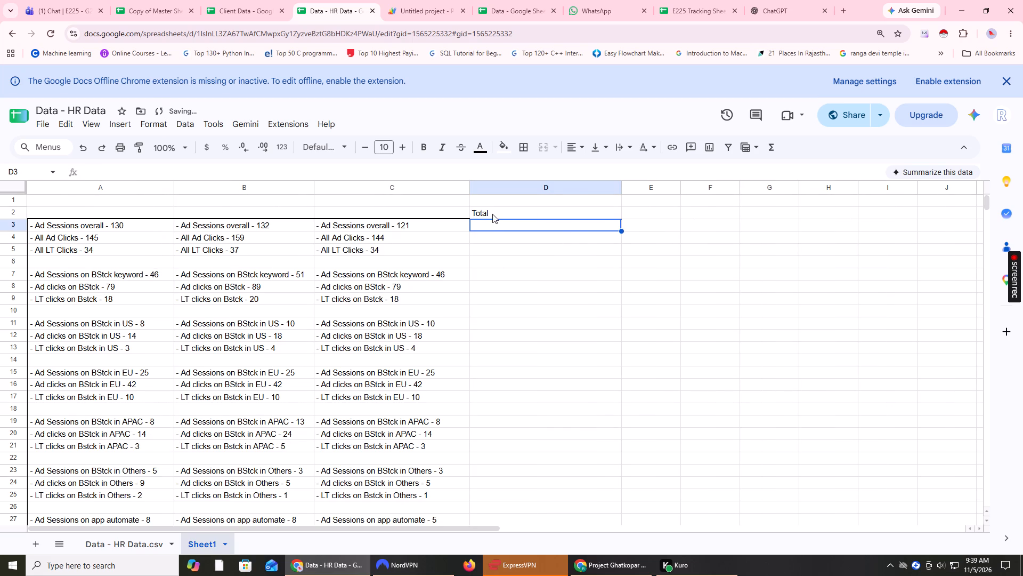
Make column D, which holds the Total heading, bold and centre-aligned.
{"action": "left_click", "coordinate": [492, 214]}
{"action": "left_click", "coordinate": [515, 187]}
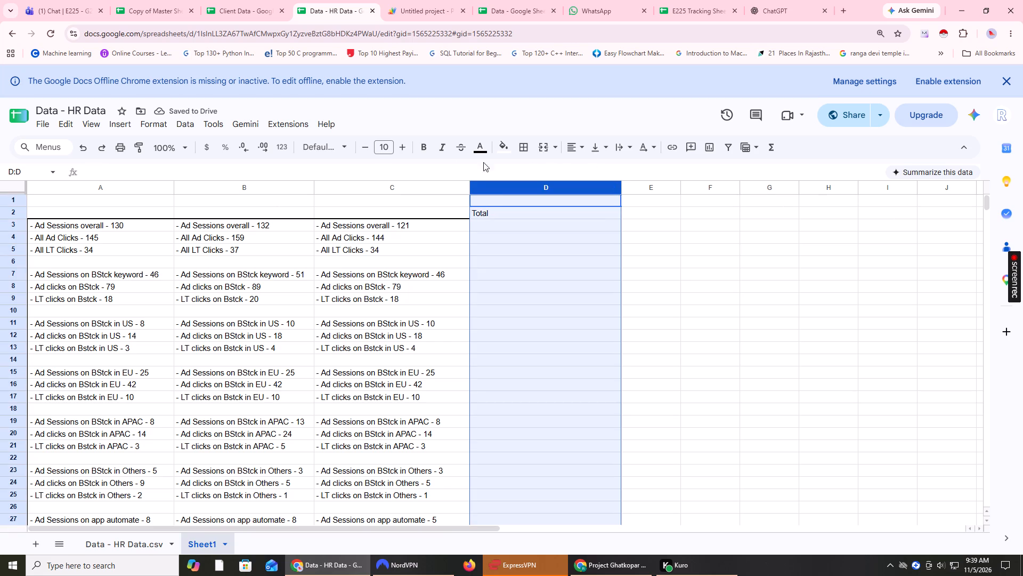
{"action": "left_click", "coordinate": [480, 152]}
{"action": "left_click", "coordinate": [480, 150]}
{"action": "left_click", "coordinate": [428, 148]}
{"action": "left_click", "coordinate": [577, 148]}
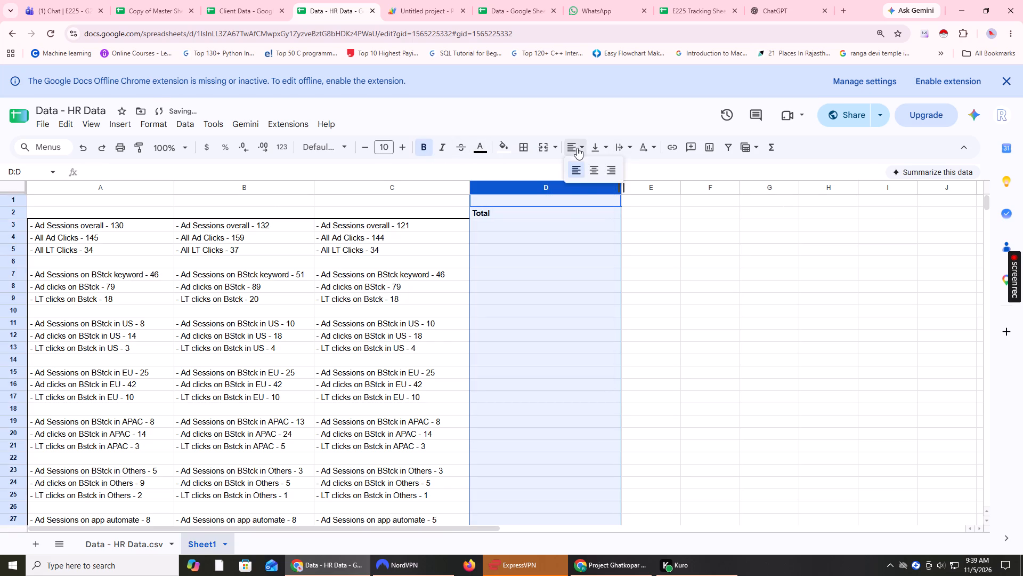
{"action": "left_click", "coordinate": [591, 170]}
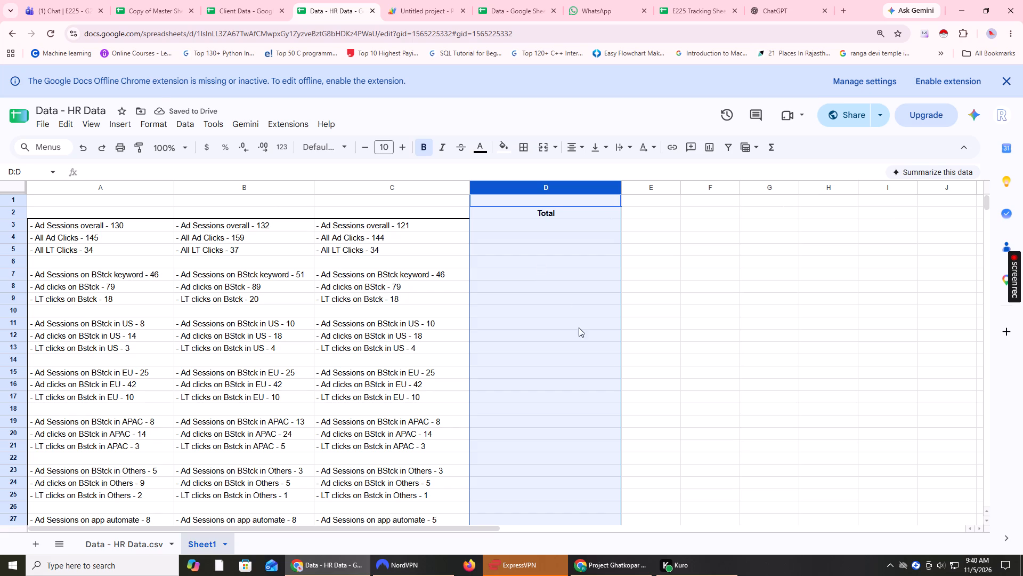
{"action": "left_click", "coordinate": [645, 336]}
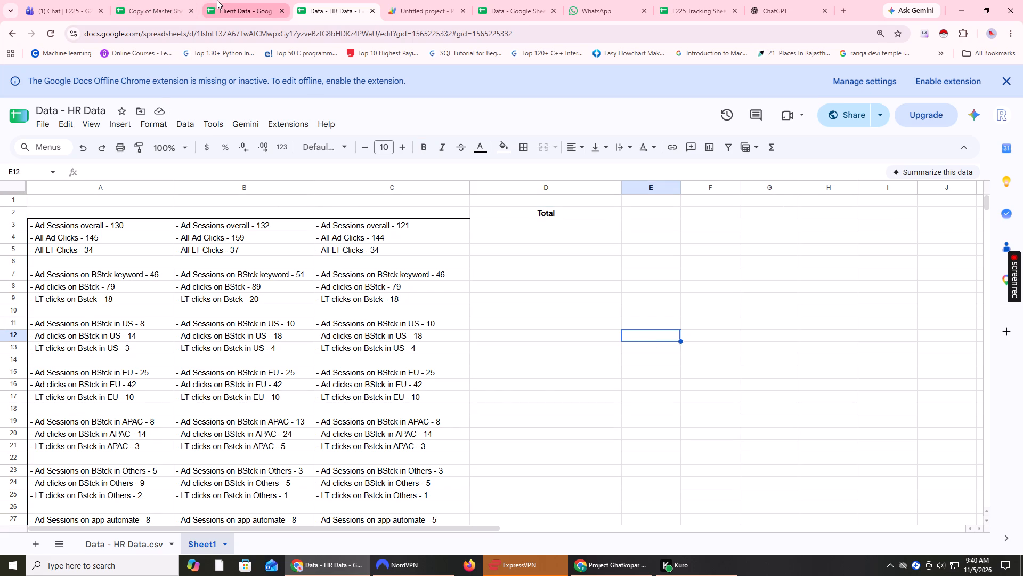
Look through the Delhi, India - 2 and Sheet2 sheets of Client Data and the candidate list in the Data - HR Data.csv sheet.
{"action": "left_click", "coordinate": [218, 0]}
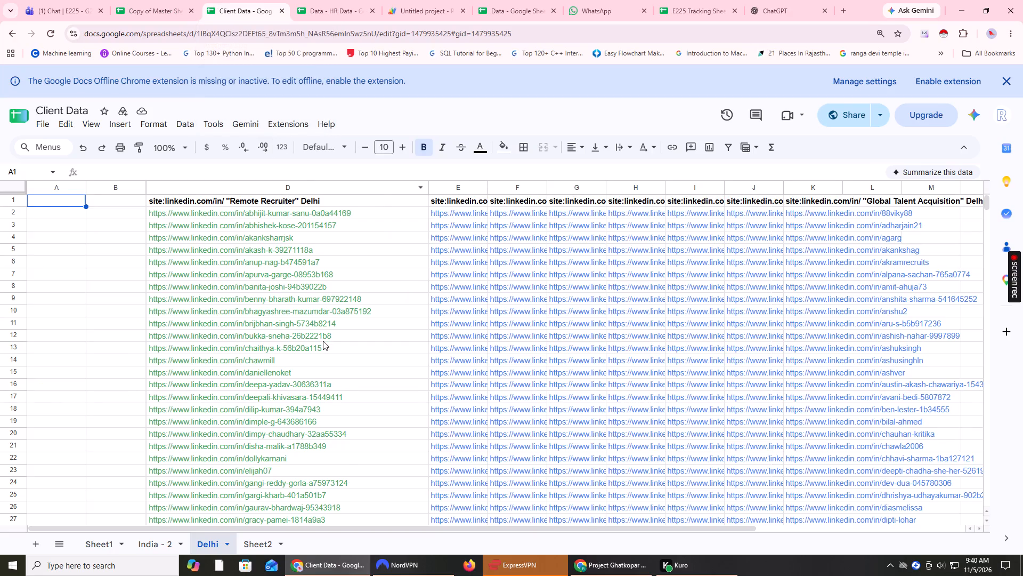
{"action": "left_click", "coordinate": [327, 0]}
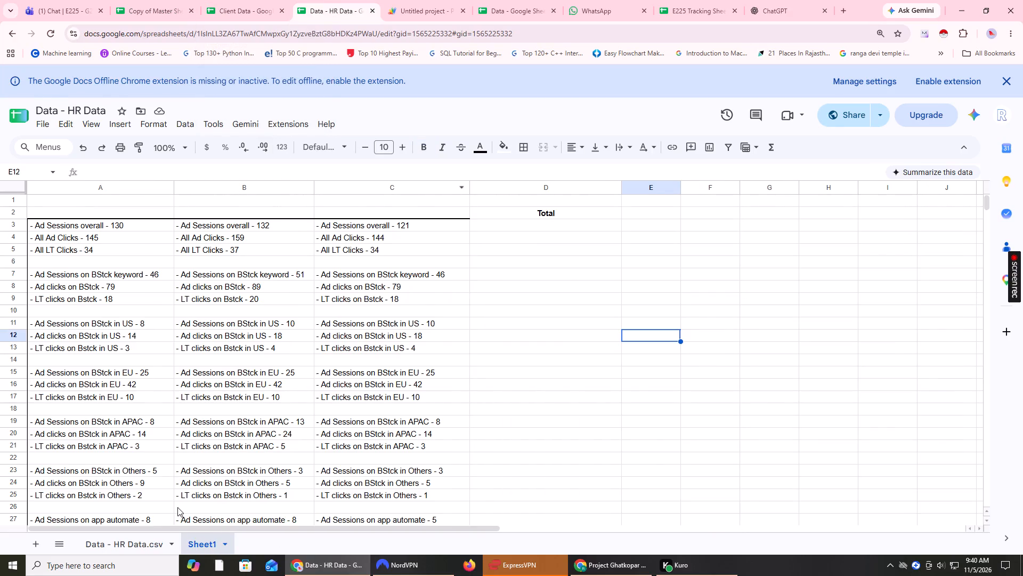
{"action": "left_click", "coordinate": [131, 550]}
{"action": "scroll", "coordinate": [392, 294], "scroll_direction": "down", "scroll_amount": 20}
{"action": "scroll", "coordinate": [392, 294], "scroll_direction": "down", "scroll_amount": 1}
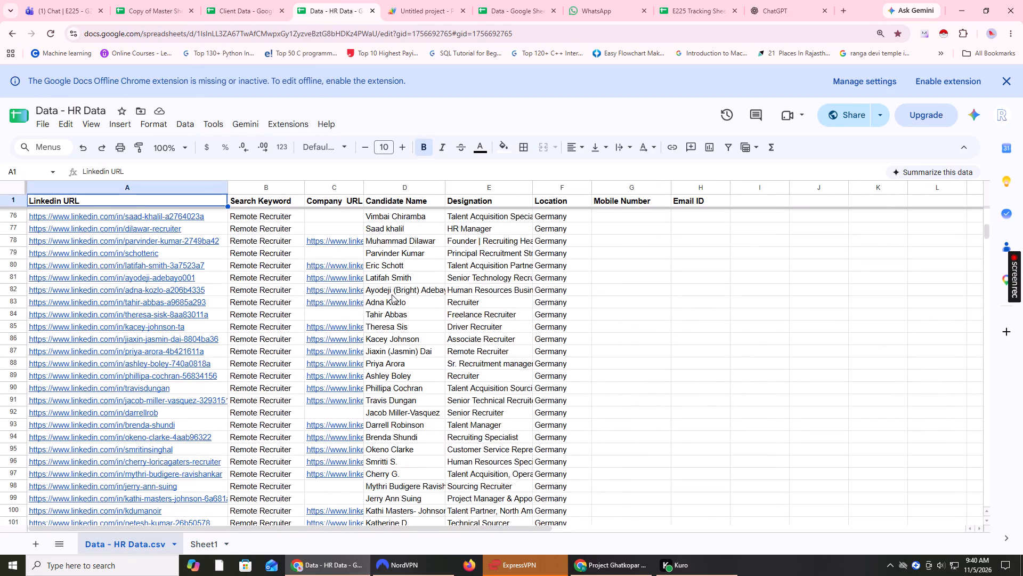
{"action": "left_click", "coordinate": [217, 0]}
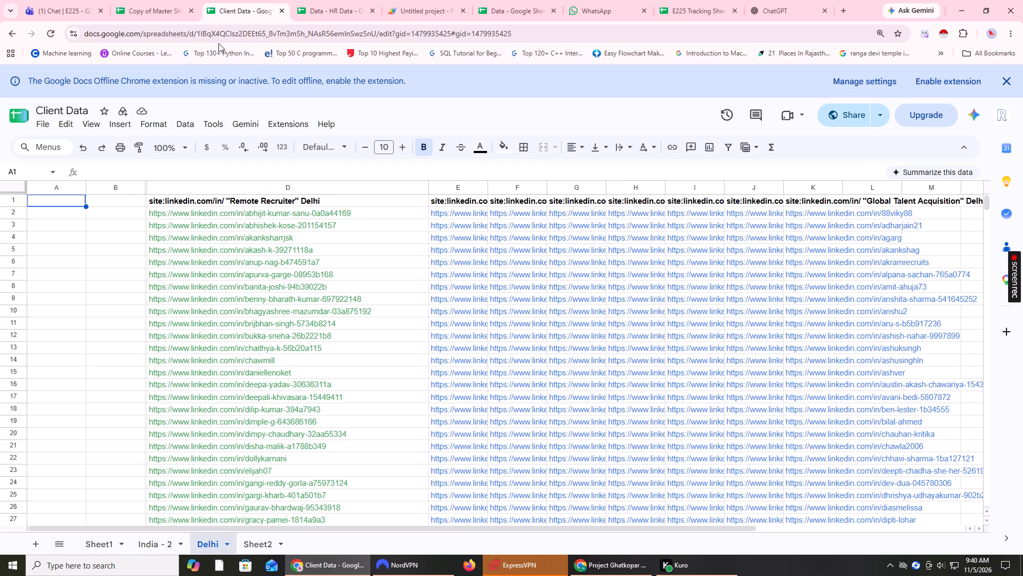
{"action": "scroll", "coordinate": [277, 482], "scroll_direction": "up", "scroll_amount": 5}
{"action": "left_click", "coordinate": [146, 555]}
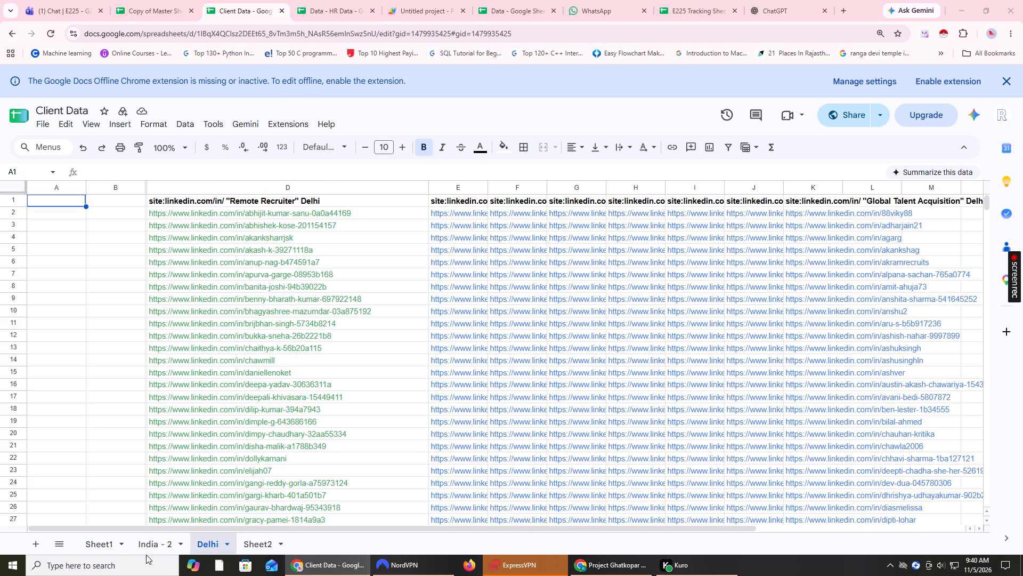
{"action": "left_click", "coordinate": [149, 546]}
{"action": "scroll", "coordinate": [475, 395], "scroll_direction": "up", "scroll_amount": 5}
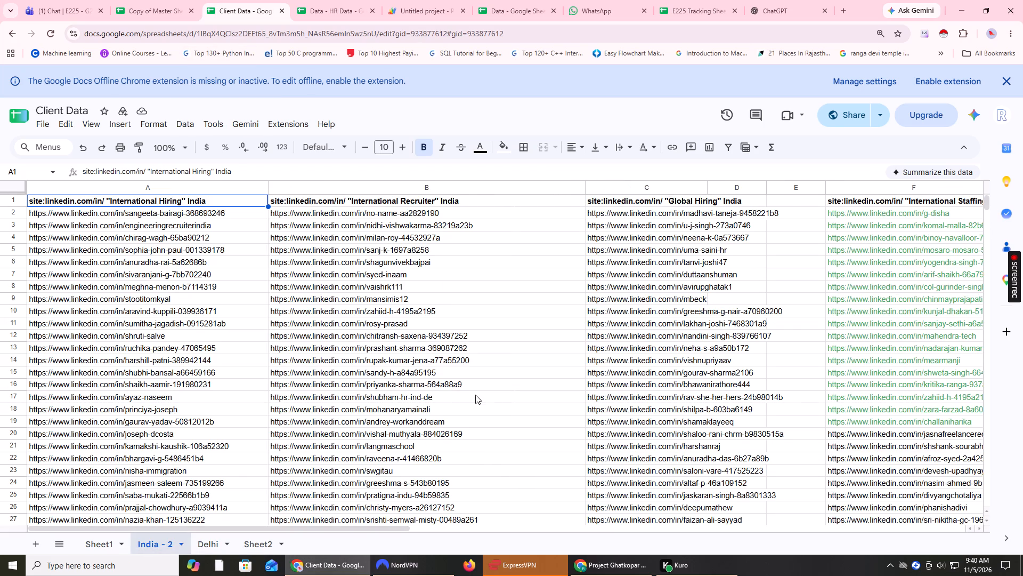
{"action": "left_click", "coordinate": [255, 543]}
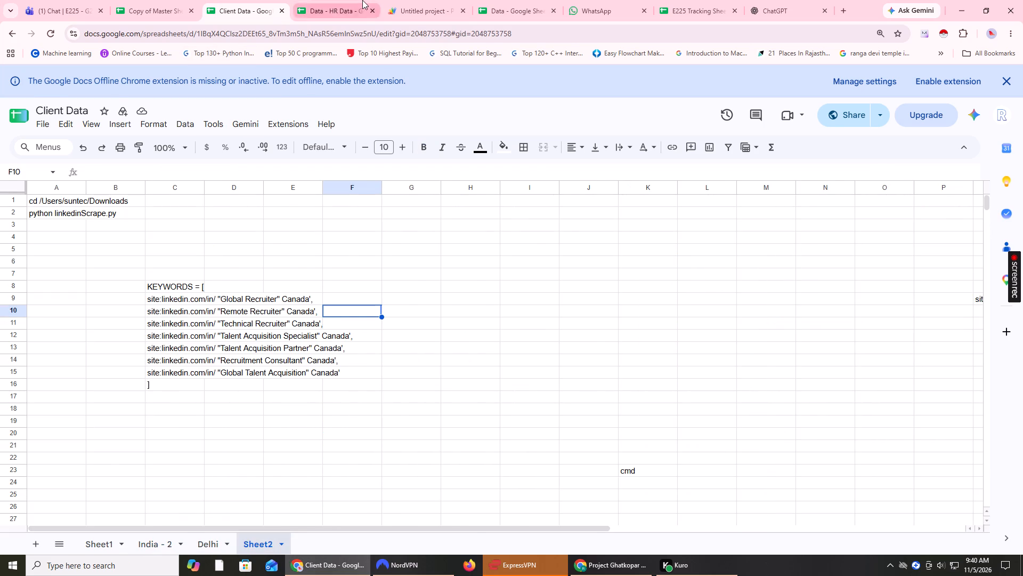
{"action": "left_click", "coordinate": [362, 0]}
{"action": "scroll", "coordinate": [410, 399], "scroll_direction": "down", "scroll_amount": 19}
{"action": "scroll", "coordinate": [408, 395], "scroll_direction": "up", "scroll_amount": 3}
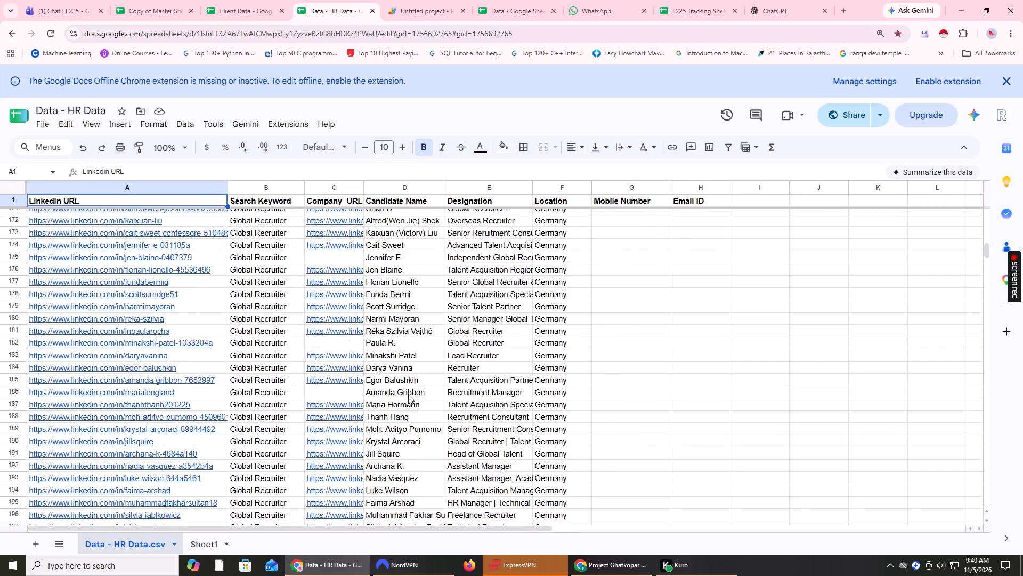
{"action": "scroll", "coordinate": [408, 395], "scroll_direction": "up", "scroll_amount": 3}
{"action": "scroll", "coordinate": [408, 395], "scroll_direction": "up", "scroll_amount": 20}
{"action": "scroll", "coordinate": [408, 395], "scroll_direction": "up", "scroll_amount": 20}
{"action": "scroll", "coordinate": [408, 395], "scroll_direction": "up", "scroll_amount": 1}
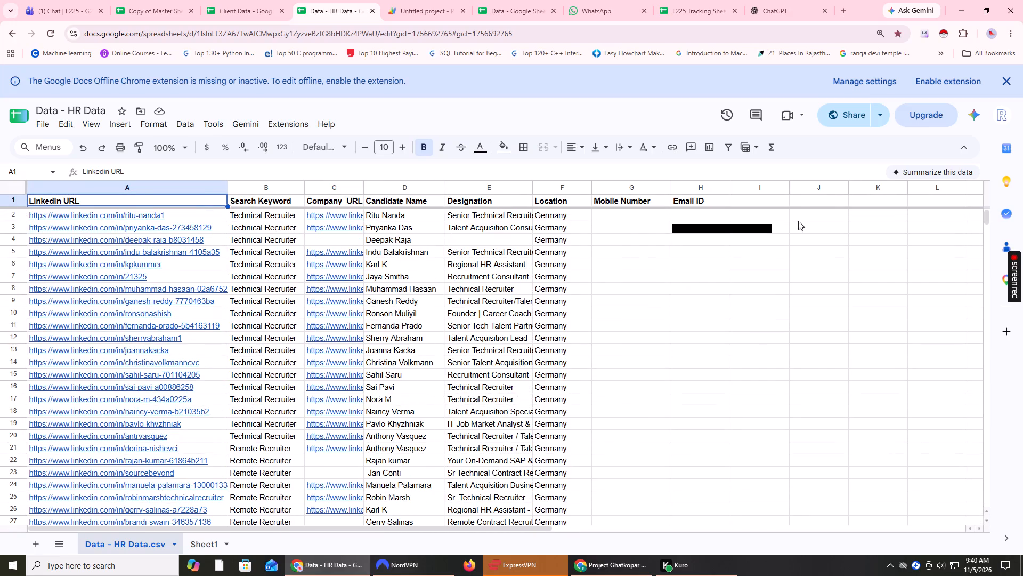
Open the sharing settings of the Data - HR Data spreadsheet.
{"action": "left_click", "coordinate": [854, 116]}
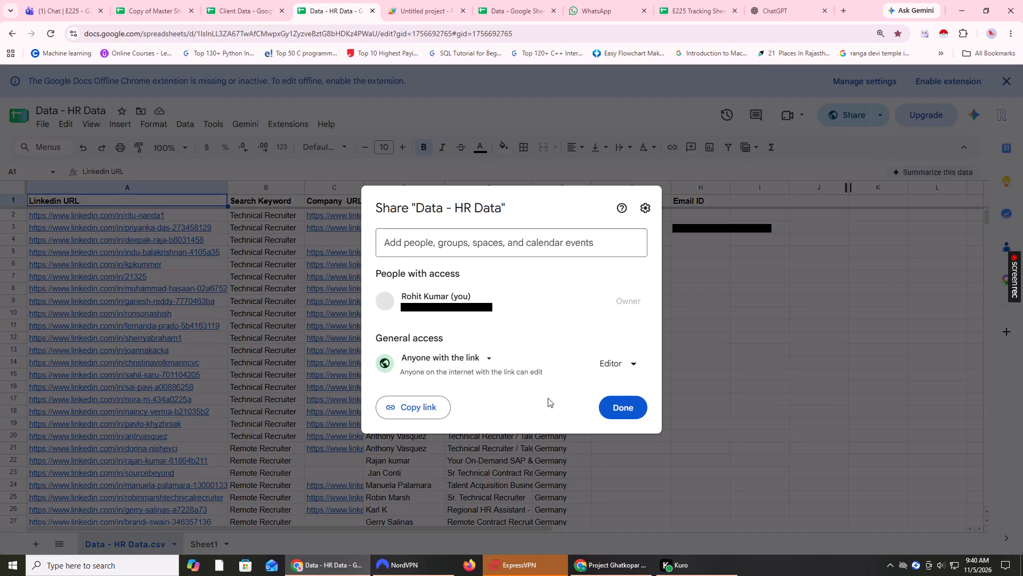
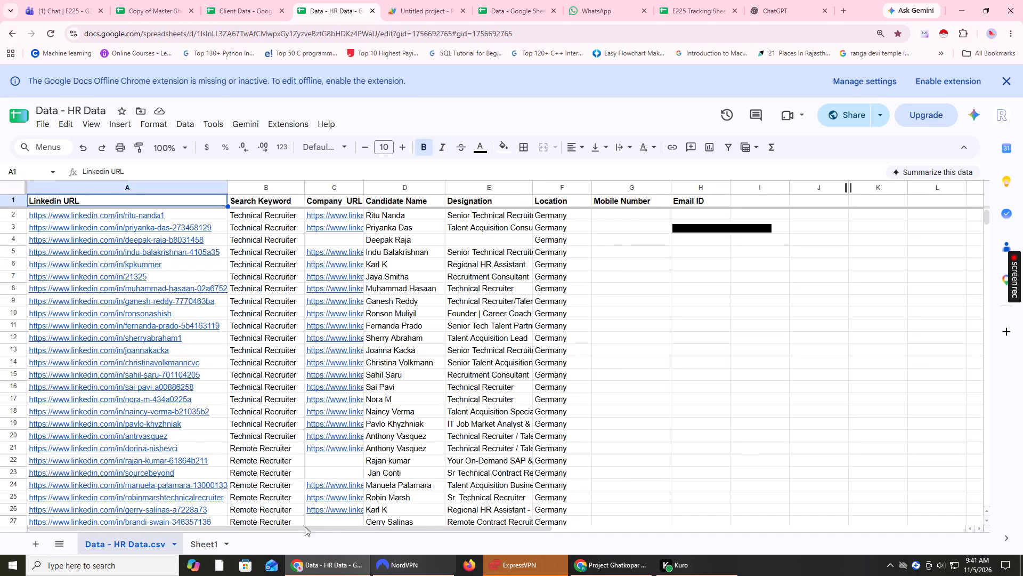
On Sheet1 of Data - HR Data, enter the formula =130+132+121 in D3 to total the overall ad sessions.
{"action": "left_click", "coordinate": [197, 549]}
{"action": "scroll", "coordinate": [501, 377], "scroll_direction": "up", "scroll_amount": 4}
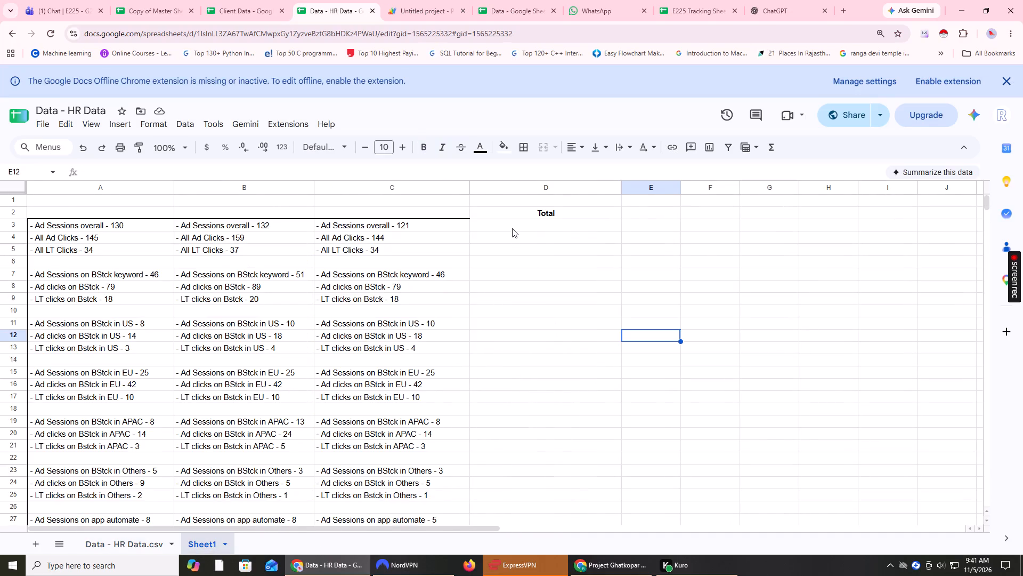
{"action": "left_click", "coordinate": [512, 228]}
{"action": "key", "text": "equal"}
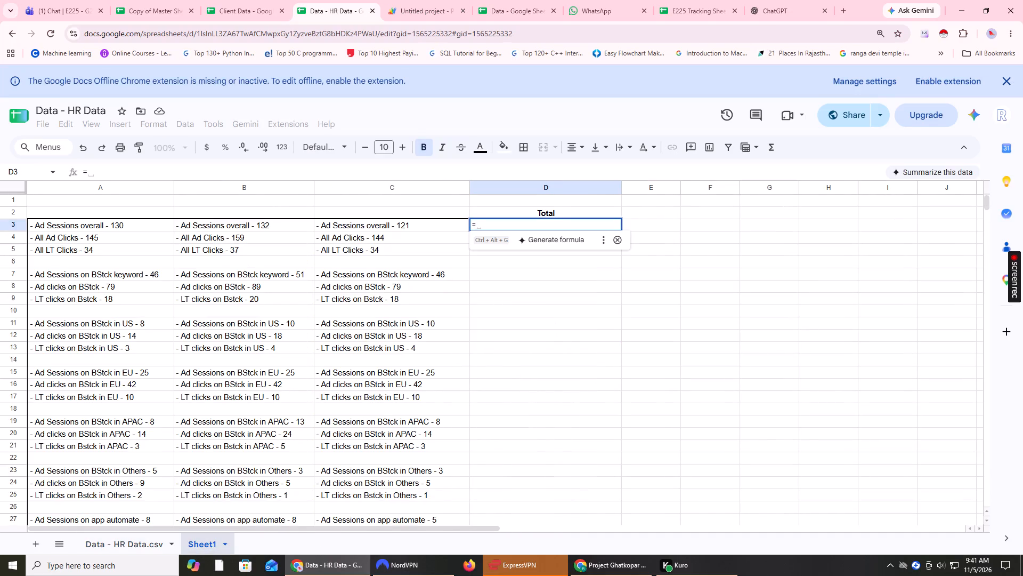
{"action": "type", "text": "130"}
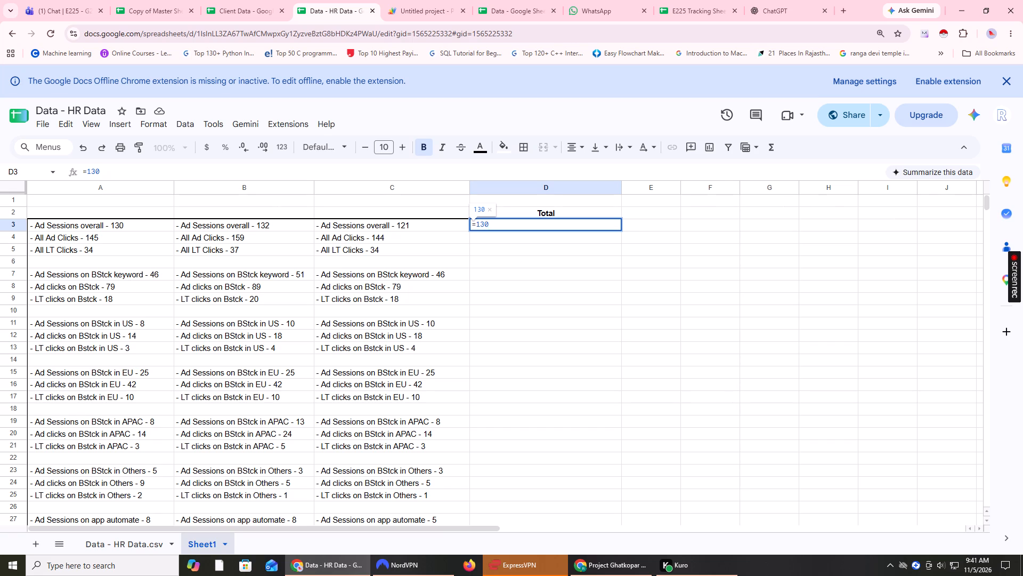
{"action": "key", "text": "BackSpace"}
{"action": "key", "text": "BackSpace"}
{"action": "key", "text": "BackSpace"}
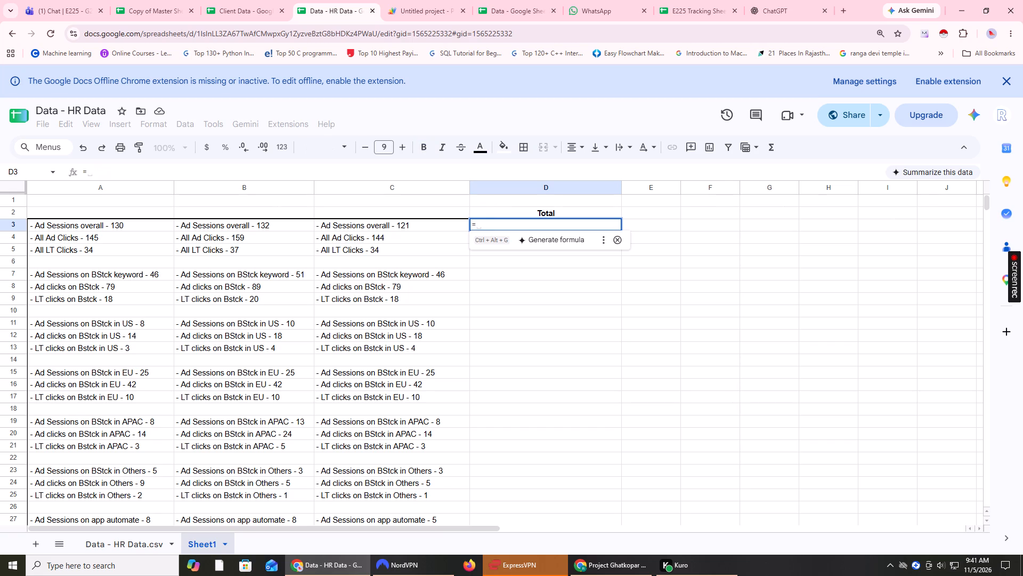
{"action": "type", "text": "130+"}
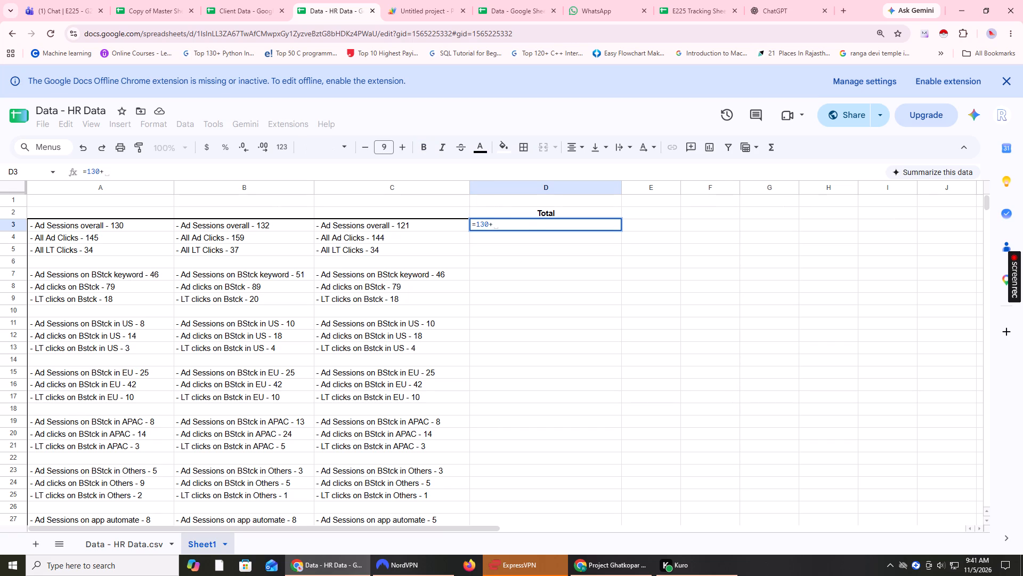
{"action": "type", "text": "130"}
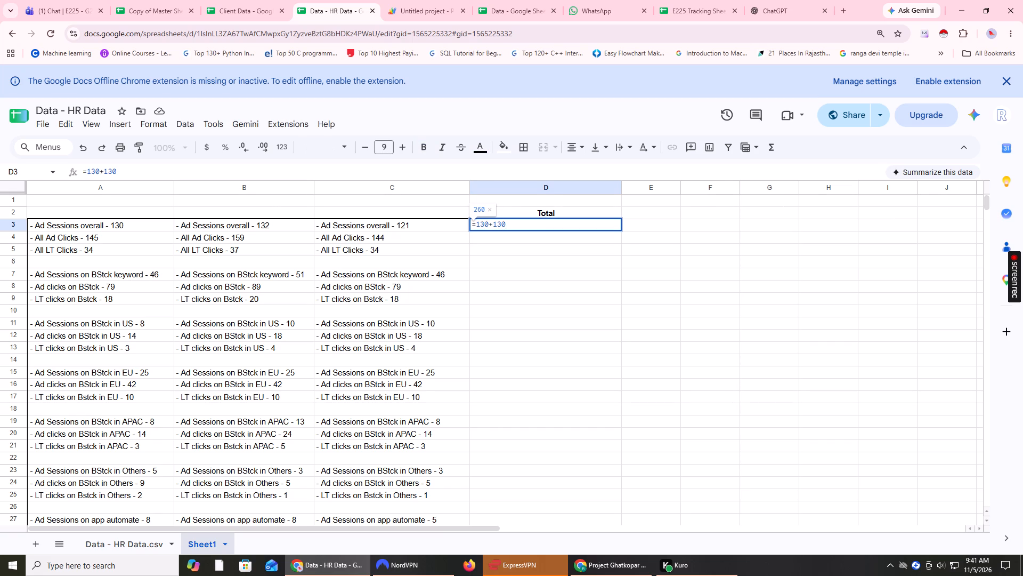
{"action": "key", "text": "BackSpace"}
{"action": "type", "text": "2+1211"}
{"action": "key", "text": "BackSpace"}
{"action": "key", "text": "Return"}
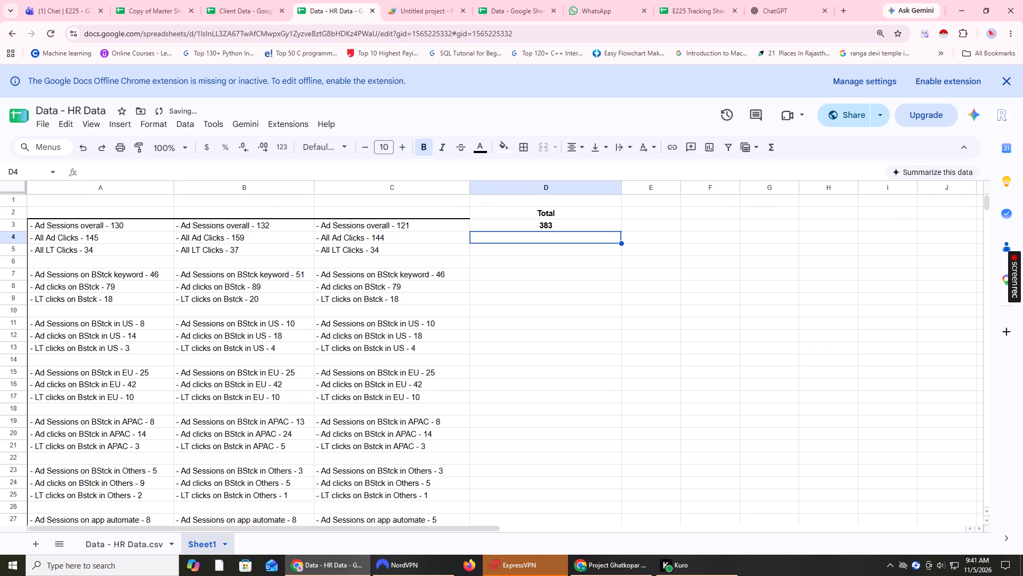
Enter the formula =145+159+144 in D4 to total All Ad Clicks.
{"action": "key", "text": "equal"}
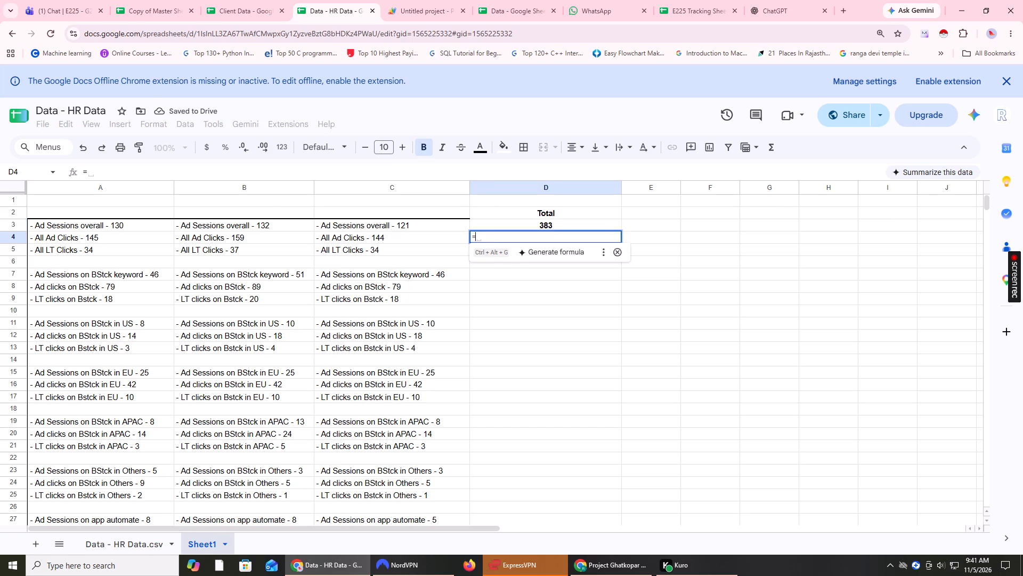
{"action": "type", "text": "145+"}
{"action": "type", "text": "159+"}
{"action": "type", "text": "144"}
{"action": "key", "text": "Return"}
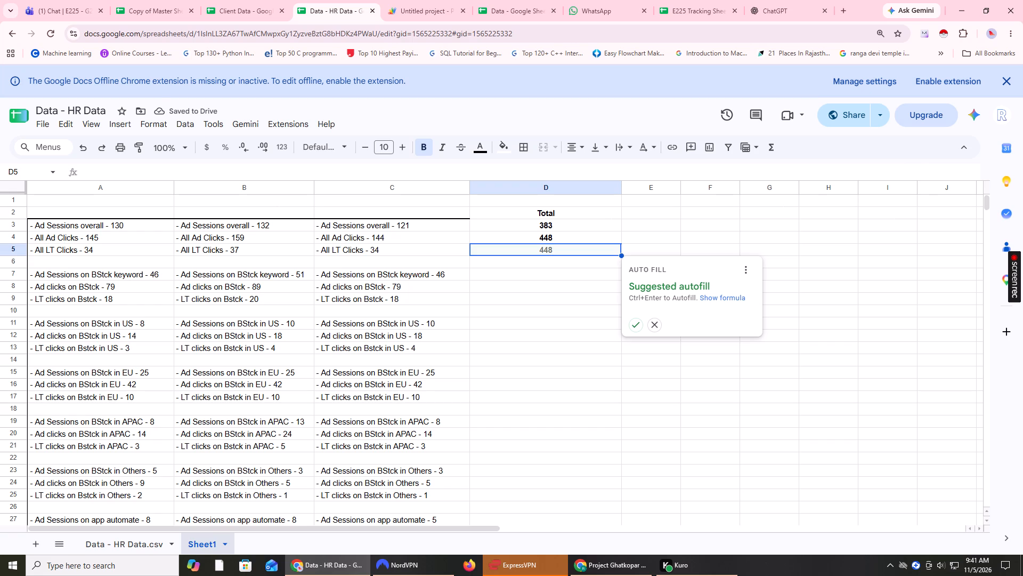
Enter the cell-reference formula =A5+B5+C5 in D5 to total All LT Clicks.
{"action": "key", "text": "equal"}
{"action": "left_click", "coordinate": [82, 248]}
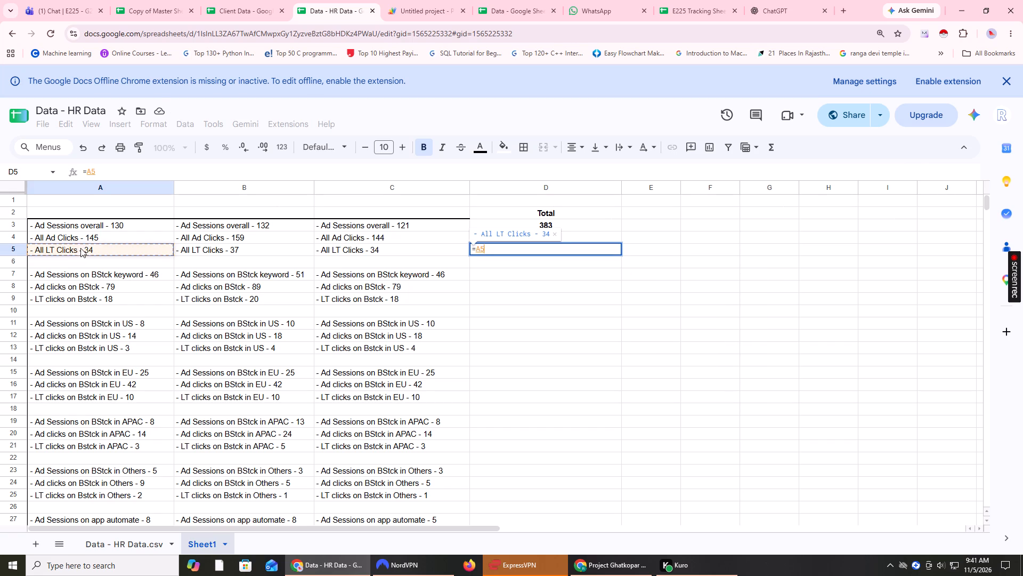
{"action": "key", "text": "plus"}
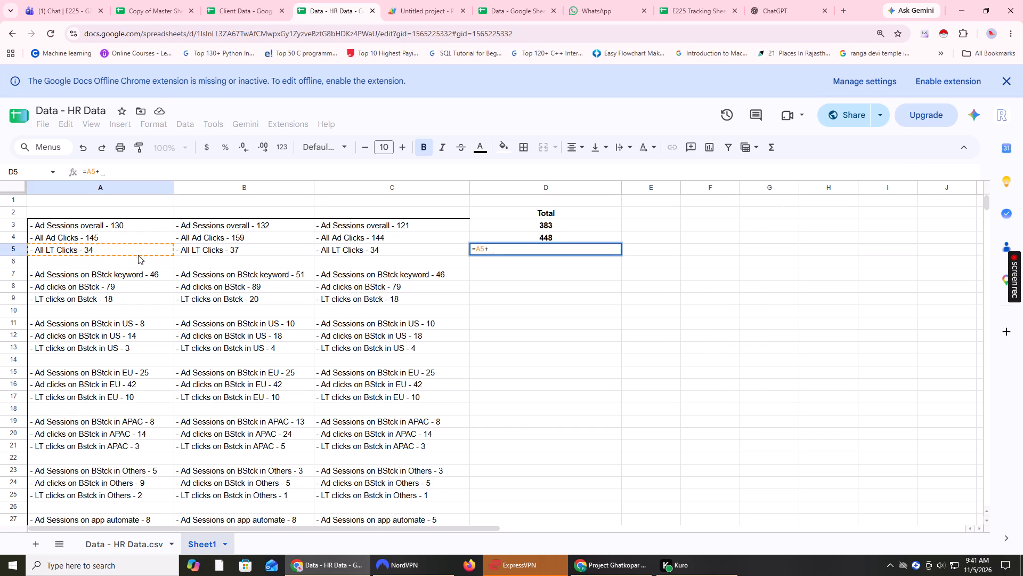
{"action": "left_click", "coordinate": [196, 252]}
{"action": "key", "text": "plus"}
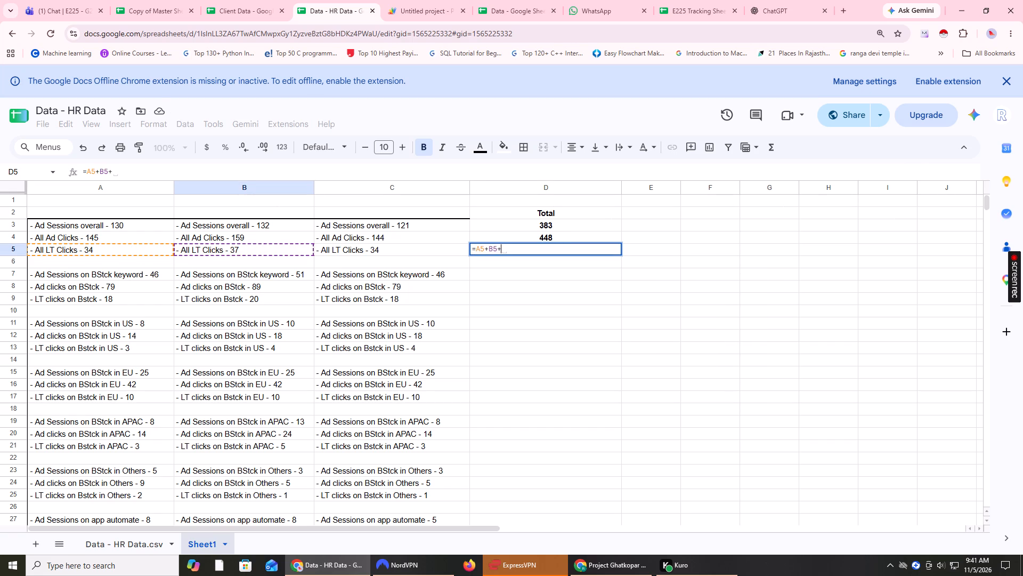
{"action": "left_click", "coordinate": [347, 250]}
{"action": "key", "text": "Return"}
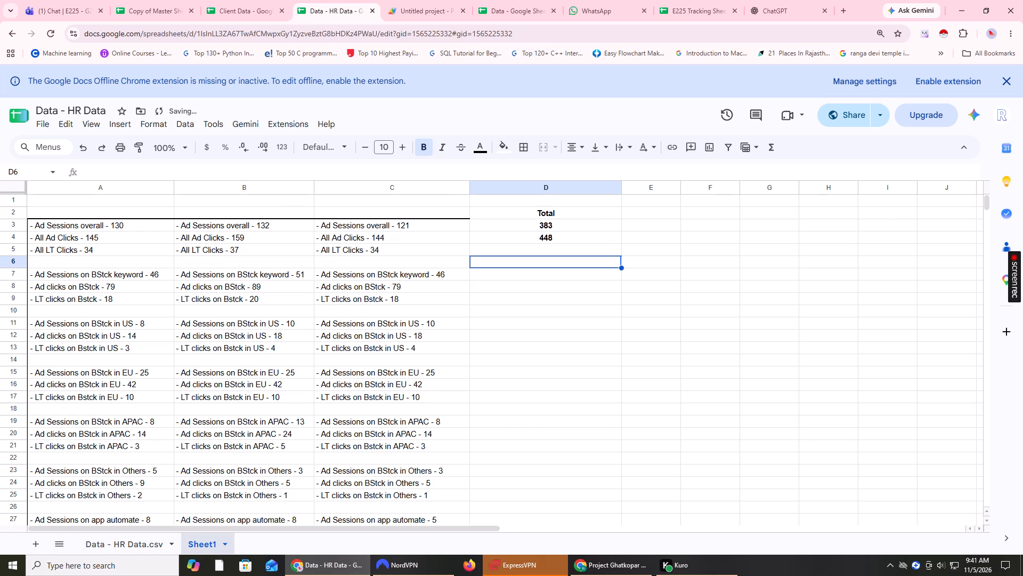
Ask Gemini to explain and fix the =A5+B5+C5 formula in D5.
{"action": "left_click", "coordinate": [544, 254]}
{"action": "left_click", "coordinate": [543, 250]}
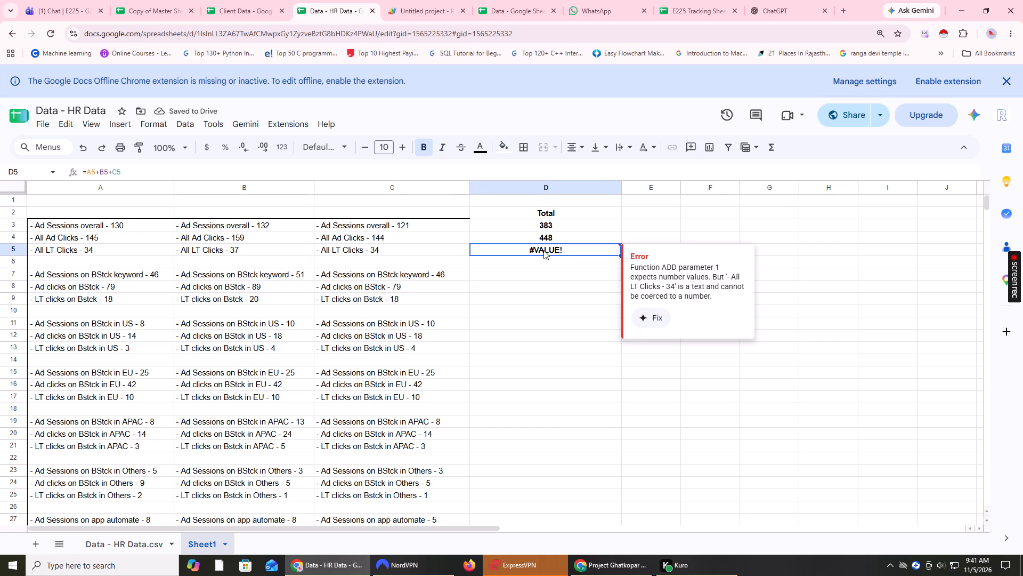
{"action": "left_click", "coordinate": [653, 314]}
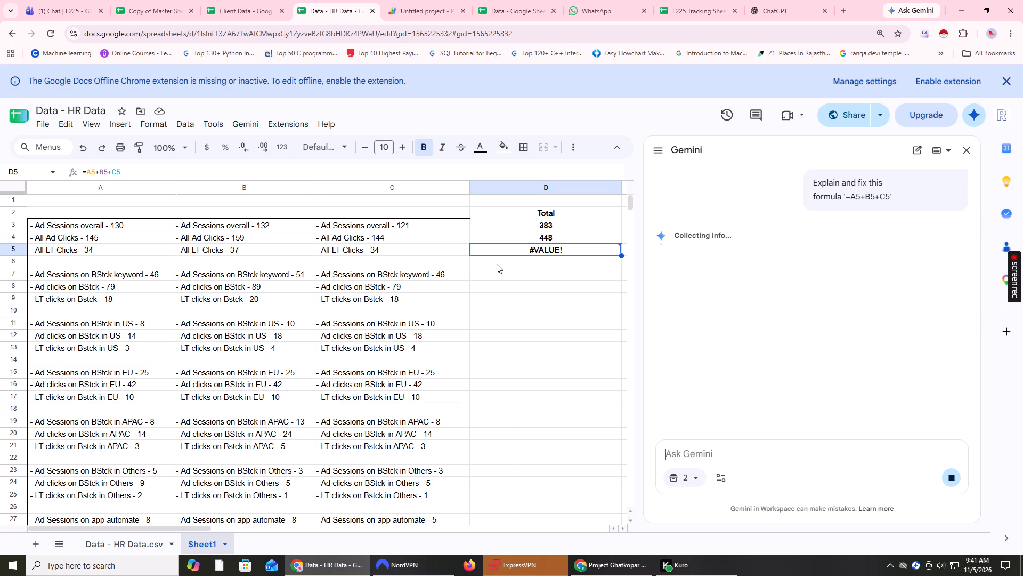
{"action": "left_click", "coordinate": [246, 0]}
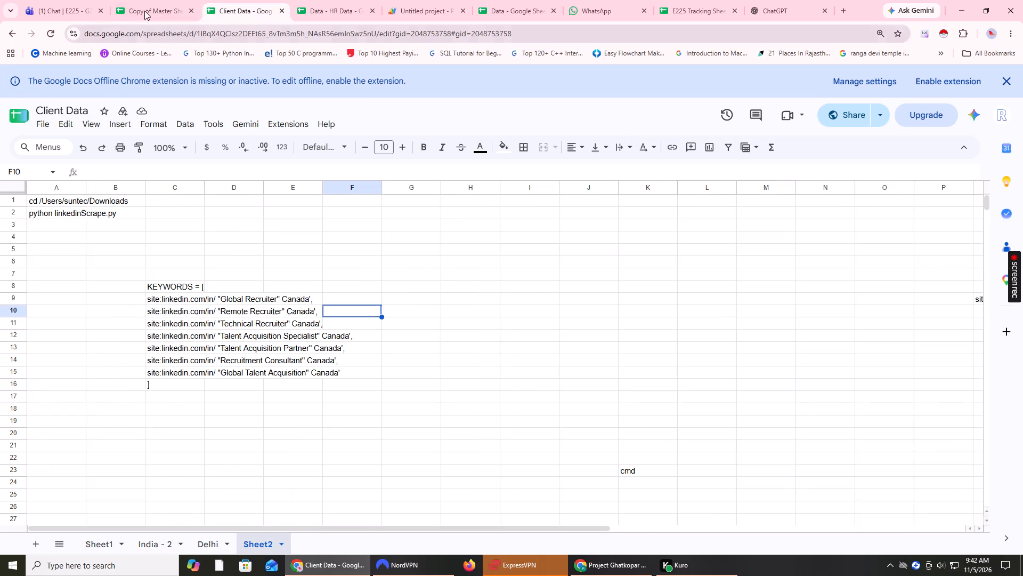
{"action": "left_click", "coordinate": [145, 0]}
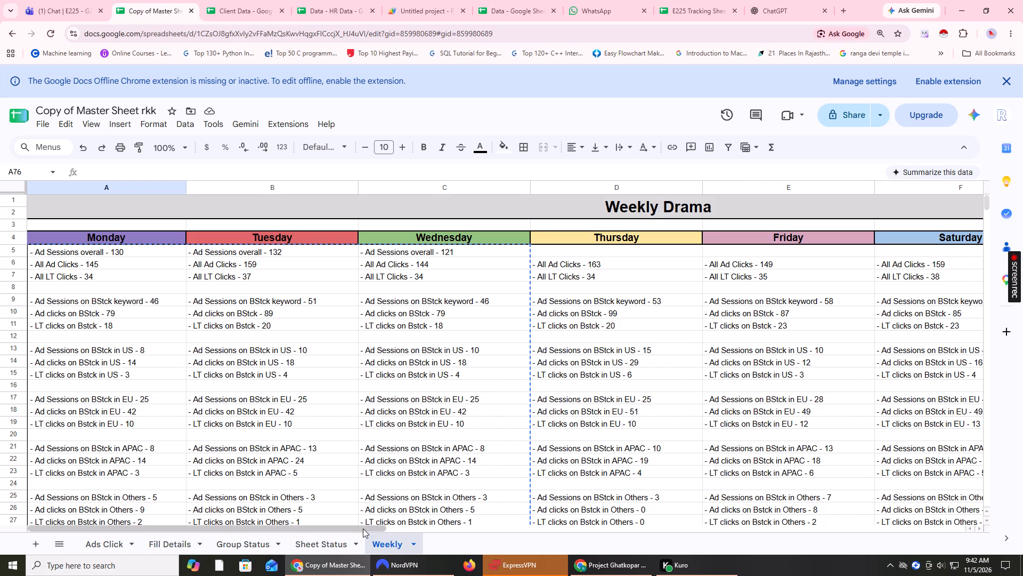
{"action": "left_click_drag", "start_coordinate": [355, 529], "coordinate": [598, 516]}
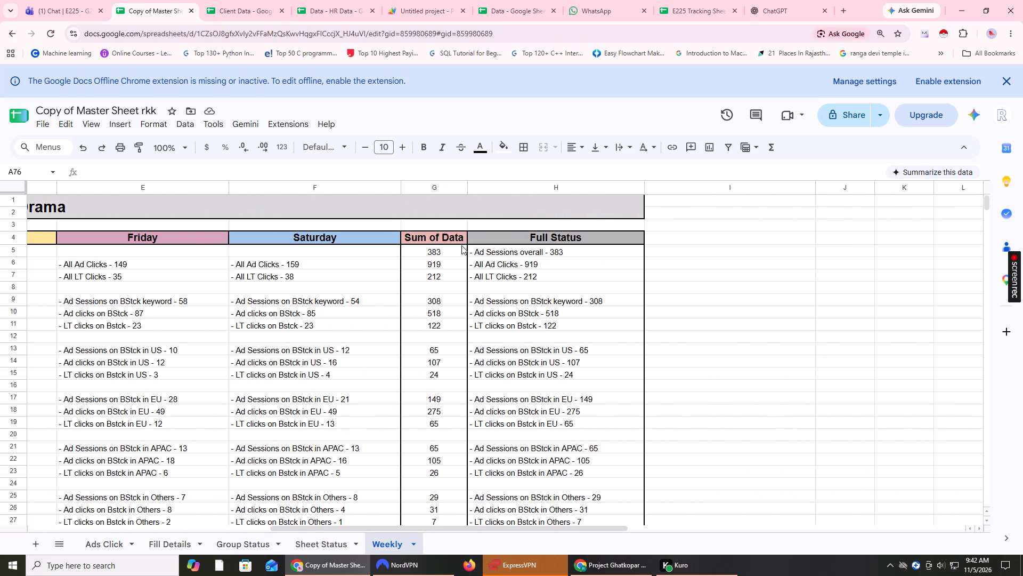
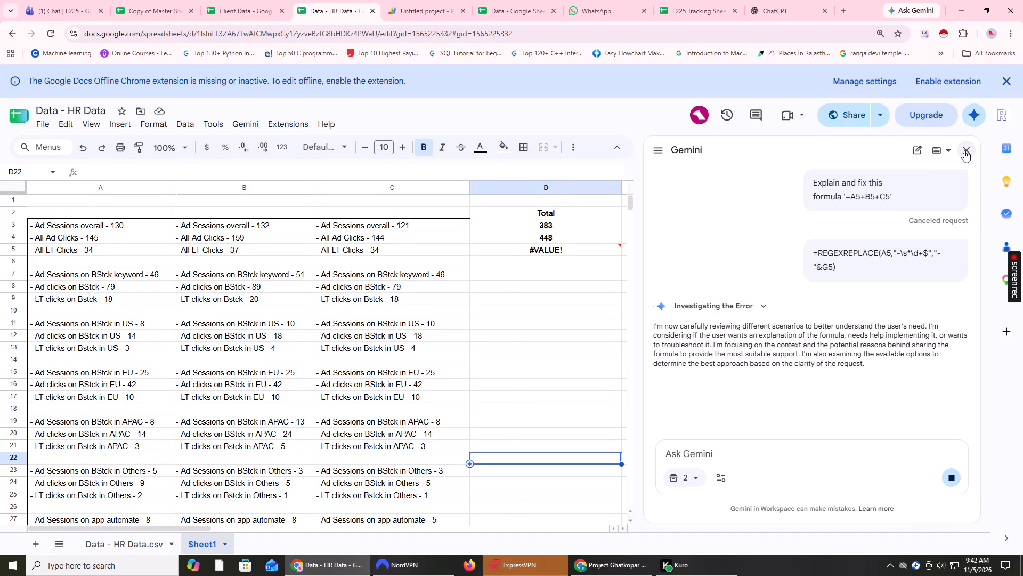
{"action": "left_click", "coordinate": [521, 228]}
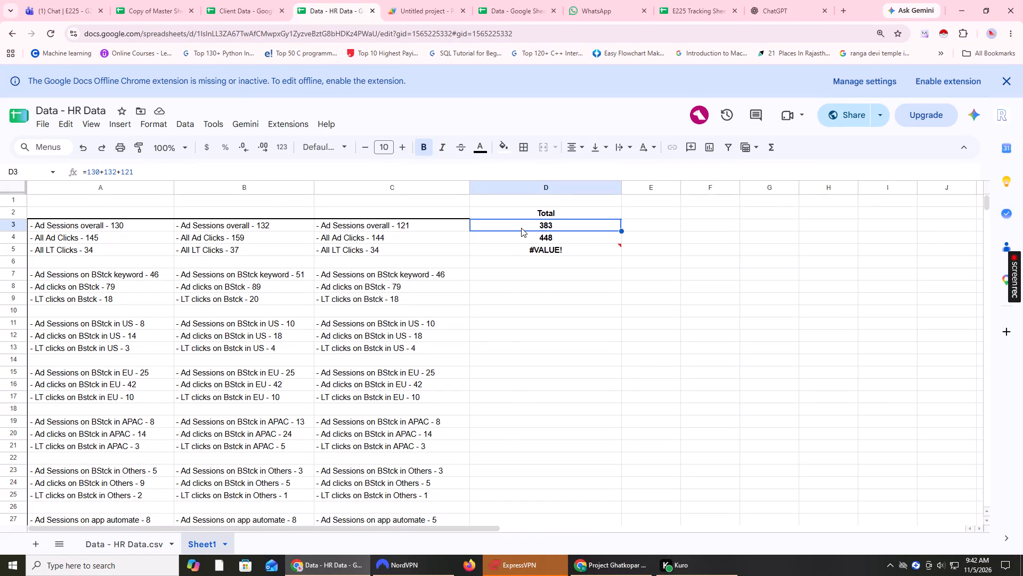
{"action": "key", "text": "ctrl+v"}
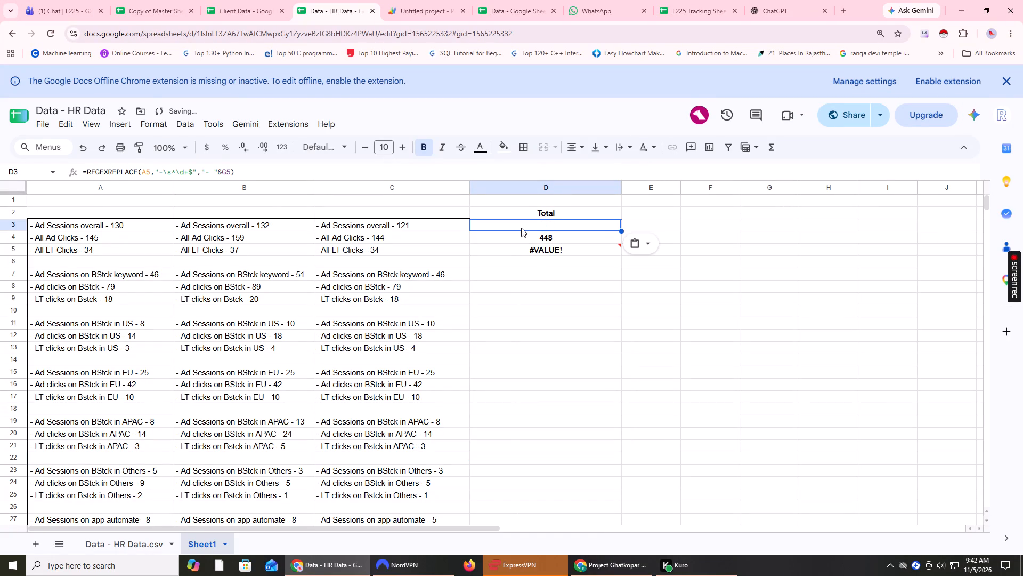
{"action": "left_click", "coordinate": [521, 228]}
{"action": "double_click", "coordinate": [503, 231]}
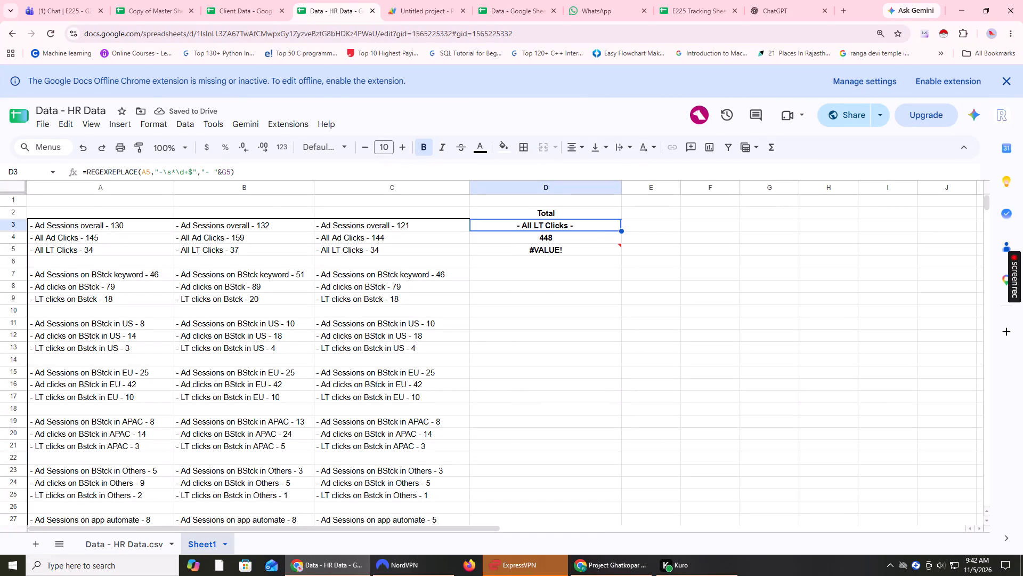
{"action": "triple_click", "coordinate": [503, 231]}
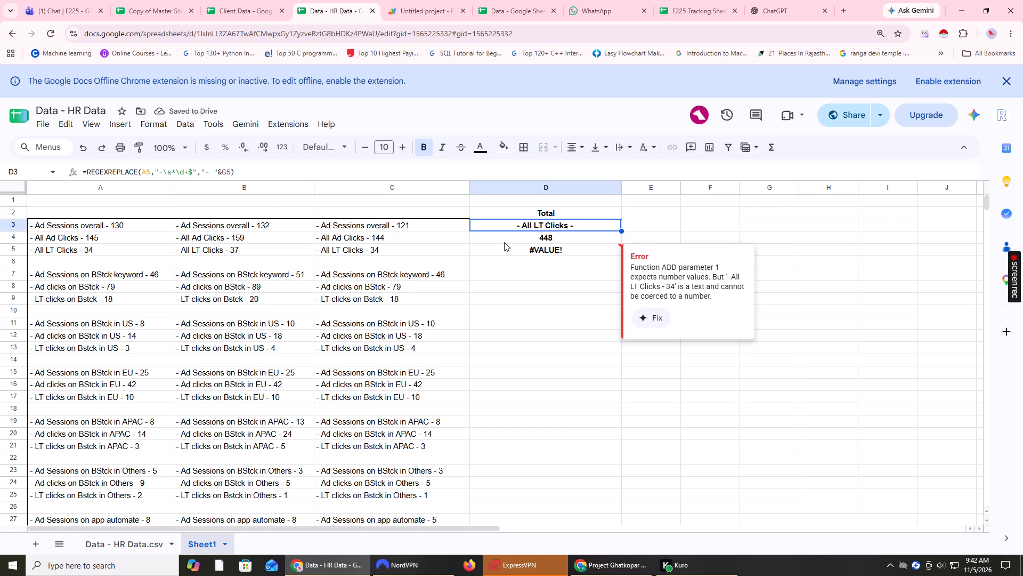
Fill the REGEXREPLACE formula from D3 down through D5 in the Total column.
{"action": "left_click", "coordinate": [504, 242]}
{"action": "left_click", "coordinate": [516, 230]}
{"action": "left_click", "coordinate": [517, 227]}
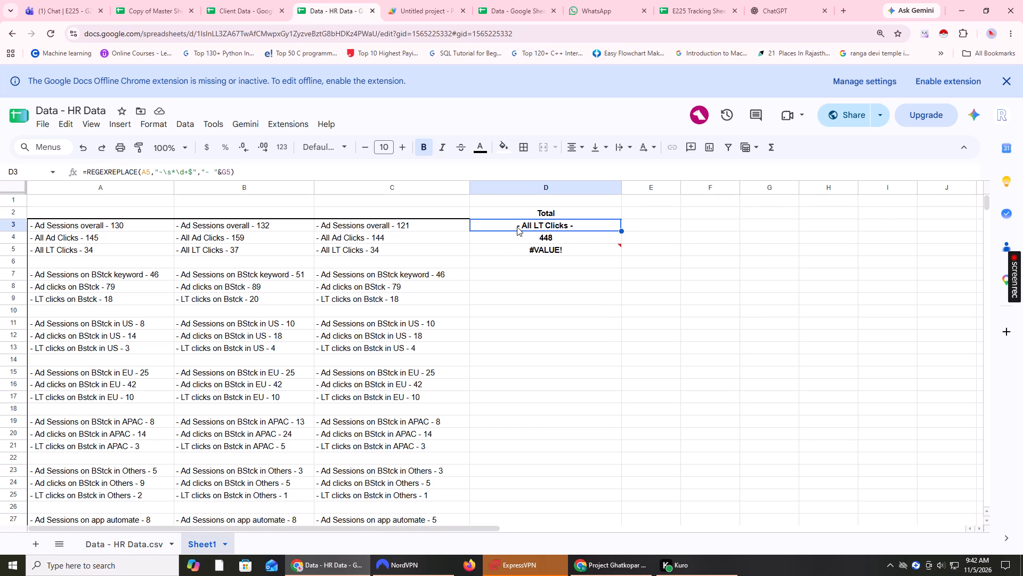
{"action": "key", "text": "shift+Down"}
{"action": "key", "text": "shift+Down"}
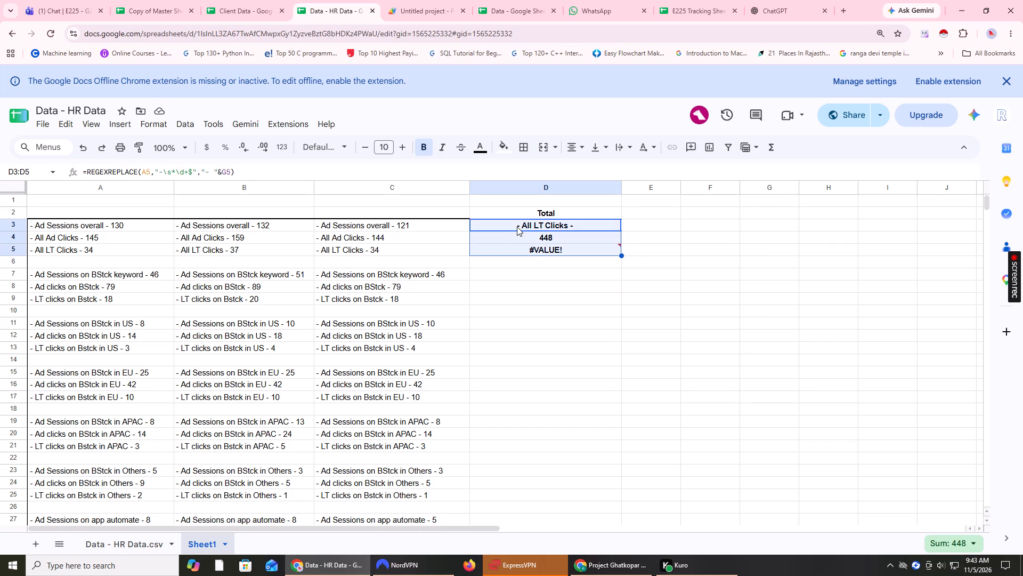
{"action": "key", "text": "ctrl+d"}
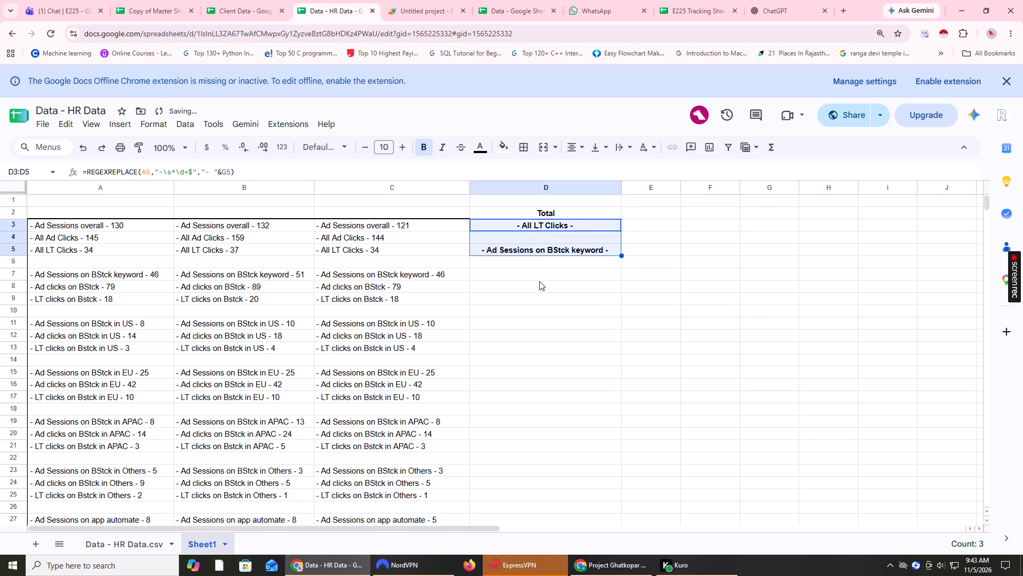
{"action": "left_click", "coordinate": [539, 281]}
{"action": "left_click", "coordinate": [545, 253]}
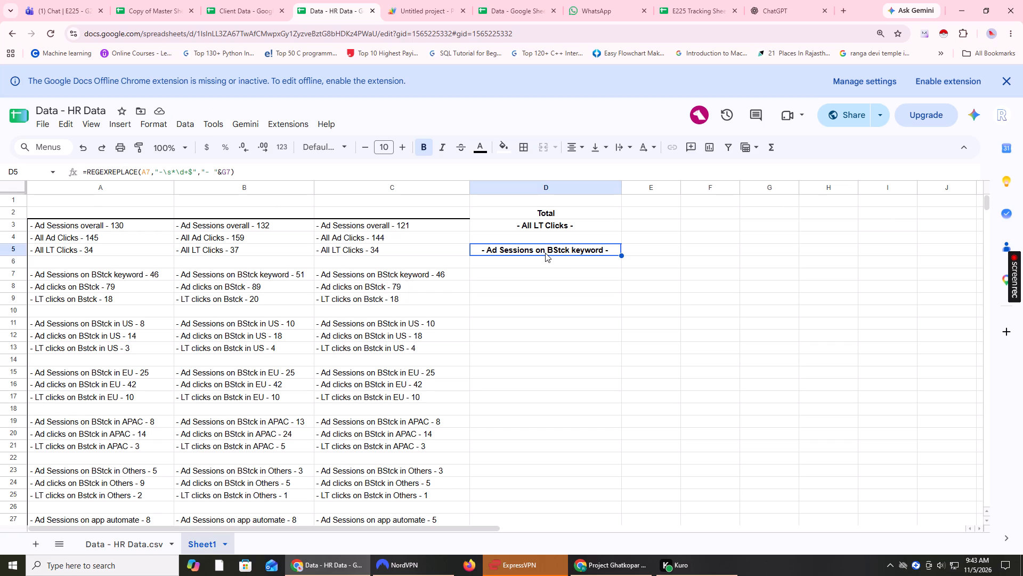
Check the Full Status formulas on the Weekly sheet of Copy of Master Sheet rkk and copy cell H5.
{"action": "left_click", "coordinate": [239, 0]}
{"action": "left_click", "coordinate": [141, 0]}
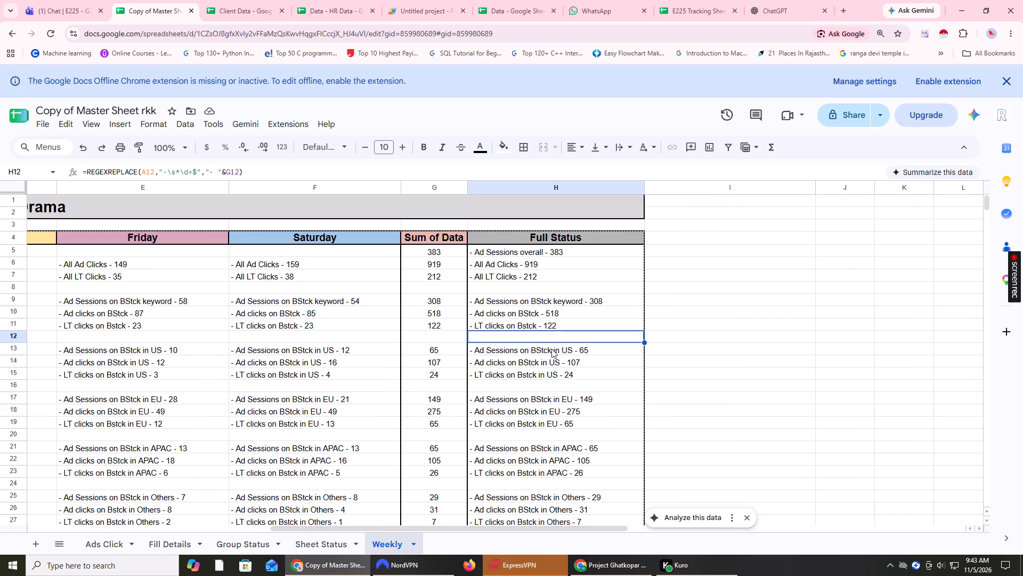
{"action": "left_click", "coordinate": [514, 255]}
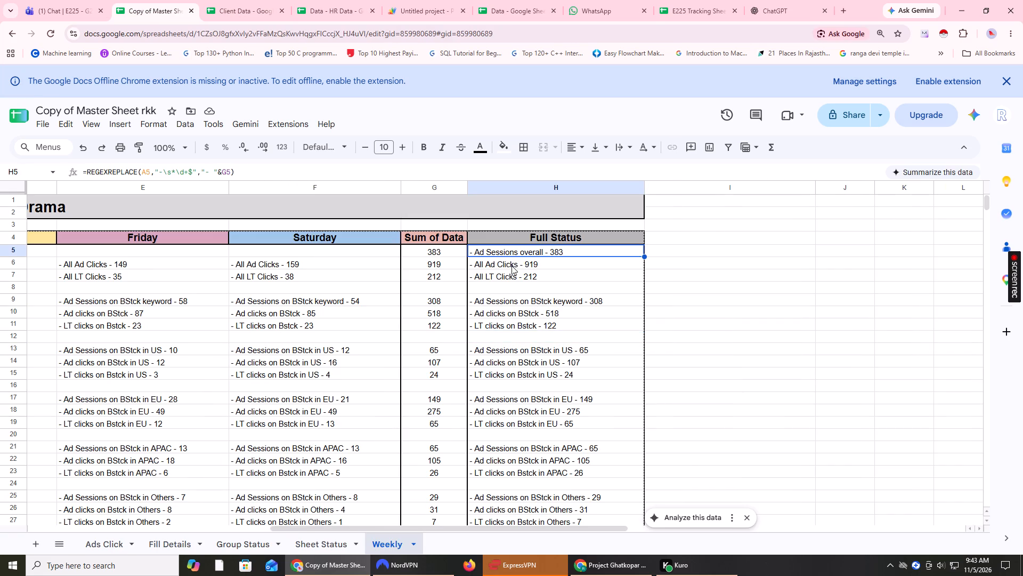
{"action": "left_click", "coordinate": [506, 264]}
{"action": "left_click", "coordinate": [506, 269]}
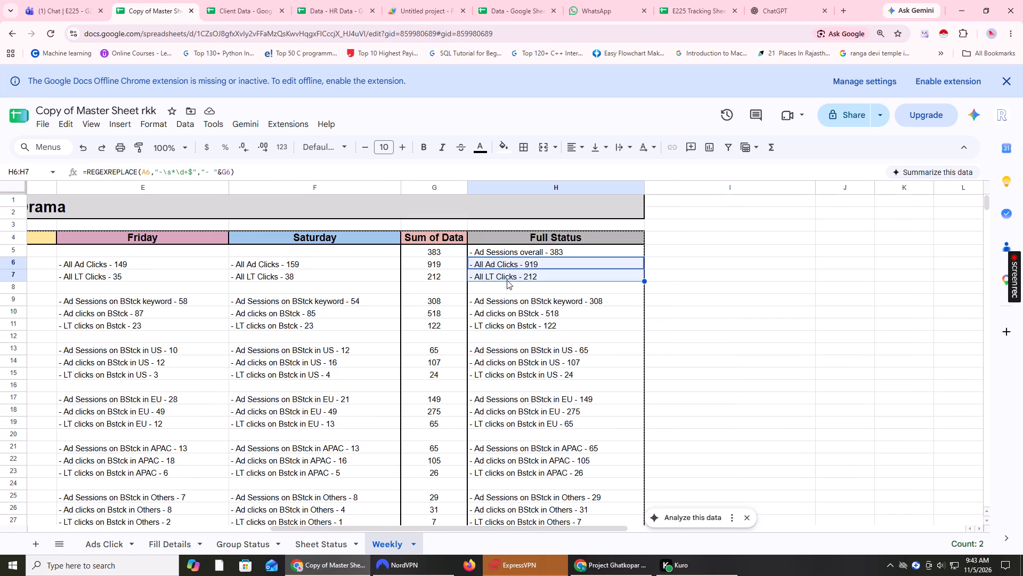
{"action": "left_click", "coordinate": [502, 252]}
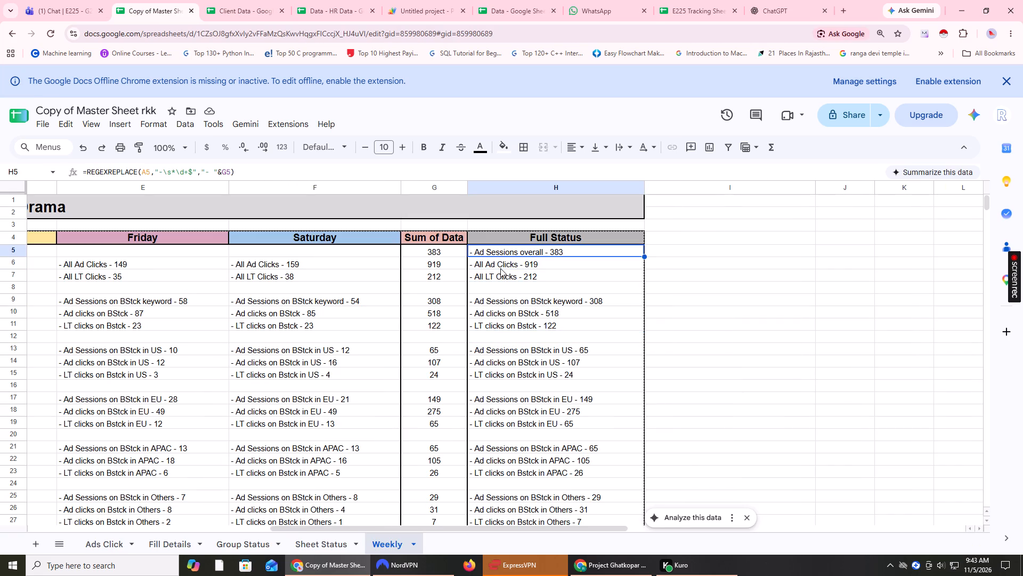
{"action": "left_click", "coordinate": [500, 268]}
{"action": "left_click", "coordinate": [510, 292]}
{"action": "left_click", "coordinate": [510, 306]}
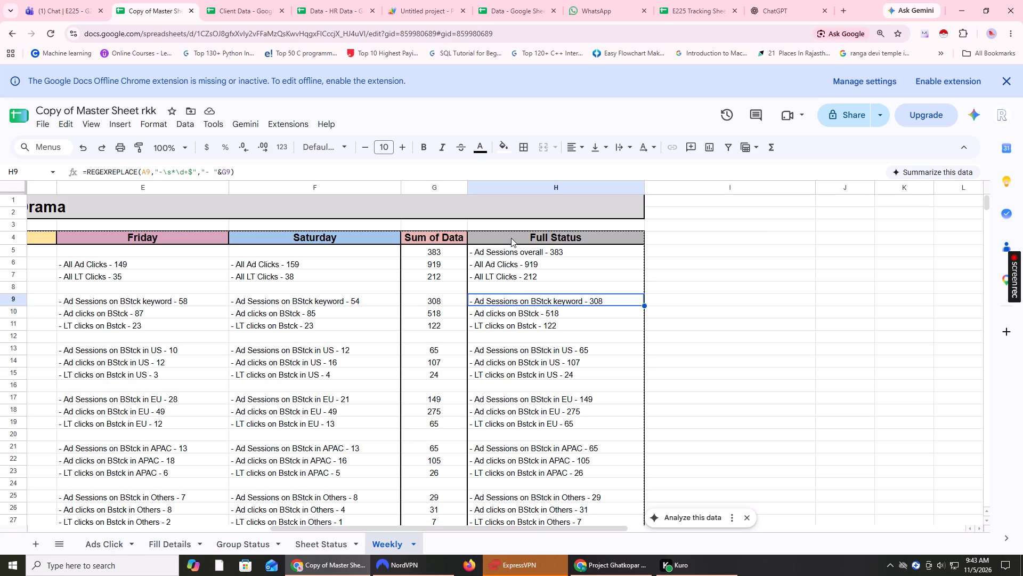
{"action": "left_click", "coordinate": [499, 252]}
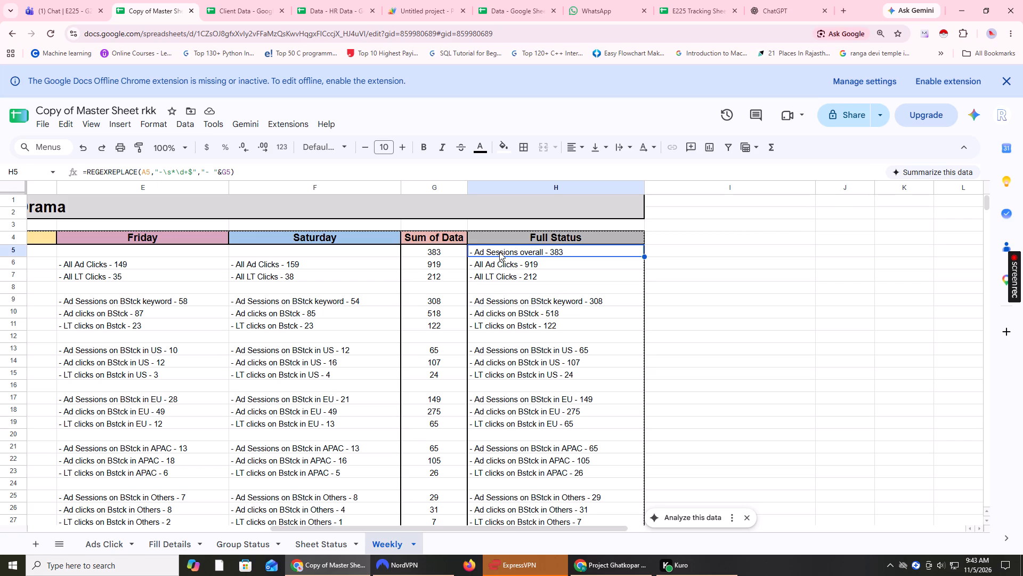
{"action": "key", "text": "ctrl+c"}
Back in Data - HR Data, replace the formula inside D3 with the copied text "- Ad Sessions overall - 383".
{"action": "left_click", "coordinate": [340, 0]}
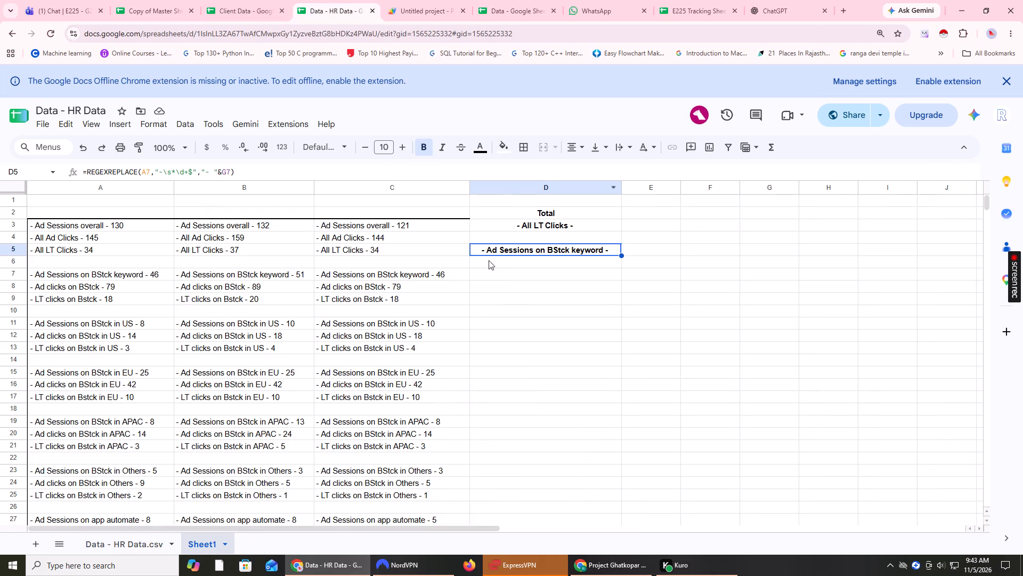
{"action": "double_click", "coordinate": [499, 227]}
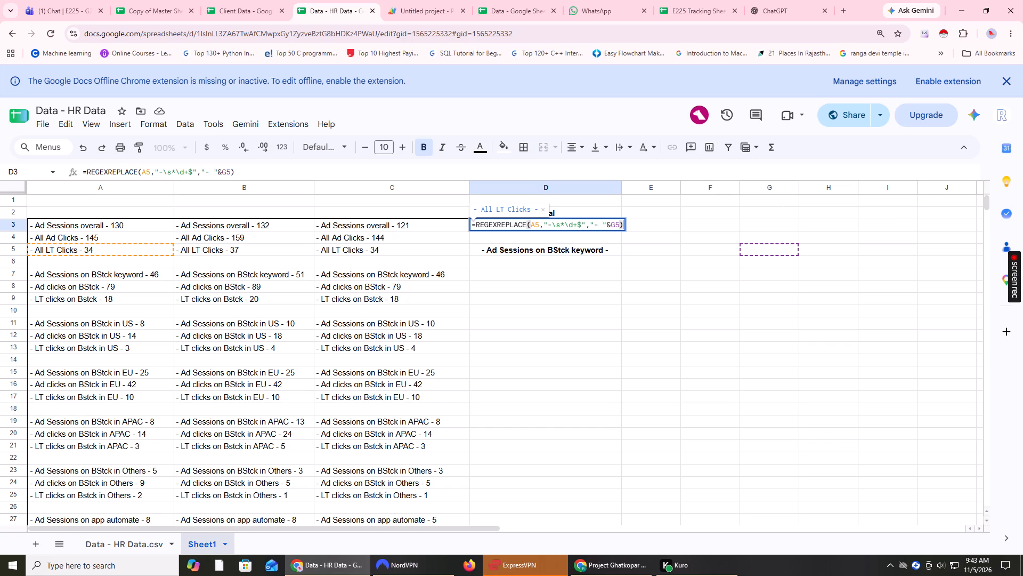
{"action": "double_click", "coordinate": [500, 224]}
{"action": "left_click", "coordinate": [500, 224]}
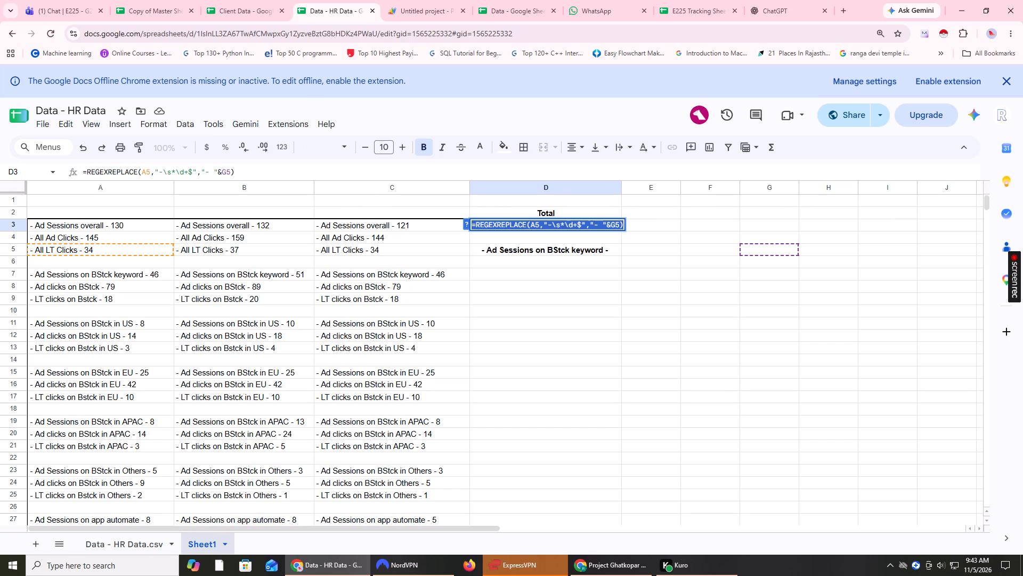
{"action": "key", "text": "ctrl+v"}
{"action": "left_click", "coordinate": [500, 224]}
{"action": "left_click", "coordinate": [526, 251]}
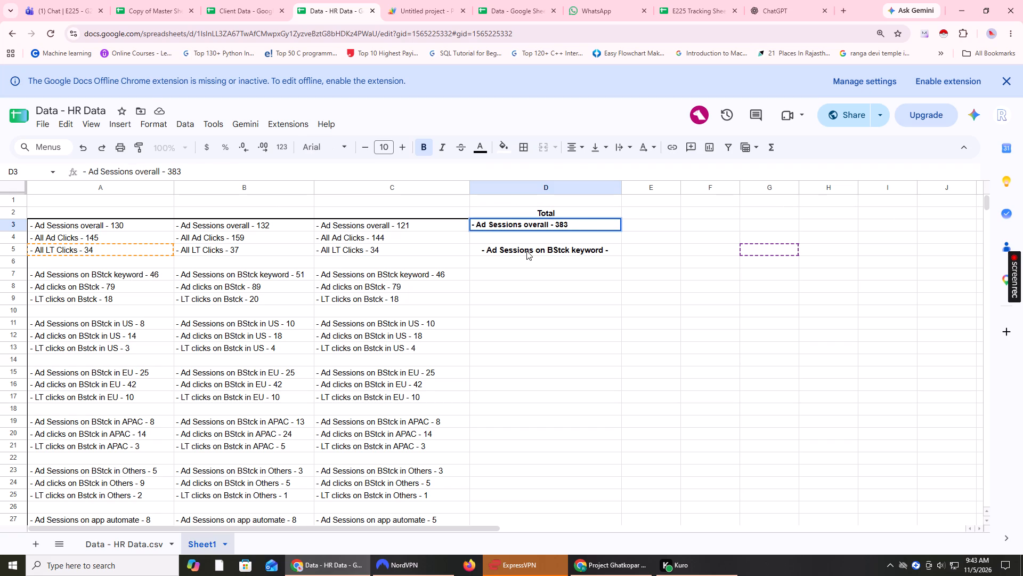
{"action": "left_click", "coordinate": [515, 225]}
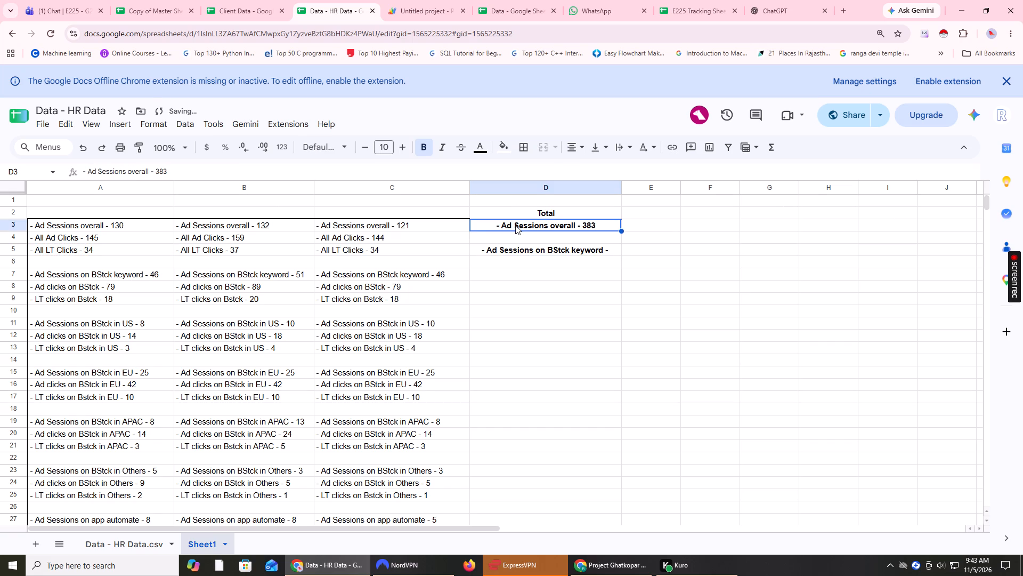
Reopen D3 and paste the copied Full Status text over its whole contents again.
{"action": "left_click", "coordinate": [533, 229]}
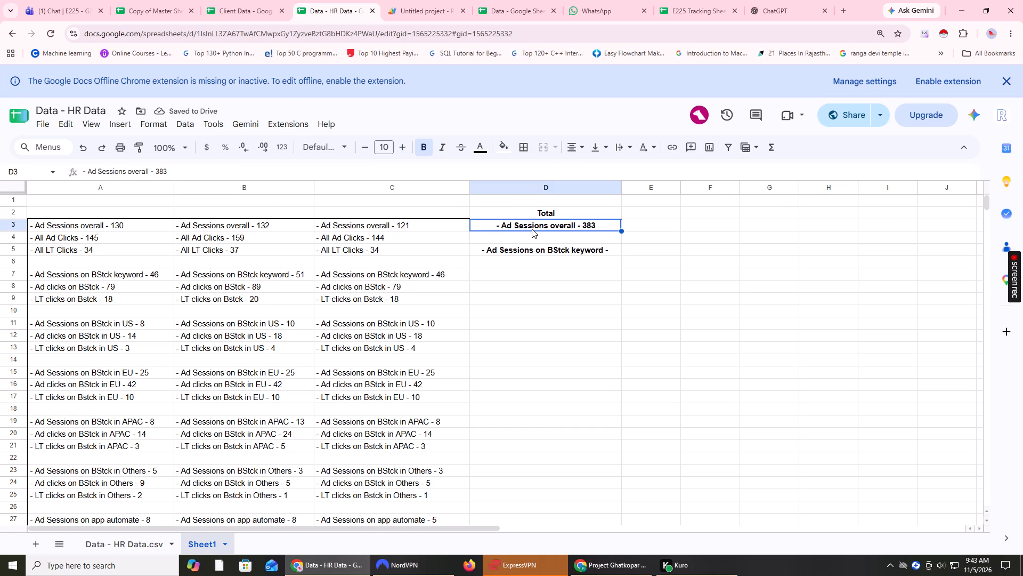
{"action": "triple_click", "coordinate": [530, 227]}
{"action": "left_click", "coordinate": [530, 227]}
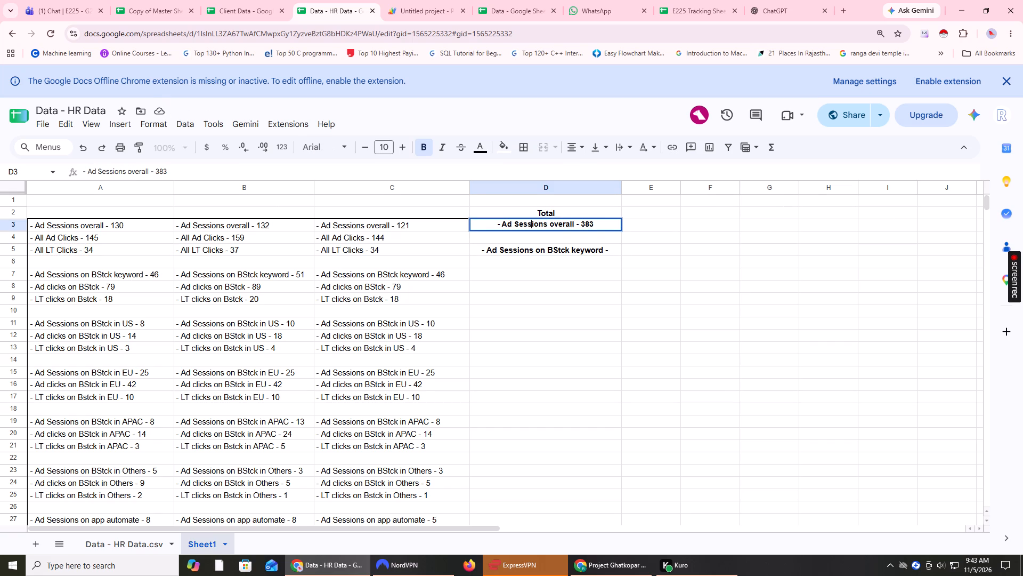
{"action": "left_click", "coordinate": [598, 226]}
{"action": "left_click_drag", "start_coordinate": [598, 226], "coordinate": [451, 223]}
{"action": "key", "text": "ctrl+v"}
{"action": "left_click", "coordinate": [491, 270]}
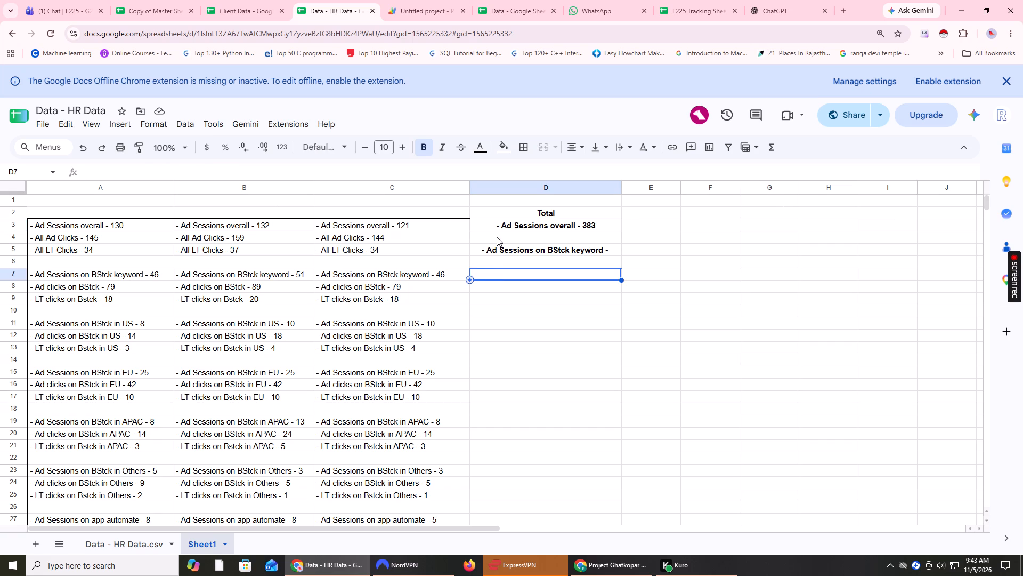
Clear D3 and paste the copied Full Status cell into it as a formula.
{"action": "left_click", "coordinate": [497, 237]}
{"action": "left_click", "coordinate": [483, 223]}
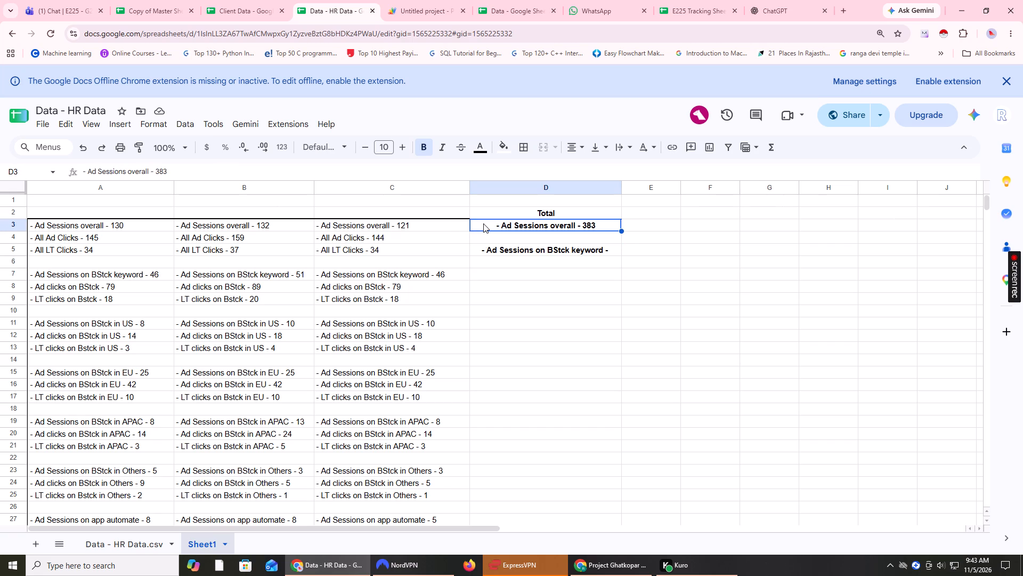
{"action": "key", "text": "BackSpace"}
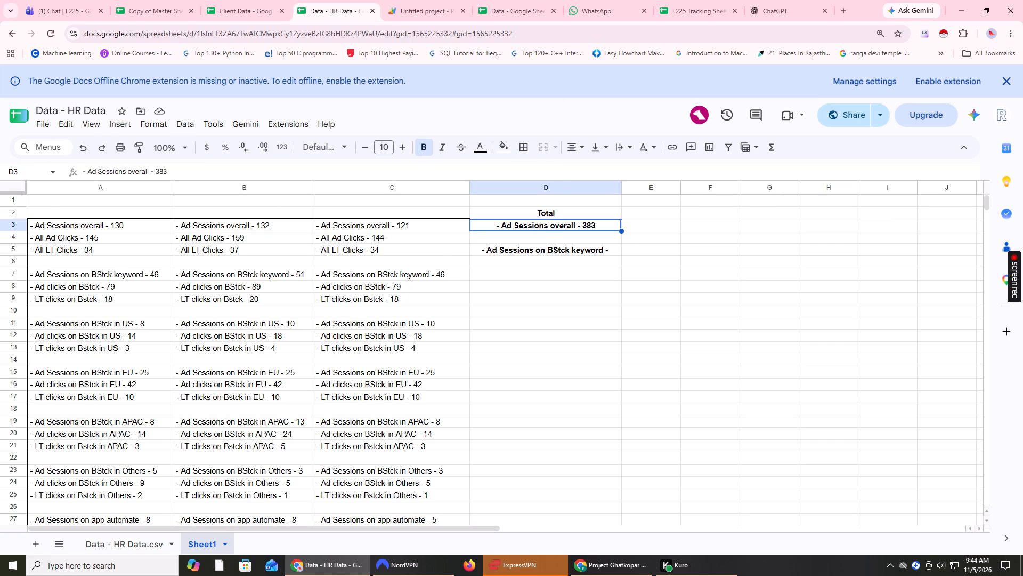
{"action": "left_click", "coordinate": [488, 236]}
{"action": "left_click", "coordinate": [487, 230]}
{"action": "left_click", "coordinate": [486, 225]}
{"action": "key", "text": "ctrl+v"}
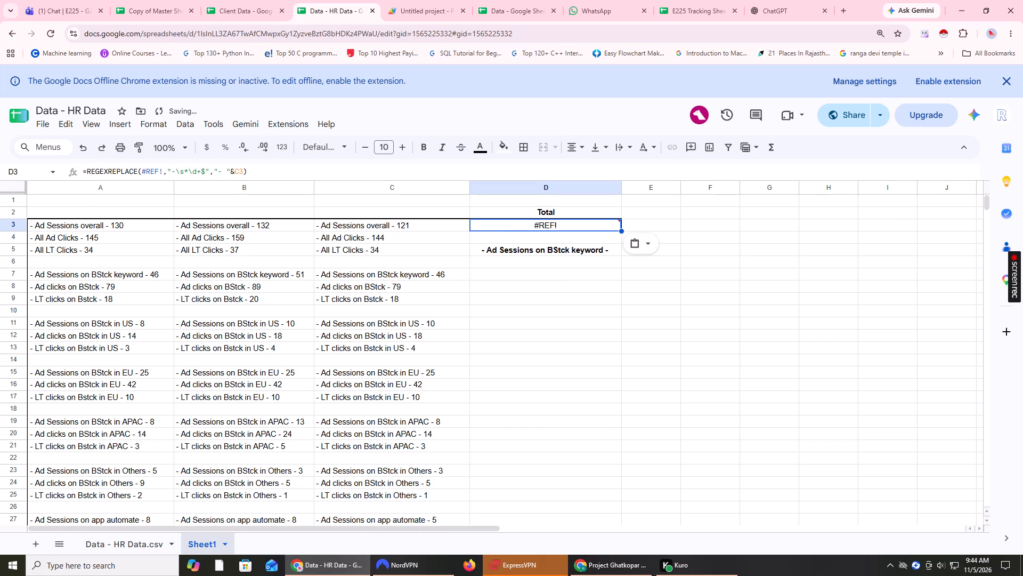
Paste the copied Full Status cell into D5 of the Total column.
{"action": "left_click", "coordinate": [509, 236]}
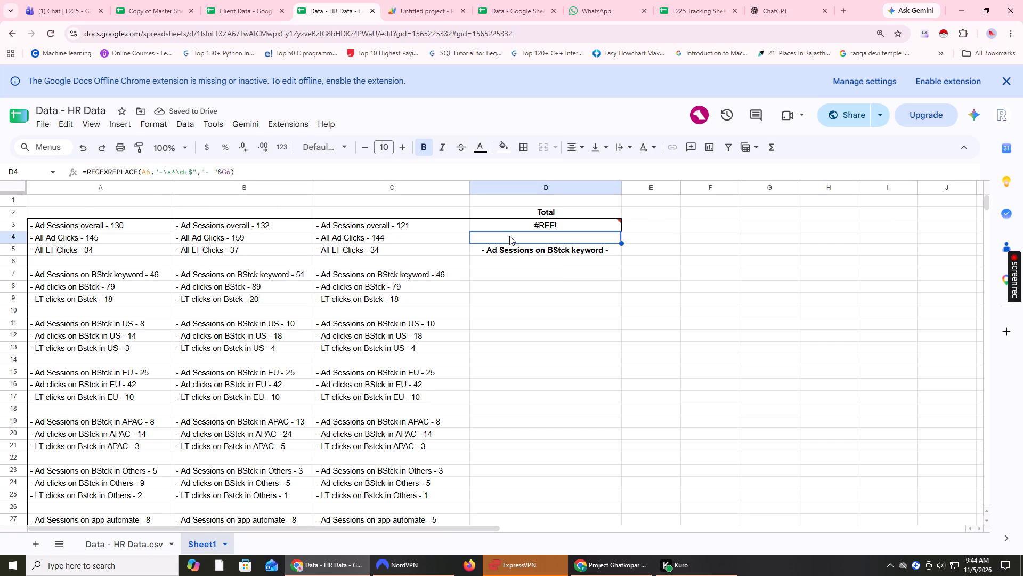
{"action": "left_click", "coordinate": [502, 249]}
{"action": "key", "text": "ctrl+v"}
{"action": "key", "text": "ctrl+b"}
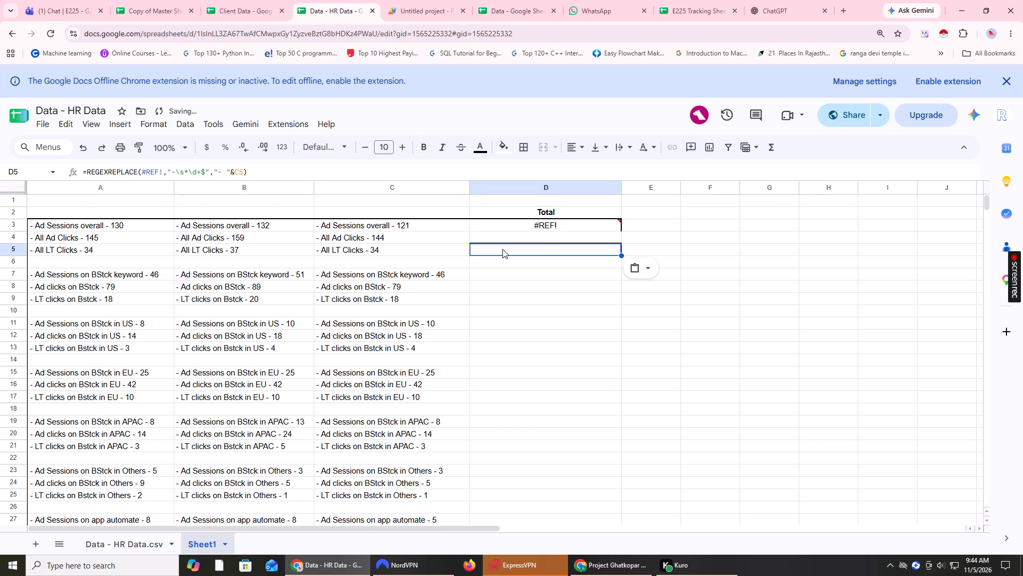
Clear the pasted REGEXREPLACE formula from D3.
{"action": "left_click", "coordinate": [542, 229]}
{"action": "key", "text": "BackSpace"}
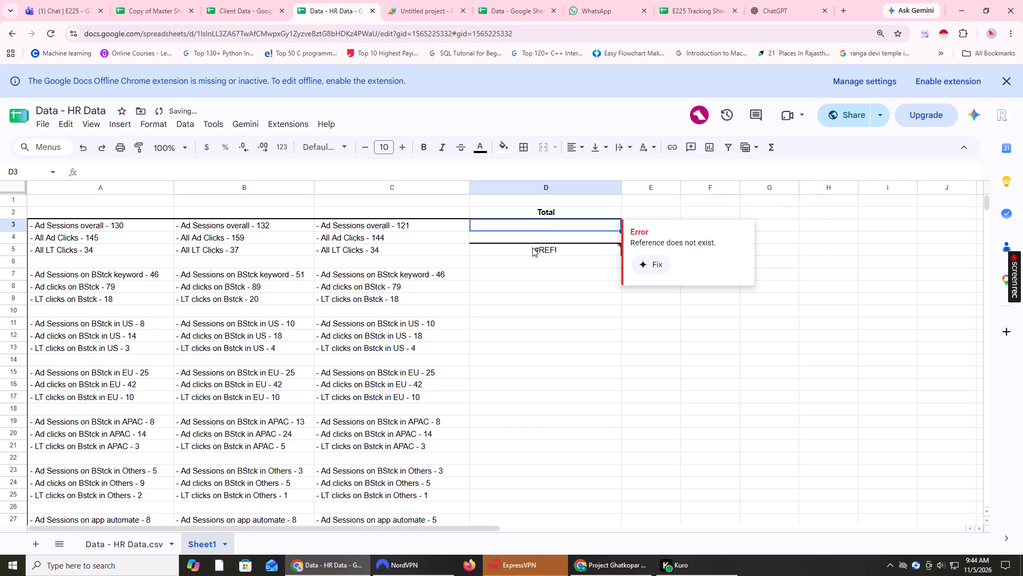
Paste the copied Full Status cell into D5 once more.
{"action": "left_click", "coordinate": [532, 247]}
{"action": "key", "text": "ctrl+v"}
{"action": "key", "text": "ctrl+b"}
{"action": "key", "text": "ctrl+v"}
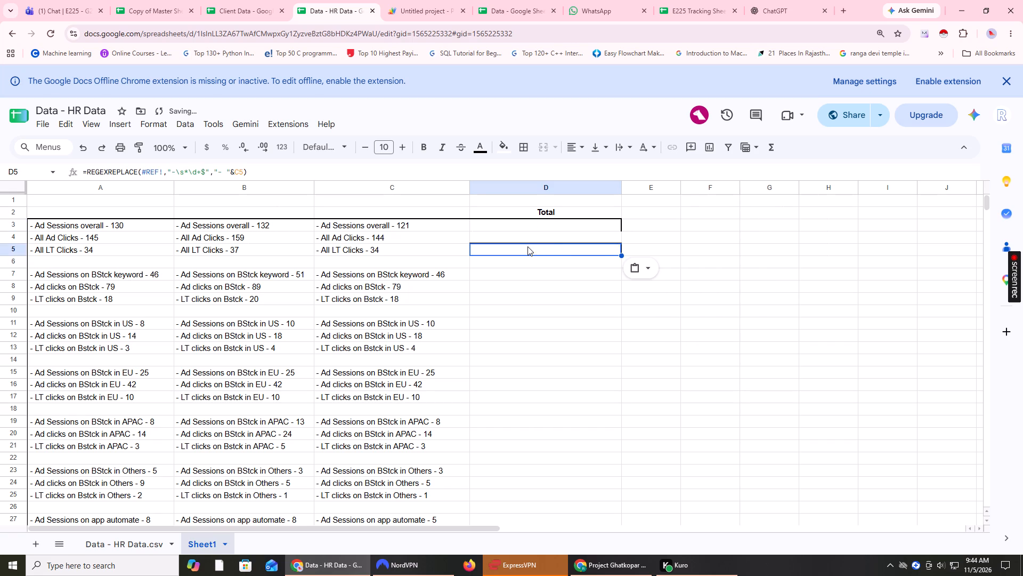
Copy the REGEXREPLACE formula text from H5 of Copy of Master Sheet rkk and paste it into D3 of Data - HR Data.
{"action": "left_click", "coordinate": [254, 0]}
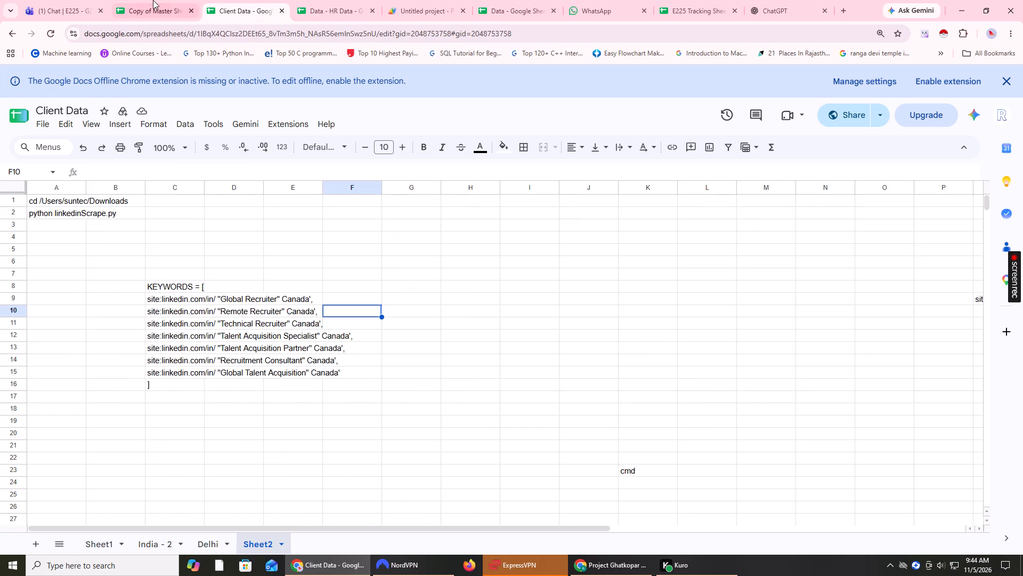
{"action": "left_click", "coordinate": [153, 0]}
{"action": "left_click", "coordinate": [529, 255]}
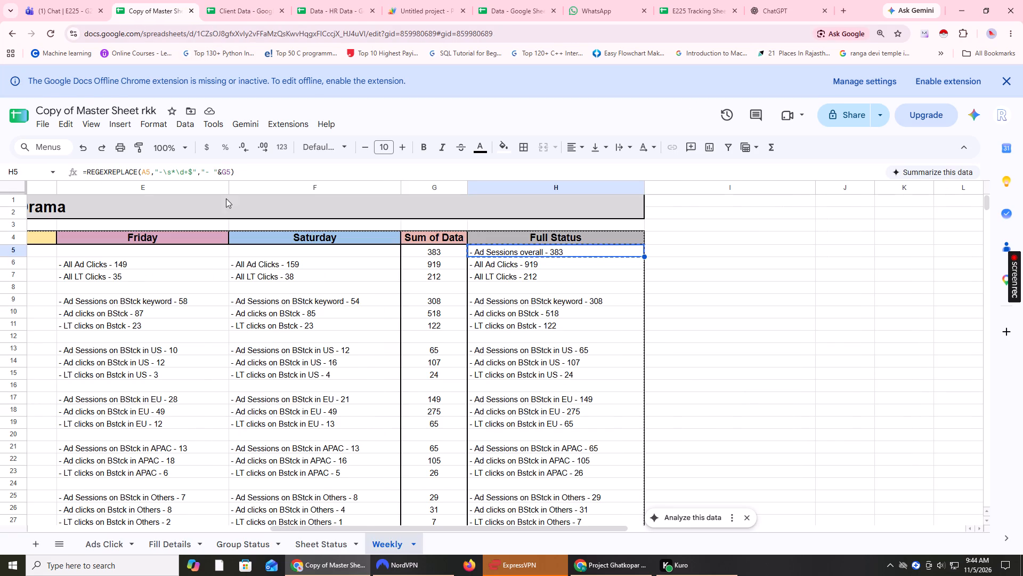
{"action": "left_click", "coordinate": [242, 172]}
{"action": "key", "text": "ctrl+a"}
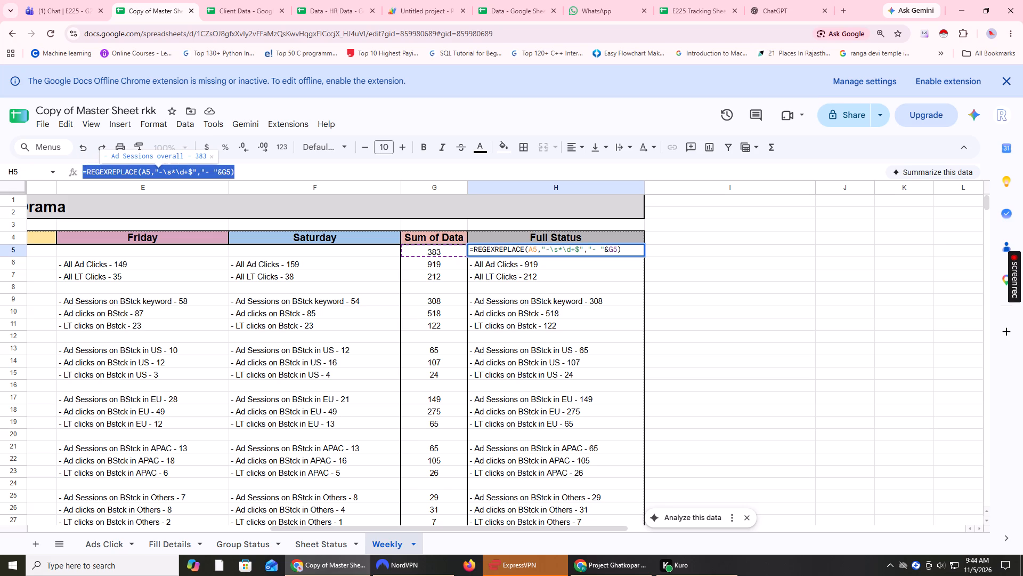
{"action": "key", "text": "ctrl+c"}
{"action": "left_click", "coordinate": [241, 0]}
{"action": "left_click", "coordinate": [326, 0]}
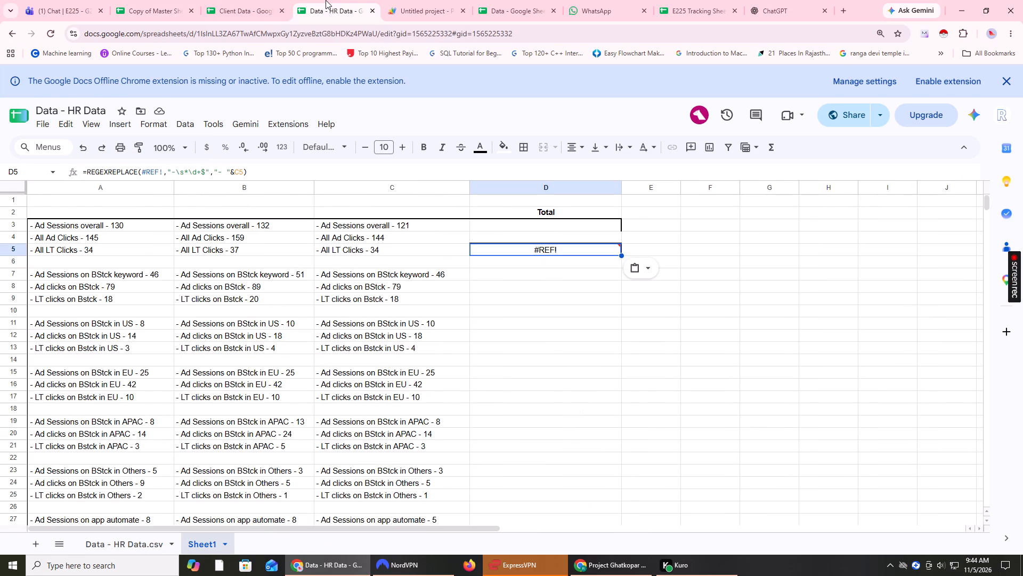
{"action": "left_click", "coordinate": [521, 226]}
{"action": "key", "text": "ctrl+v"}
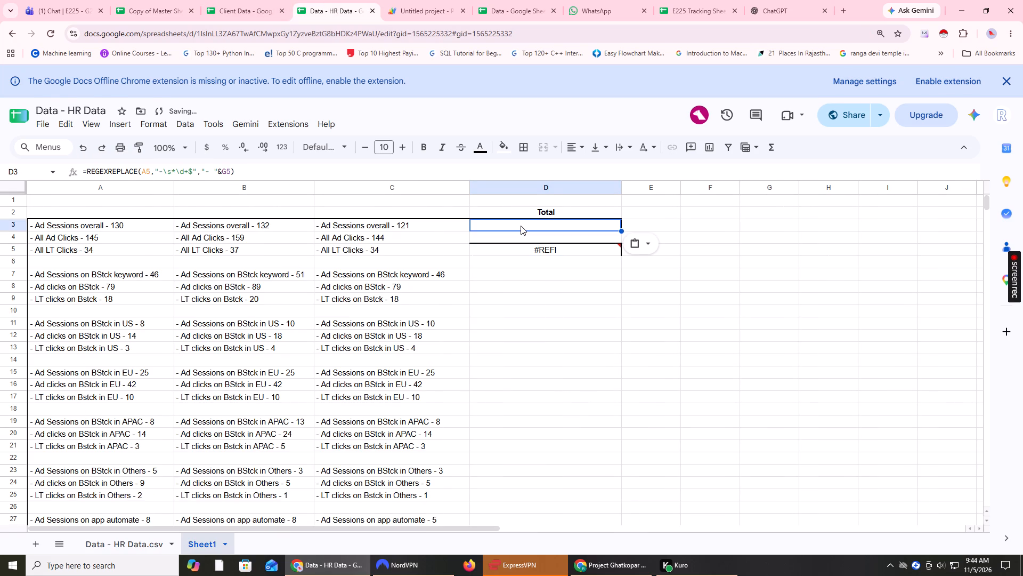
Change the D3 formula's cell references to A3 and C3, giving =REGEXREPLACE(A3,"-\s*\d+$","- "&C3).
{"action": "left_click", "coordinate": [151, 171]}
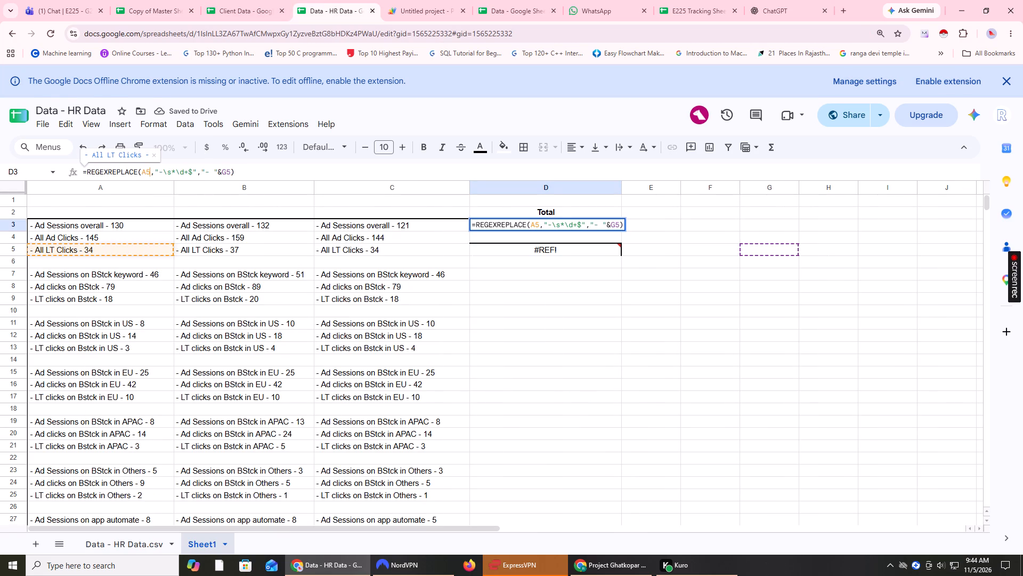
{"action": "key", "text": "BackSpace"}
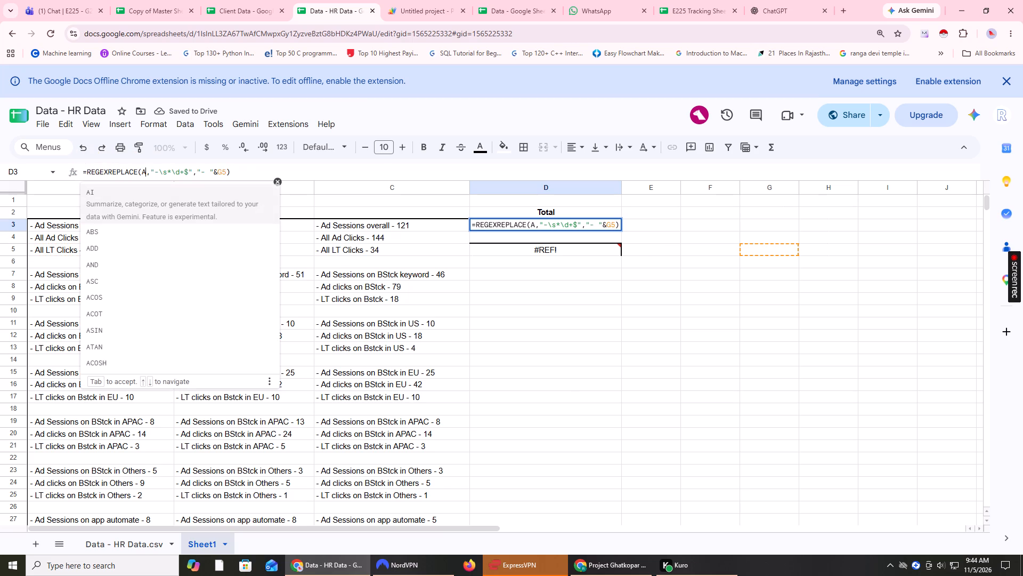
{"action": "key", "text": "3"}
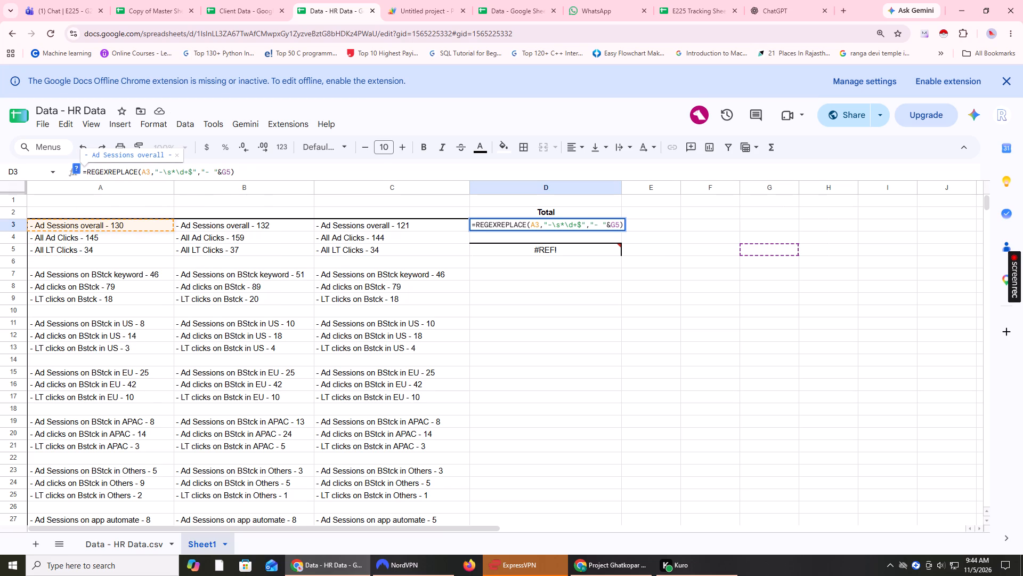
{"action": "left_click", "coordinate": [231, 171]}
{"action": "key", "text": "BackSpace"}
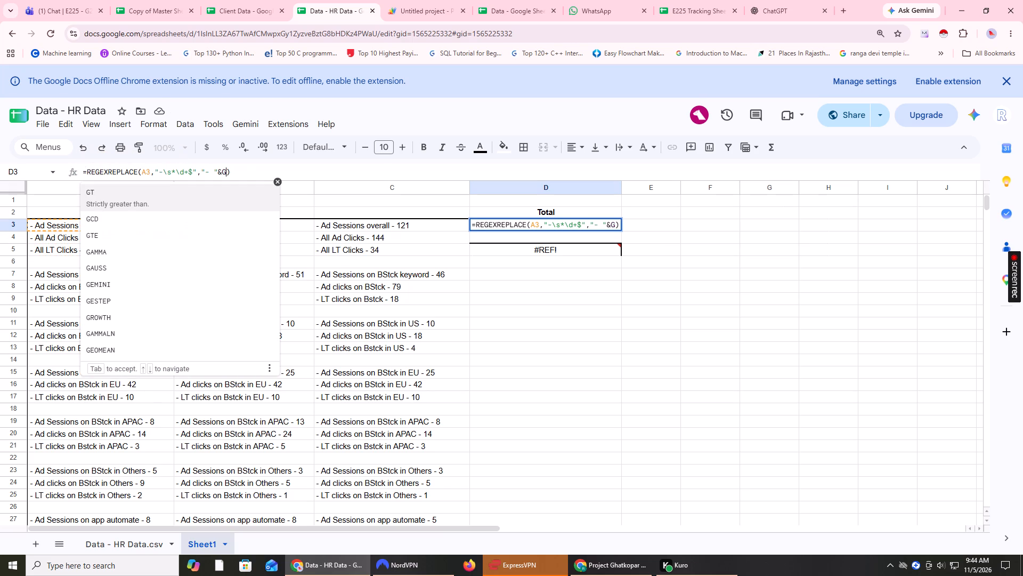
{"action": "key", "text": "BackSpace"}
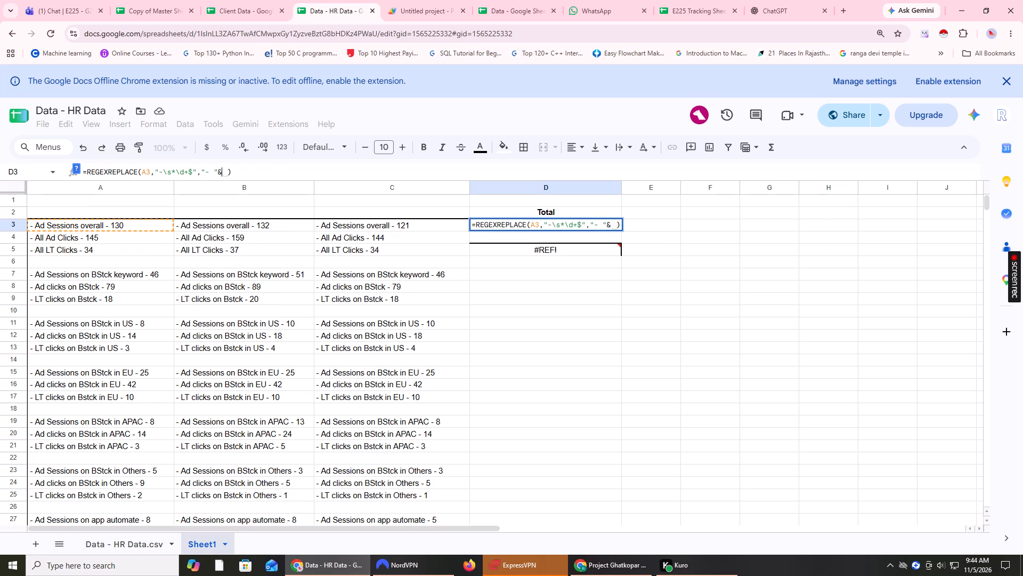
{"action": "key", "text": "shift+c"}
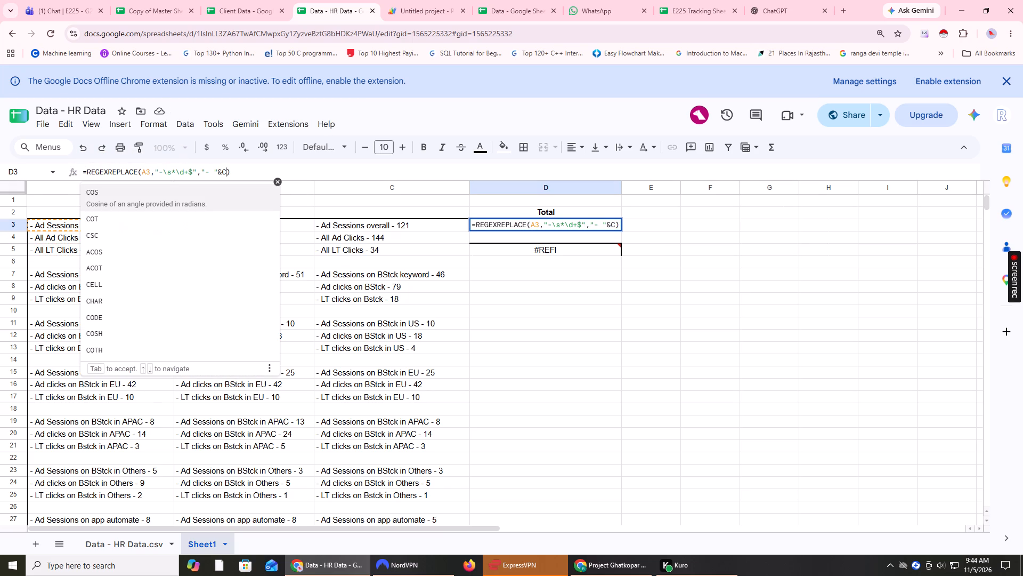
{"action": "key", "text": "3"}
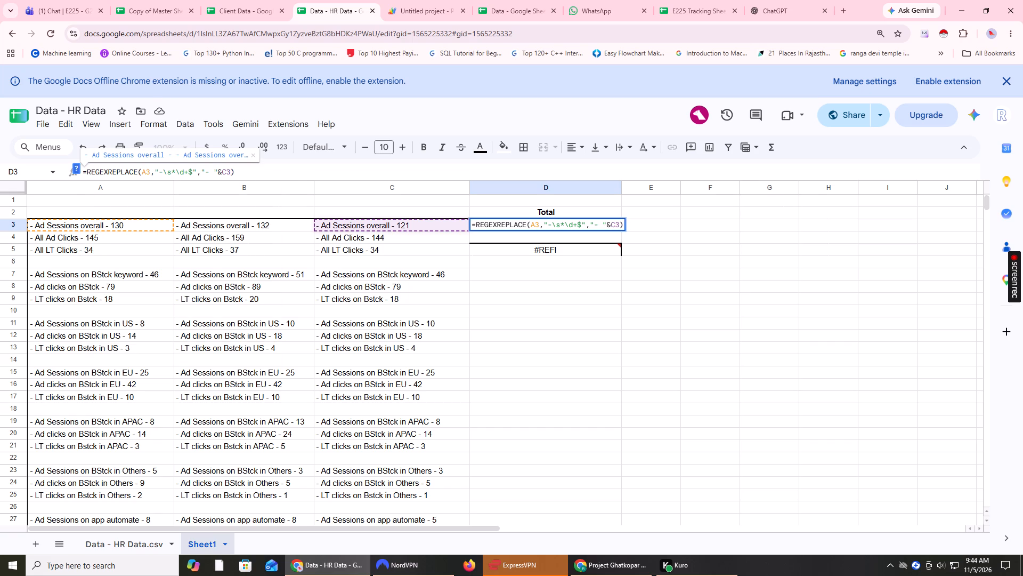
{"action": "key", "text": "Return"}
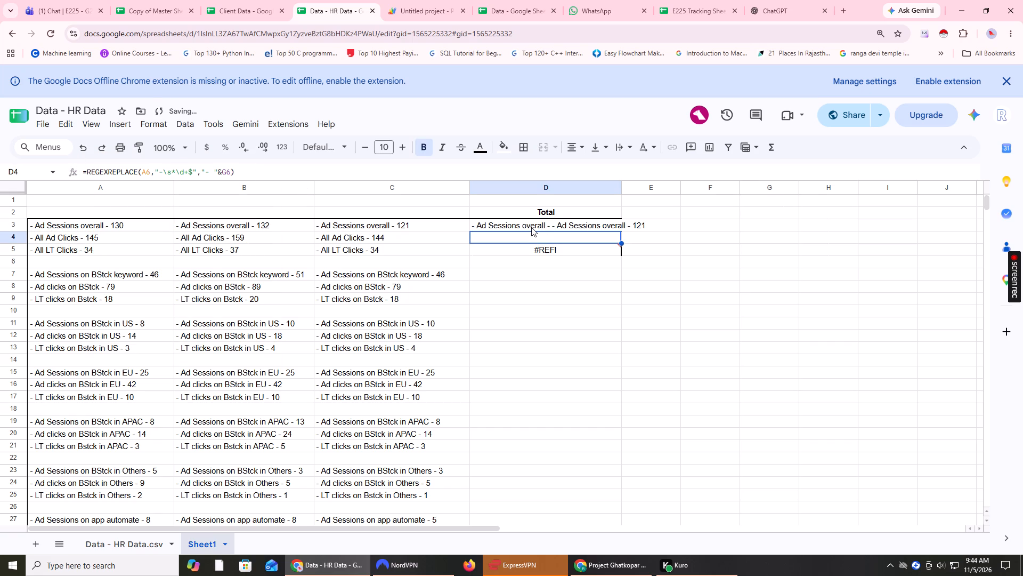
Fill the D3 formula down the Total column through the G2 Comparisons row, D67.
{"action": "left_click", "coordinate": [530, 227]}
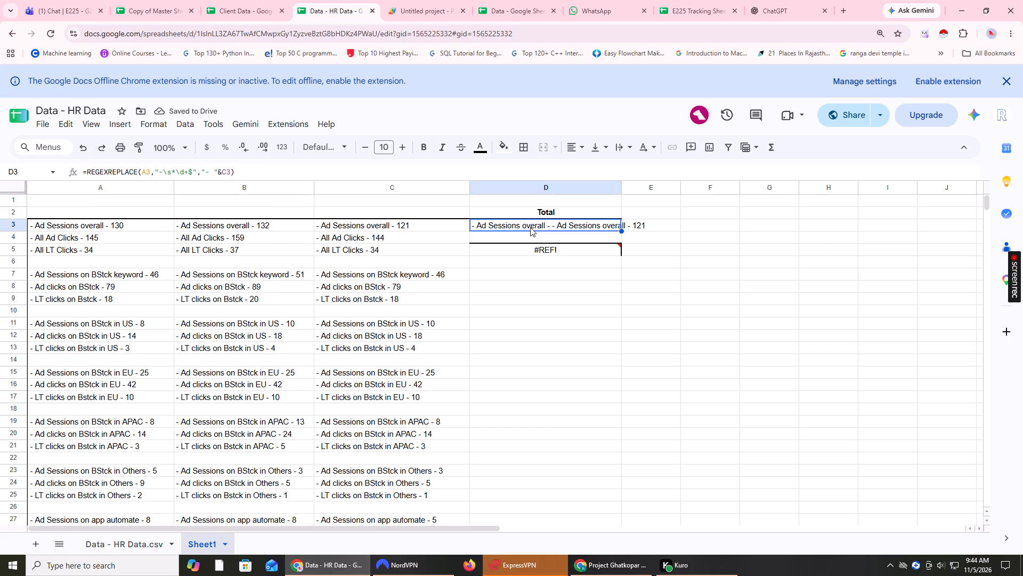
{"action": "key", "text": "shift+Down"}
{"action": "key", "text": "shift+Down"}
{"action": "key", "text": "shift+Down"}
{"action": "key", "text": "shift+Down"}
{"action": "key", "text": "shift+Down"}
{"action": "key", "text": "shift+Down"}
{"action": "key", "text": "shift+Down"}
{"action": "key", "text": "shift+Down"}
{"action": "key", "text": "shift+Down"}
{"action": "key", "text": "shift+Down"}
{"action": "key", "text": "shift+Down"}
{"action": "key", "text": "shift+Down"}
{"action": "key", "text": "shift+Down"}
{"action": "key", "text": "shift+Down"}
{"action": "key", "text": "shift+Down"}
{"action": "key", "text": "shift+Down"}
{"action": "key", "text": "shift+Down"}
{"action": "key", "text": "shift+Down"}
{"action": "key", "text": "shift+Down"}
{"action": "key", "text": "shift+Down"}
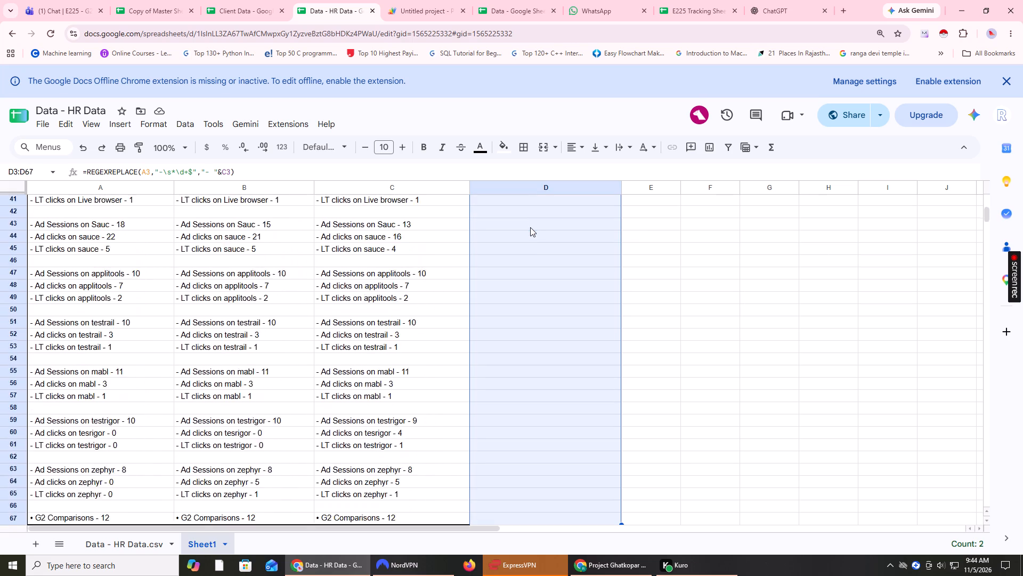
{"action": "key", "text": "shift+Up"}
{"action": "key", "text": "shift+Up"}
{"action": "key", "text": "shift+Up"}
{"action": "key", "text": "shift+Up"}
{"action": "key", "text": "shift+Up"}
{"action": "key", "text": "shift+Up"}
{"action": "key", "text": "shift+Up"}
{"action": "key", "text": "shift+Up"}
{"action": "key", "text": "shift+Up"}
{"action": "key", "text": "shift+Up"}
{"action": "key", "text": "shift+Up"}
{"action": "key", "text": "shift+Up"}
{"action": "key", "text": "shift+Up"}
{"action": "key", "text": "shift+Up"}
{"action": "key", "text": "shift+Up"}
{"action": "key", "text": "shift+Down"}
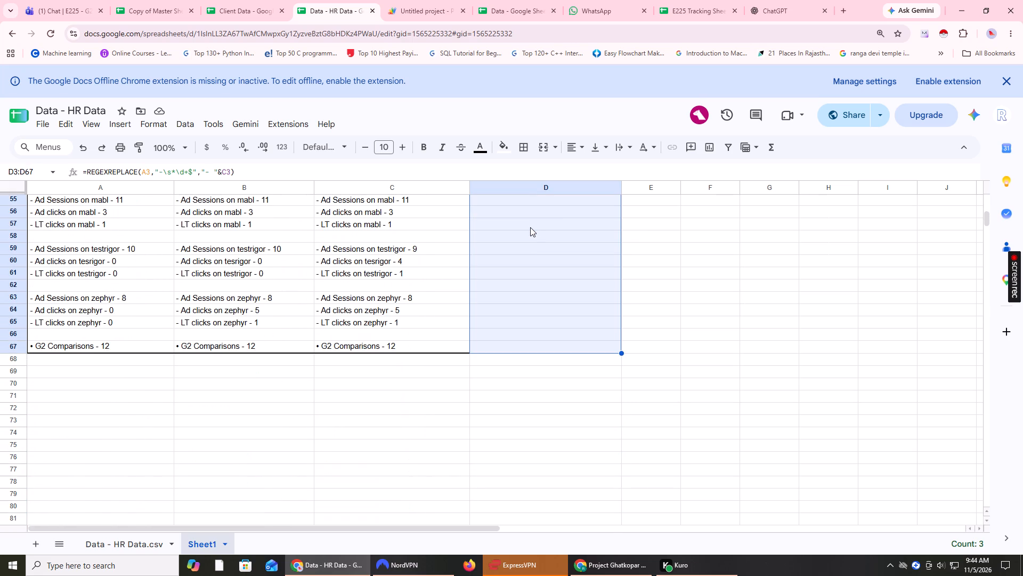
{"action": "key", "text": "ctrl+d"}
{"action": "left_click", "coordinate": [542, 444]}
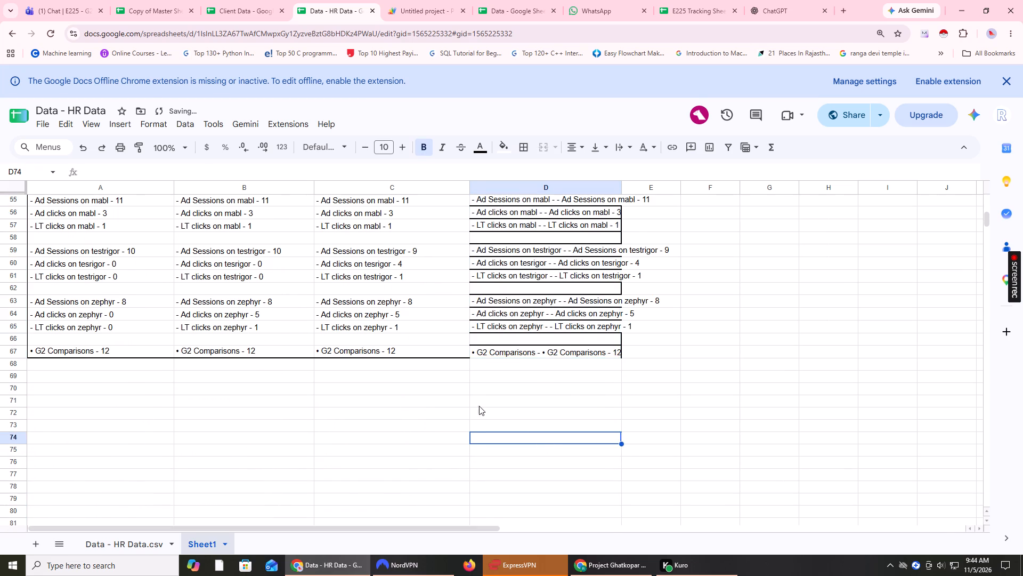
Widen the Total column so its long status texts fit inside the cells.
{"action": "scroll", "coordinate": [478, 405], "scroll_direction": "up", "scroll_amount": 18}
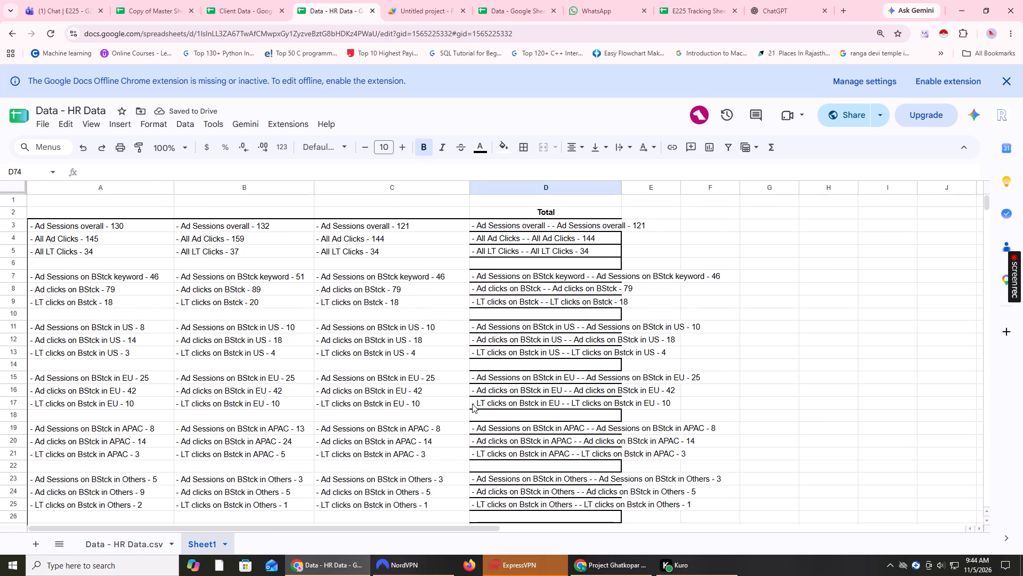
{"action": "left_click", "coordinate": [491, 260]}
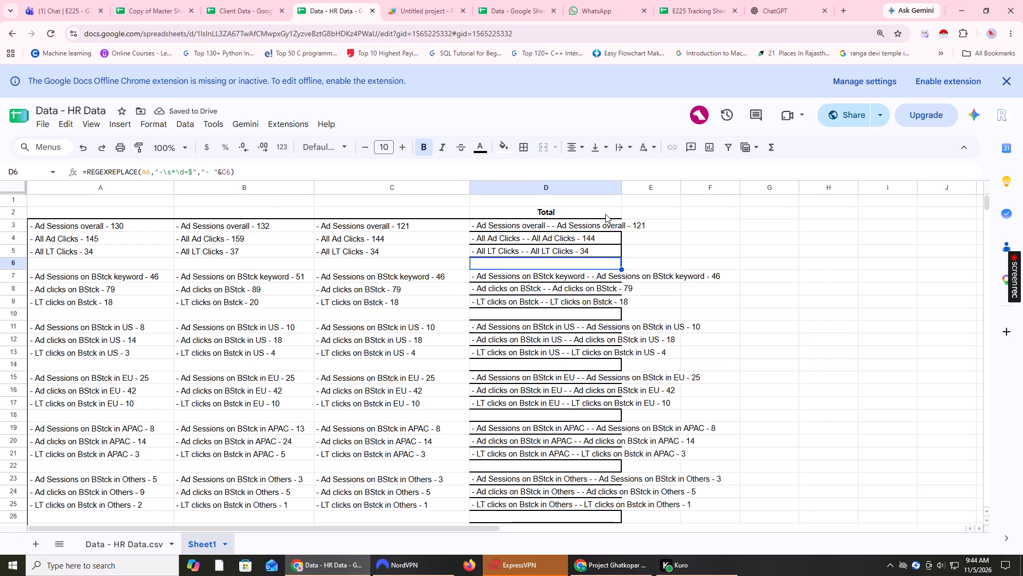
{"action": "left_click_drag", "start_coordinate": [621, 187], "coordinate": [784, 189]}
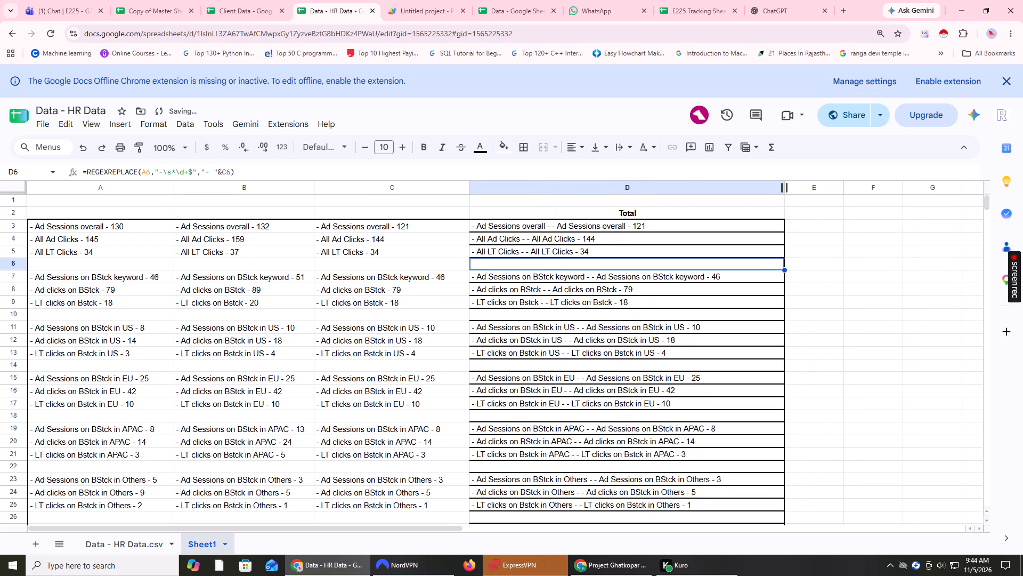
Review the filled Total column against the three daily status columns down the whole sheet.
{"action": "left_click", "coordinate": [562, 377]}
{"action": "scroll", "coordinate": [494, 429], "scroll_direction": "down", "scroll_amount": 6}
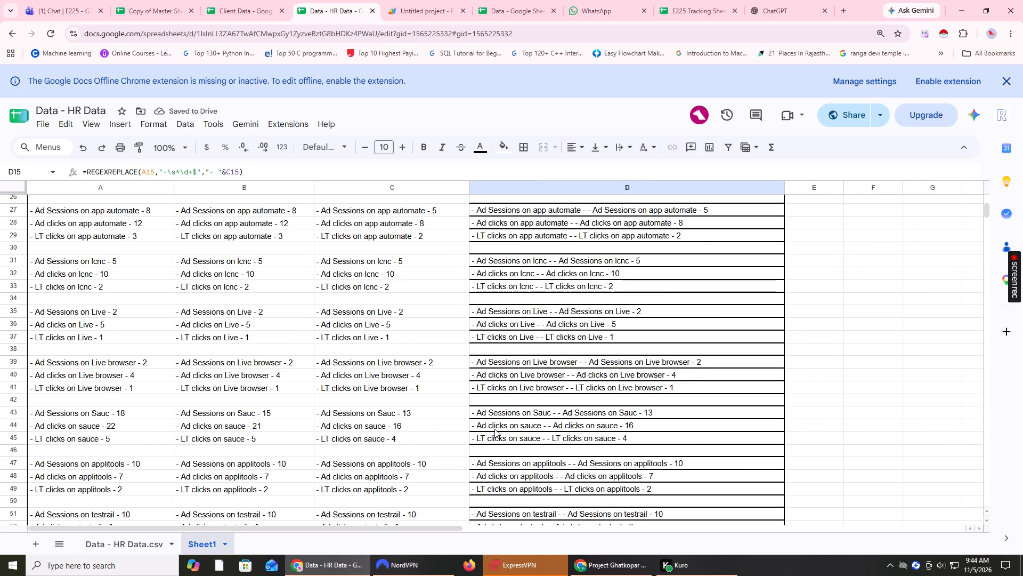
{"action": "scroll", "coordinate": [494, 429], "scroll_direction": "up", "scroll_amount": 20}
{"action": "scroll", "coordinate": [494, 429], "scroll_direction": "up", "scroll_amount": 1}
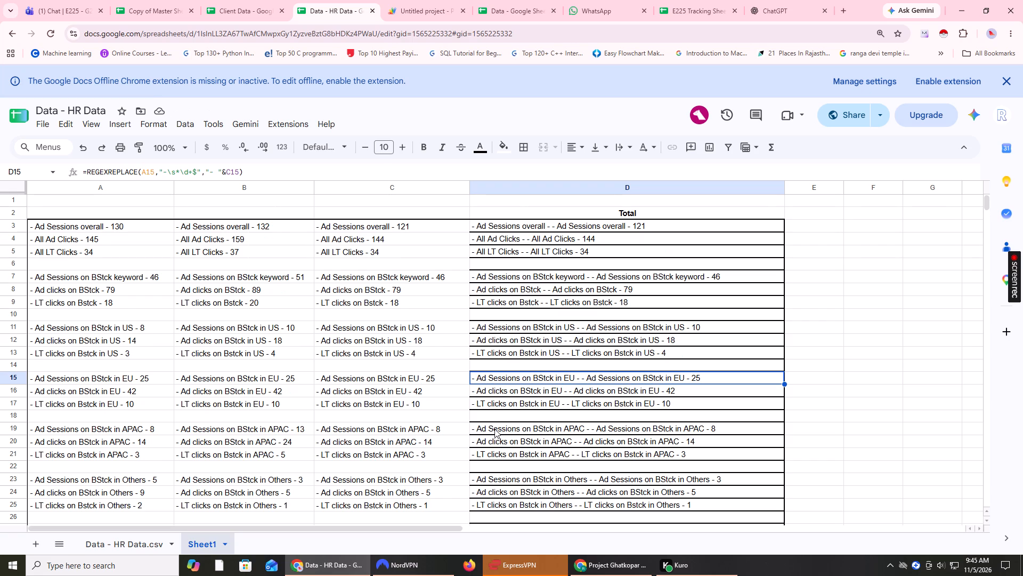
{"action": "scroll", "coordinate": [494, 429], "scroll_direction": "up", "scroll_amount": 11}
{"action": "scroll", "coordinate": [394, 412], "scroll_direction": "down", "scroll_amount": 5}
{"action": "scroll", "coordinate": [394, 412], "scroll_direction": "up", "scroll_amount": 1}
{"action": "scroll", "coordinate": [393, 412], "scroll_direction": "down", "scroll_amount": 19}
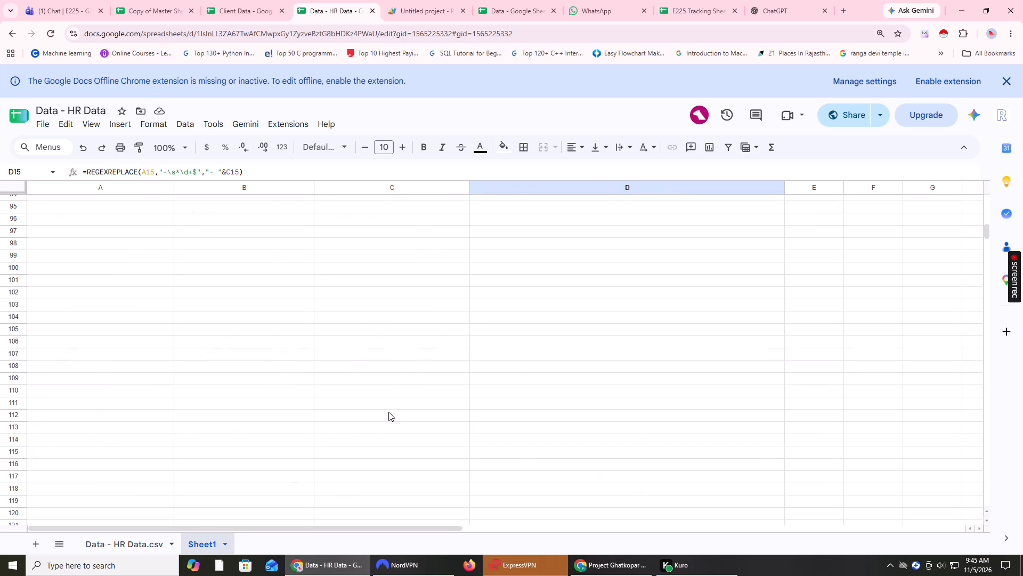
{"action": "scroll", "coordinate": [388, 412], "scroll_direction": "down", "scroll_amount": 13}
{"action": "scroll", "coordinate": [386, 412], "scroll_direction": "up", "scroll_amount": 1}
{"action": "scroll", "coordinate": [386, 413], "scroll_direction": "down", "scroll_amount": 13}
{"action": "scroll", "coordinate": [385, 413], "scroll_direction": "up", "scroll_amount": 1}
{"action": "scroll", "coordinate": [385, 413], "scroll_direction": "down", "scroll_amount": 7}
{"action": "scroll", "coordinate": [385, 413], "scroll_direction": "up", "scroll_amount": 6}
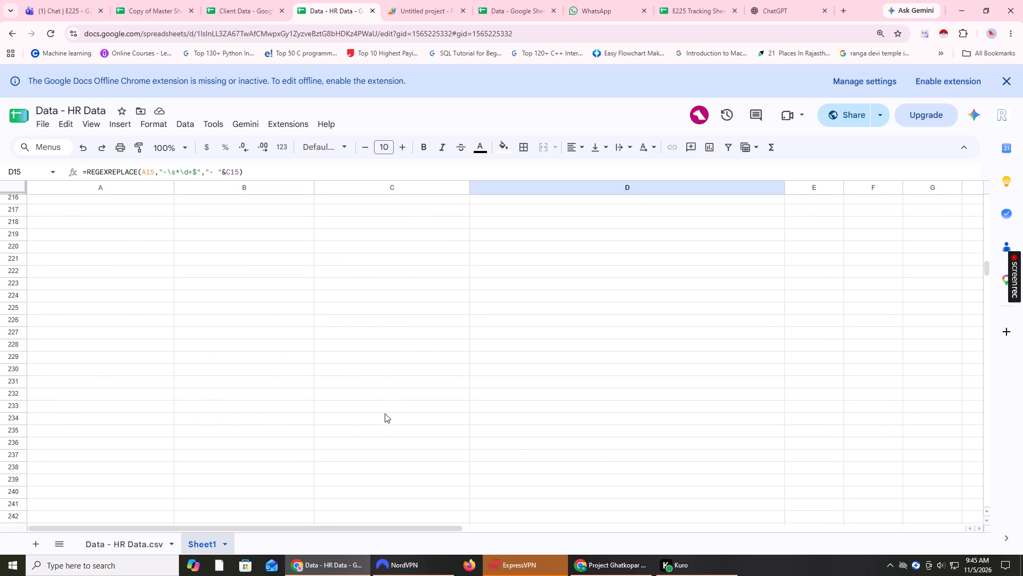
{"action": "scroll", "coordinate": [385, 413], "scroll_direction": "up", "scroll_amount": 7}
{"action": "scroll", "coordinate": [385, 413], "scroll_direction": "up", "scroll_amount": 20}
{"action": "scroll", "coordinate": [385, 413], "scroll_direction": "up", "scroll_amount": 16}
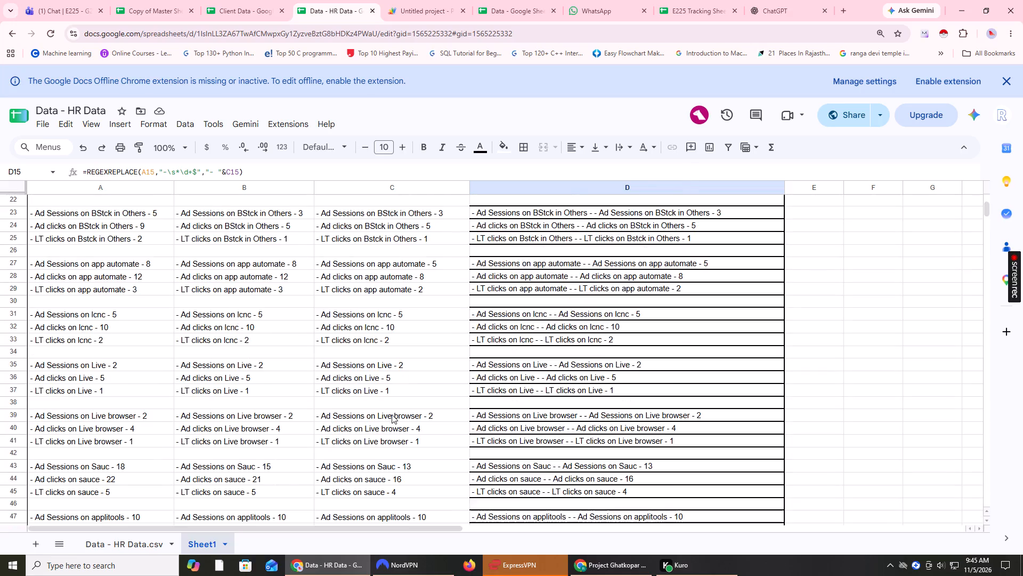
{"action": "scroll", "coordinate": [392, 414], "scroll_direction": "up", "scroll_amount": 5}
{"action": "scroll", "coordinate": [338, 361], "scroll_direction": "up", "scroll_amount": 4}
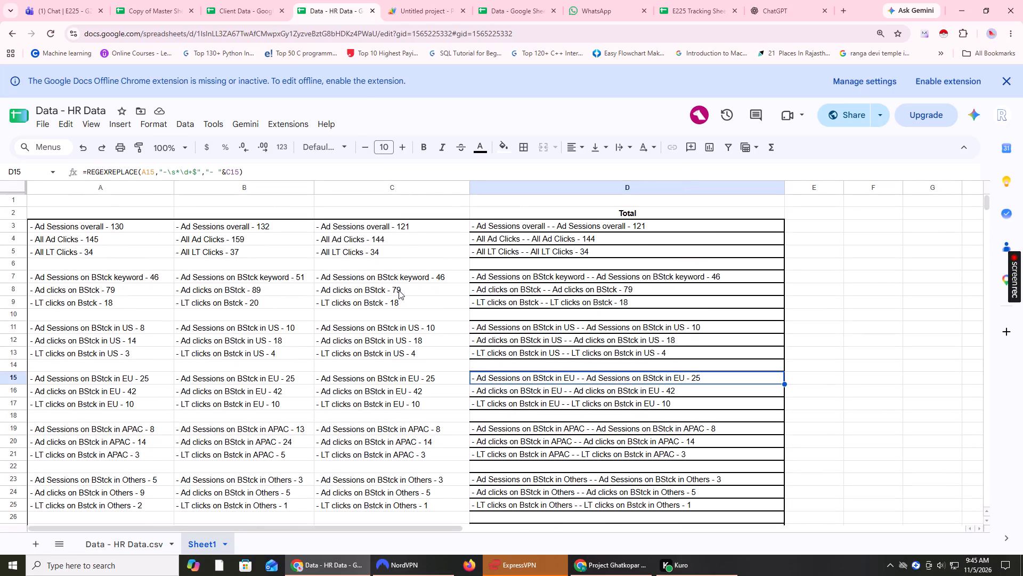
Go to the other viewer's current position in the Data - HR Data.csv sheet and examine the surrounding candidate rows.
{"action": "left_click", "coordinate": [125, 549]}
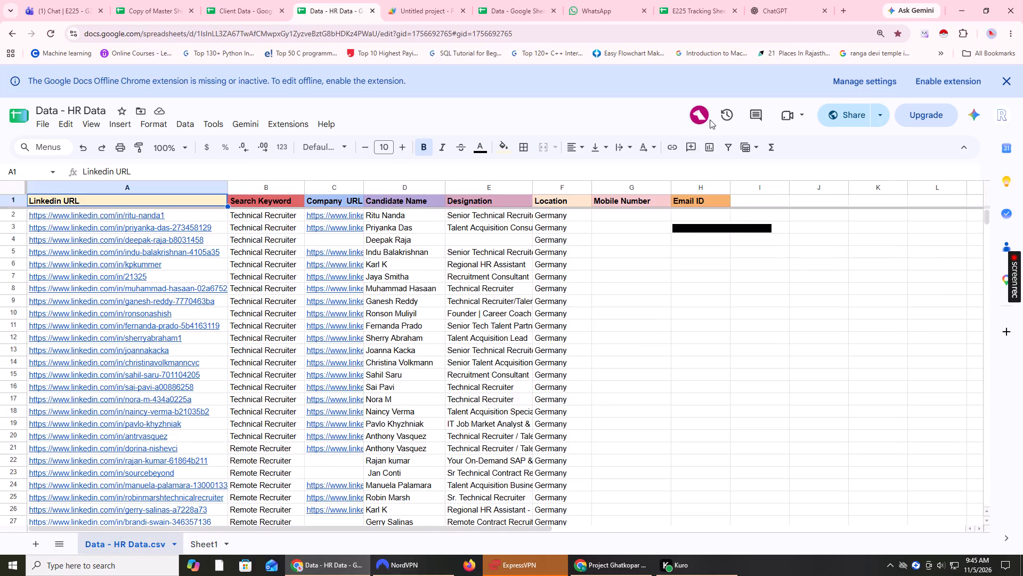
{"action": "left_click", "coordinate": [700, 117]}
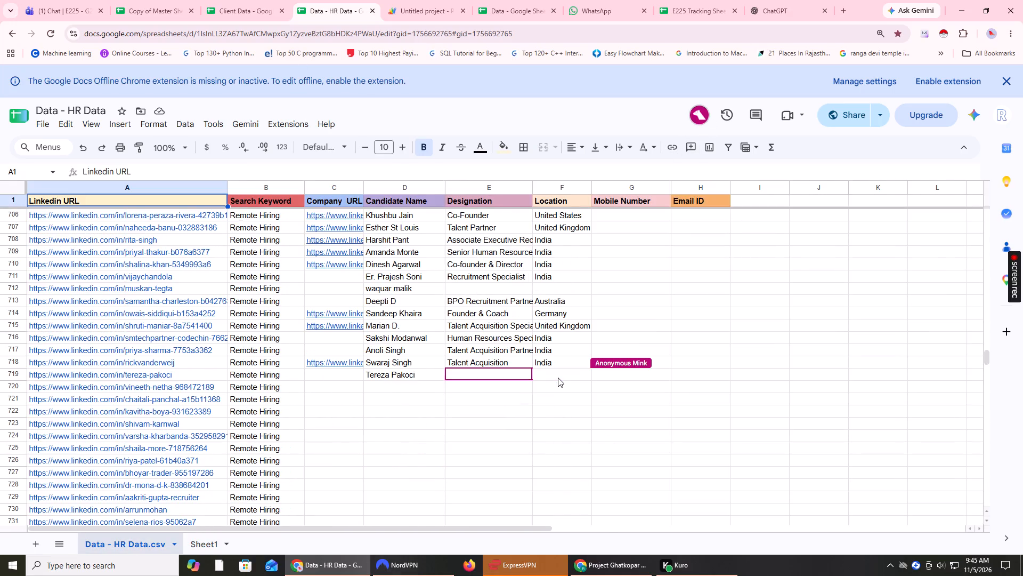
{"action": "scroll", "coordinate": [401, 455], "scroll_direction": "up", "scroll_amount": 8}
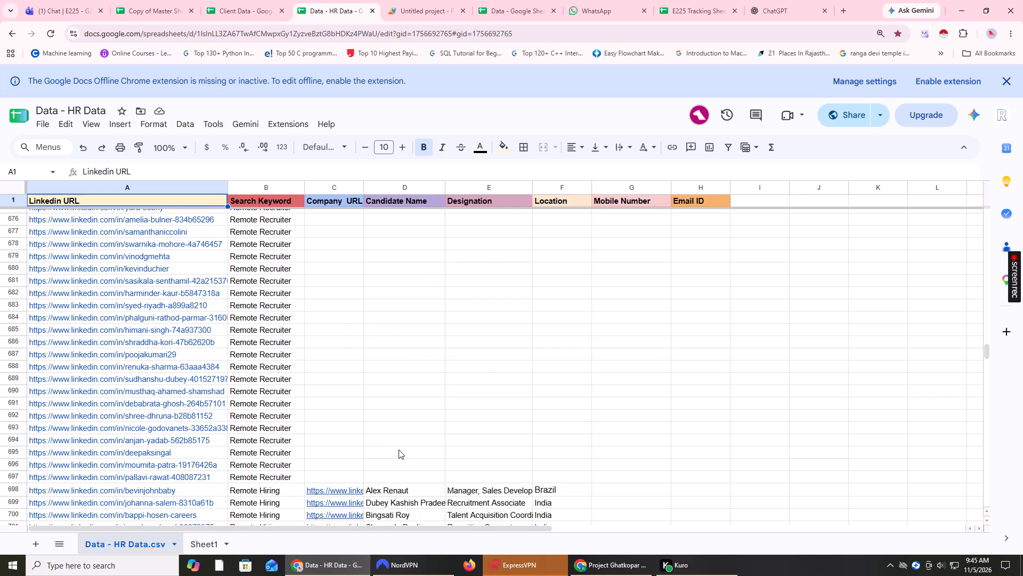
{"action": "scroll", "coordinate": [399, 450], "scroll_direction": "down", "scroll_amount": 13}
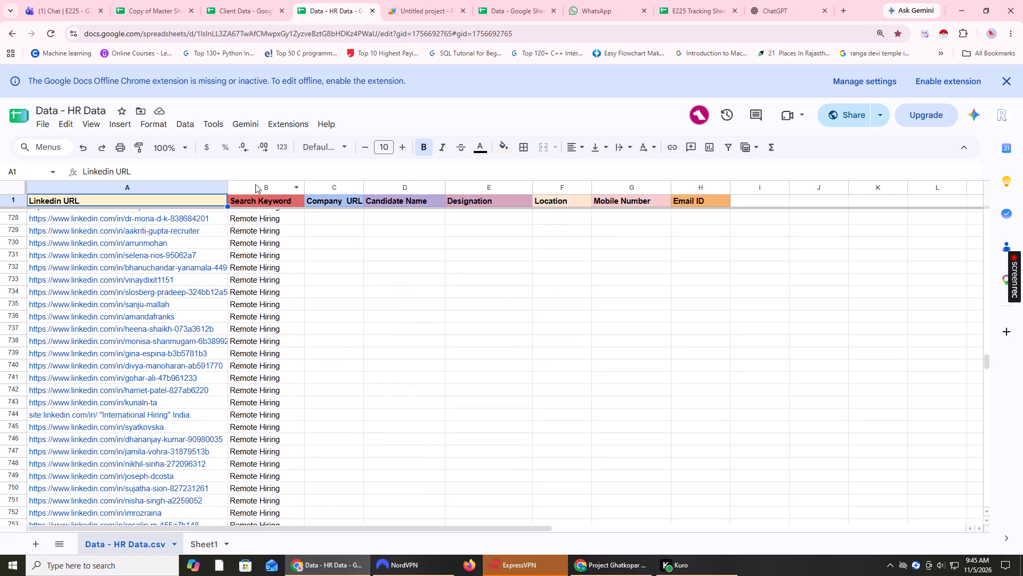
Create a personal temporary filter on the Search Keyword column of the Data - HR Data.csv sheet.
{"action": "left_click", "coordinate": [255, 184]}
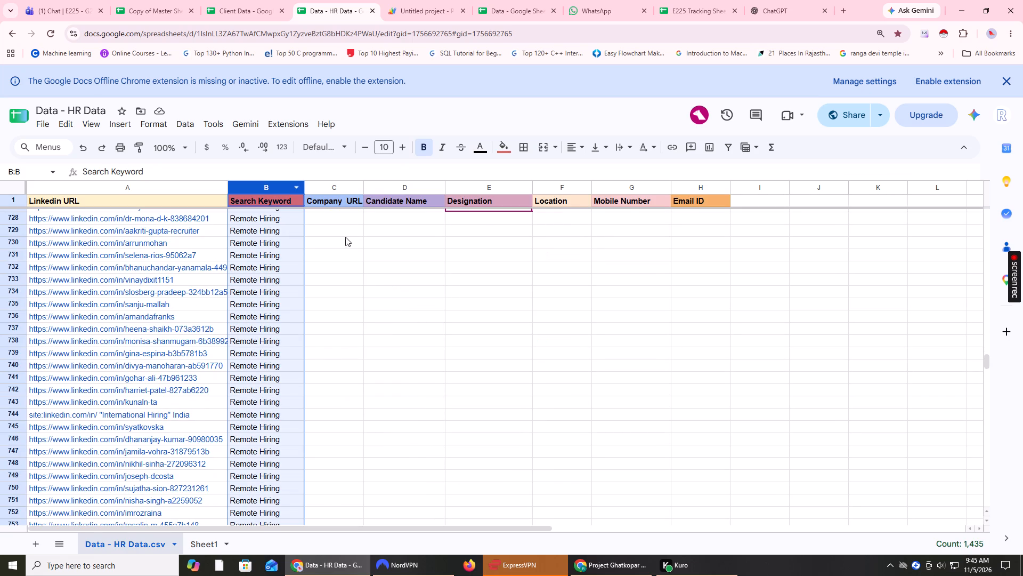
{"action": "left_click", "coordinate": [728, 153]}
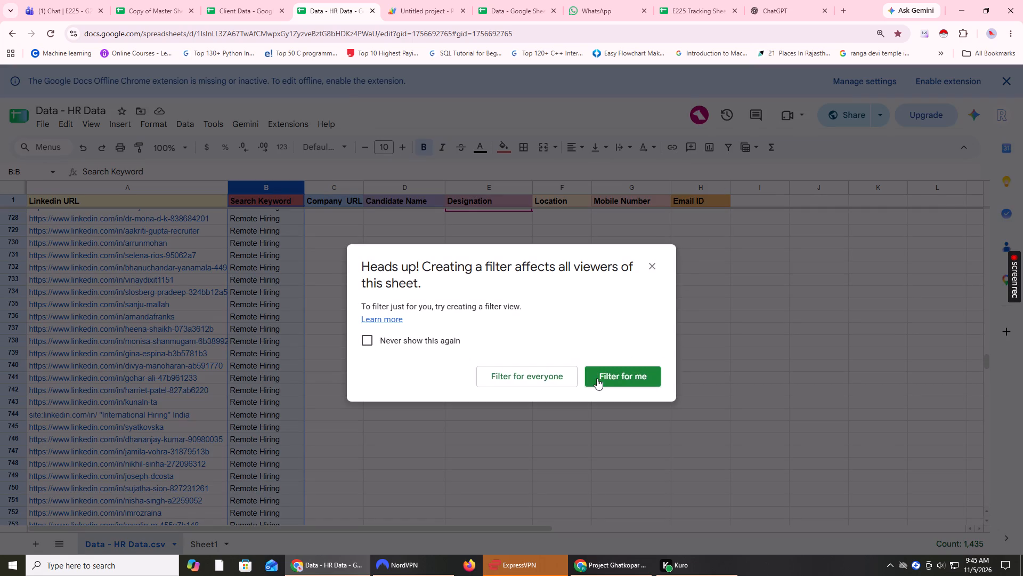
{"action": "left_click", "coordinate": [612, 379]}
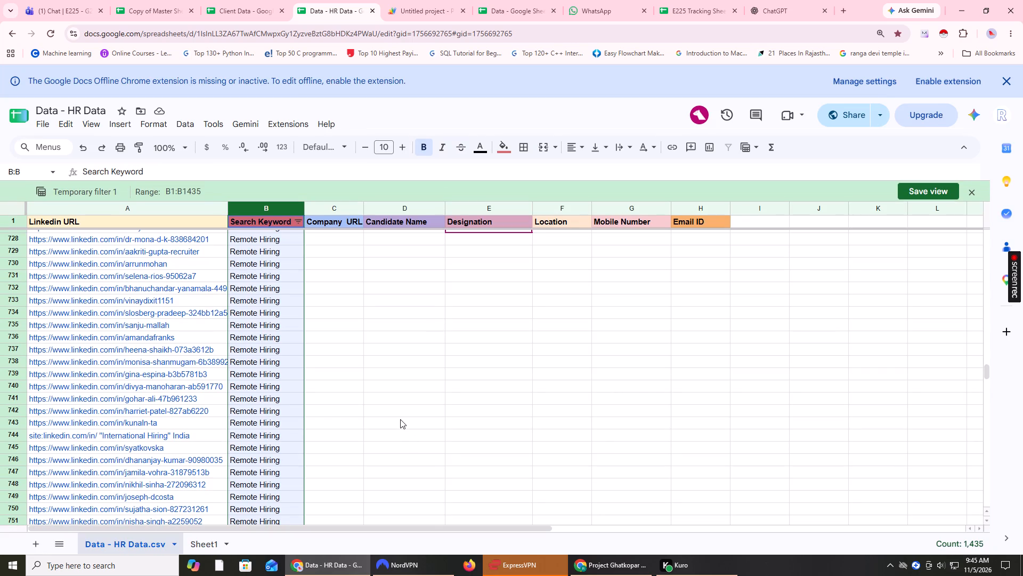
{"action": "scroll", "coordinate": [400, 419], "scroll_direction": "up", "scroll_amount": 2}
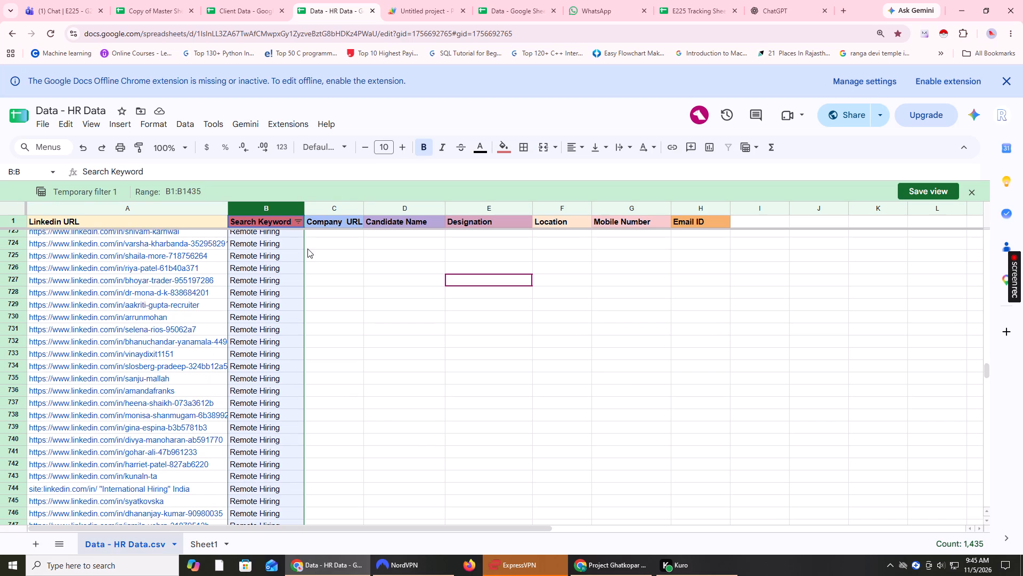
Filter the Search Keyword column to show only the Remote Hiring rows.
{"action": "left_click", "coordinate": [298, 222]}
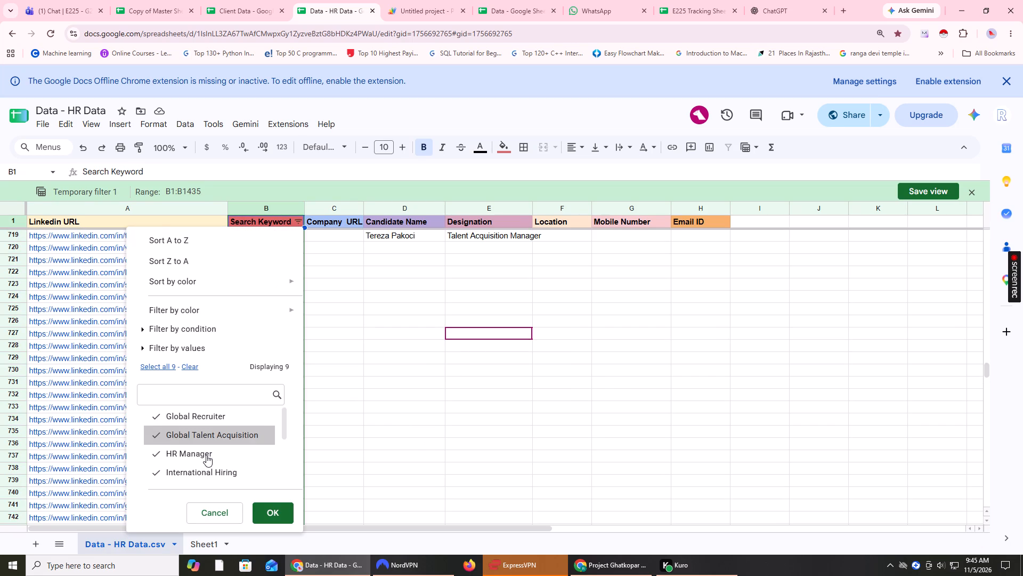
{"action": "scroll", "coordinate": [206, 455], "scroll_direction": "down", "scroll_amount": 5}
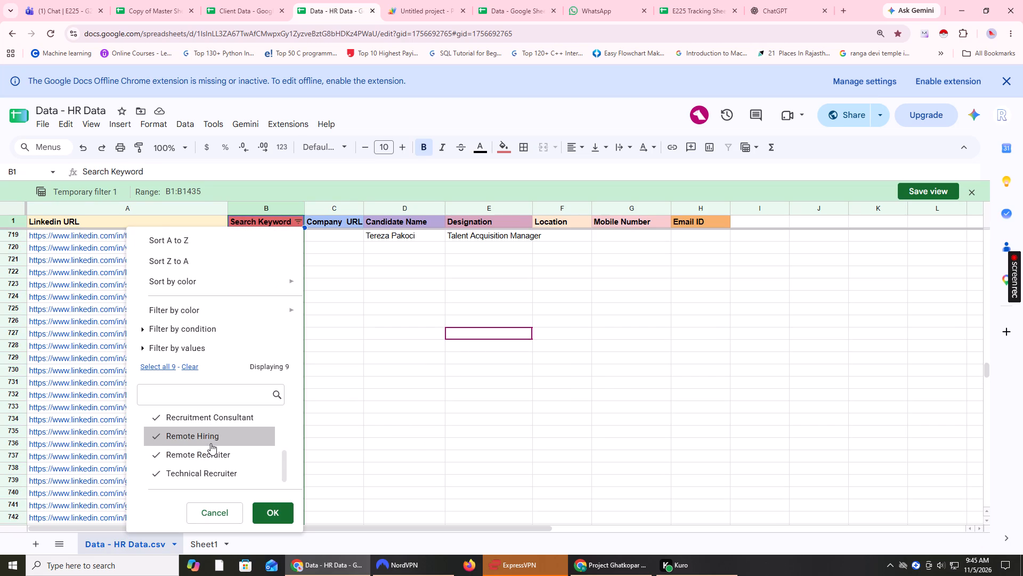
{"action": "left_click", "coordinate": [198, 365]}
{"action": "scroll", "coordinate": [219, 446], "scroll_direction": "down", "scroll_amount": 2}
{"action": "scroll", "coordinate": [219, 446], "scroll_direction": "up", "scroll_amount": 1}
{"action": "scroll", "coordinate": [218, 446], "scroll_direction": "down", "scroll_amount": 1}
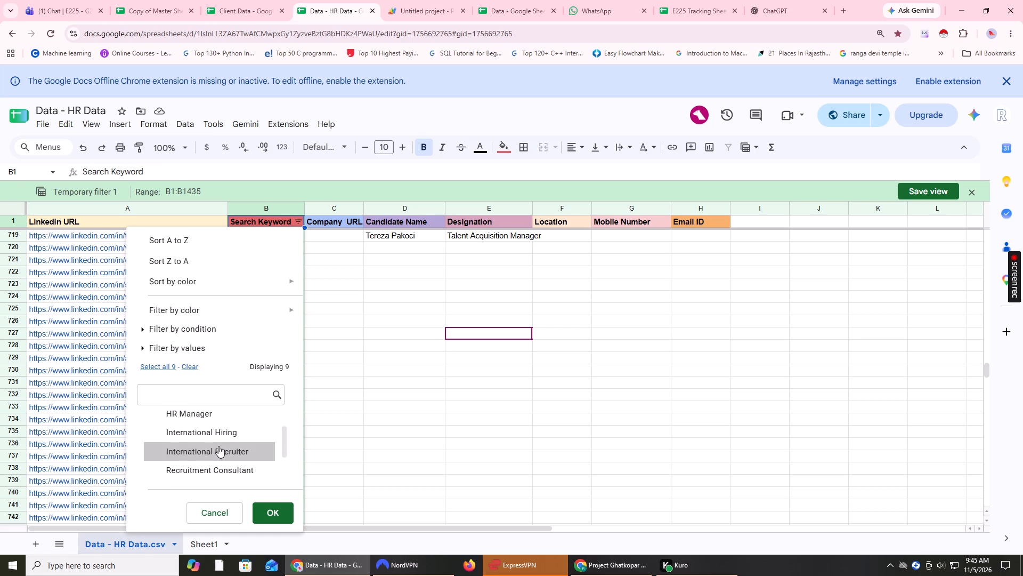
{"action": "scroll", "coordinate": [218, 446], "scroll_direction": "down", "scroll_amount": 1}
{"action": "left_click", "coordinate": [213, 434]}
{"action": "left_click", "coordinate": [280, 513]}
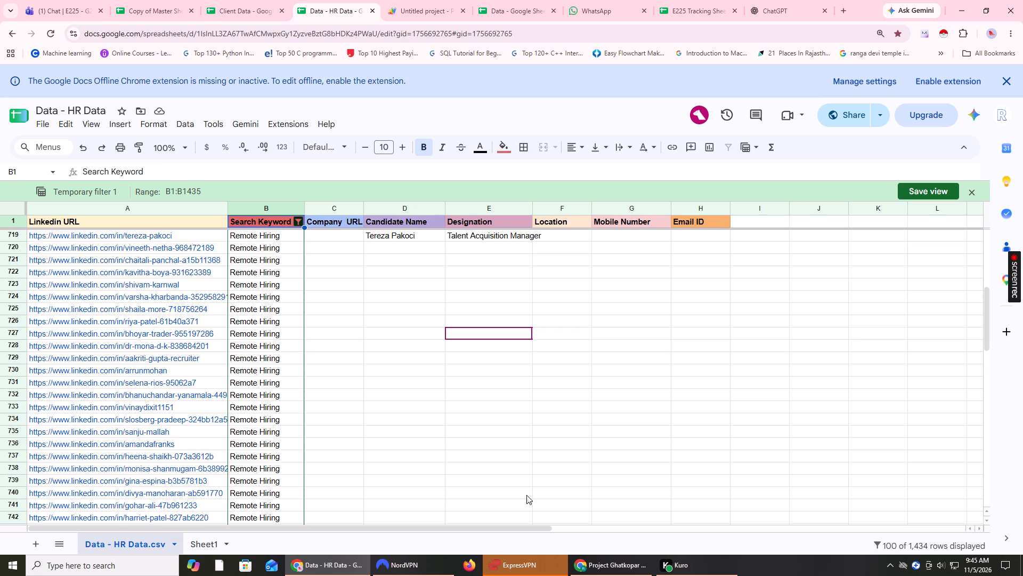
Examine the Remote Hiring rows for how far the company, name, designation and location details are filled in.
{"action": "scroll", "coordinate": [384, 422], "scroll_direction": "up", "scroll_amount": 17}
{"action": "scroll", "coordinate": [415, 393], "scroll_direction": "down", "scroll_amount": 5}
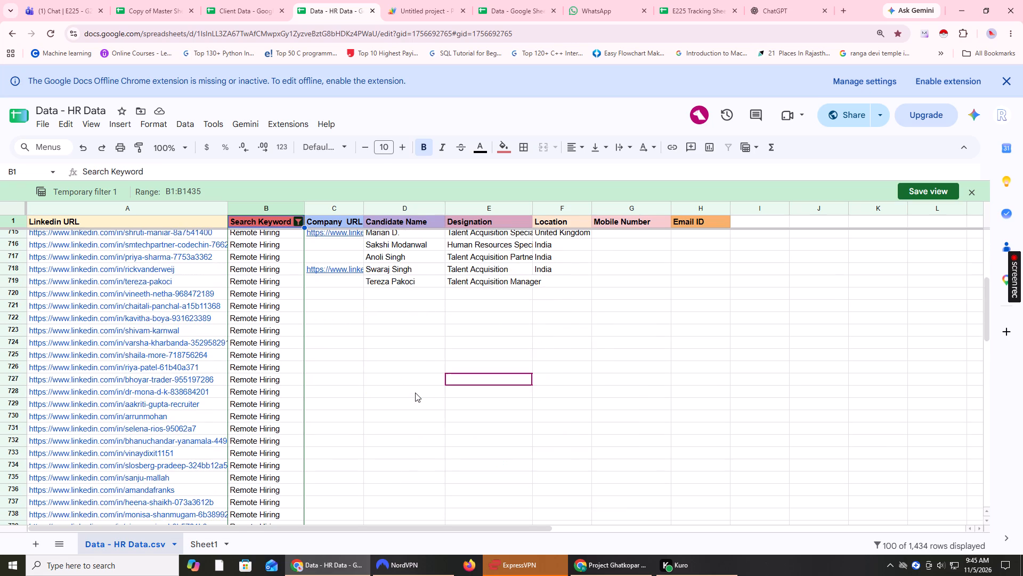
{"action": "scroll", "coordinate": [415, 393], "scroll_direction": "up", "scroll_amount": 3}
{"action": "scroll", "coordinate": [415, 393], "scroll_direction": "down", "scroll_amount": 3}
{"action": "scroll", "coordinate": [415, 393], "scroll_direction": "up", "scroll_amount": 7}
Change the Search Keyword filter from Remote Hiring to only Remote Recruiter.
{"action": "left_click", "coordinate": [295, 222]}
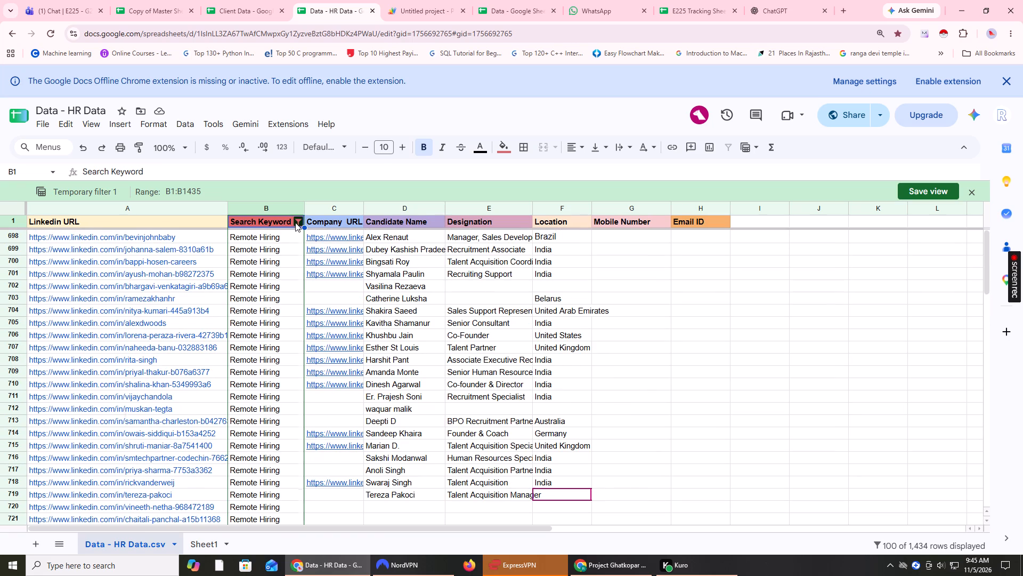
{"action": "left_click", "coordinate": [184, 417]}
{"action": "scroll", "coordinate": [192, 443], "scroll_direction": "down", "scroll_amount": 9}
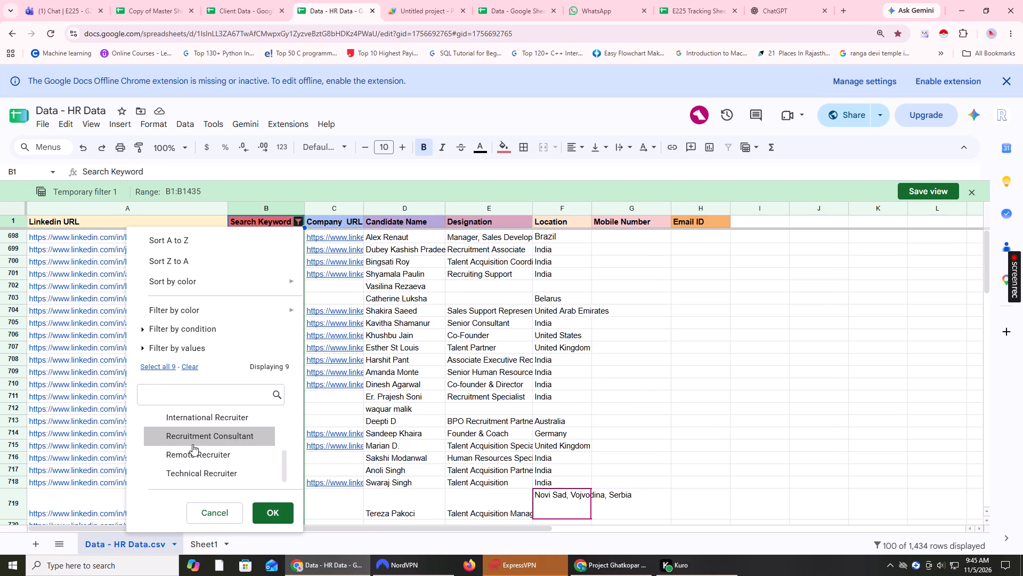
{"action": "left_click", "coordinate": [200, 452]}
{"action": "left_click", "coordinate": [266, 511]}
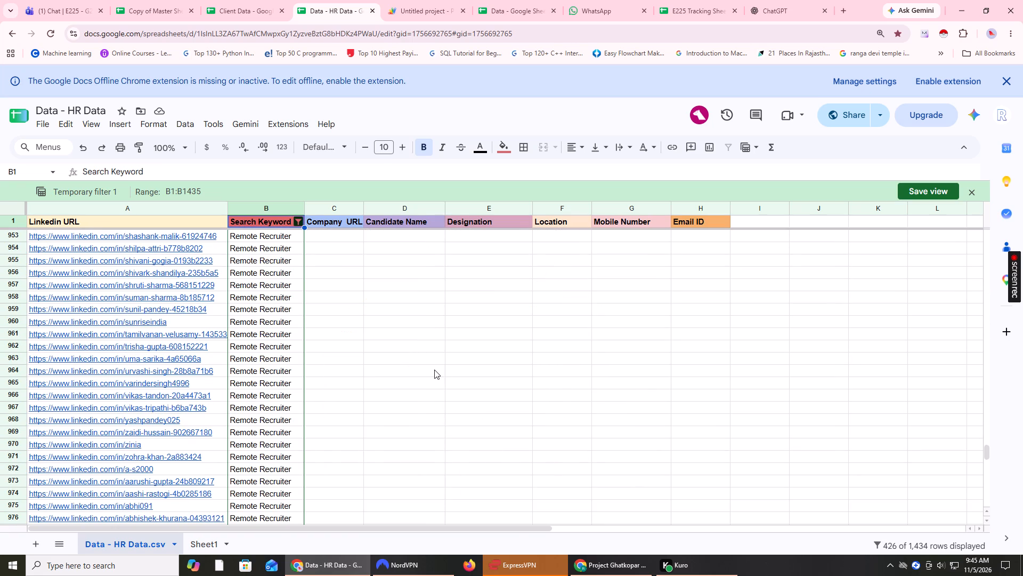
Examine the Remote Recruiter rows back up towards the start of the list for filled and empty candidate details.
{"action": "scroll", "coordinate": [432, 369], "scroll_direction": "down", "scroll_amount": 20}
{"action": "scroll", "coordinate": [432, 369], "scroll_direction": "down", "scroll_amount": 6}
{"action": "scroll", "coordinate": [427, 378], "scroll_direction": "up", "scroll_amount": 13}
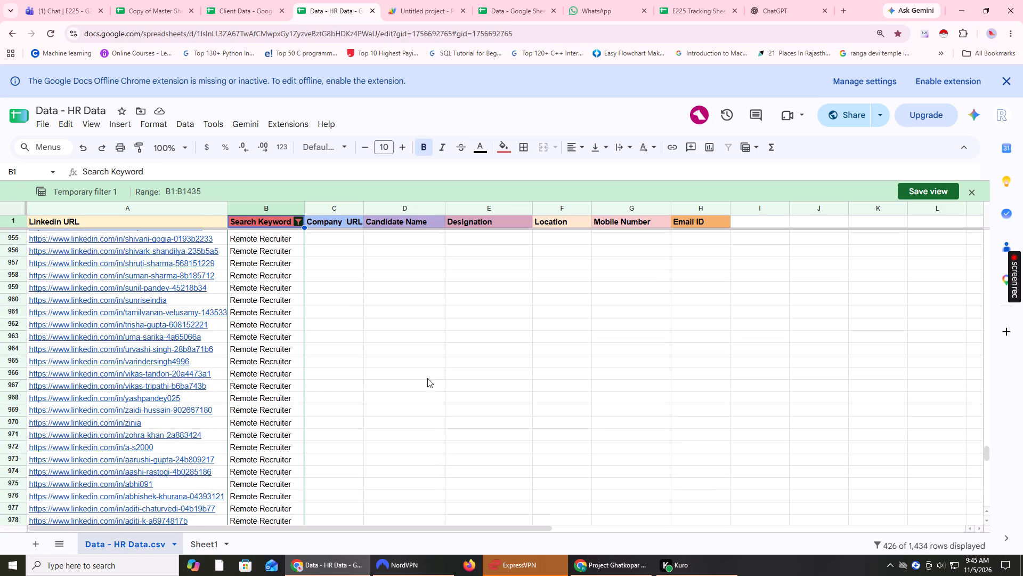
{"action": "scroll", "coordinate": [427, 378], "scroll_direction": "up", "scroll_amount": 15}
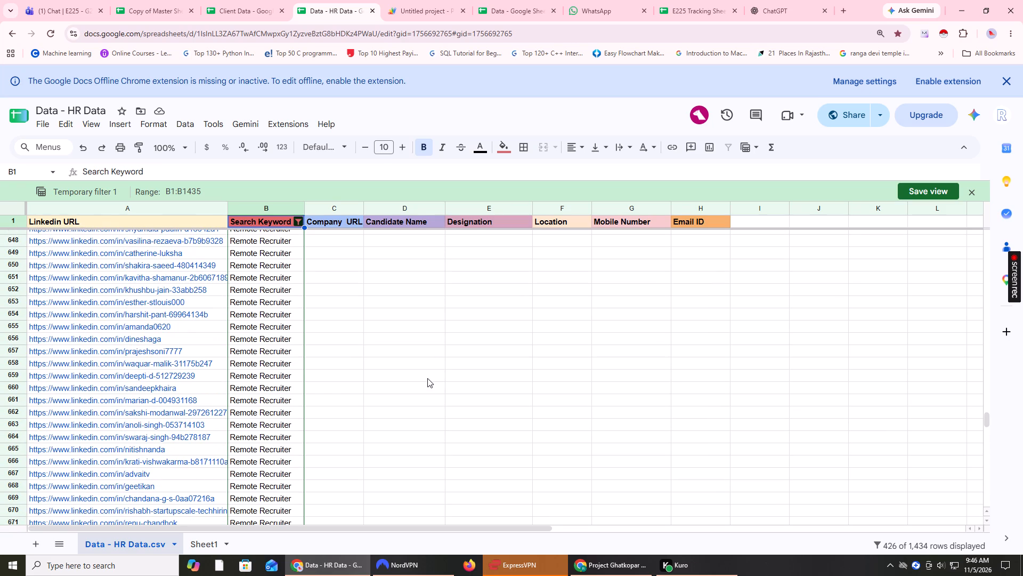
{"action": "scroll", "coordinate": [427, 378], "scroll_direction": "up", "scroll_amount": 5}
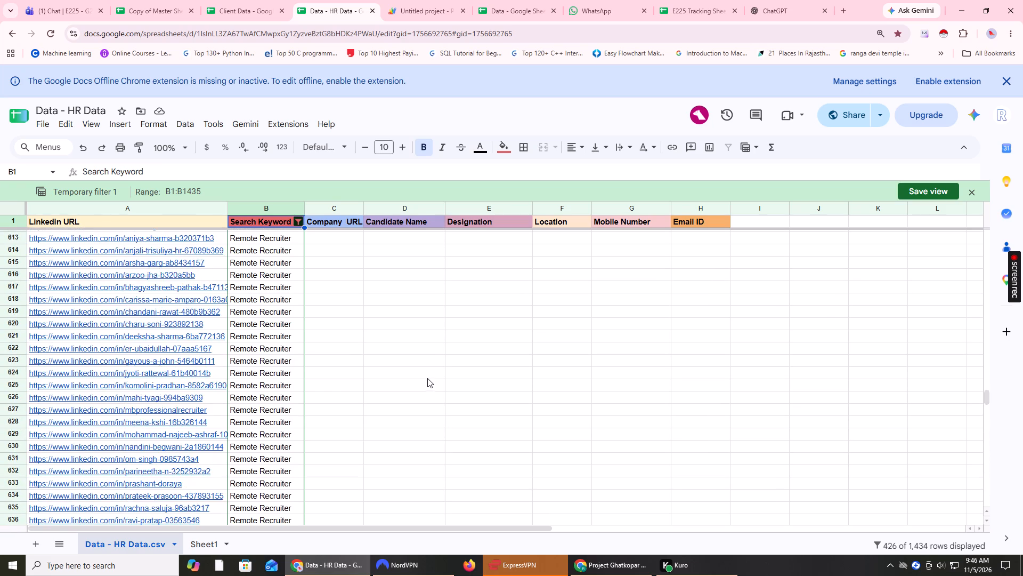
{"action": "scroll", "coordinate": [427, 378], "scroll_direction": "up", "scroll_amount": 20}
{"action": "scroll", "coordinate": [427, 378], "scroll_direction": "up", "scroll_amount": 13}
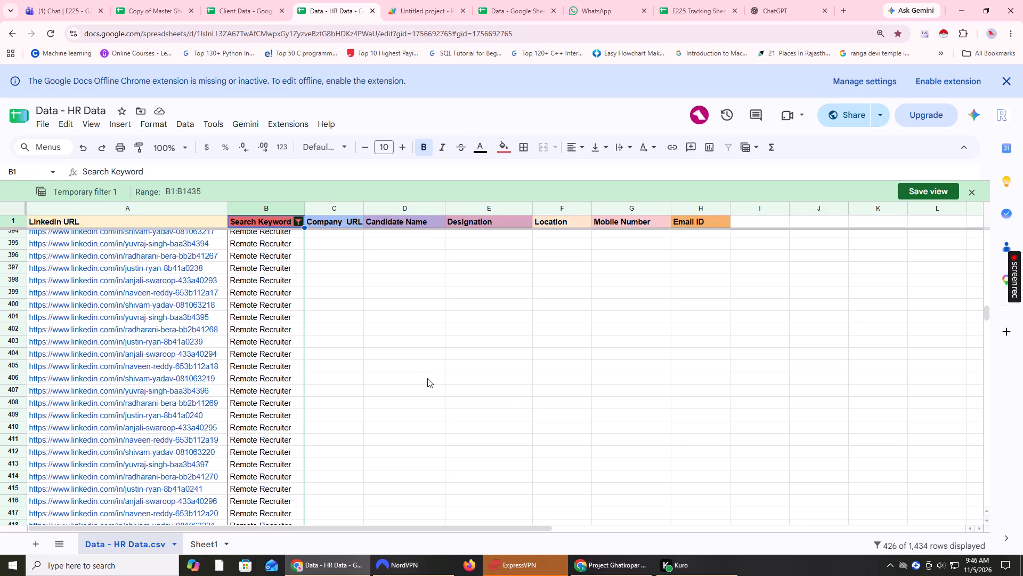
{"action": "scroll", "coordinate": [427, 378], "scroll_direction": "up", "scroll_amount": 16}
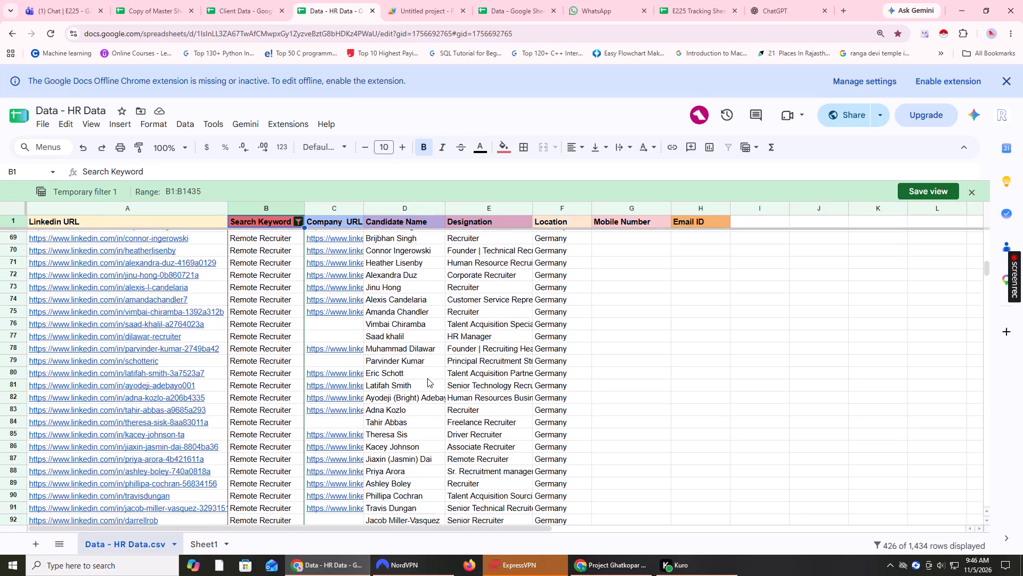
{"action": "scroll", "coordinate": [427, 378], "scroll_direction": "up", "scroll_amount": 20}
{"action": "scroll", "coordinate": [427, 378], "scroll_direction": "up", "scroll_amount": 10}
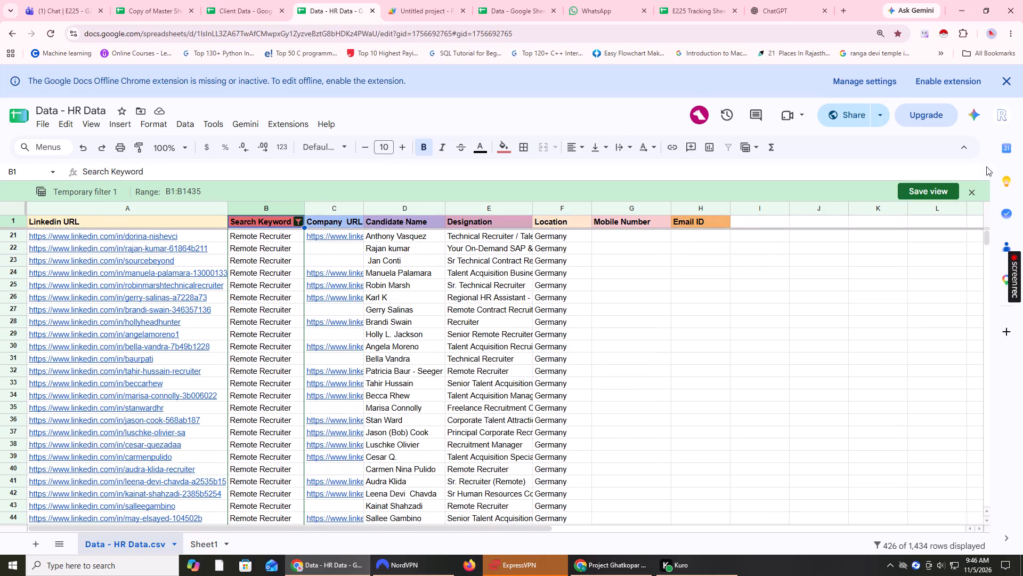
Dismiss the Google Docs Offline extension notice above the spreadsheet.
{"action": "left_click", "coordinate": [1006, 83]}
Detach the Data - HR Data tab into its own browser window.
{"action": "left_click_drag", "start_coordinate": [326, 0], "coordinate": [362, 133]}
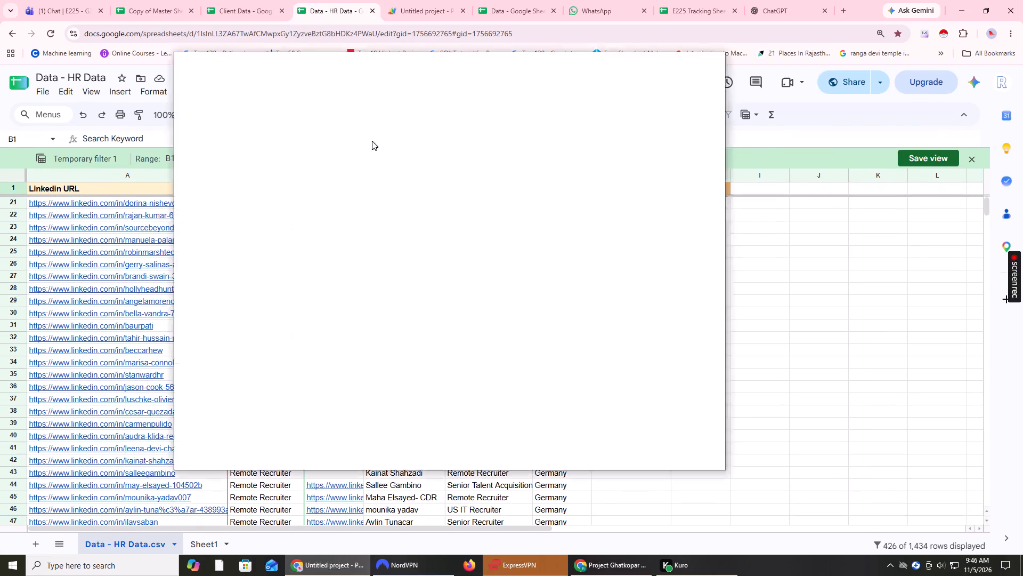
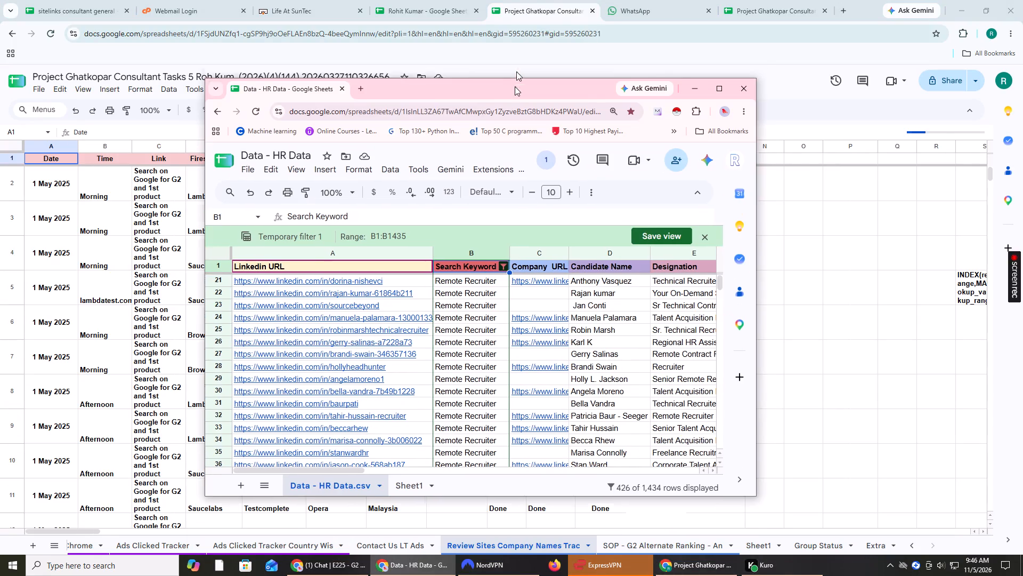
Maximize the detached Data - HR Data window.
{"action": "left_click_drag", "start_coordinate": [516, 71], "coordinate": [516, 70]}
{"action": "left_click", "coordinate": [713, 71]}
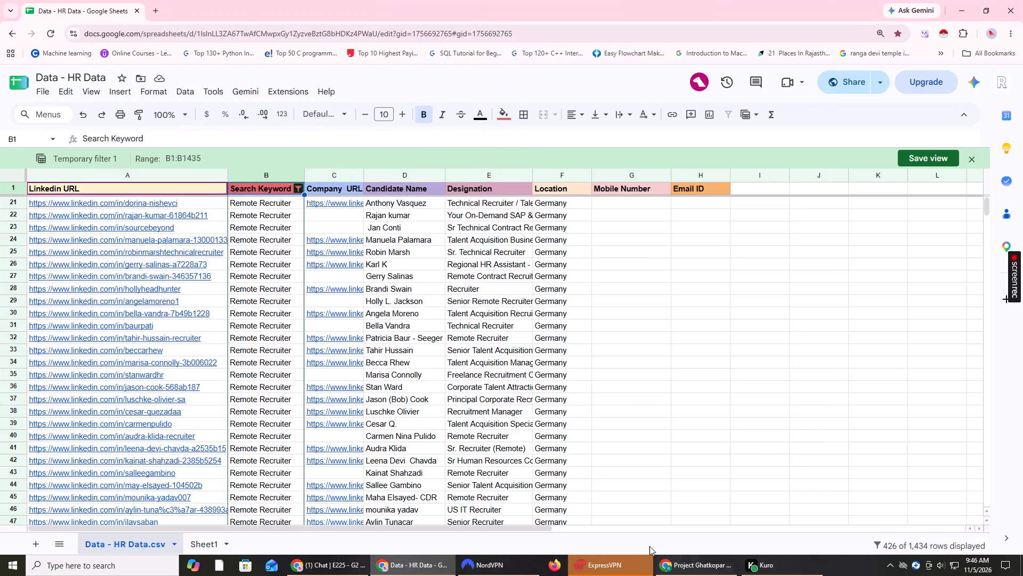
Open the LinkedIn URL in row 378, the first Remote Recruiter row without candidate details, check the profile page, and return to the sheet.
{"action": "scroll", "coordinate": [594, 410], "scroll_direction": "down", "scroll_amount": 20}
{"action": "scroll", "coordinate": [594, 410], "scroll_direction": "down", "scroll_amount": 1}
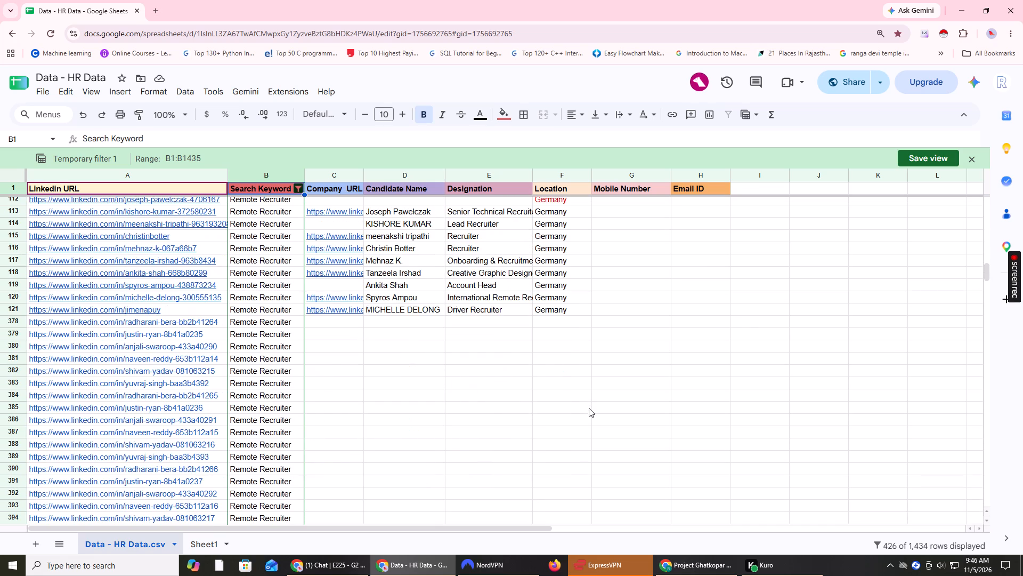
{"action": "double_click", "coordinate": [139, 322]}
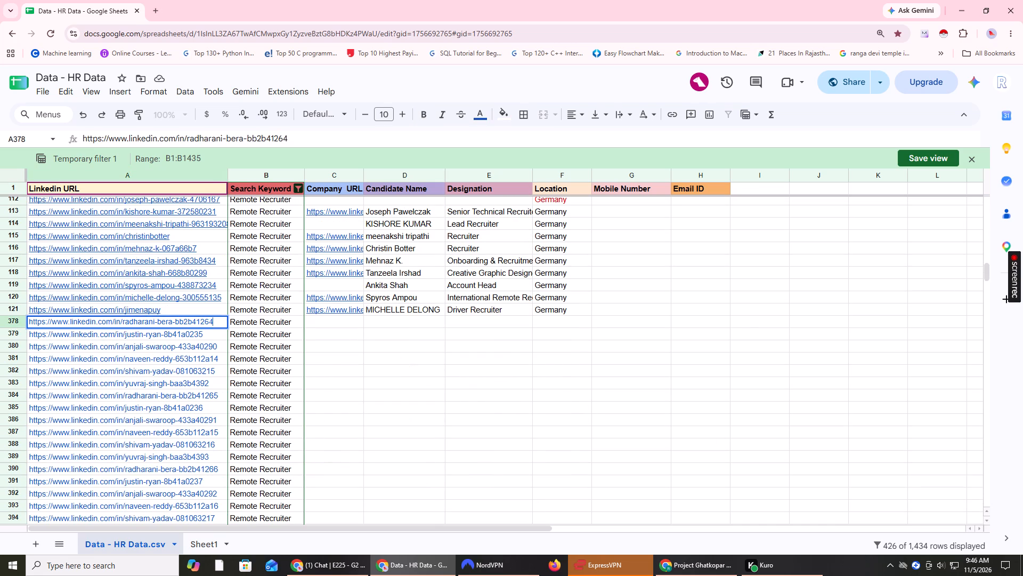
{"action": "triple_click", "coordinate": [139, 318]}
{"action": "right_click", "coordinate": [139, 318]}
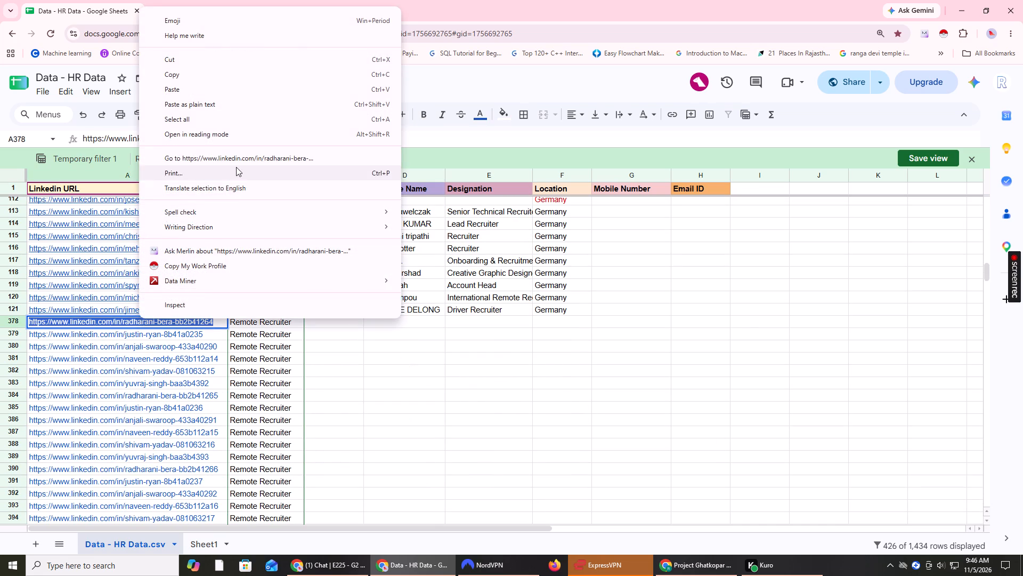
{"action": "left_click", "coordinate": [236, 165]}
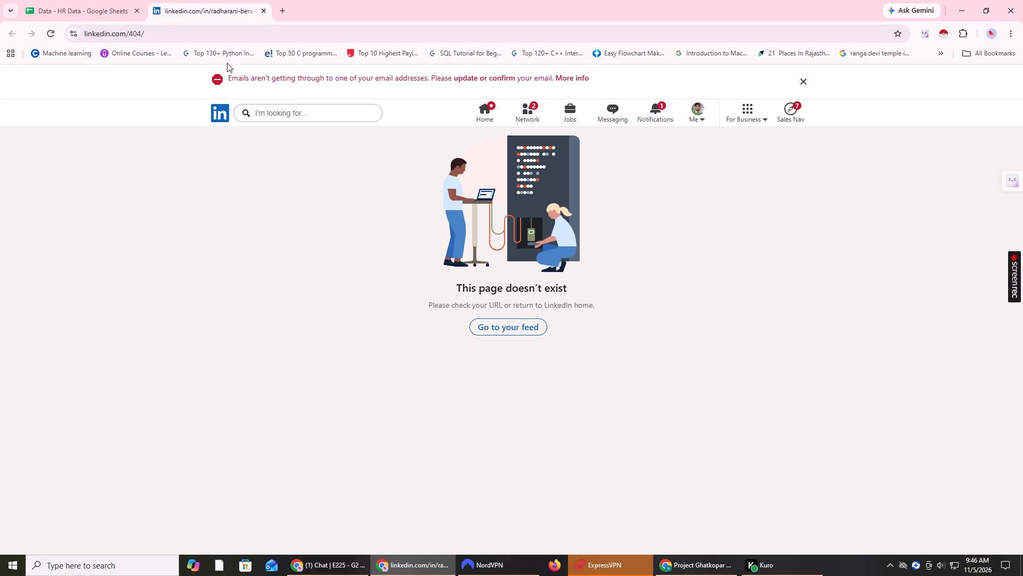
{"action": "left_click", "coordinate": [198, 0]}
{"action": "left_click", "coordinate": [95, 0]}
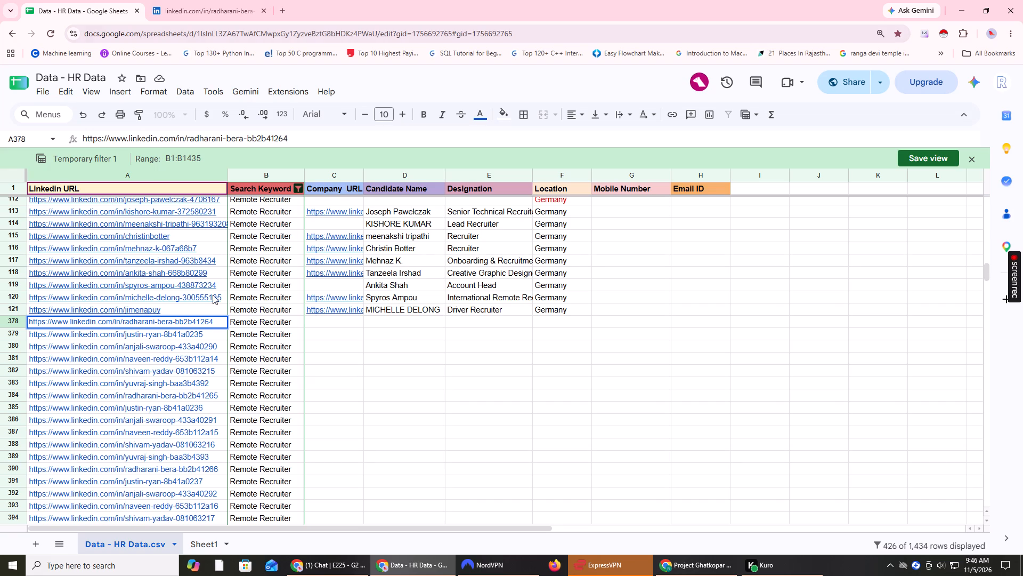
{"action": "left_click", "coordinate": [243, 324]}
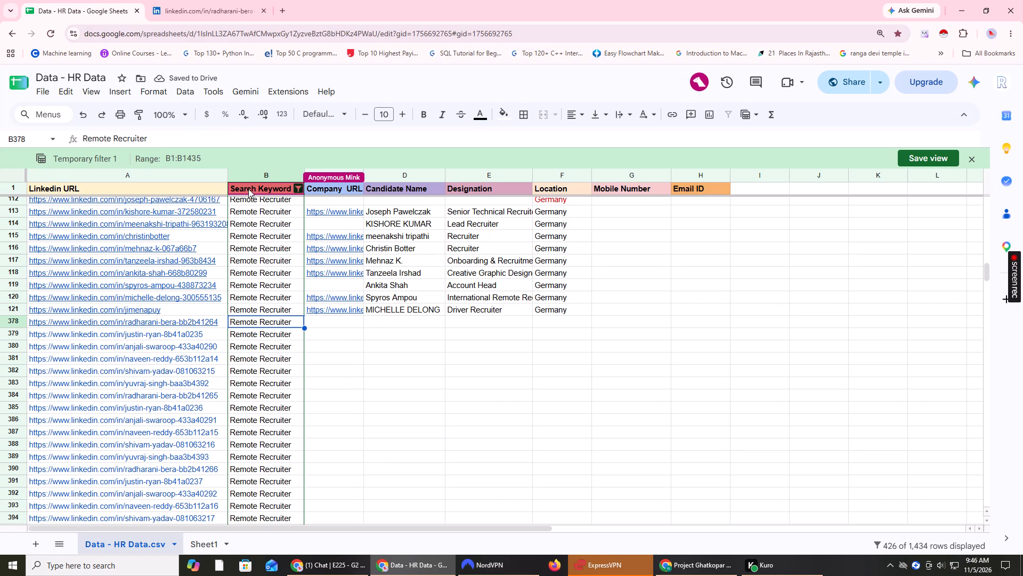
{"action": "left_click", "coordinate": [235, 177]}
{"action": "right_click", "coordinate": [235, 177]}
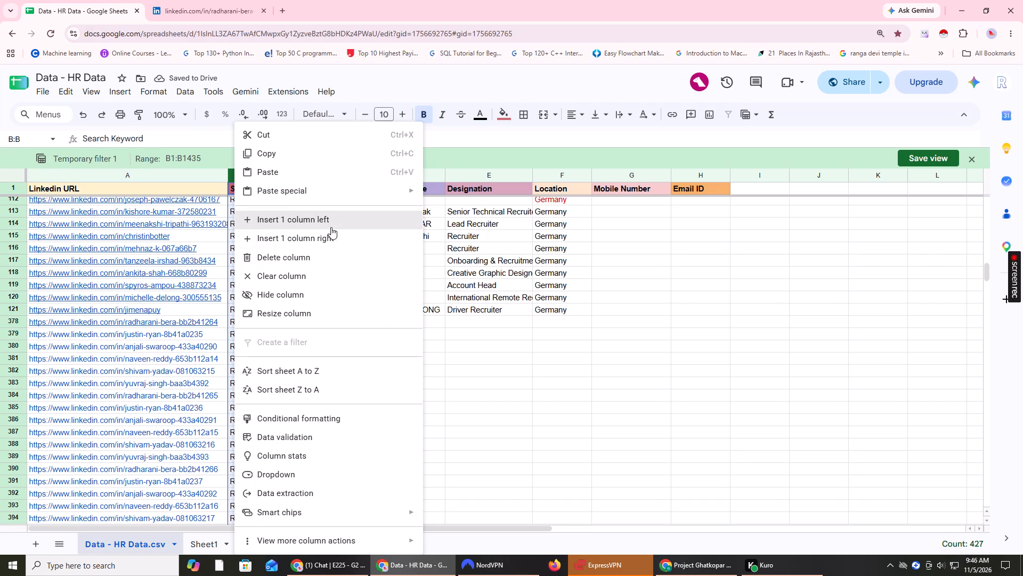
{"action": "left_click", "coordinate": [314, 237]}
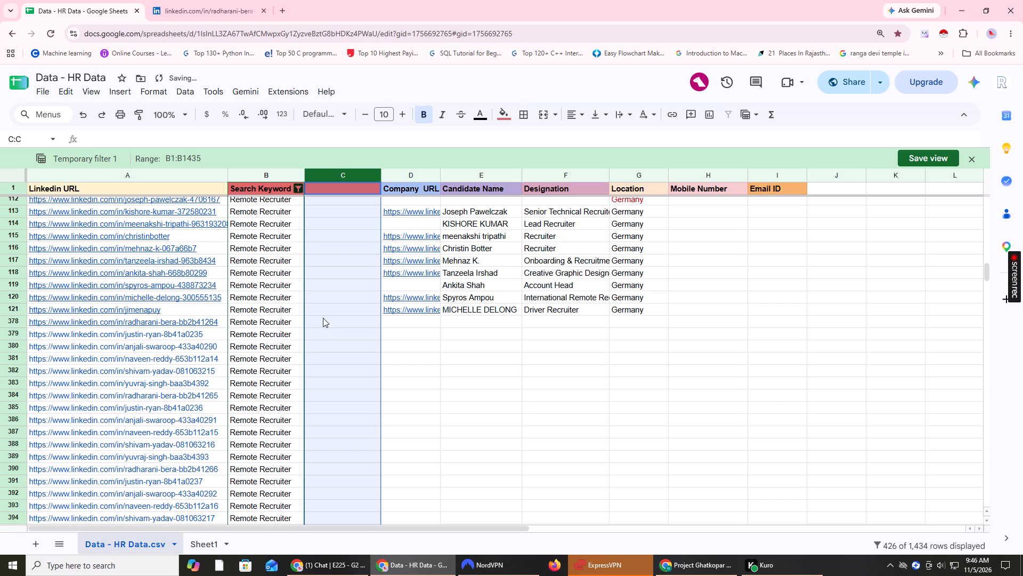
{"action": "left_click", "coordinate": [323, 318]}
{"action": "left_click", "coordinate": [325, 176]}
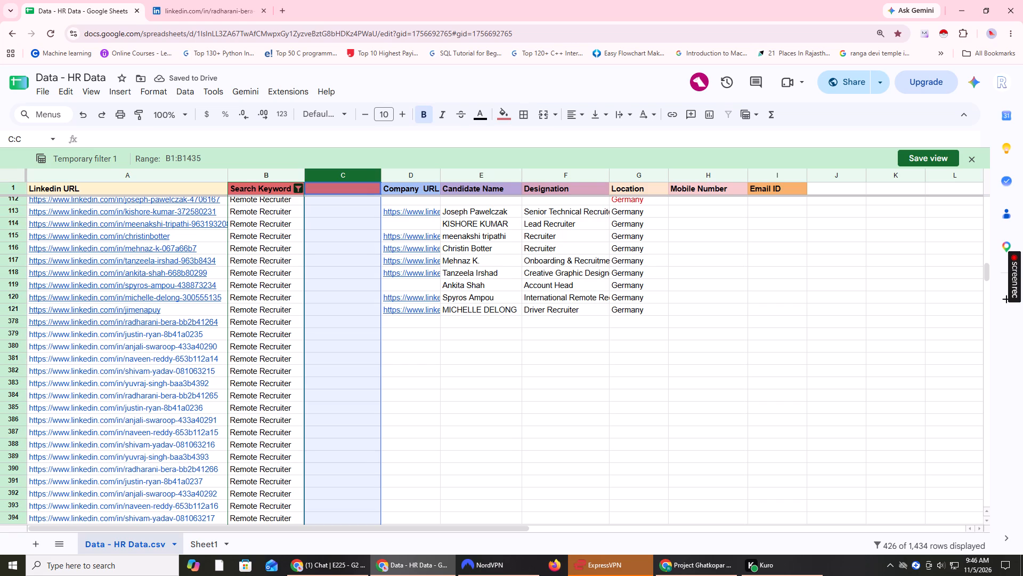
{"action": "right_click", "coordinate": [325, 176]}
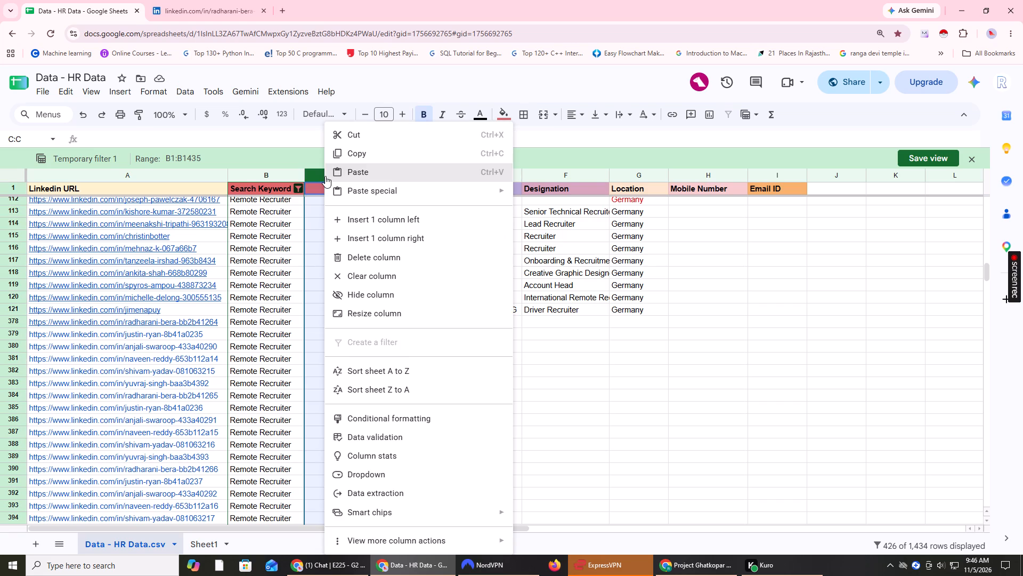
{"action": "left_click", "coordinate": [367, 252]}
Insert one blank column between Linkedin URL and Search Keyword.
{"action": "left_click", "coordinate": [250, 175]}
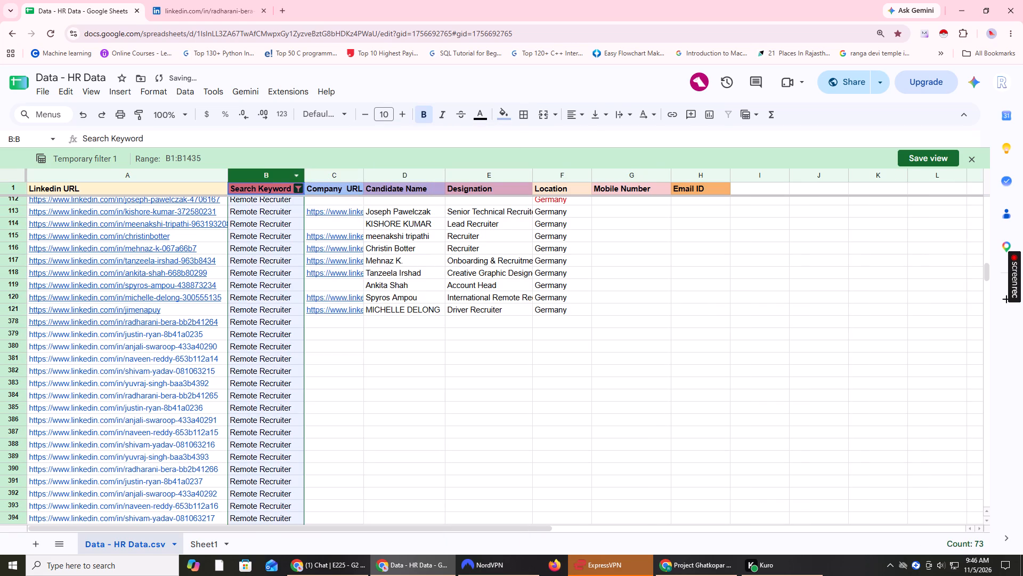
{"action": "right_click", "coordinate": [249, 175]}
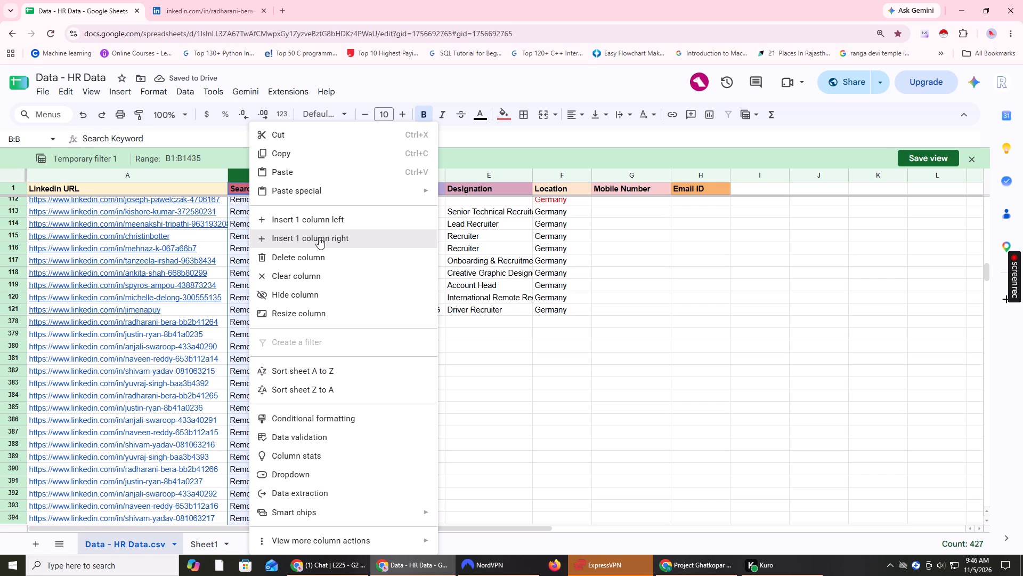
{"action": "left_click", "coordinate": [312, 219]}
Enter D in the new column for row 378.
{"action": "left_click", "coordinate": [232, 333]}
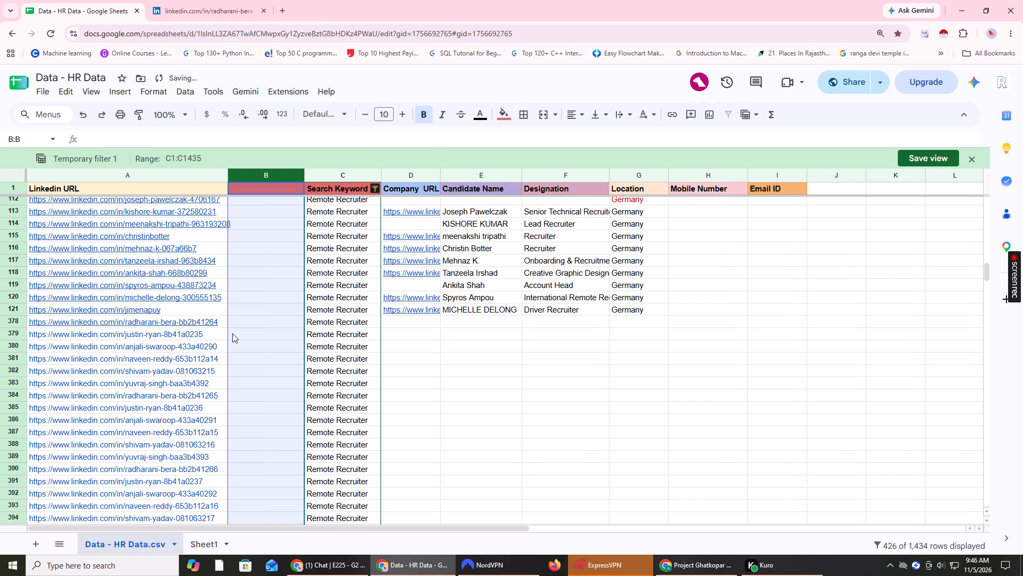
{"action": "left_click", "coordinate": [250, 319]}
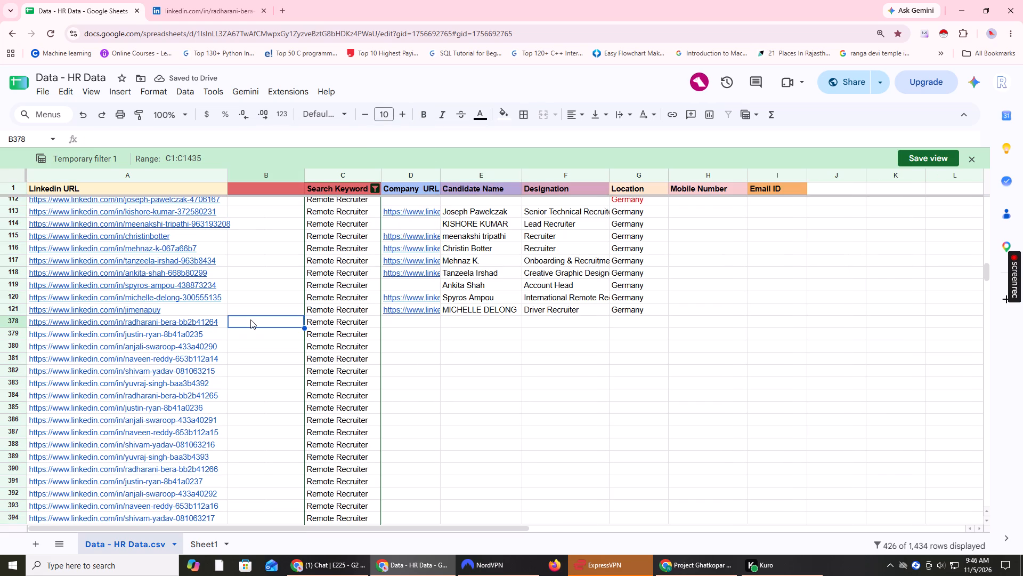
{"action": "key", "text": "shift+d"}
{"action": "left_click", "coordinate": [262, 345]}
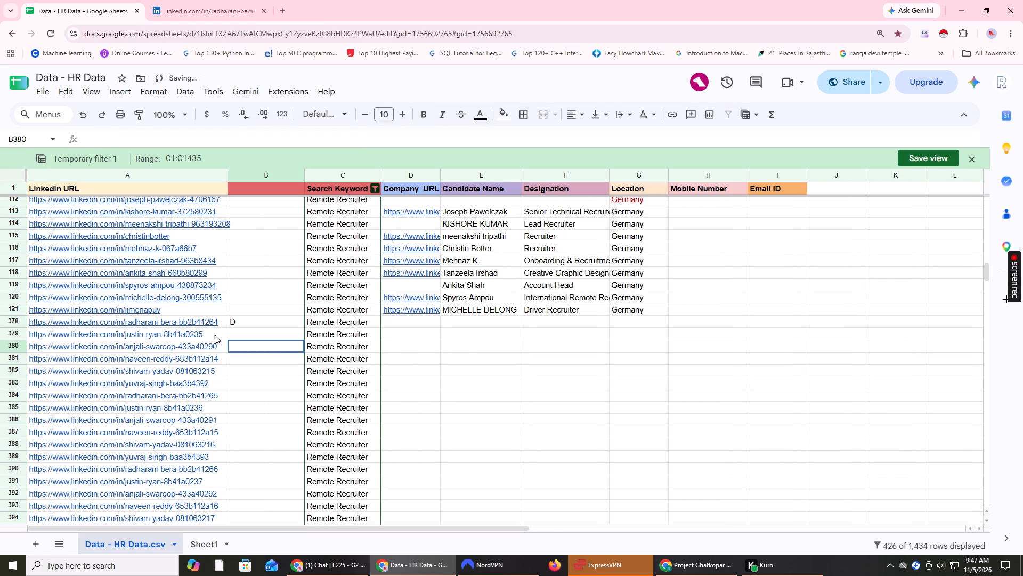
Open the row 378 LinkedIn link again to recheck the profile page.
{"action": "double_click", "coordinate": [177, 323]}
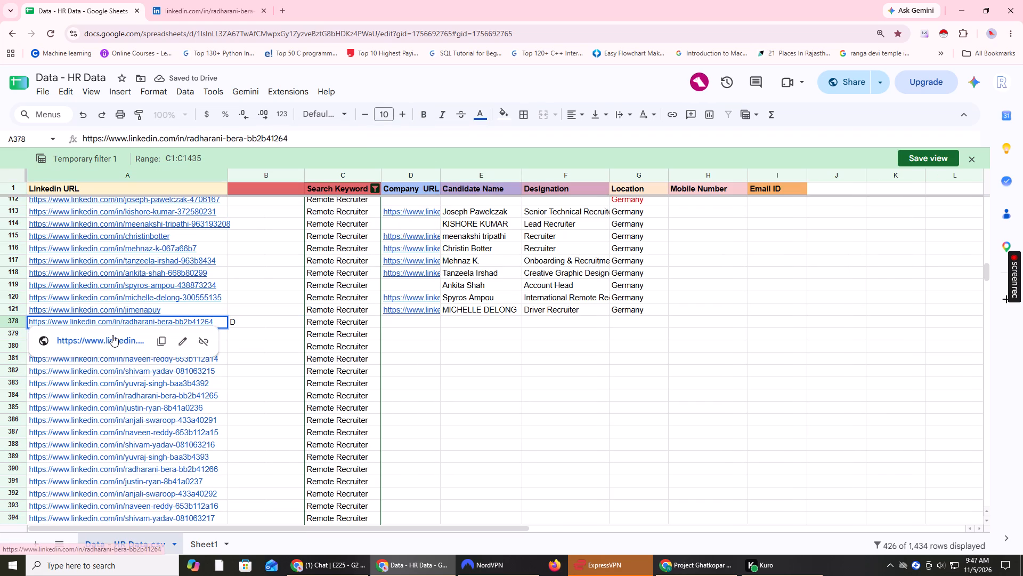
{"action": "left_click", "coordinate": [112, 335]}
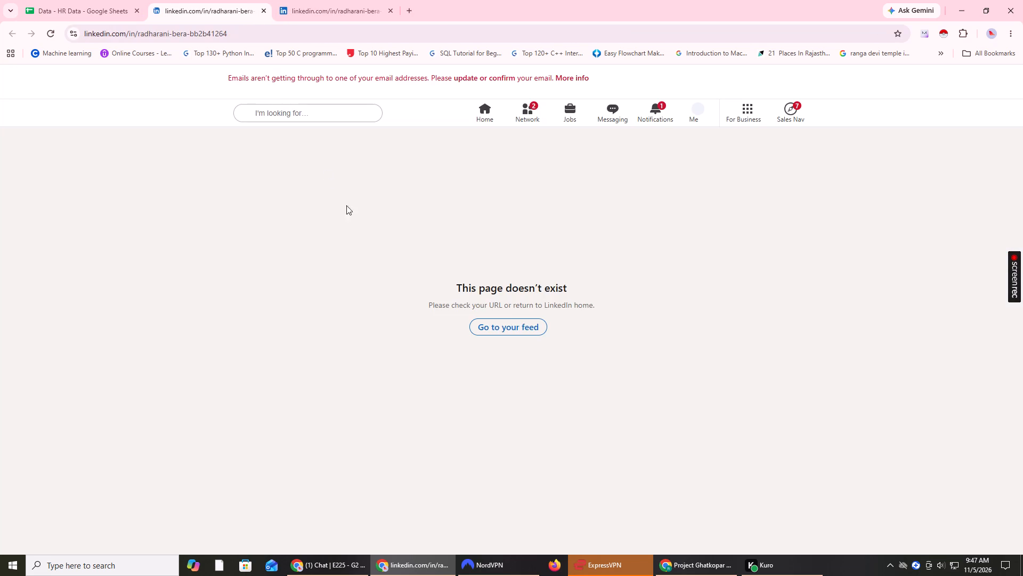
Go to the LinkedIn notifications and examine the list of people who recently viewed the profile.
{"action": "left_click", "coordinate": [502, 334]}
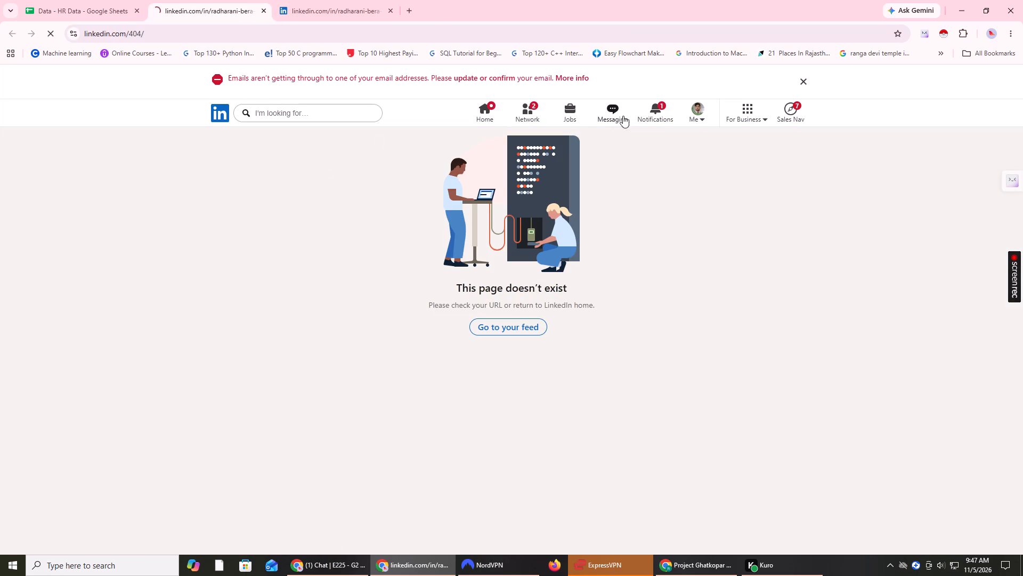
{"action": "left_click", "coordinate": [667, 108]}
{"action": "left_click", "coordinate": [801, 82]}
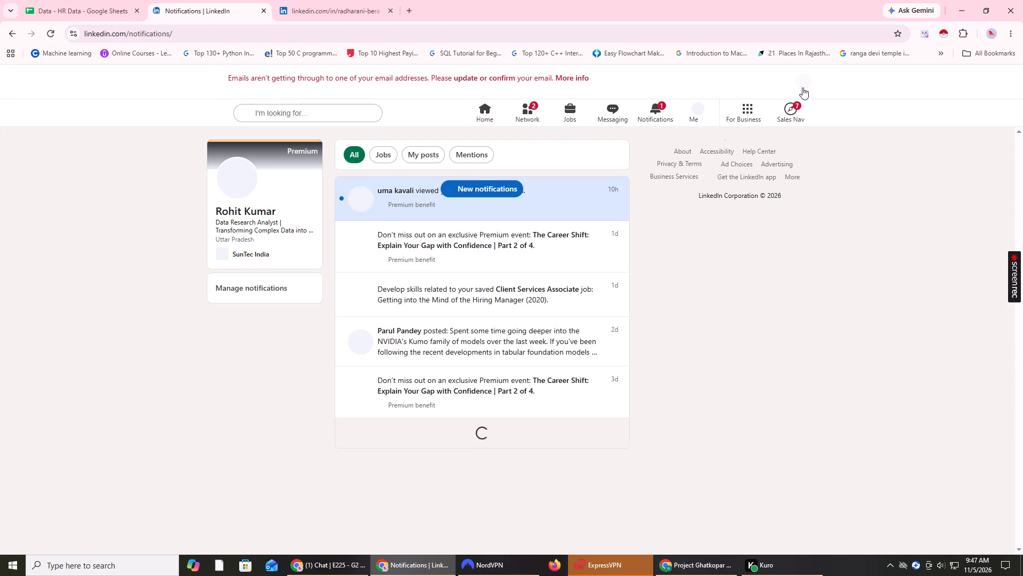
{"action": "left_click", "coordinate": [394, 190]}
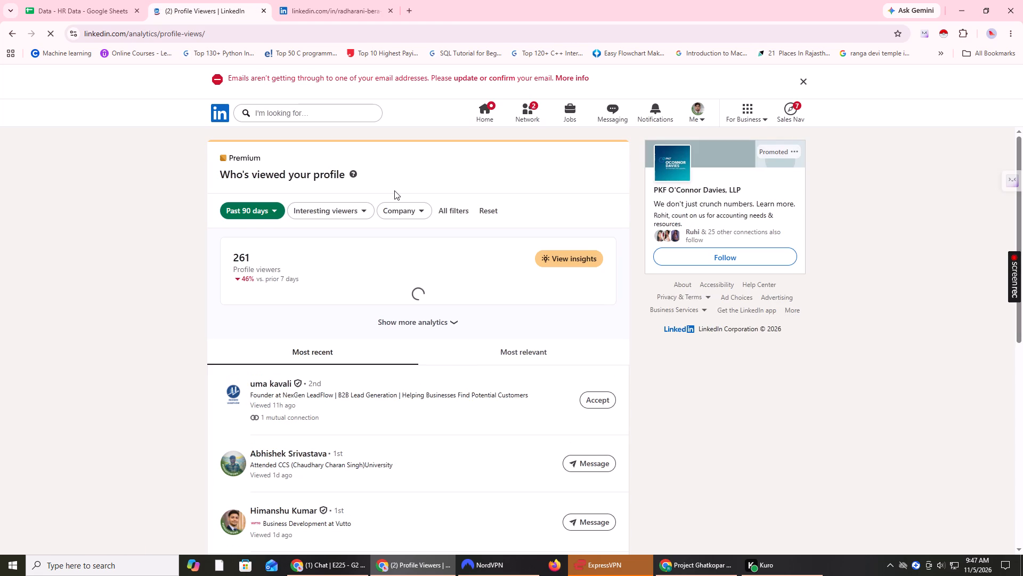
{"action": "scroll", "coordinate": [320, 343], "scroll_direction": "down", "scroll_amount": 2}
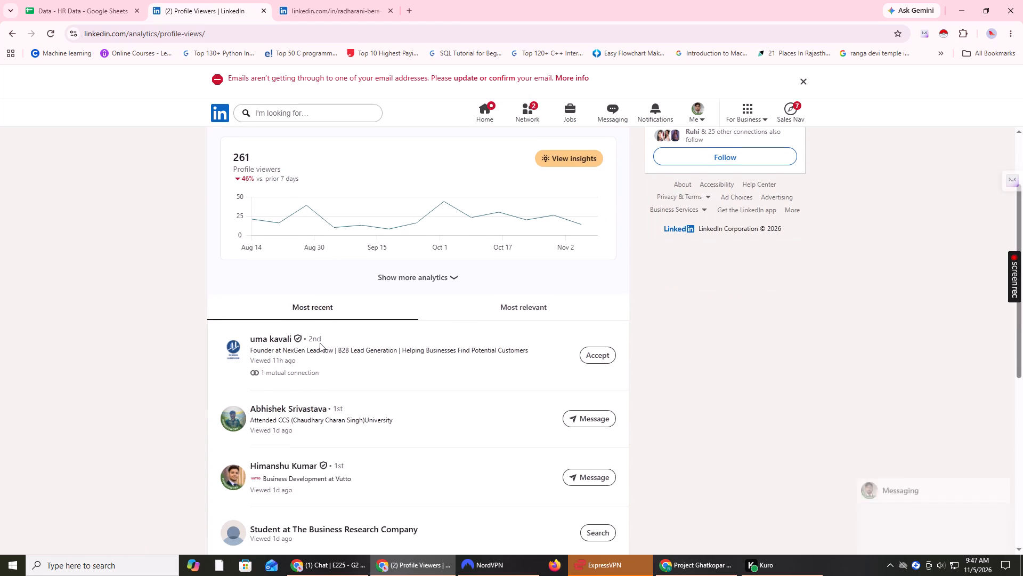
{"action": "scroll", "coordinate": [319, 341], "scroll_direction": "down", "scroll_amount": 2}
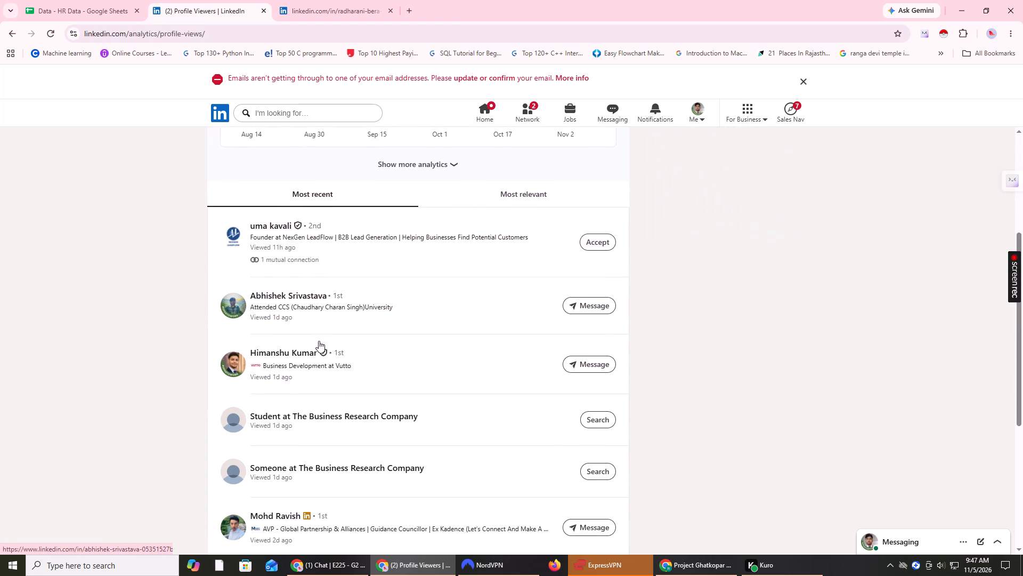
Examine the NexGen LeadFlow founder's profile, contact info and experience, dismissing the email-delivery notice above it.
{"action": "left_click", "coordinate": [269, 225]}
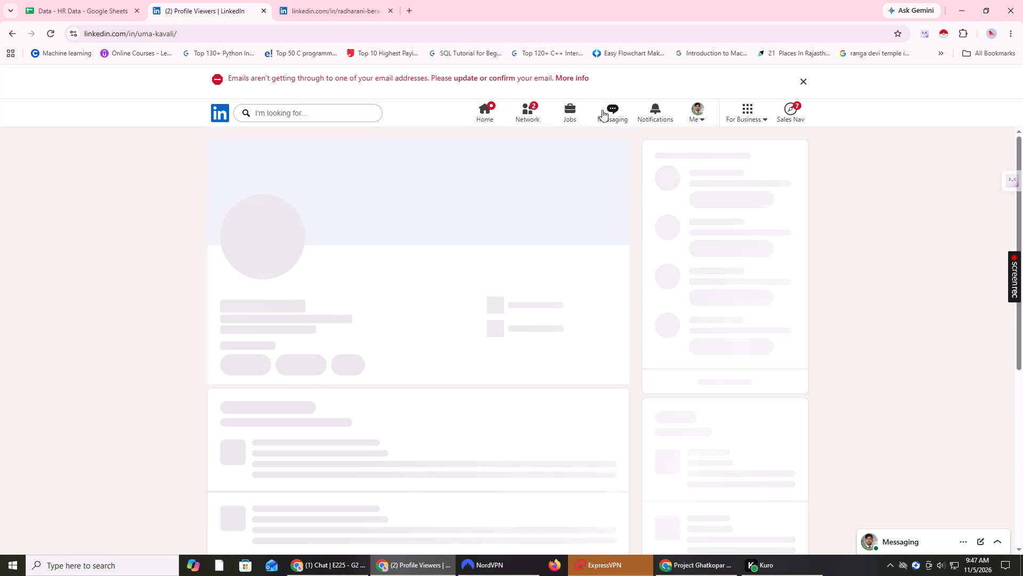
{"action": "left_click", "coordinate": [804, 81]}
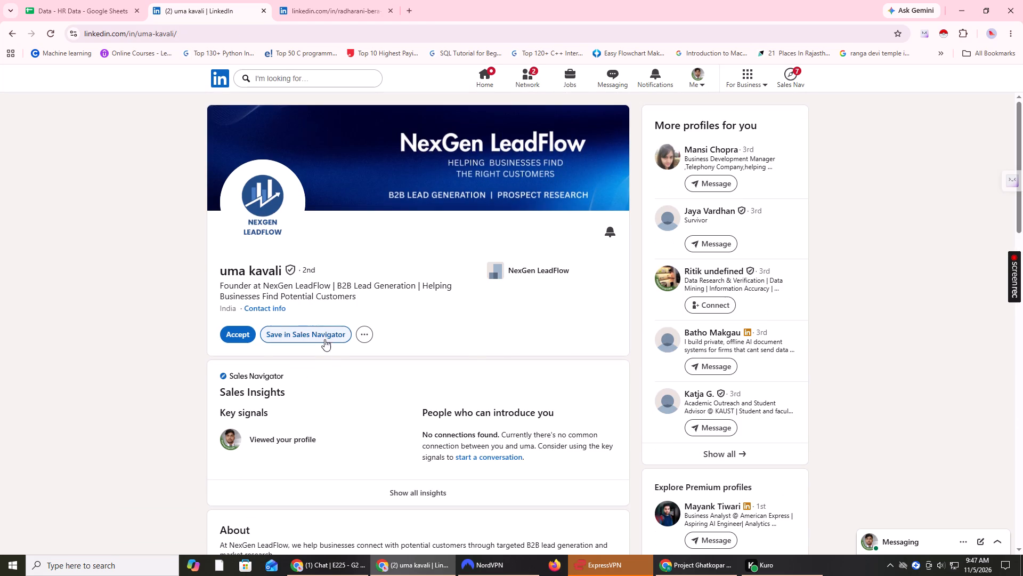
{"action": "scroll", "coordinate": [322, 332], "scroll_direction": "down", "scroll_amount": 3}
{"action": "scroll", "coordinate": [322, 332], "scroll_direction": "up", "scroll_amount": 3}
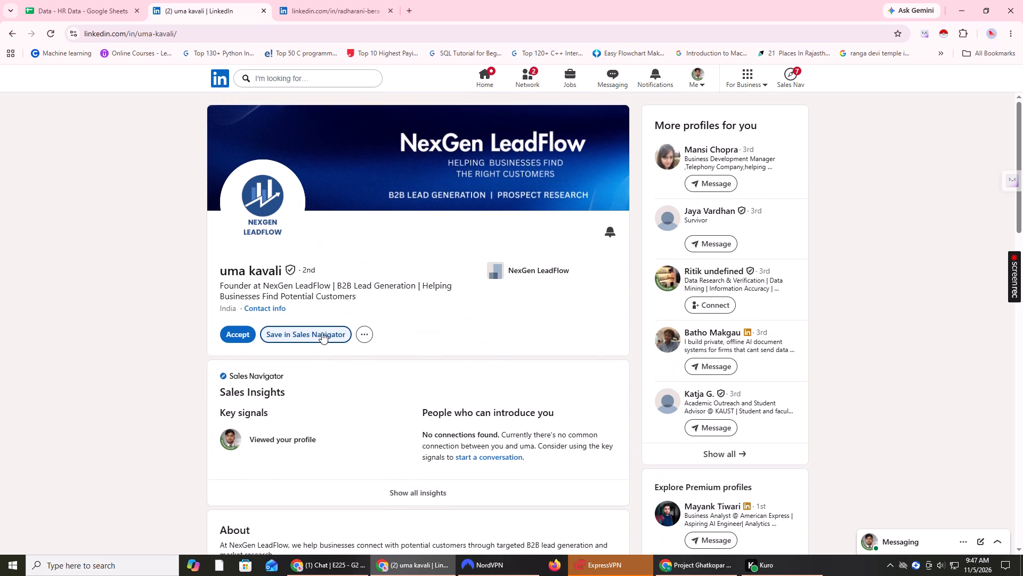
{"action": "left_click", "coordinate": [280, 309]}
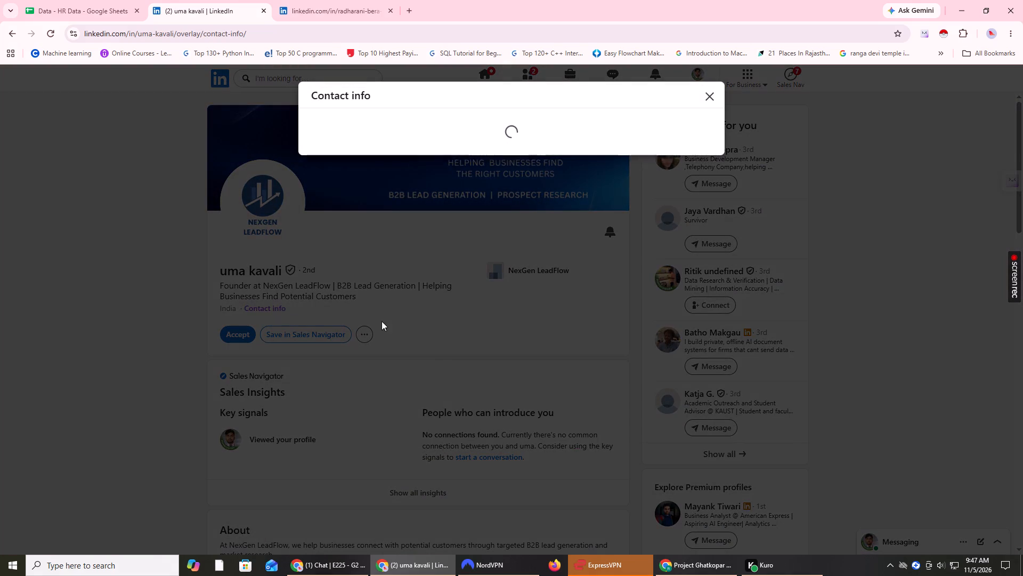
{"action": "left_click", "coordinate": [156, 295]}
{"action": "scroll", "coordinate": [339, 354], "scroll_direction": "down", "scroll_amount": 10}
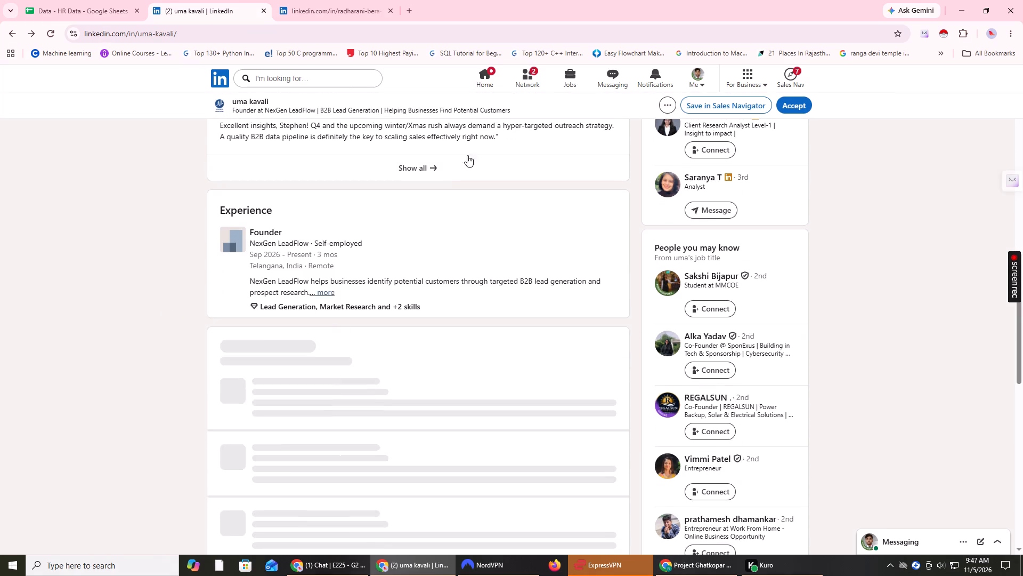
Accept both pending network invitations: the NexGen LeadFlow founder's connection request and the Inside the C-Suite newsletter.
{"action": "left_click", "coordinate": [517, 83]}
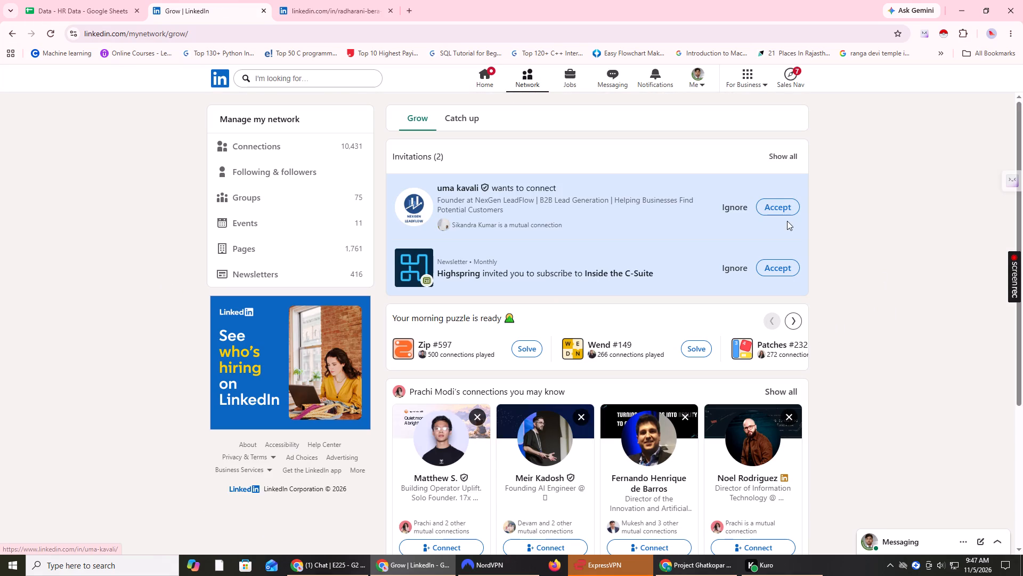
{"action": "left_click", "coordinate": [780, 208]}
{"action": "left_click", "coordinate": [773, 239]}
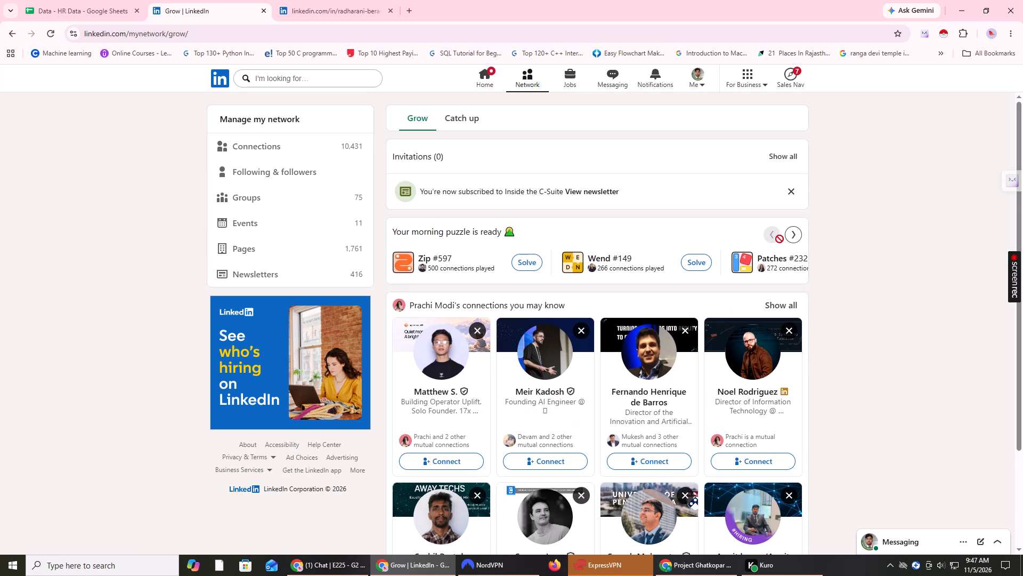
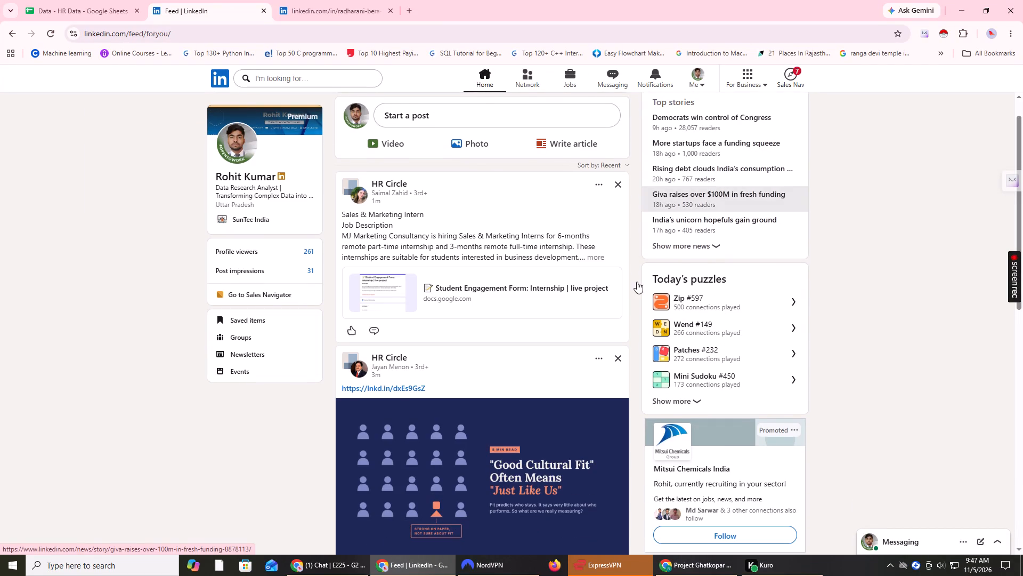
Expand and read the HR Circle post about the Sales & Marketing Intern role, and close both LinkedIn tabs.
{"action": "left_click", "coordinate": [587, 258]}
{"action": "scroll", "coordinate": [459, 299], "scroll_direction": "down", "scroll_amount": 5}
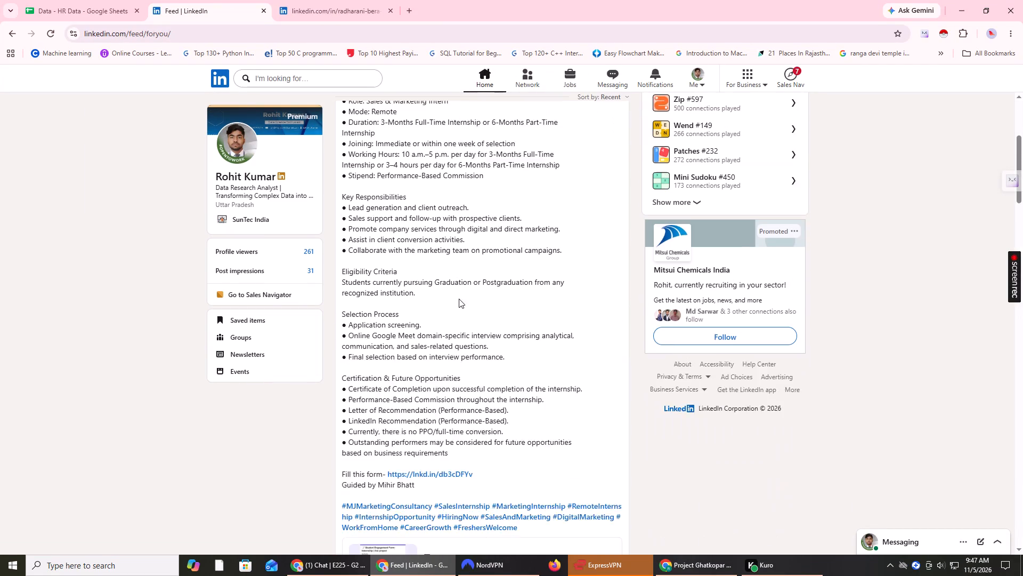
{"action": "scroll", "coordinate": [459, 299], "scroll_direction": "up", "scroll_amount": 3}
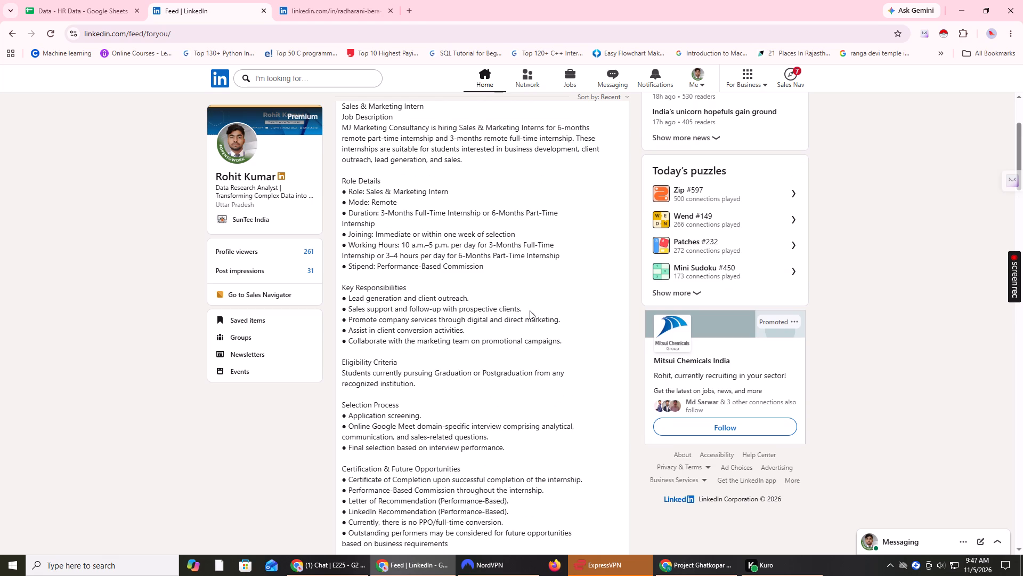
{"action": "scroll", "coordinate": [394, 261], "scroll_direction": "down", "scroll_amount": 2}
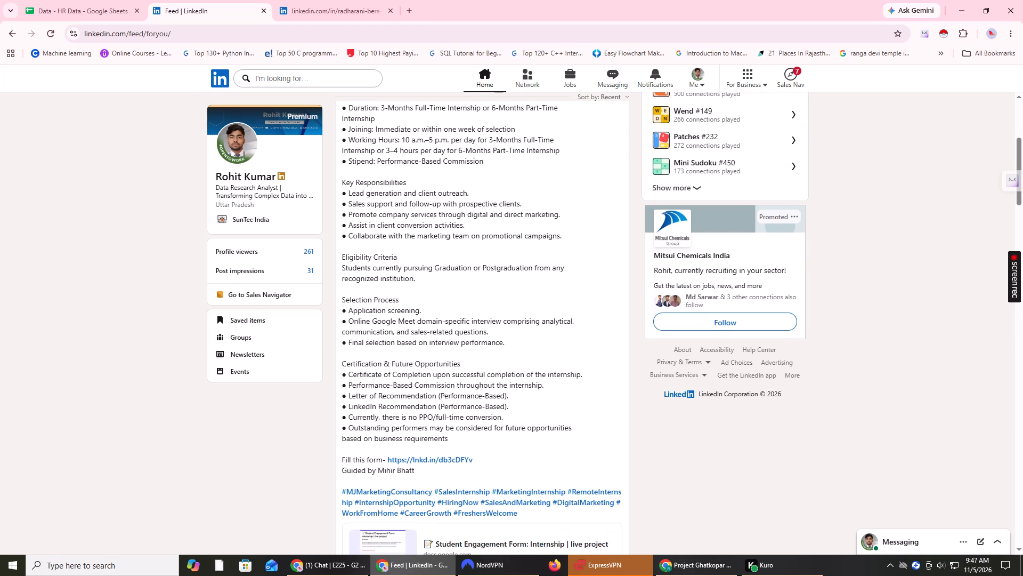
{"action": "scroll", "coordinate": [394, 261], "scroll_direction": "down", "scroll_amount": 1}
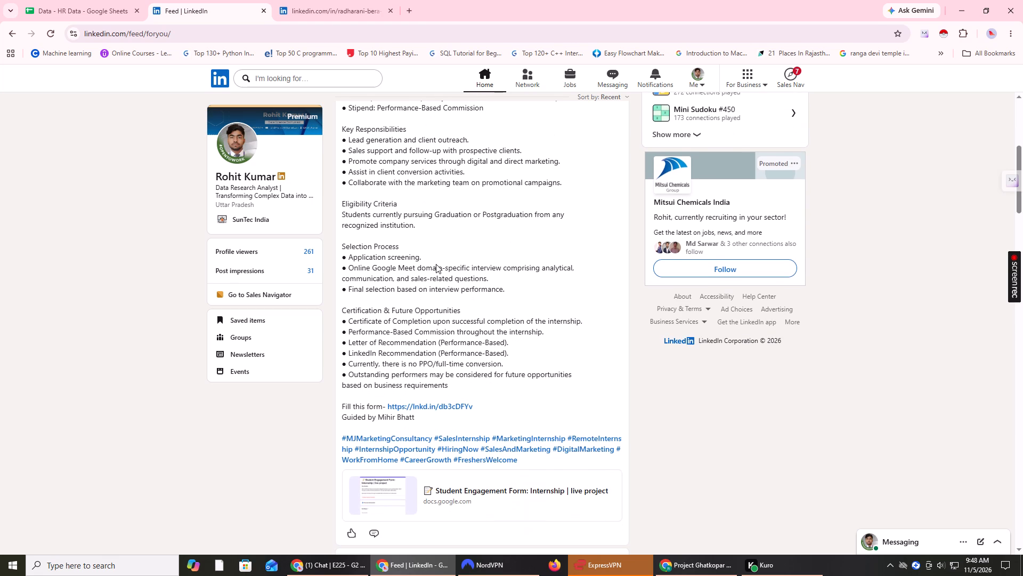
{"action": "left_click", "coordinate": [264, 6]}
{"action": "left_click", "coordinate": [263, 10]}
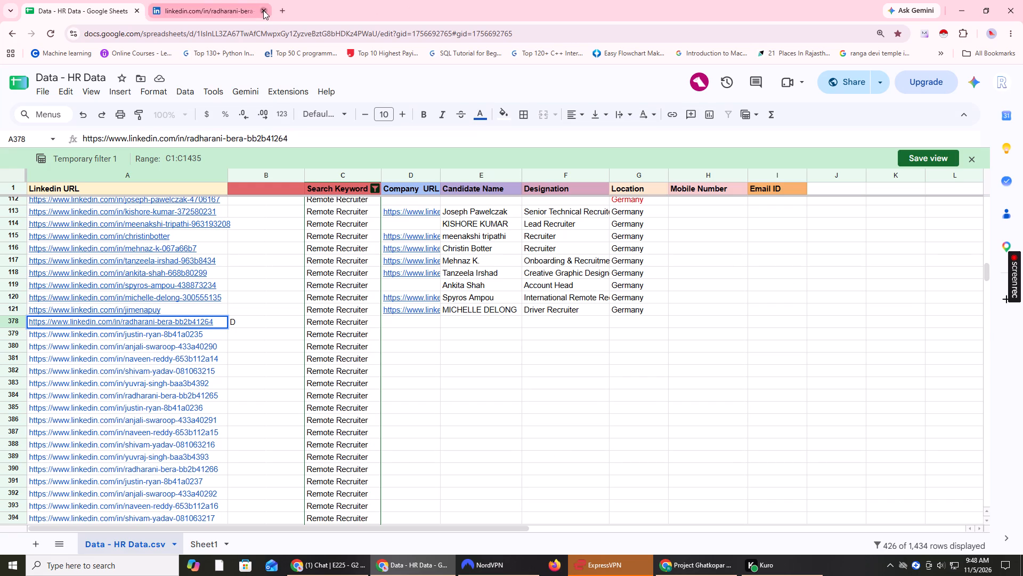
Center-align the whole of column B, the blank-headed marking column beside the LinkedIn URLs.
{"action": "left_click", "coordinate": [245, 332]}
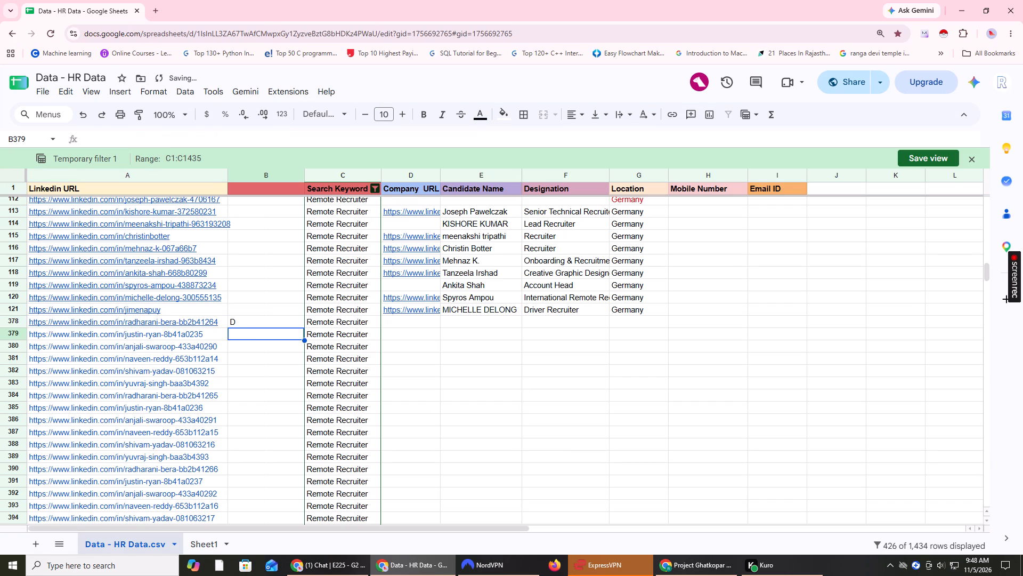
{"action": "left_click", "coordinate": [246, 326]}
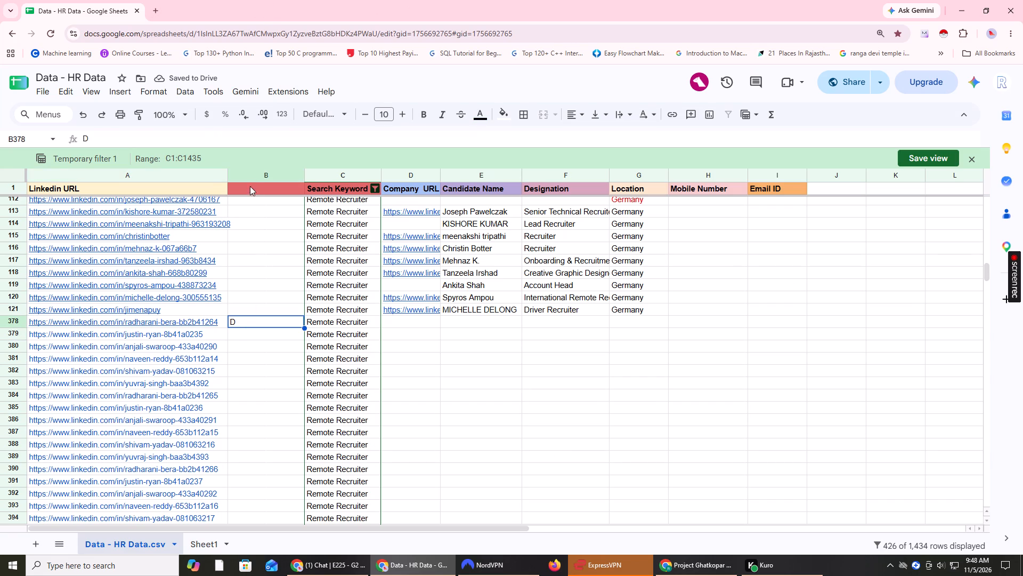
{"action": "left_click", "coordinate": [248, 178]}
{"action": "left_click", "coordinate": [577, 115]}
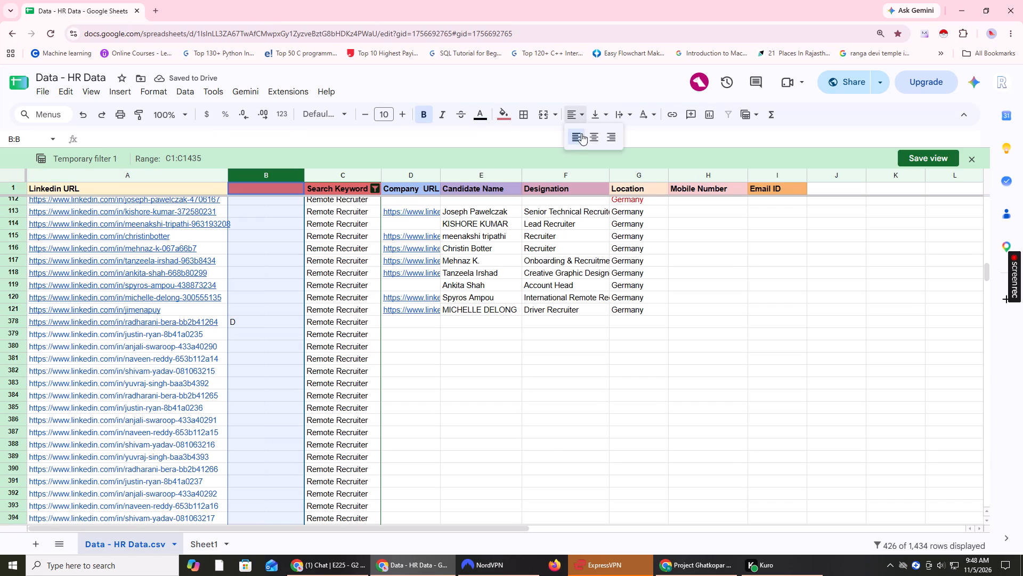
{"action": "left_click", "coordinate": [590, 137]}
Check the profile page behind the row 379 LinkedIn link and fill the D mark down from B378 to B379.
{"action": "left_click", "coordinate": [216, 334]}
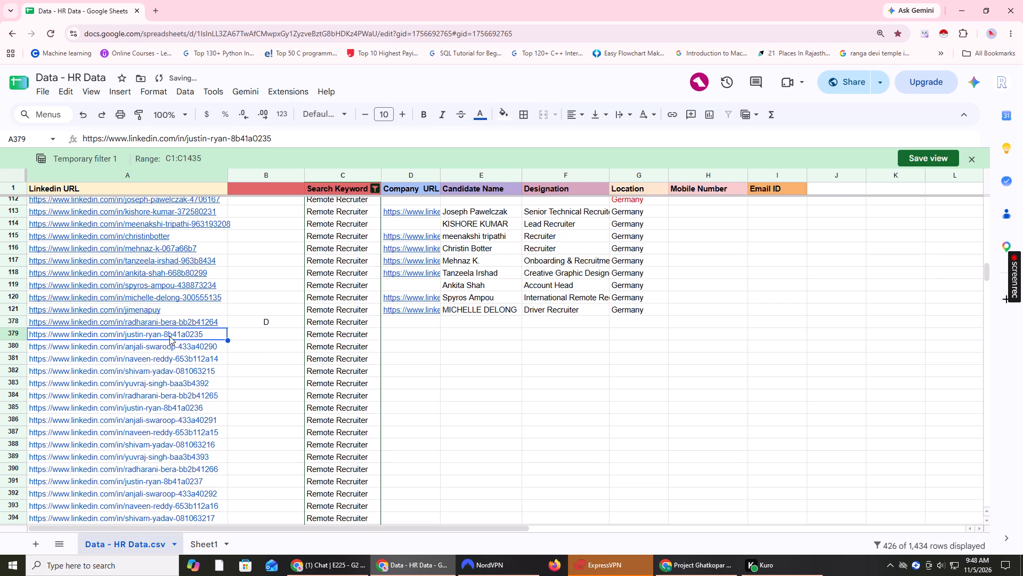
{"action": "triple_click", "coordinate": [159, 333]}
{"action": "left_click", "coordinate": [159, 333]}
{"action": "right_click", "coordinate": [159, 333]}
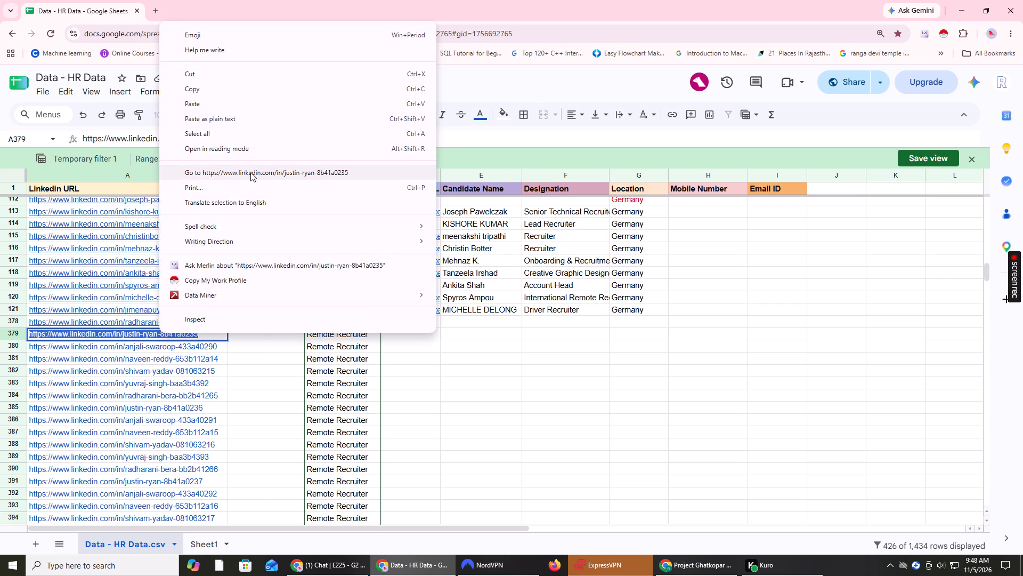
{"action": "left_click", "coordinate": [251, 171]}
{"action": "left_click", "coordinate": [237, 0]}
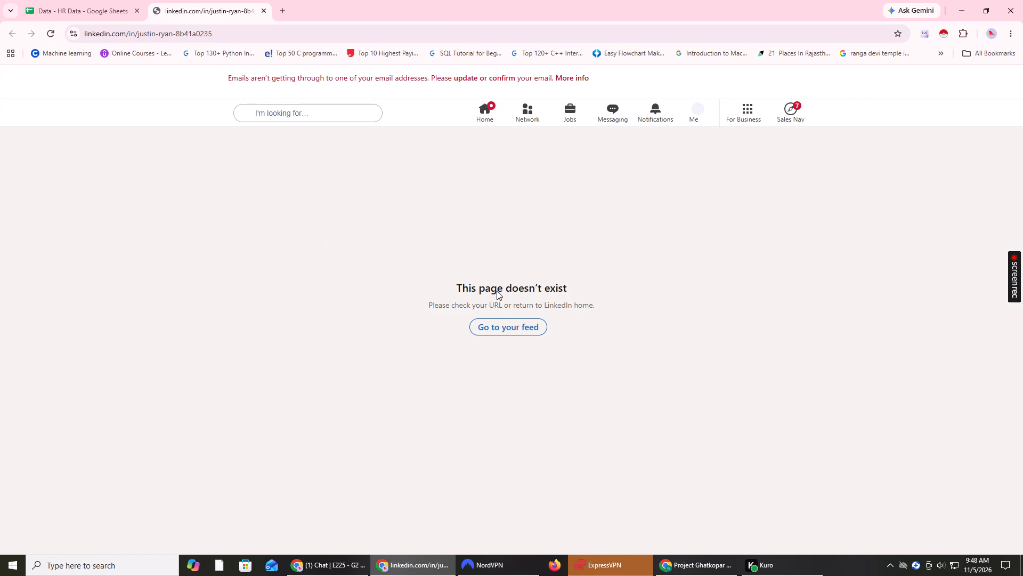
{"action": "left_click", "coordinate": [210, 0]}
{"action": "left_click", "coordinate": [95, 0]}
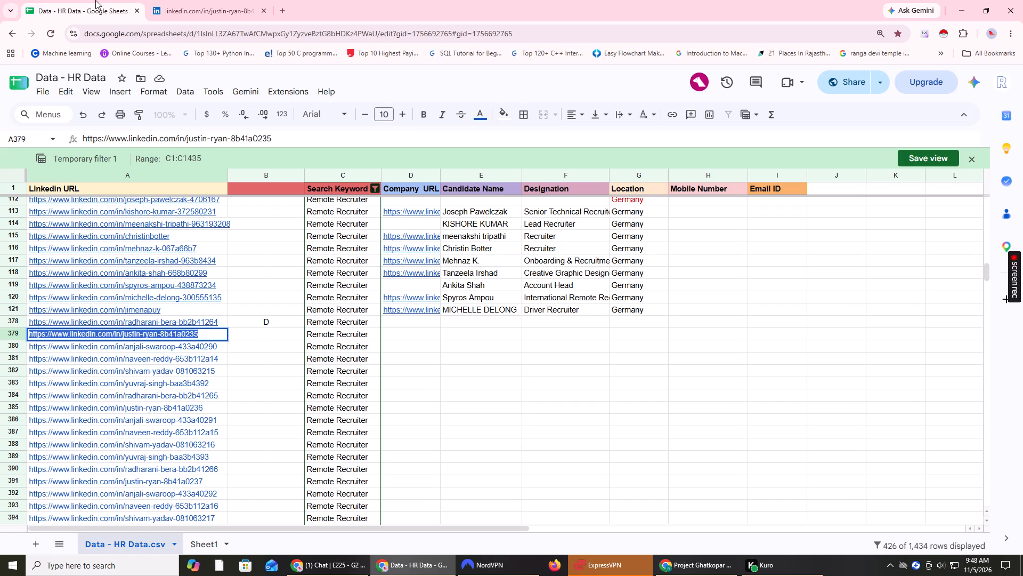
{"action": "left_click", "coordinate": [224, 360]}
{"action": "left_click", "coordinate": [180, 341]}
{"action": "left_click", "coordinate": [177, 346]}
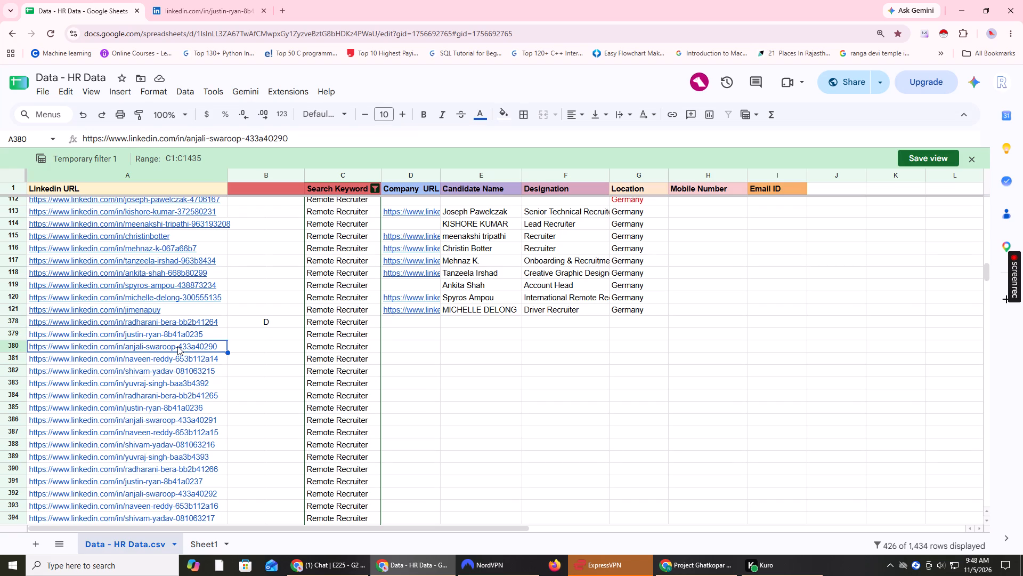
{"action": "left_click", "coordinate": [255, 340]}
{"action": "key", "text": "shift+Up"}
{"action": "key", "text": "ctrl+d"}
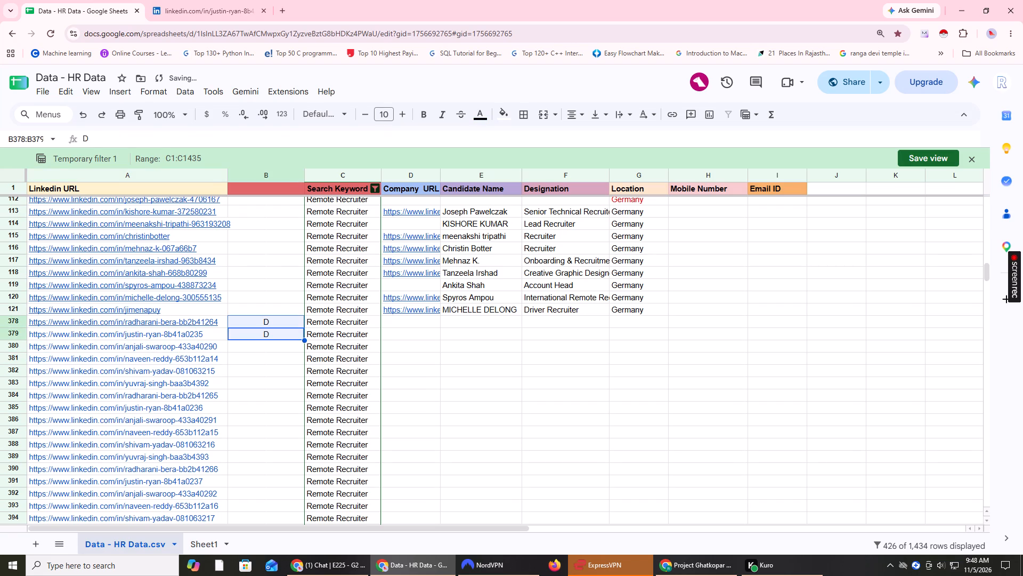
Open the row 380 LinkedIn link to check its profile page, and return to the spreadsheet.
{"action": "left_click", "coordinate": [270, 373]}
{"action": "triple_click", "coordinate": [163, 346]}
{"action": "right_click", "coordinate": [163, 344]}
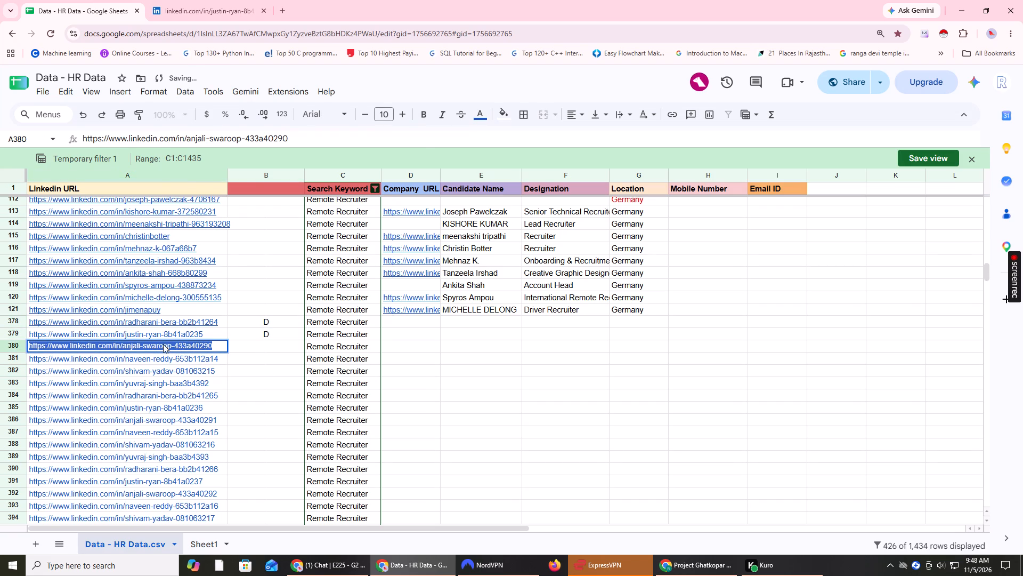
{"action": "left_click", "coordinate": [271, 181]}
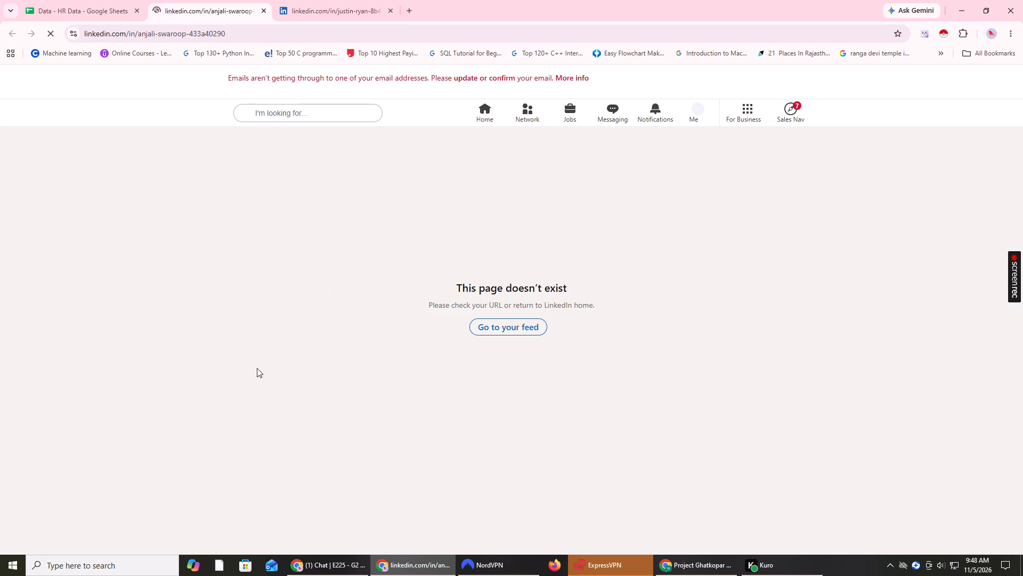
{"action": "left_click", "coordinate": [55, 0]}
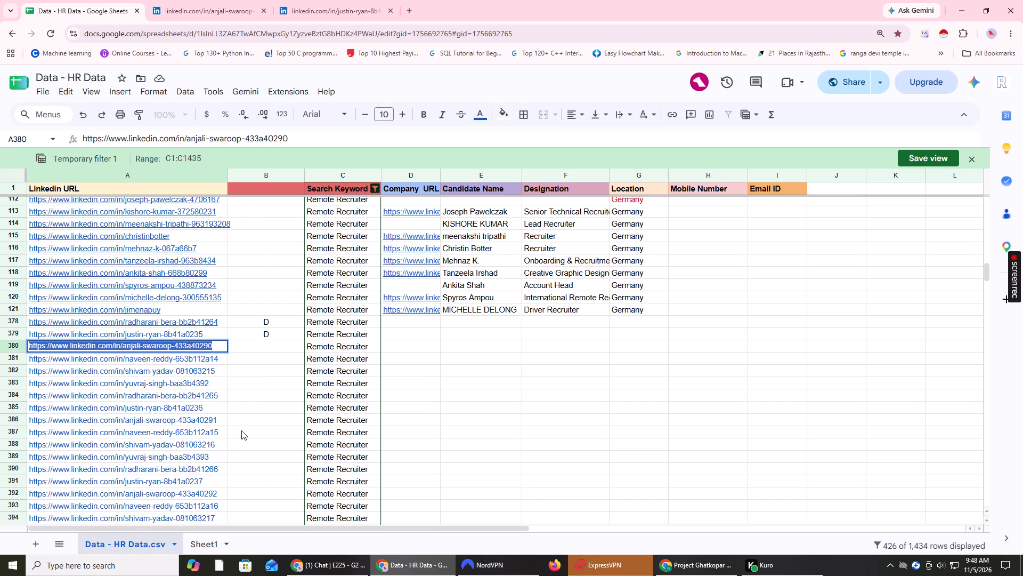
{"action": "left_click", "coordinate": [236, 0]}
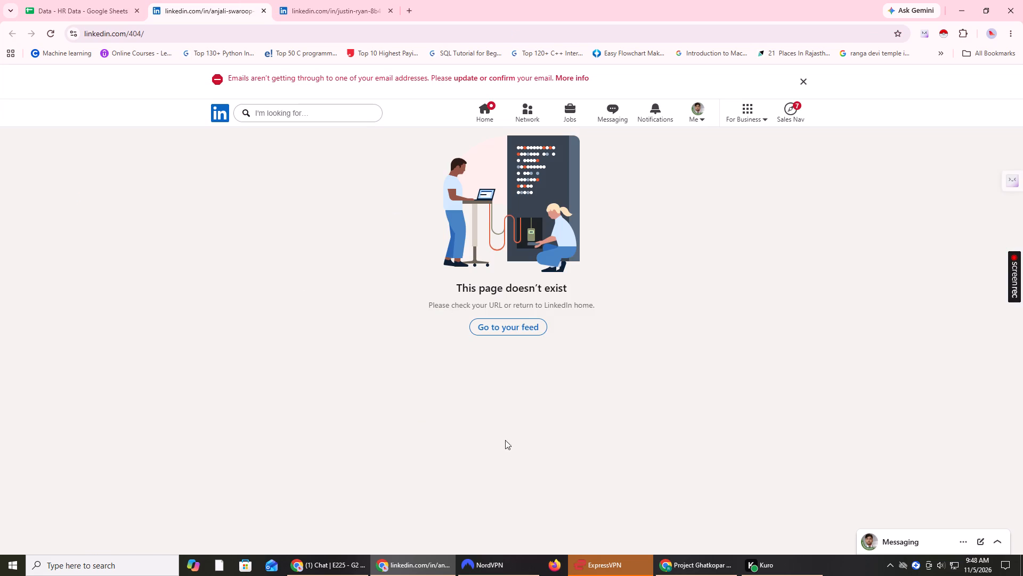
{"action": "left_click", "coordinate": [47, 0]}
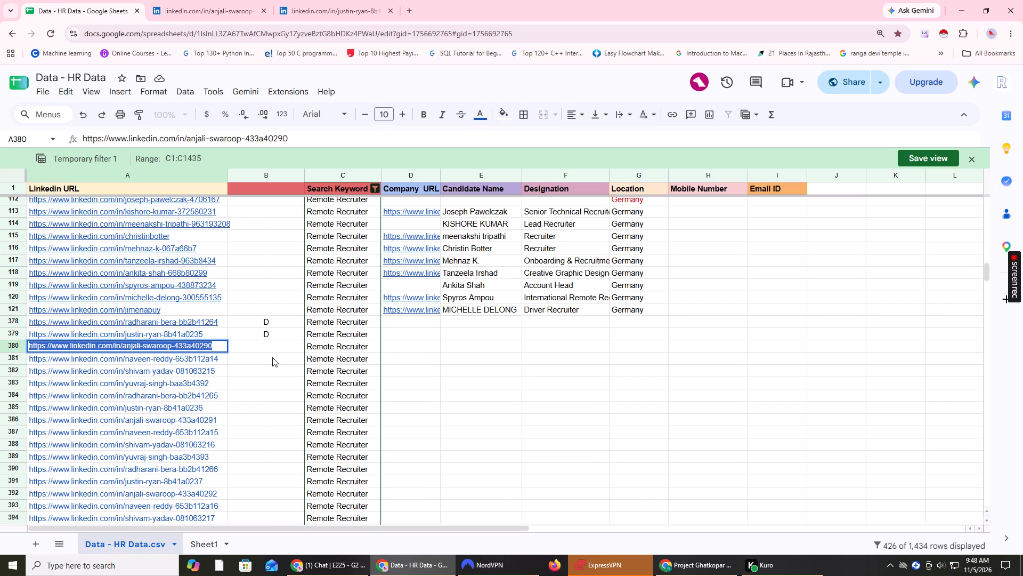
Open the row 380 LinkedIn link again to recheck its profile page, and close all the LinkedIn tabs.
{"action": "left_click", "coordinate": [272, 357]}
{"action": "left_click", "coordinate": [259, 347]}
{"action": "double_click", "coordinate": [145, 345]}
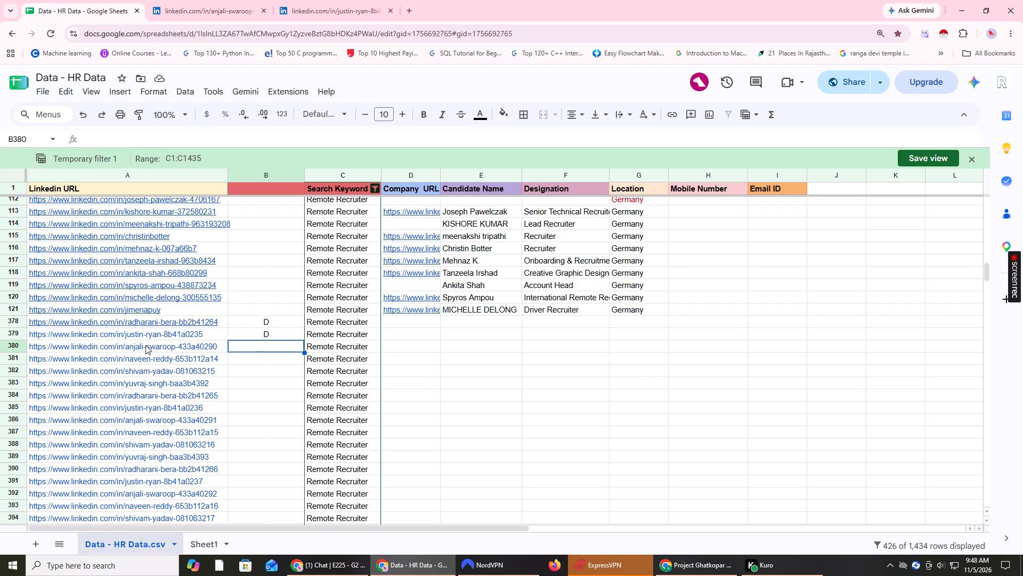
{"action": "right_click", "coordinate": [145, 343]}
{"action": "left_click", "coordinate": [128, 340]}
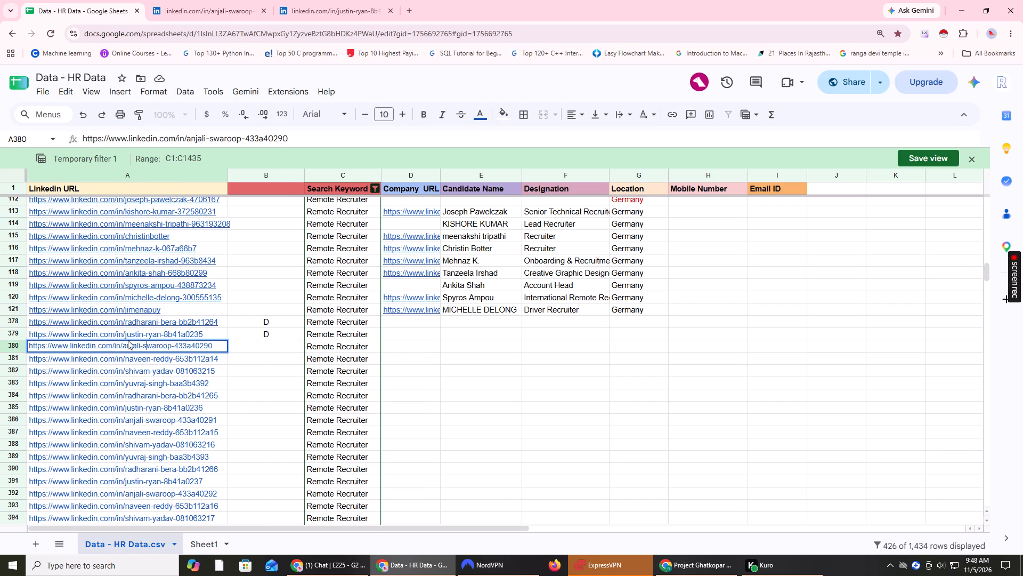
{"action": "triple_click", "coordinate": [128, 343]}
{"action": "right_click", "coordinate": [128, 343]}
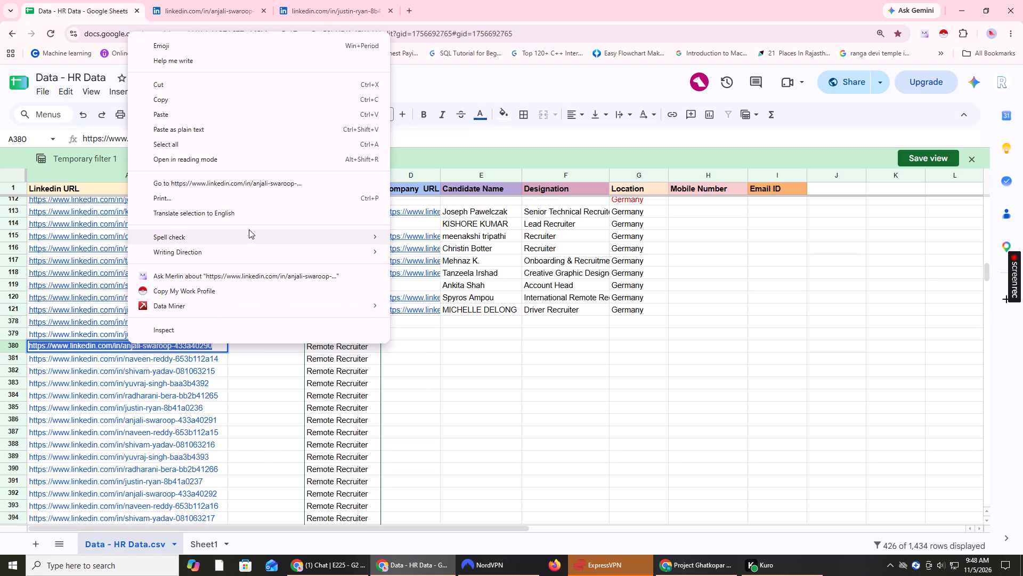
{"action": "left_click", "coordinate": [249, 190]}
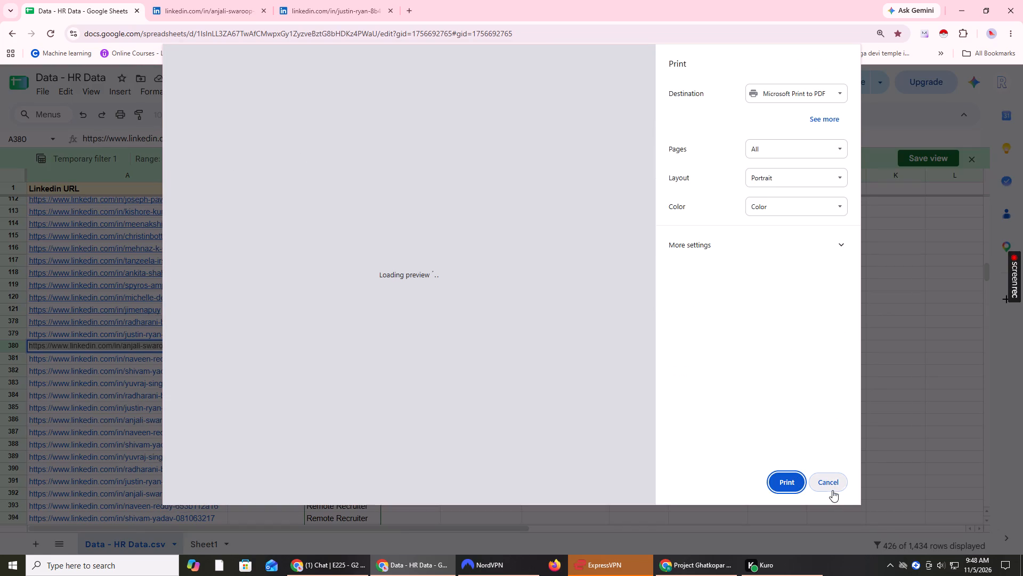
{"action": "left_click", "coordinate": [832, 490]}
{"action": "right_click", "coordinate": [170, 343]}
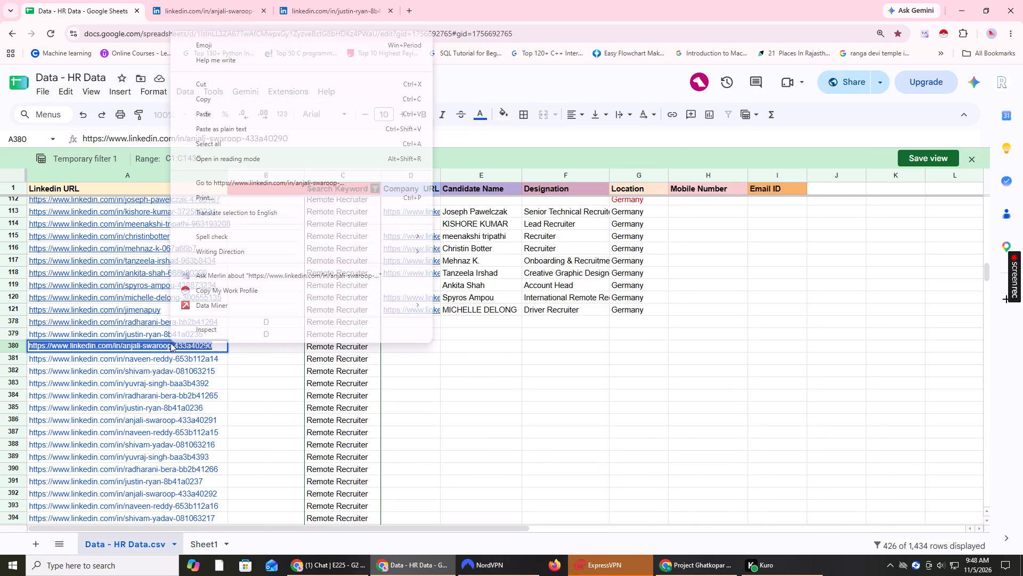
{"action": "left_click", "coordinate": [270, 178]}
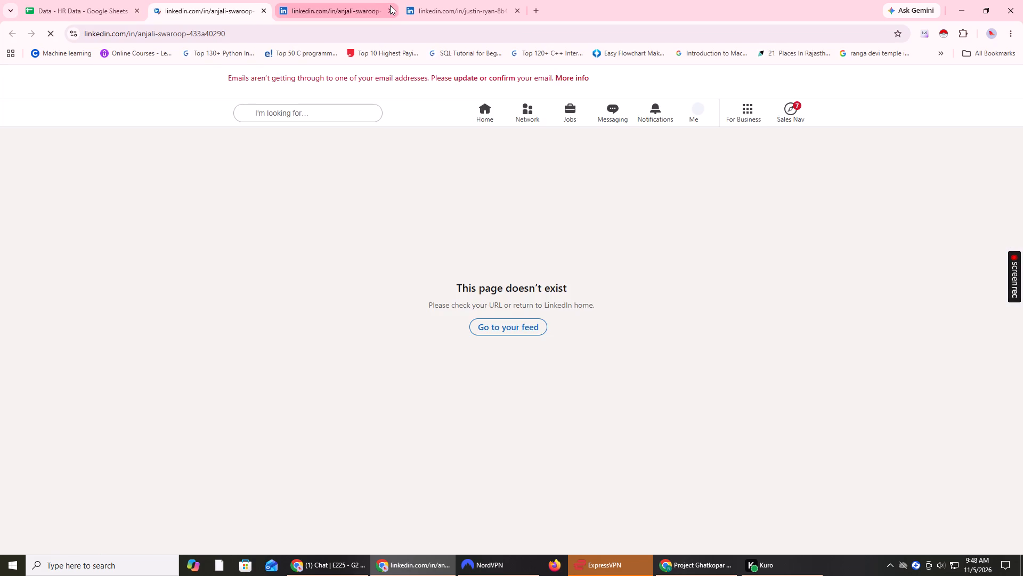
{"action": "left_click", "coordinate": [391, 6]}
{"action": "left_click", "coordinate": [391, 9]}
{"action": "left_click", "coordinate": [391, 9]}
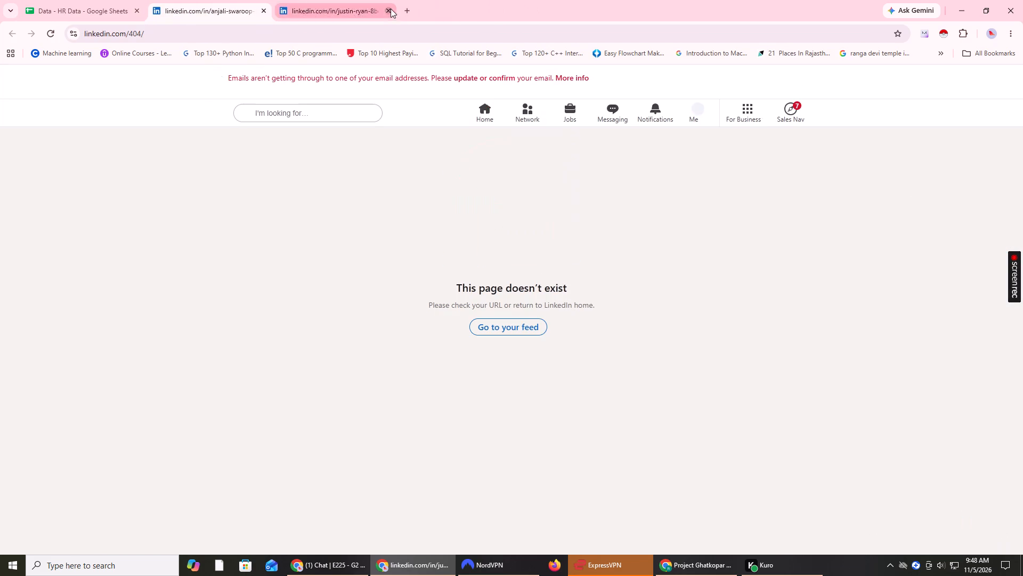
{"action": "left_click", "coordinate": [262, 9]}
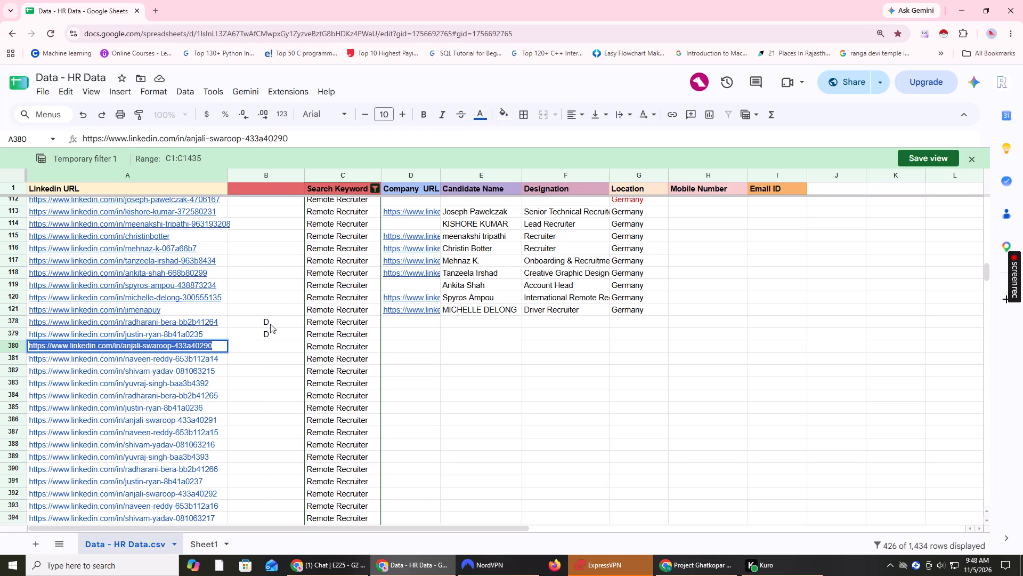
Mark row 380 with D in column B.
{"action": "left_click", "coordinate": [265, 345]}
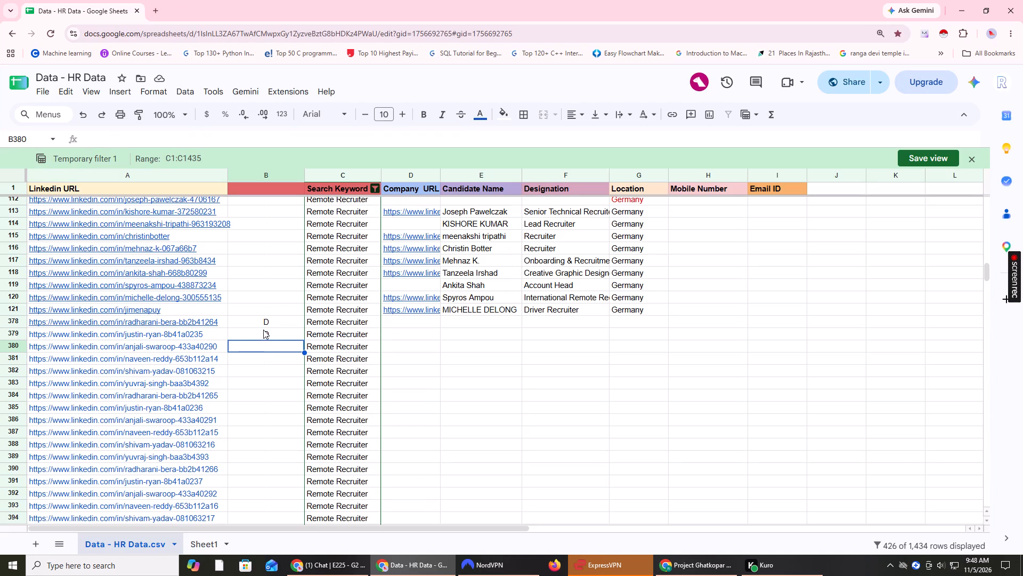
{"action": "key", "text": "d"}
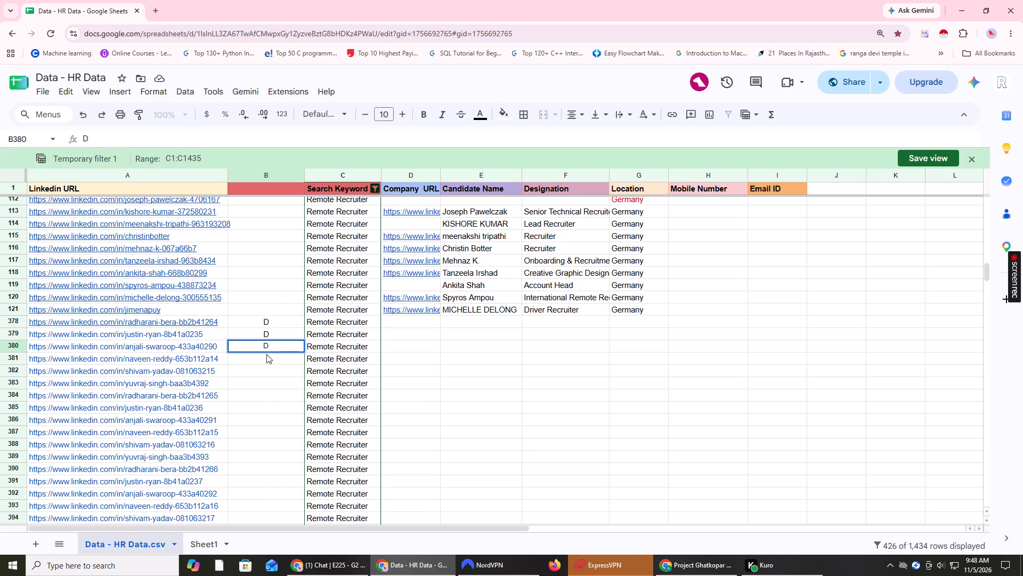
{"action": "left_click", "coordinate": [266, 354]}
Open the row 381 LinkedIn link and fill the D mark from the row above into B381.
{"action": "scroll", "coordinate": [286, 308], "scroll_direction": "down", "scroll_amount": 2}
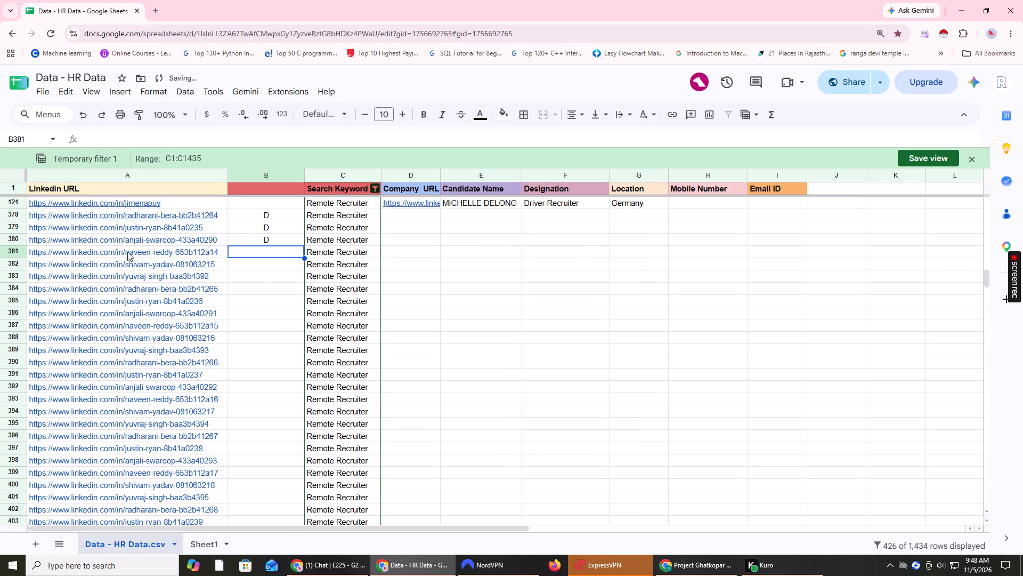
{"action": "triple_click", "coordinate": [127, 252]}
{"action": "right_click", "coordinate": [127, 252]}
{"action": "left_click", "coordinate": [250, 400]}
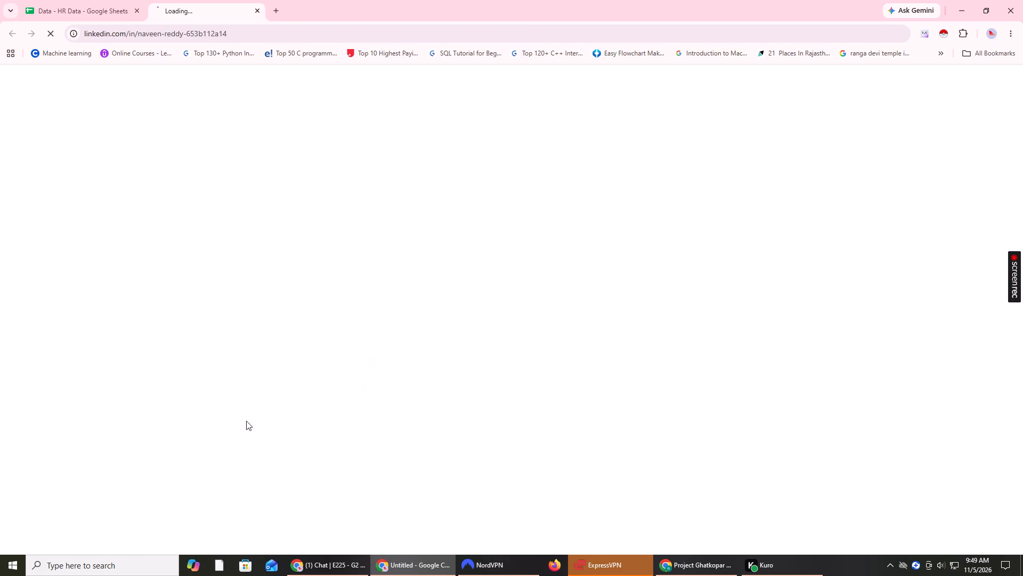
{"action": "left_click", "coordinate": [78, 0]}
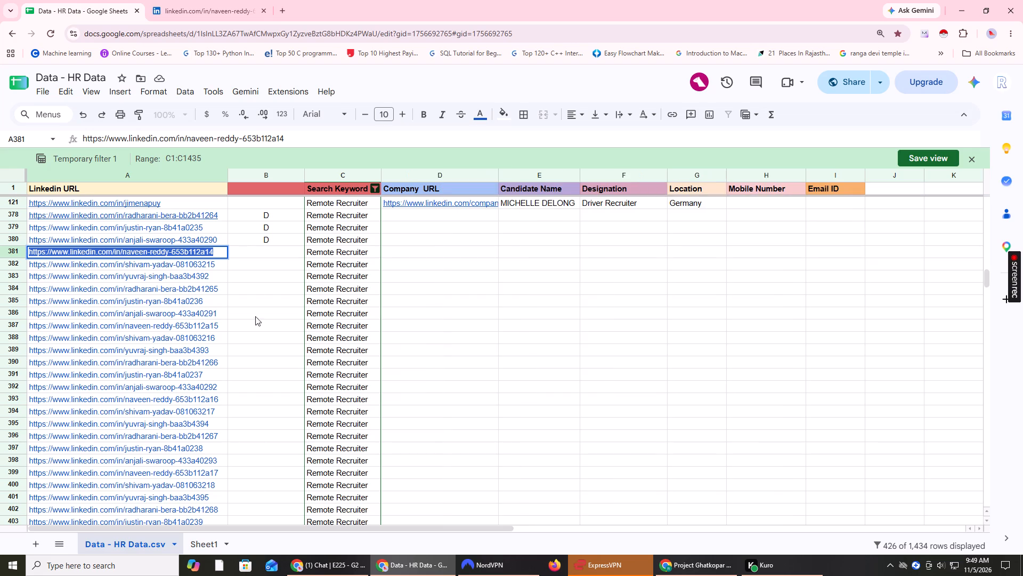
{"action": "left_click", "coordinate": [254, 253]}
{"action": "key", "text": "ctrl+d"}
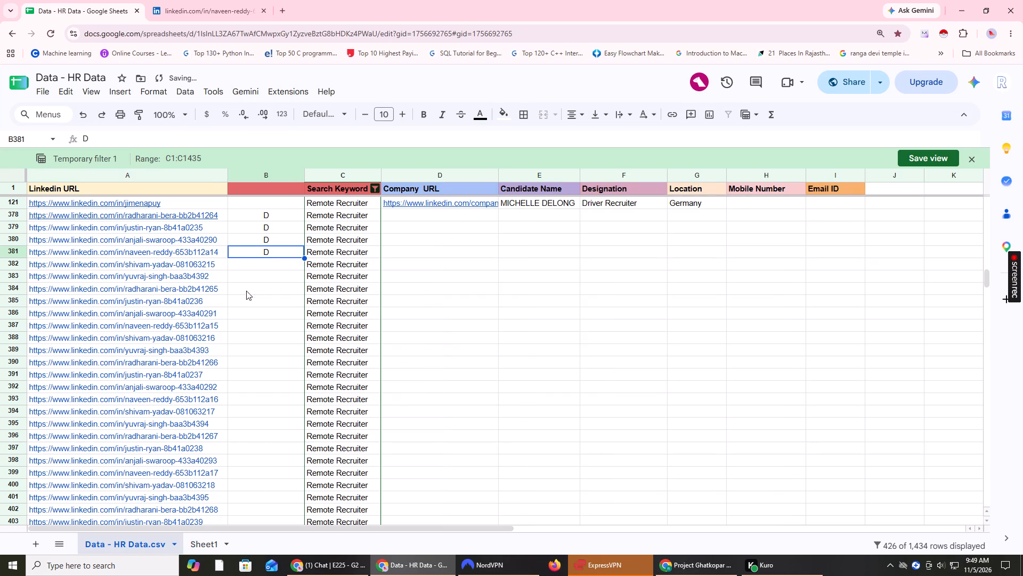
Open the row 382 LinkedIn link to check its profile page, and close both LinkedIn tabs.
{"action": "left_click", "coordinate": [245, 288]}
{"action": "triple_click", "coordinate": [168, 265]}
{"action": "right_click", "coordinate": [168, 264]}
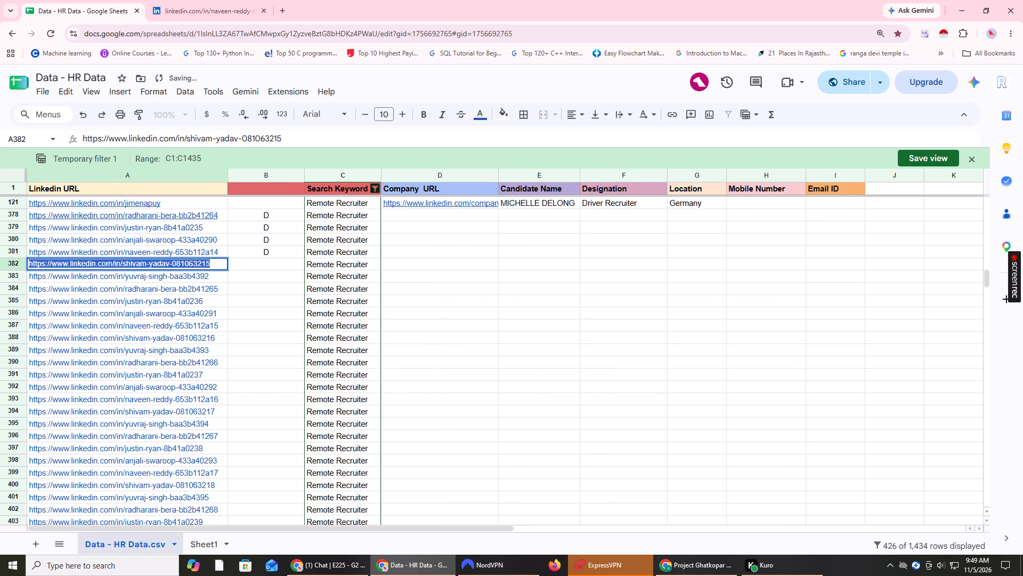
{"action": "left_click", "coordinate": [297, 388]}
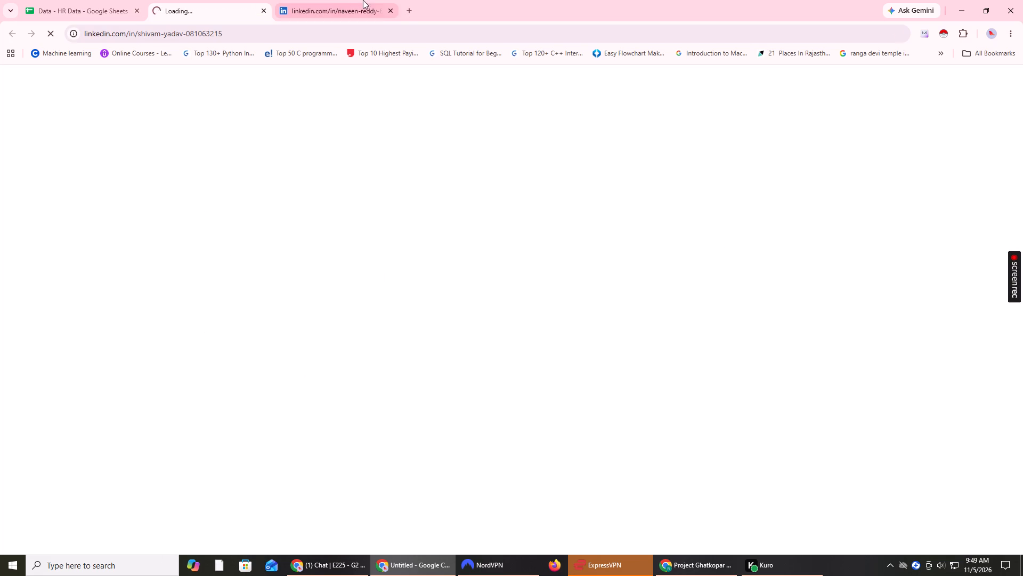
{"action": "left_click", "coordinate": [393, 11]}
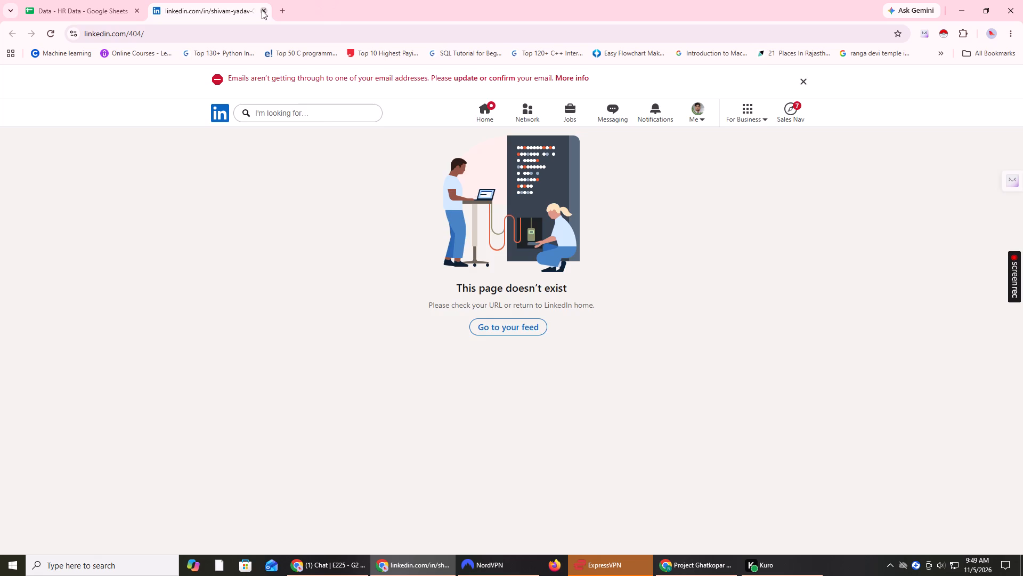
{"action": "left_click", "coordinate": [262, 10]}
{"action": "left_click", "coordinate": [76, 0]}
Fill the D mark from B381 down into B382.
{"action": "left_click", "coordinate": [264, 259]}
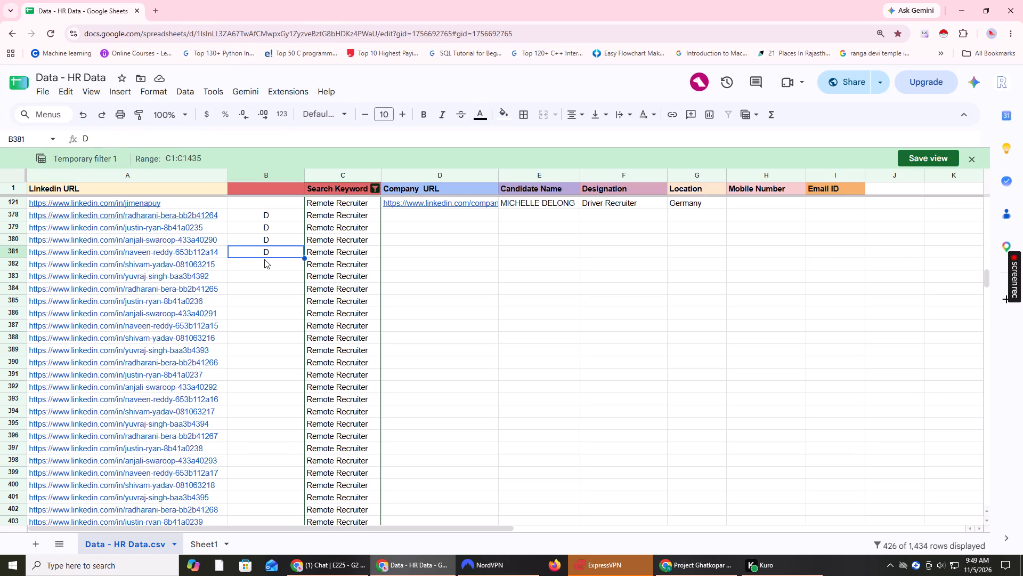
{"action": "key", "text": "shift+Down"}
{"action": "key", "text": "ctrl+d"}
{"action": "left_click", "coordinate": [263, 287]}
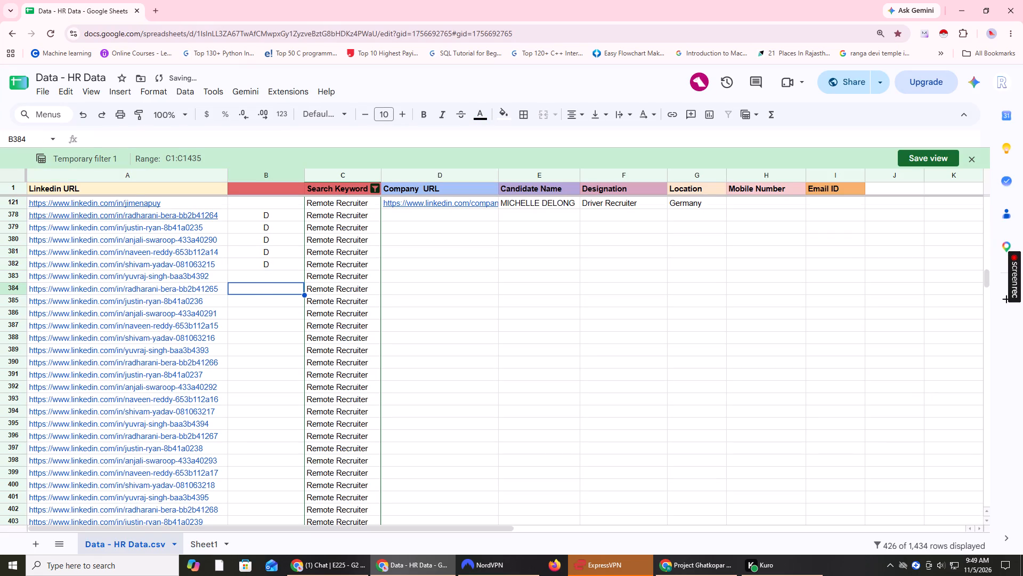
Open the row 383 LinkedIn link to check its profile page, and mark the row with D in column B.
{"action": "scroll", "coordinate": [271, 284], "scroll_direction": "down", "scroll_amount": 1}
{"action": "triple_click", "coordinate": [137, 223]}
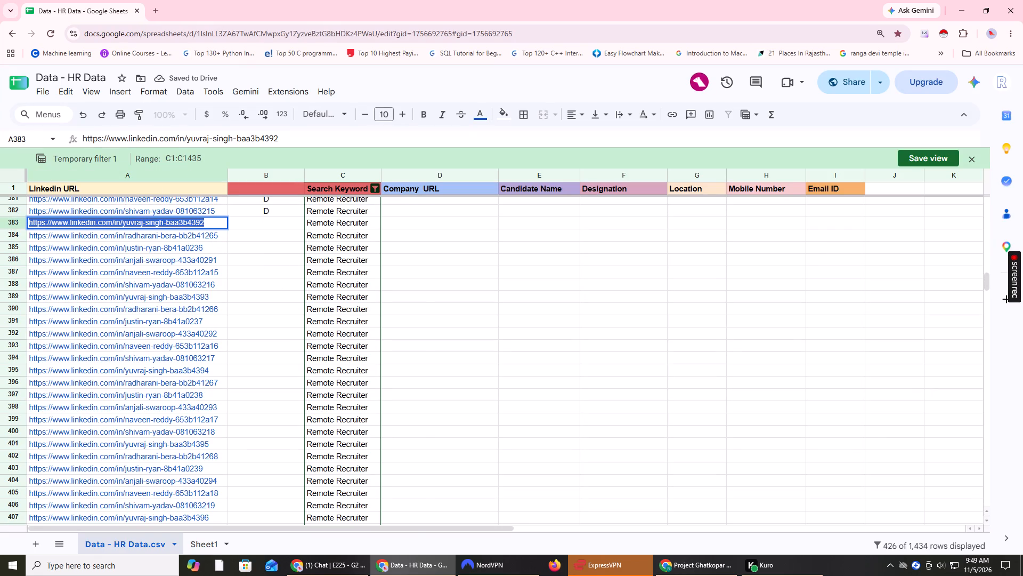
{"action": "right_click", "coordinate": [137, 222]}
{"action": "left_click", "coordinate": [259, 378]}
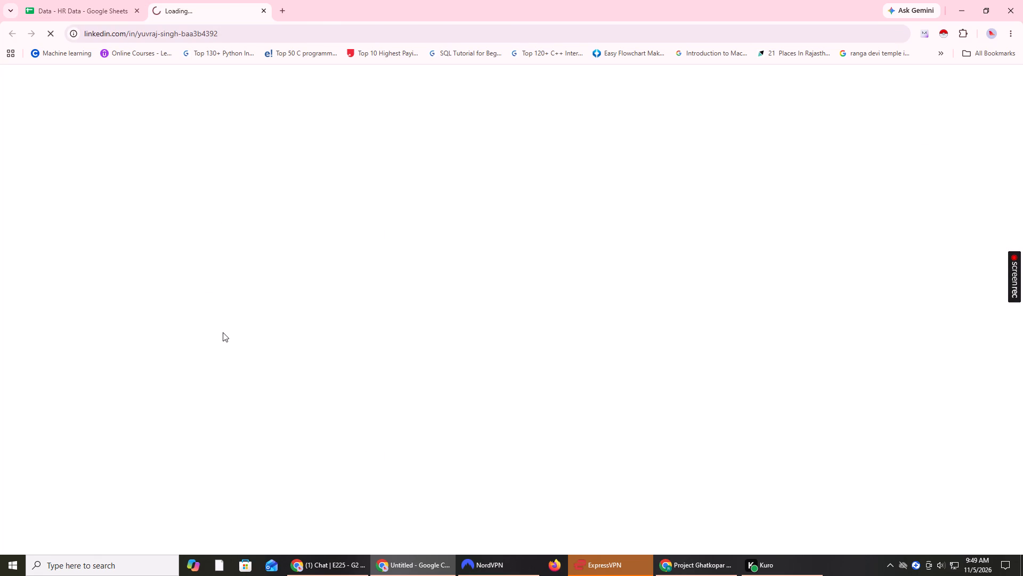
{"action": "left_click", "coordinate": [88, 0]}
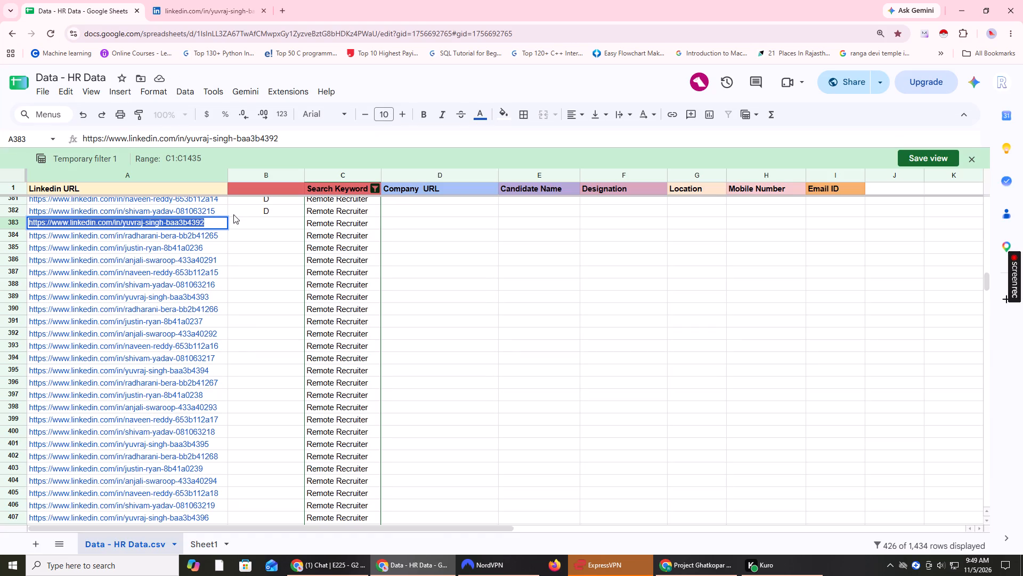
{"action": "left_click", "coordinate": [244, 225]}
{"action": "key", "text": "shift+d"}
{"action": "left_click", "coordinate": [248, 262]}
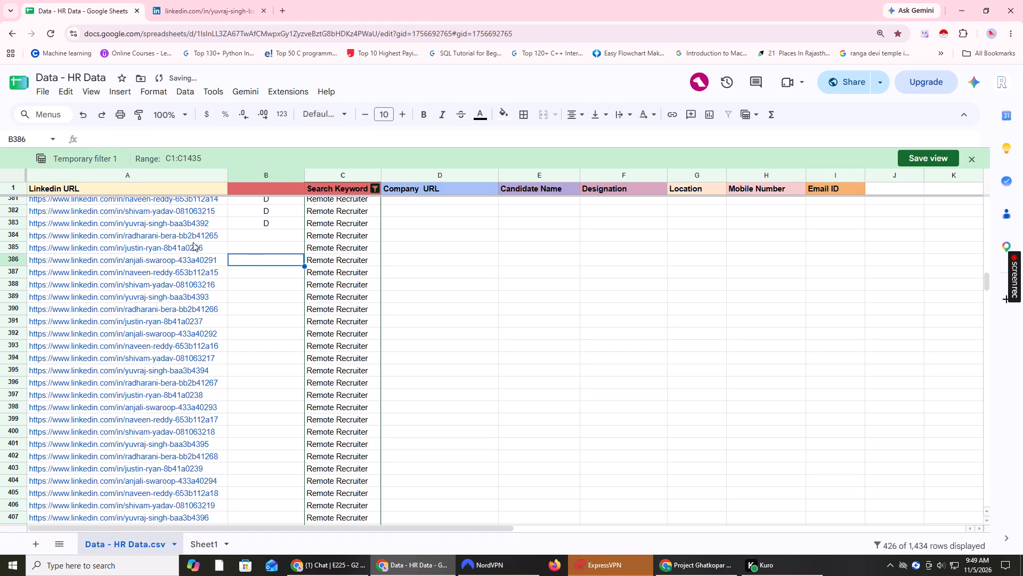
Open the row 384 LinkedIn link to check its profile page, and fill the D mark from the row above into B384.
{"action": "triple_click", "coordinate": [151, 236]}
{"action": "right_click", "coordinate": [151, 236]}
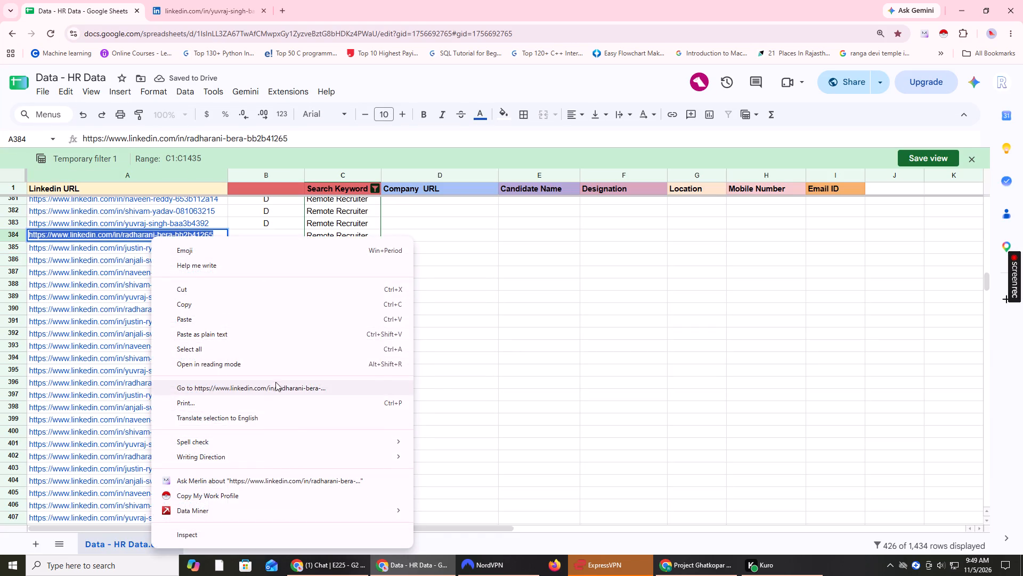
{"action": "left_click", "coordinate": [274, 390]}
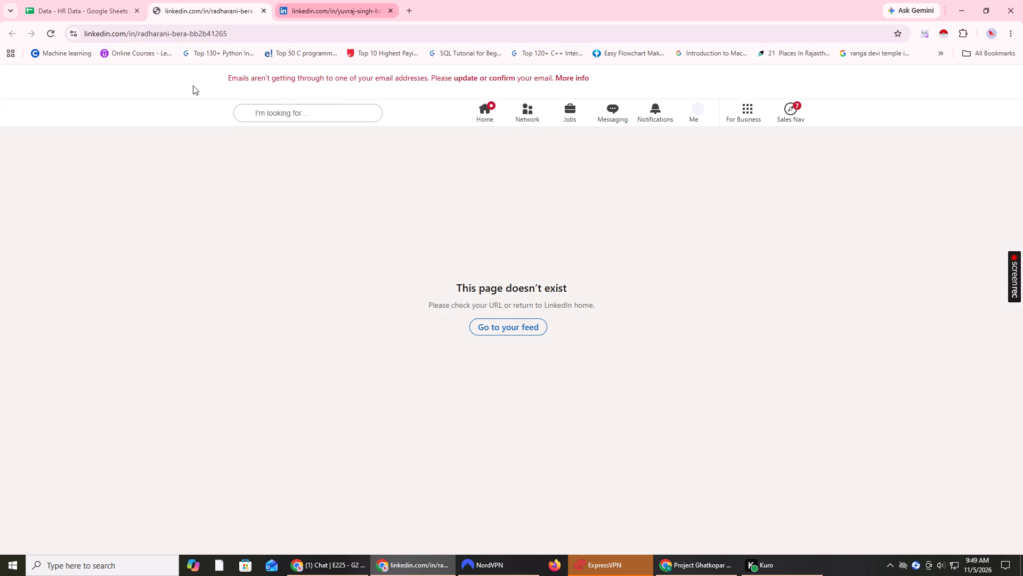
{"action": "left_click", "coordinate": [76, 0]}
{"action": "left_click", "coordinate": [254, 237]}
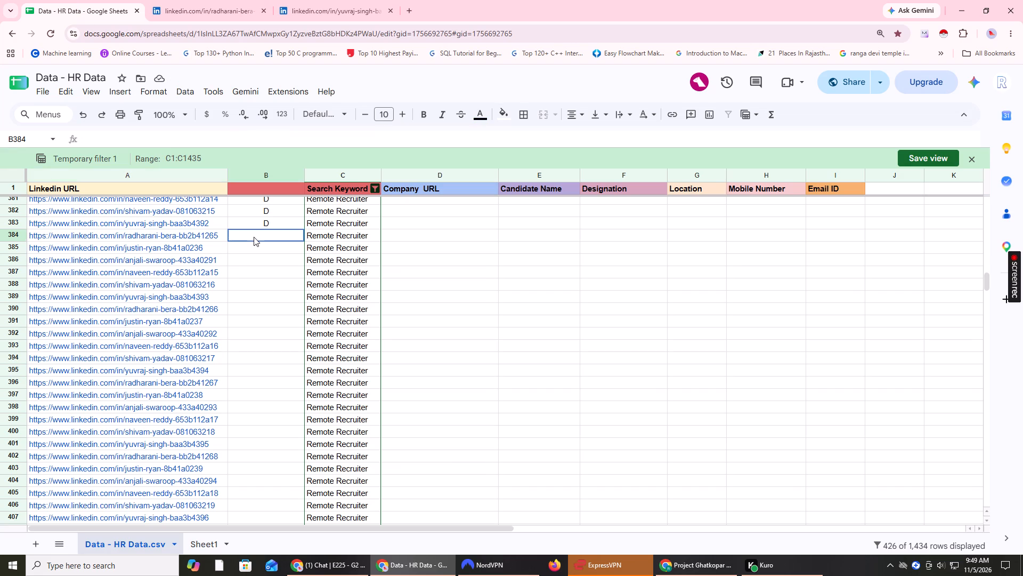
{"action": "key", "text": "shift+Up"}
{"action": "key", "text": "ctrl+d"}
{"action": "left_click", "coordinate": [259, 261]}
Open the row 385 LinkedIn link to check its profile page, and close every tab except the spreadsheet.
{"action": "triple_click", "coordinate": [182, 244]}
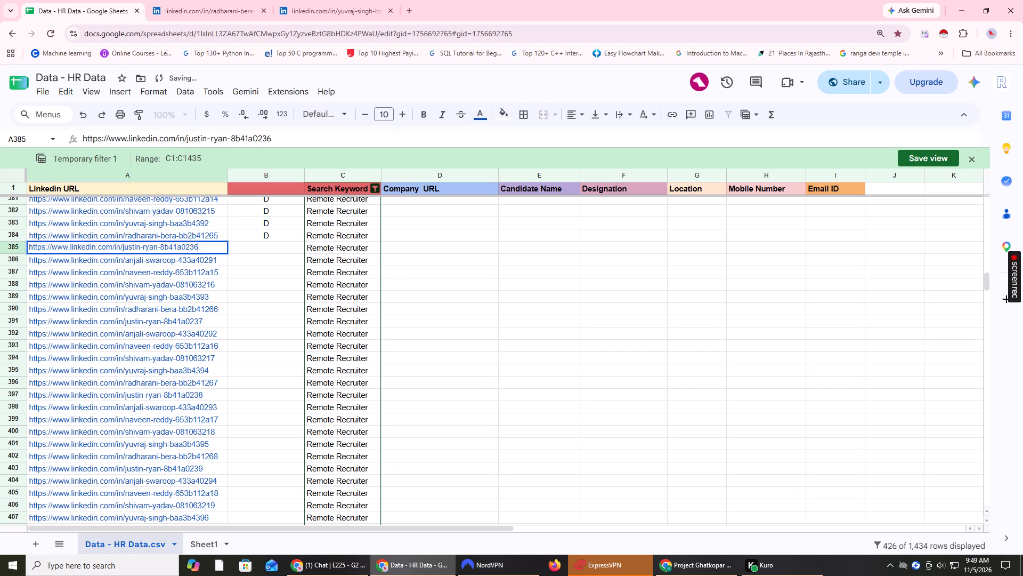
{"action": "right_click", "coordinate": [182, 244]}
{"action": "left_click", "coordinate": [294, 391]}
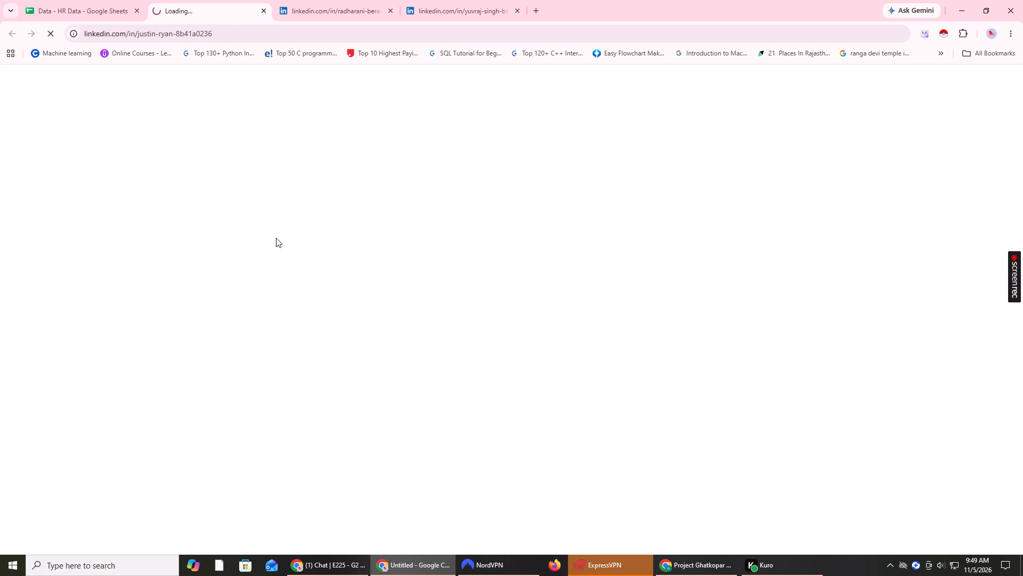
{"action": "left_click", "coordinate": [52, 0]}
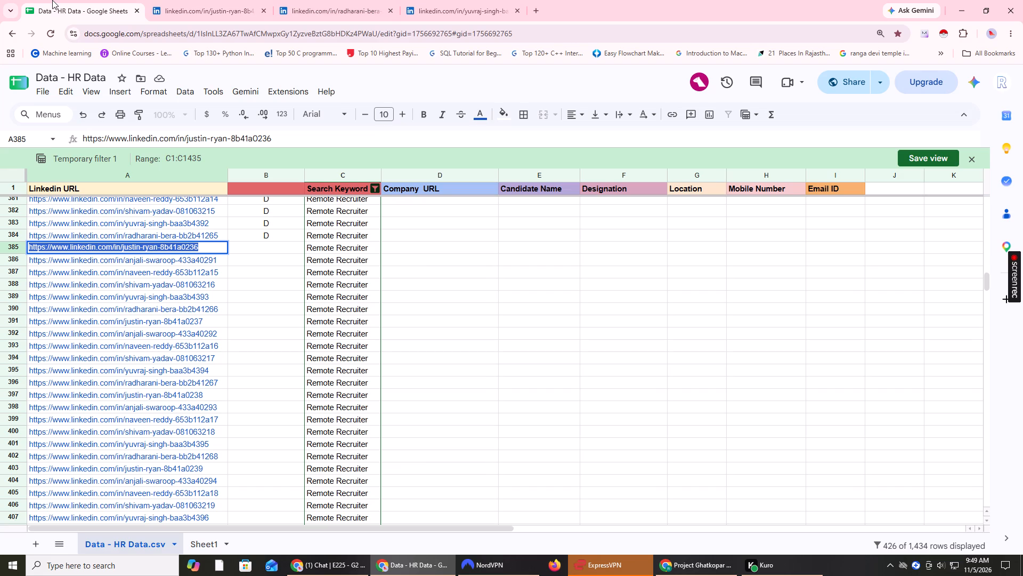
{"action": "right_click", "coordinate": [52, 0]}
{"action": "left_click", "coordinate": [135, 262]}
Mark row 385 with D in column B.
{"action": "left_click", "coordinate": [269, 250]}
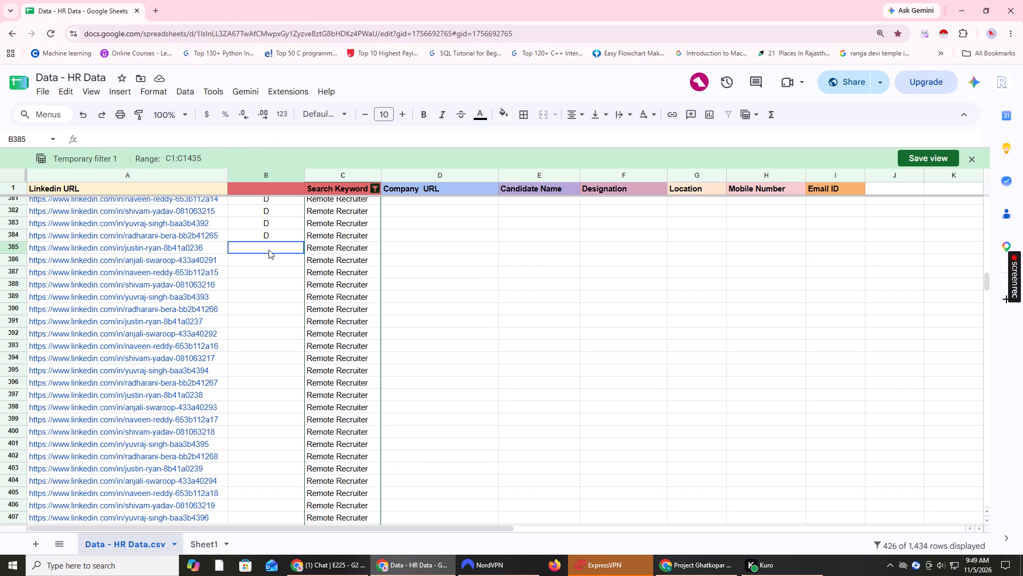
{"action": "key", "text": "shift+d"}
{"action": "left_click", "coordinate": [263, 300]}
Open the LinkedIn profile linked in row 1045, the last filtered row, and return to the spreadsheet.
{"action": "scroll", "coordinate": [259, 291], "scroll_direction": "down", "scroll_amount": 1}
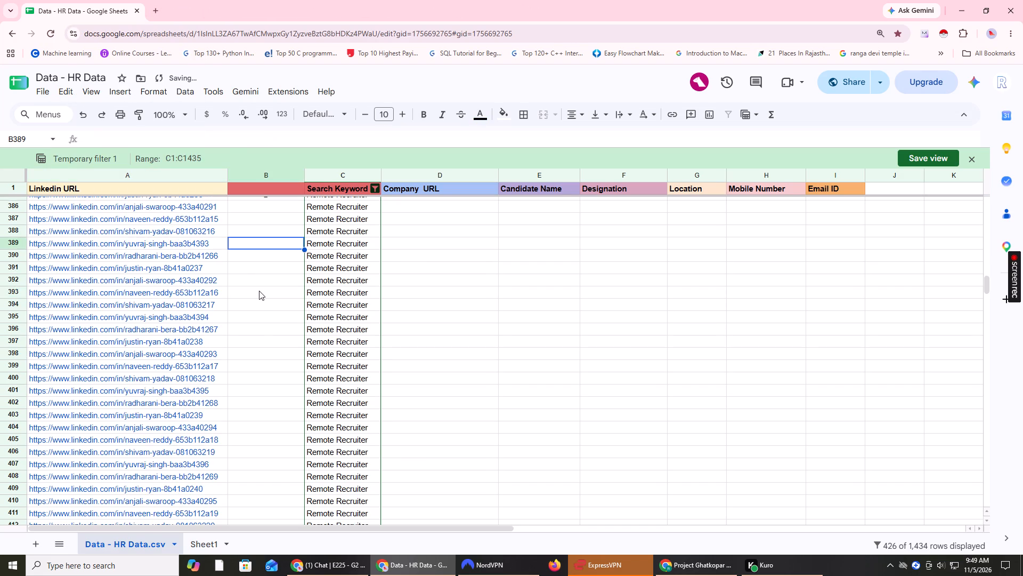
{"action": "scroll", "coordinate": [264, 287], "scroll_direction": "up", "scroll_amount": 1}
{"action": "scroll", "coordinate": [264, 287], "scroll_direction": "down", "scroll_amount": 20}
{"action": "scroll", "coordinate": [264, 287], "scroll_direction": "down", "scroll_amount": 8}
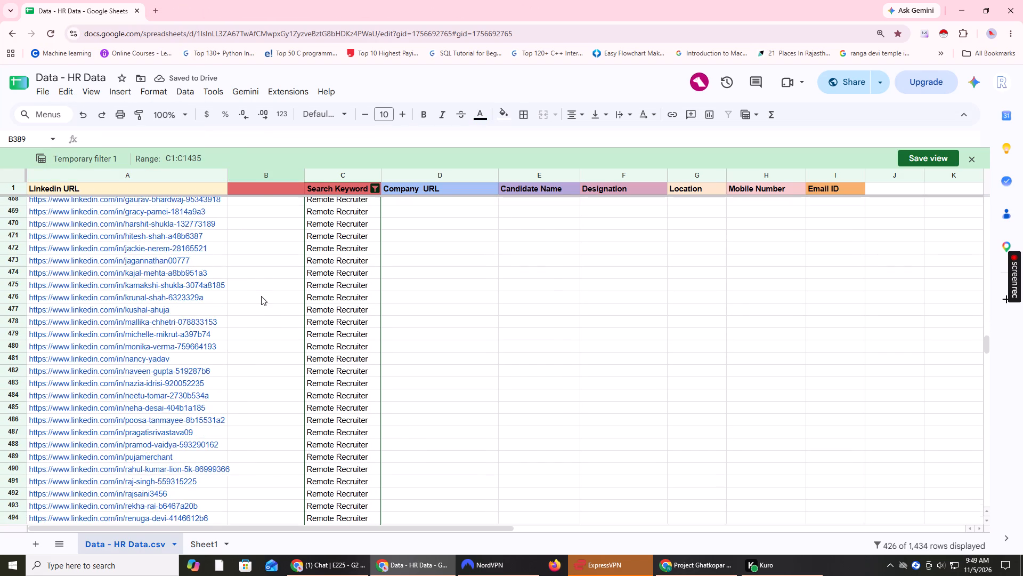
{"action": "scroll", "coordinate": [261, 296], "scroll_direction": "down", "scroll_amount": 20}
{"action": "scroll", "coordinate": [261, 296], "scroll_direction": "down", "scroll_amount": 20}
{"action": "scroll", "coordinate": [261, 296], "scroll_direction": "down", "scroll_amount": 9}
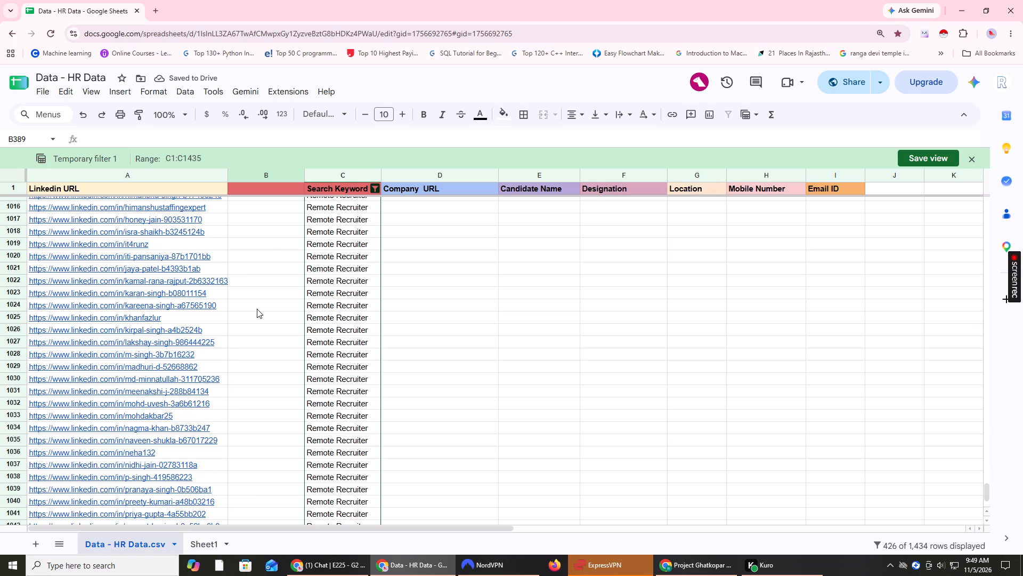
{"action": "double_click", "coordinate": [166, 487]}
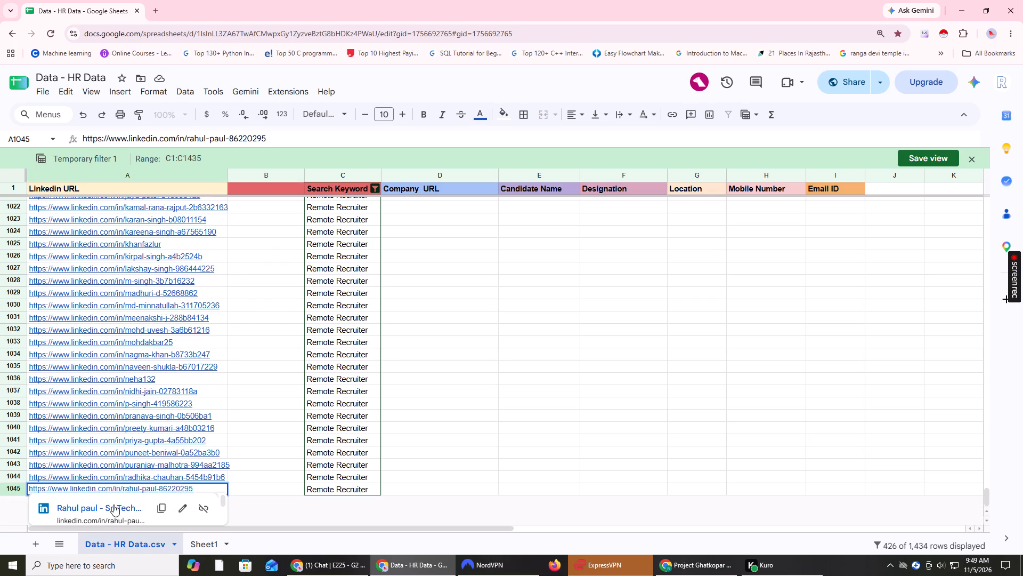
{"action": "left_click", "coordinate": [113, 505]}
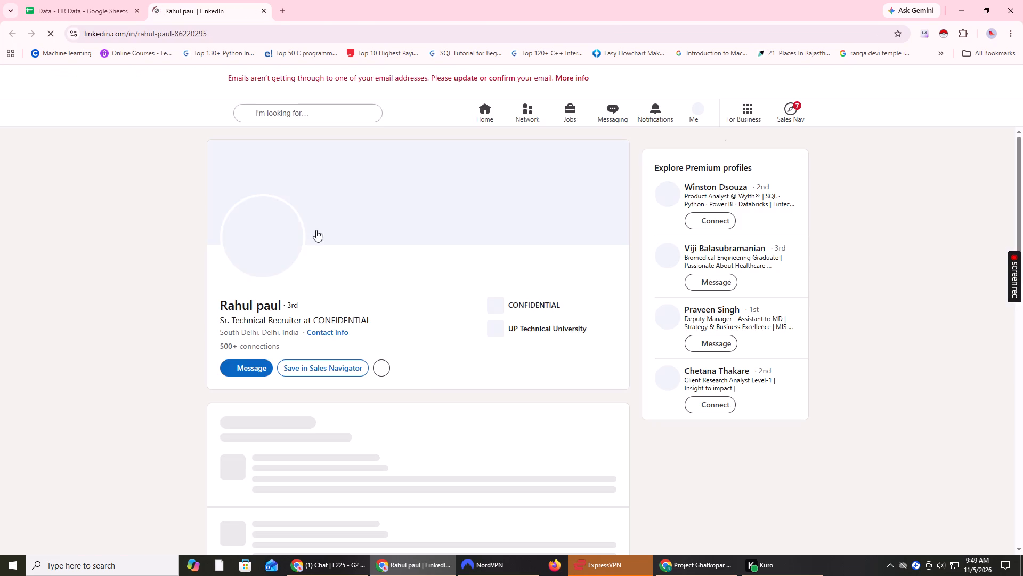
{"action": "left_click", "coordinate": [116, 0]}
{"action": "scroll", "coordinate": [232, 338], "scroll_direction": "down", "scroll_amount": 7}
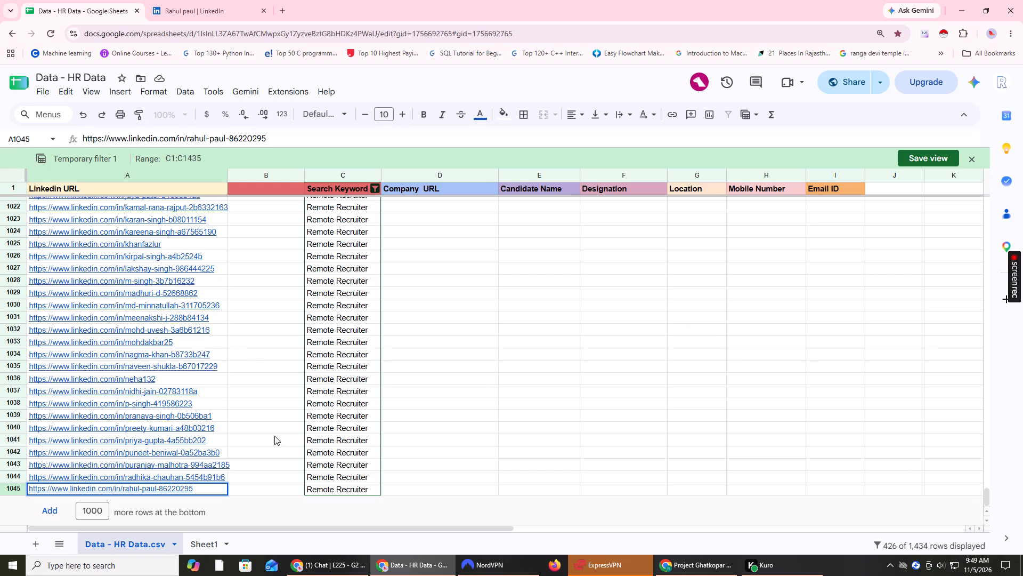
{"action": "left_click", "coordinate": [259, 378]}
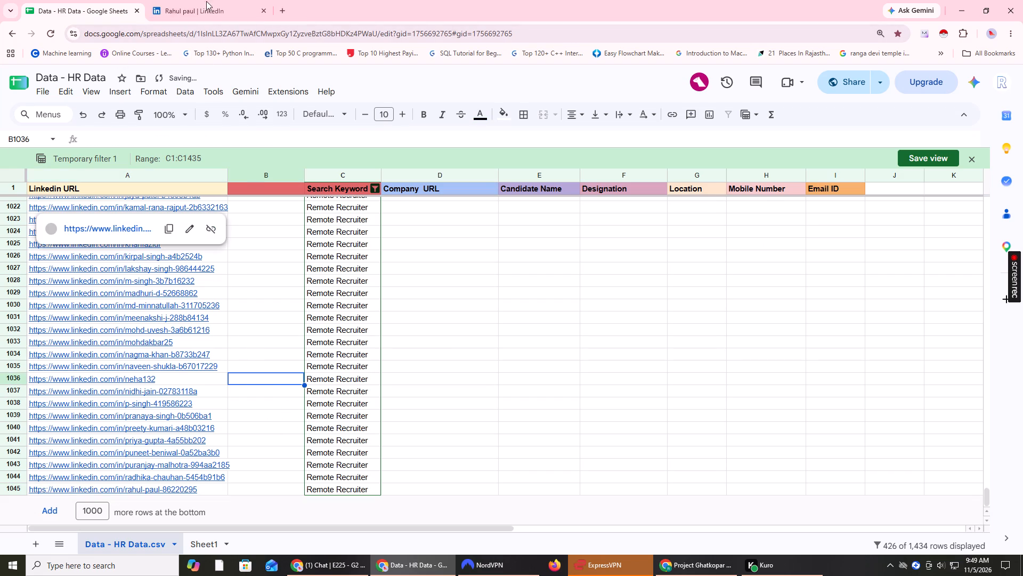
Copy the candidate's name from the open LinkedIn profile into the Candidate Name cell of row 1045.
{"action": "left_click", "coordinate": [201, 0]}
{"action": "left_click_drag", "start_coordinate": [216, 306], "coordinate": [248, 301]}
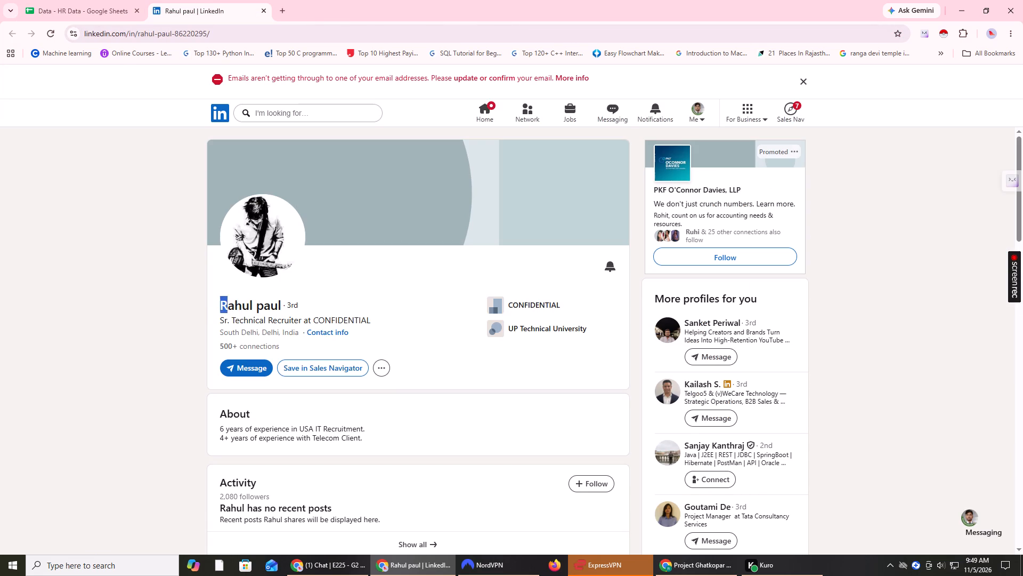
{"action": "left_click_drag", "start_coordinate": [248, 301], "coordinate": [280, 299]}
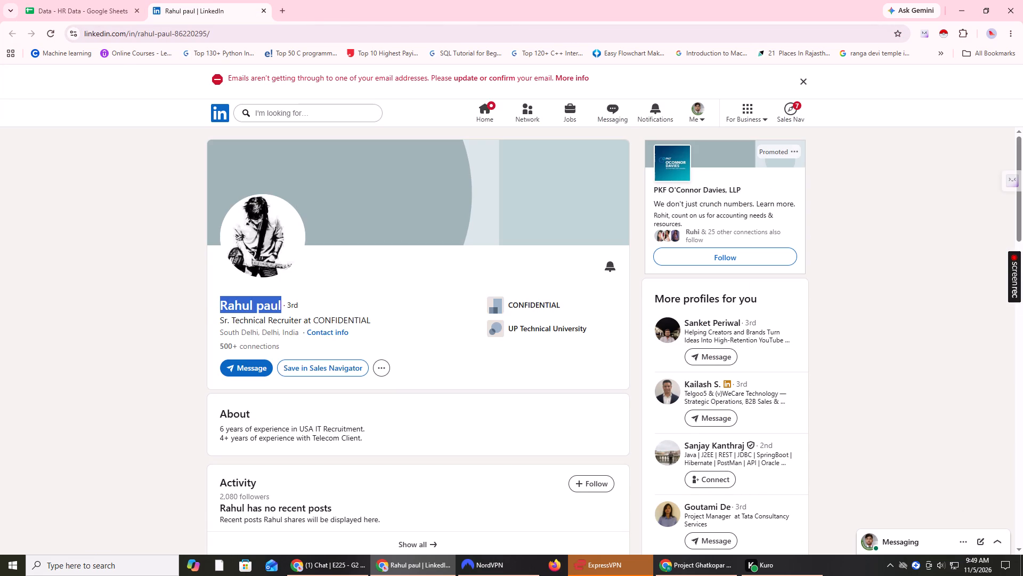
{"action": "key", "text": "ctrl+c"}
{"action": "left_click", "coordinate": [123, 274]}
{"action": "left_click", "coordinate": [88, 0]}
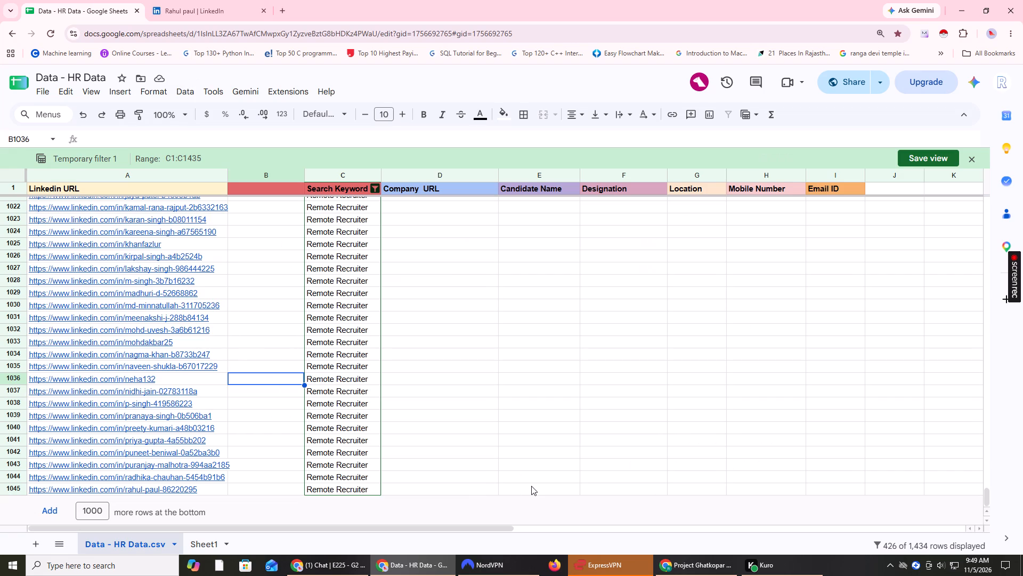
{"action": "double_click", "coordinate": [531, 486]}
{"action": "key", "text": "ctrl+v"}
{"action": "left_click", "coordinate": [517, 417]}
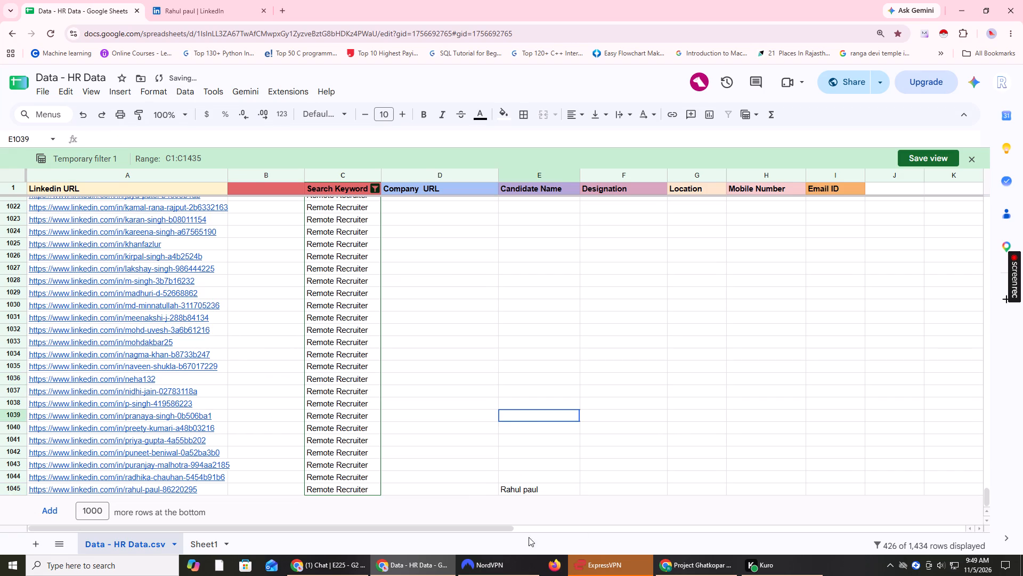
Copy the country India from the LinkedIn profile's location into the Location cell of row 1045.
{"action": "left_click", "coordinate": [218, 0]}
{"action": "scroll", "coordinate": [366, 331], "scroll_direction": "down", "scroll_amount": 2}
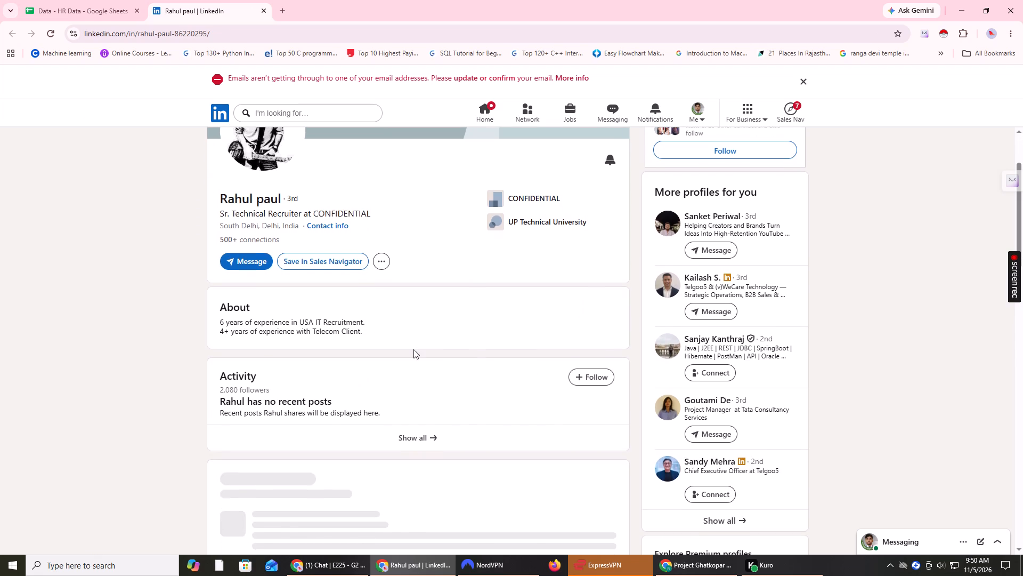
{"action": "left_click_drag", "start_coordinate": [298, 227], "coordinate": [288, 227]}
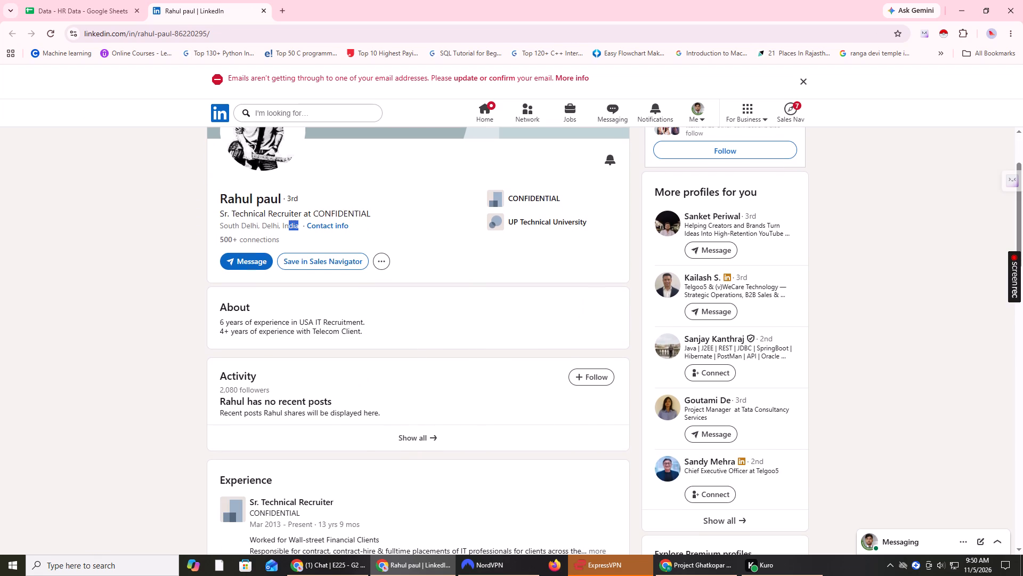
{"action": "left_click_drag", "start_coordinate": [288, 227], "coordinate": [282, 227]}
{"action": "key", "text": "ctrl+c"}
{"action": "left_click", "coordinate": [99, 0]}
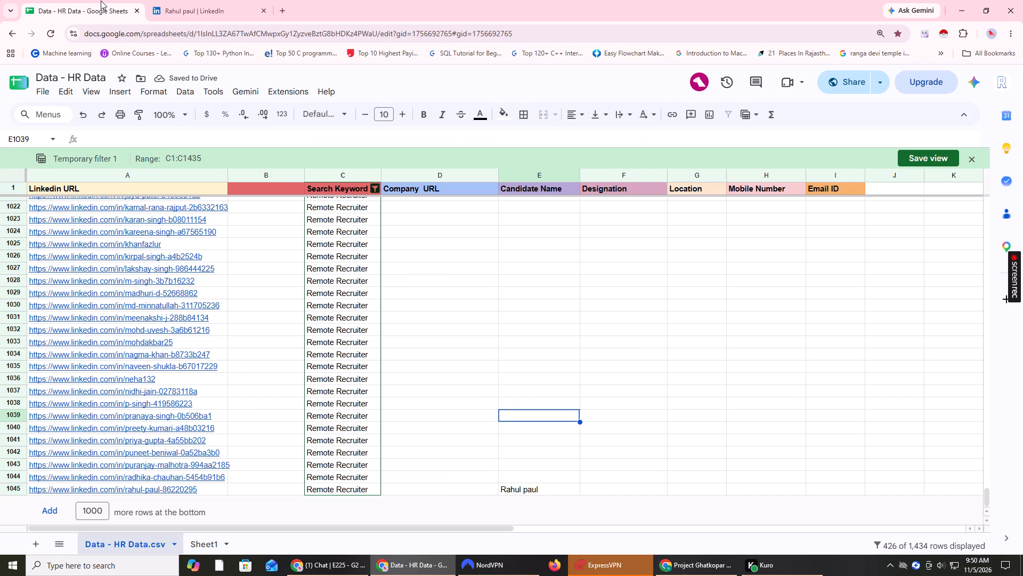
{"action": "left_click", "coordinate": [681, 489]}
{"action": "double_click", "coordinate": [681, 489]}
{"action": "key", "text": "ctrl+v"}
{"action": "left_click", "coordinate": [556, 414]}
Copy the current job title Sr. Technical Recruiter from the LinkedIn profile's Experience section into the Designation cell of row 1045.
{"action": "left_click", "coordinate": [222, 0]}
{"action": "scroll", "coordinate": [319, 362], "scroll_direction": "down", "scroll_amount": 3}
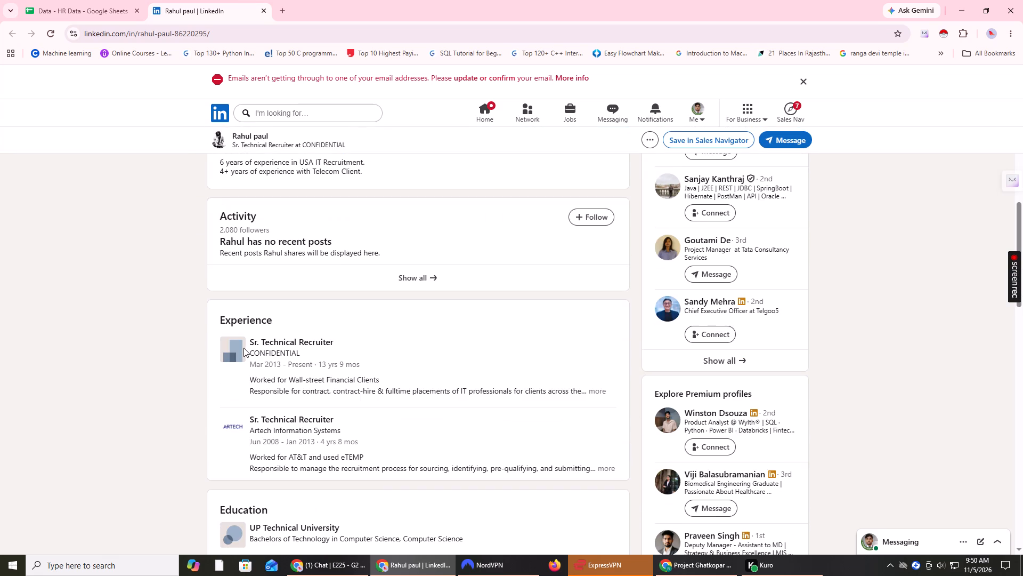
{"action": "left_click_drag", "start_coordinate": [247, 341], "coordinate": [344, 340]}
{"action": "key", "text": "ctrl+c"}
{"action": "left_click", "coordinate": [113, 329]}
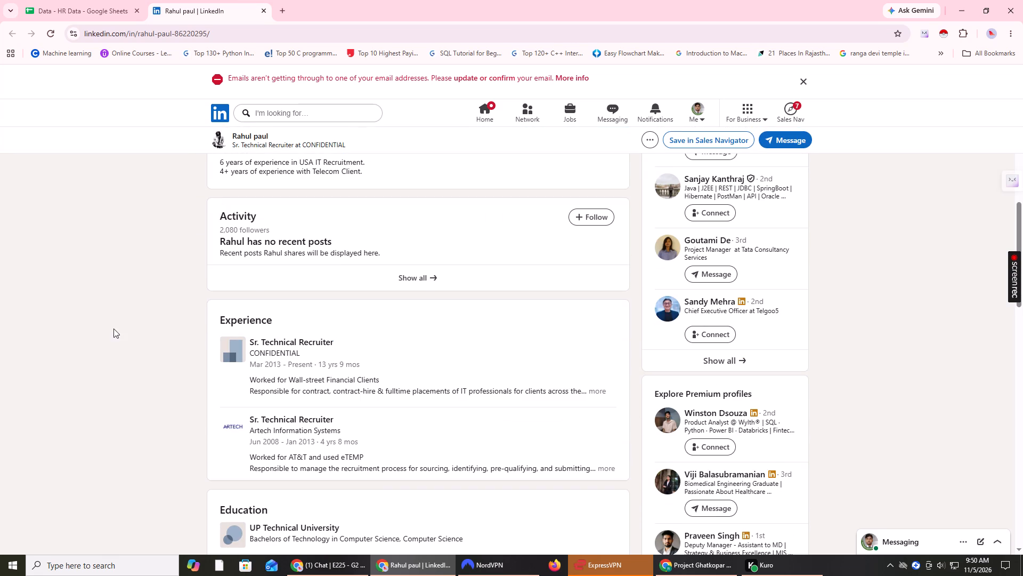
{"action": "left_click", "coordinate": [63, 0]}
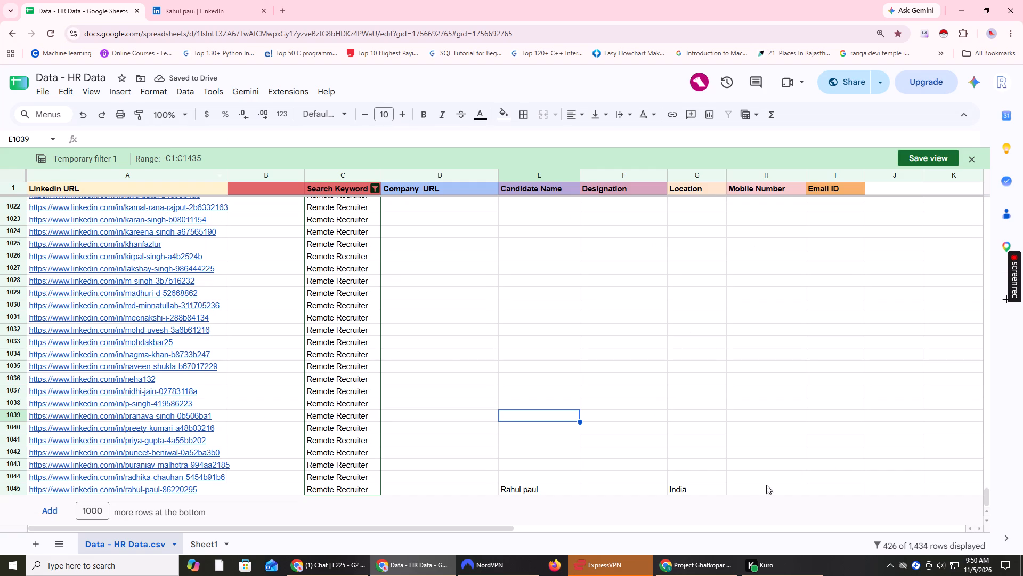
{"action": "triple_click", "coordinate": [631, 489]}
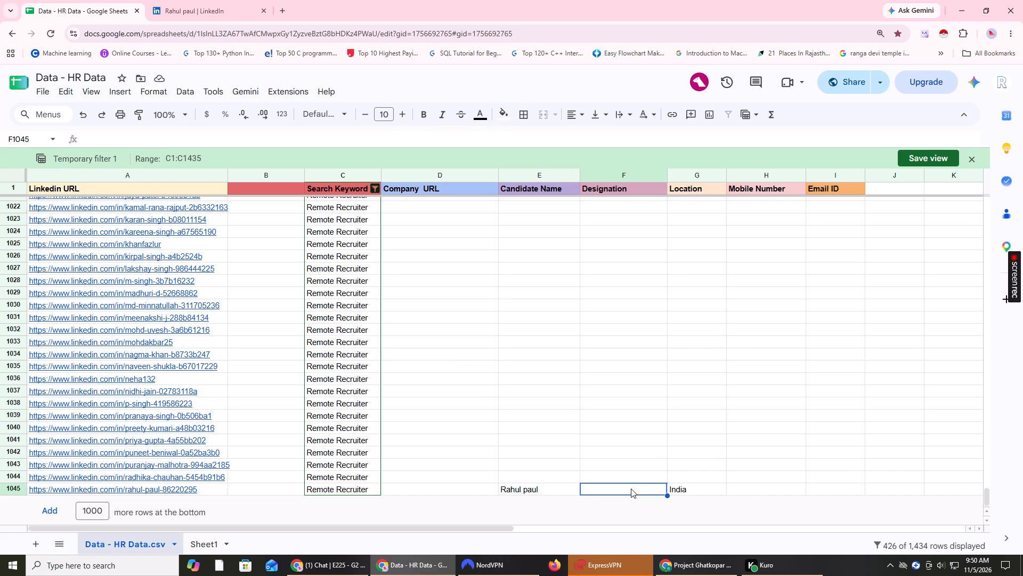
{"action": "key", "text": "ctrl+v"}
{"action": "left_click", "coordinate": [609, 452]}
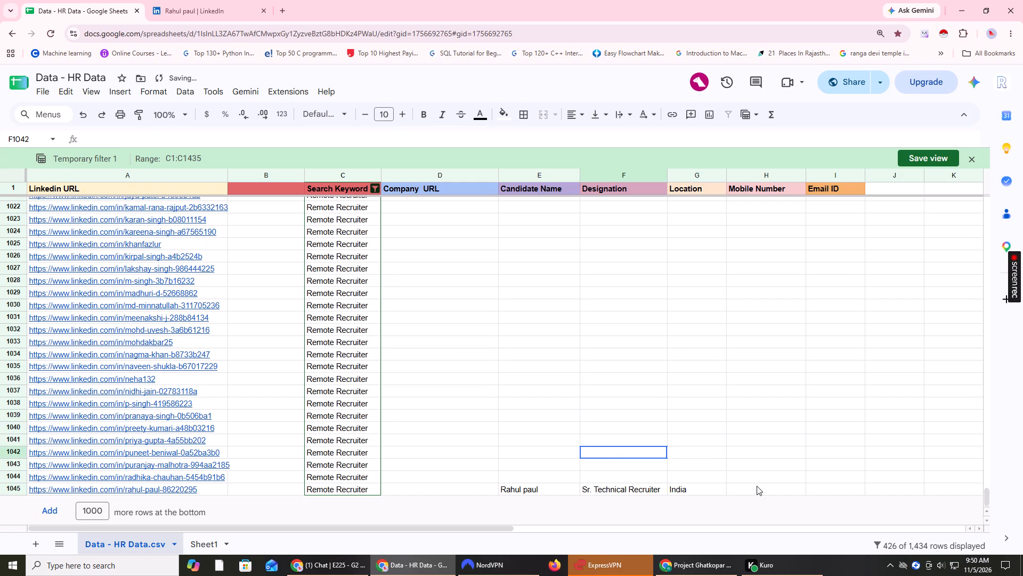
Open the LinkedIn profile linked in row 1044 and close the previous candidate's profile.
{"action": "double_click", "coordinate": [178, 479]}
{"action": "left_click", "coordinate": [135, 496]}
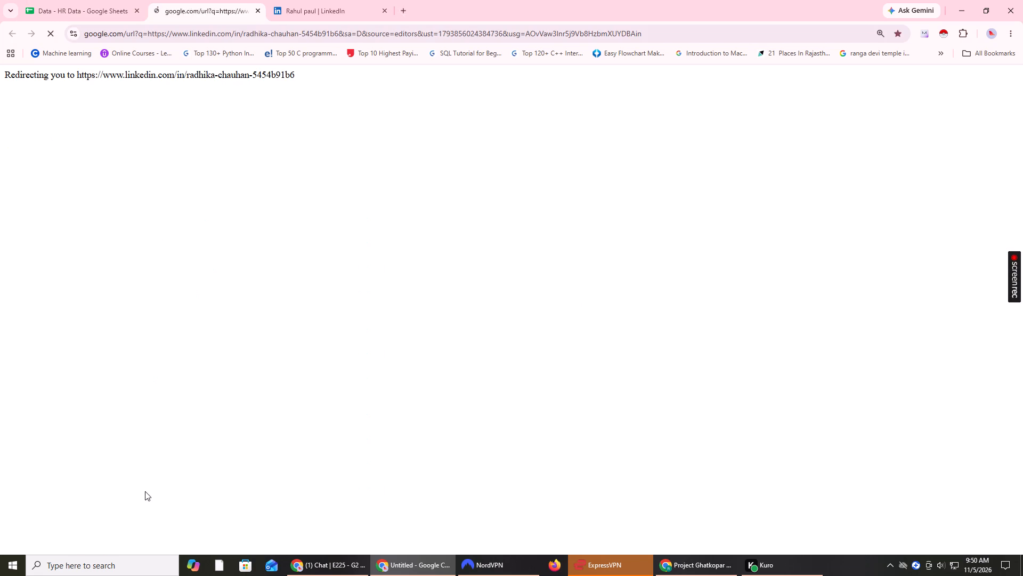
{"action": "left_click", "coordinate": [393, 12]}
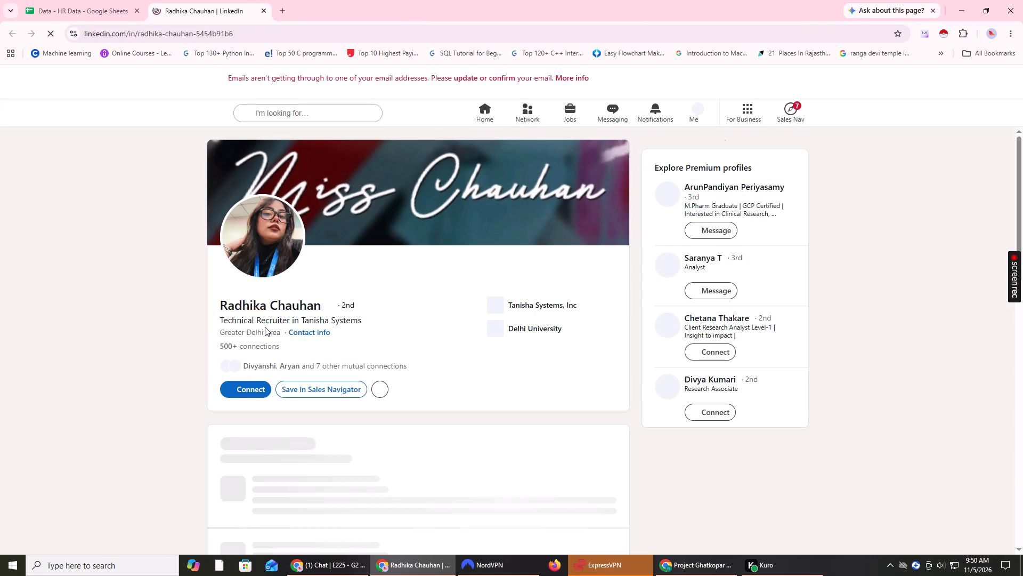
Copy the candidate's name from the open LinkedIn profile into the Candidate Name cell of row 1044.
{"action": "left_click_drag", "start_coordinate": [212, 305], "coordinate": [318, 304]}
{"action": "key", "text": "ctrl+c"}
{"action": "left_click", "coordinate": [154, 282]}
{"action": "left_click", "coordinate": [79, 0]}
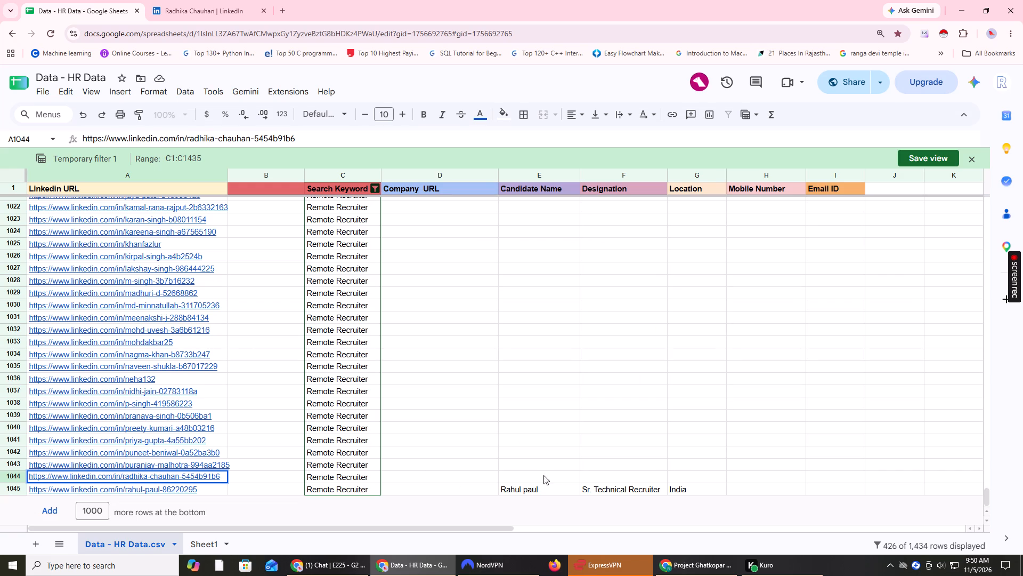
{"action": "double_click", "coordinate": [530, 474]}
{"action": "key", "text": "ctrl+v"}
{"action": "left_click", "coordinate": [511, 439]}
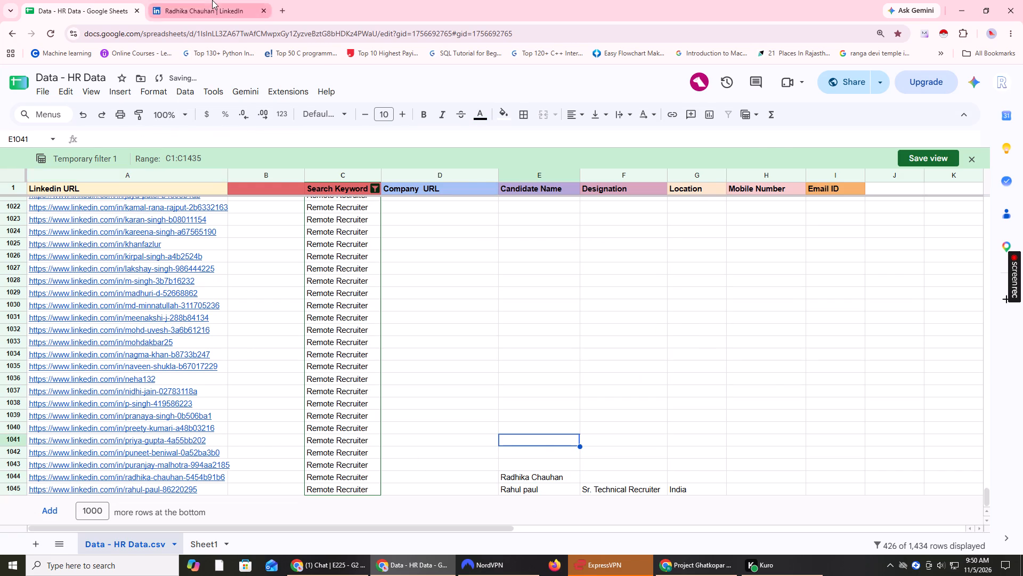
Copy the current job title Senior Technical Recruiter into the Designation cell of row 1044, opening the Tanisha Systems, Inc company page from the profile.
{"action": "left_click", "coordinate": [212, 0]}
{"action": "scroll", "coordinate": [289, 321], "scroll_direction": "down", "scroll_amount": 3}
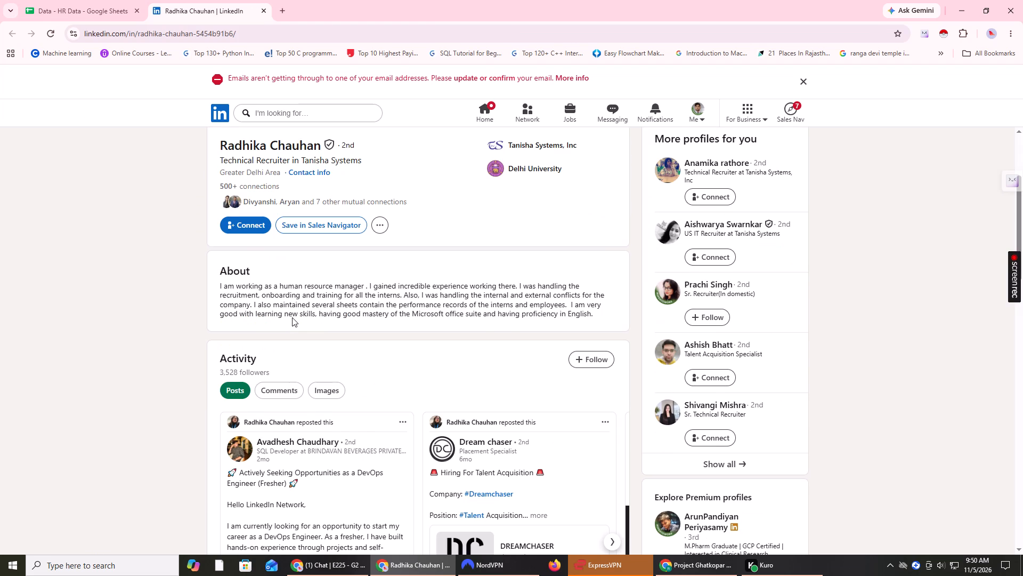
{"action": "scroll", "coordinate": [292, 317], "scroll_direction": "down", "scroll_amount": 10}
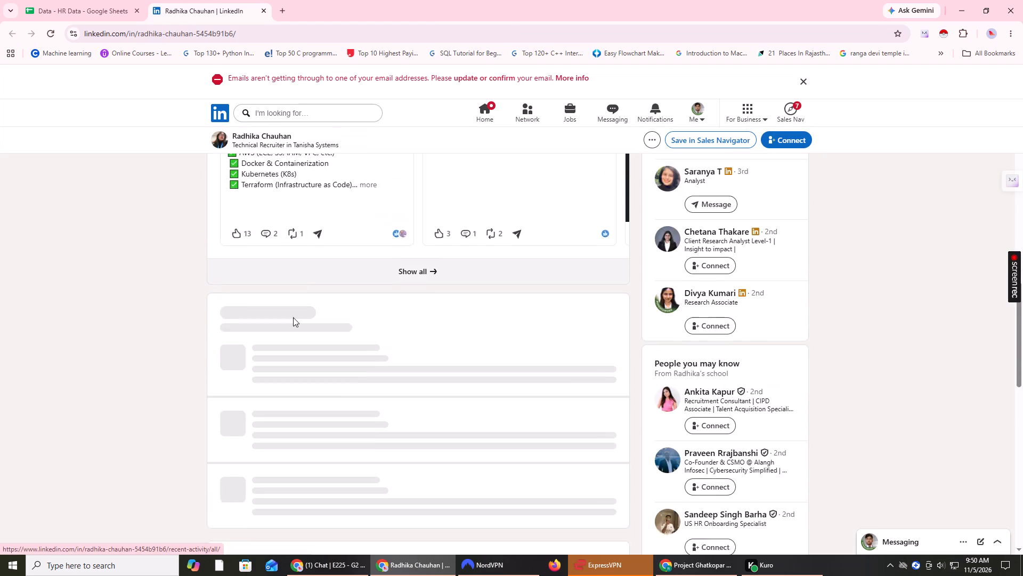
{"action": "left_click_drag", "start_coordinate": [246, 227], "coordinate": [328, 230]}
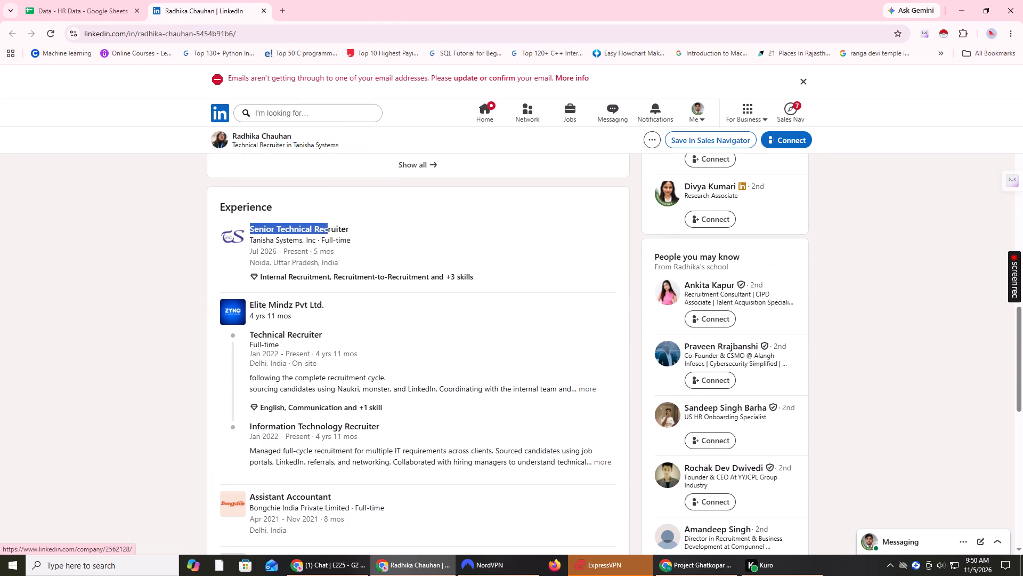
{"action": "left_click_drag", "start_coordinate": [328, 230], "coordinate": [362, 231]}
{"action": "key", "text": "ctrl+c"}
{"action": "left_click", "coordinate": [232, 234], "text": "ctrl"}
{"action": "left_click", "coordinate": [66, 0]}
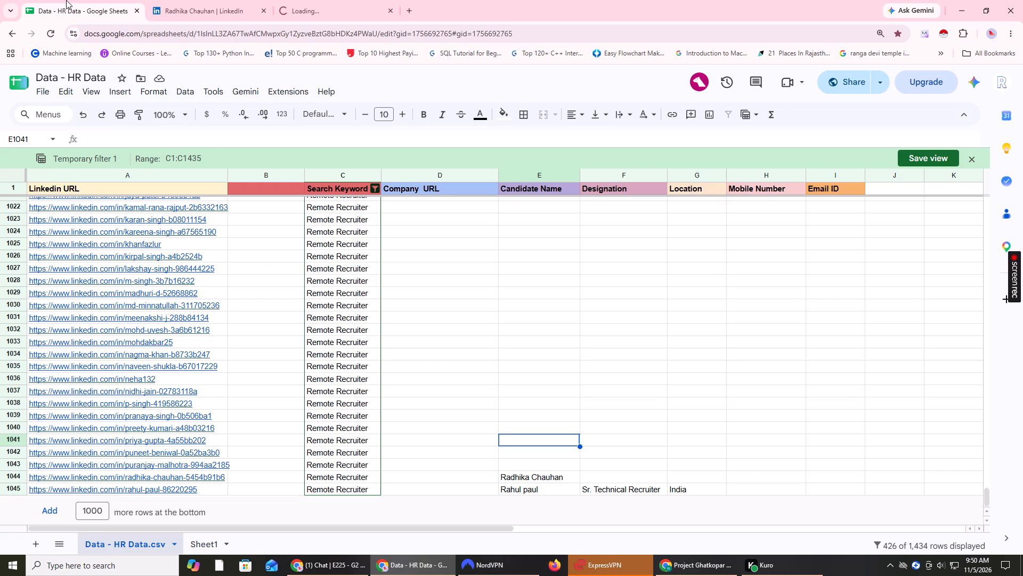
{"action": "double_click", "coordinate": [610, 471]}
{"action": "double_click", "coordinate": [605, 477]}
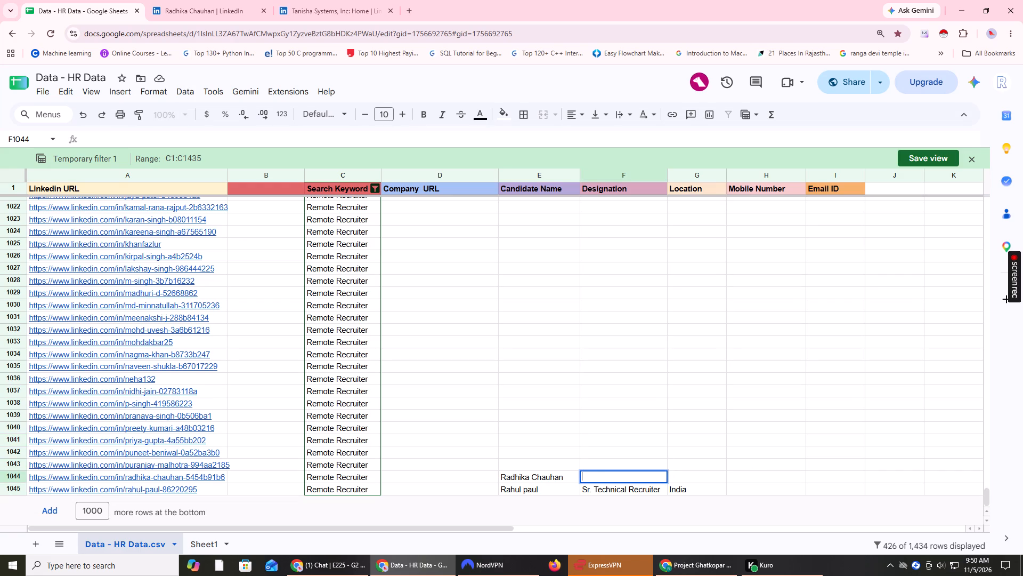
{"action": "key", "text": "ctrl+v"}
Enter India in the Location cell of row 1044.
{"action": "left_click", "coordinate": [740, 481]}
{"action": "left_click", "coordinate": [707, 476]}
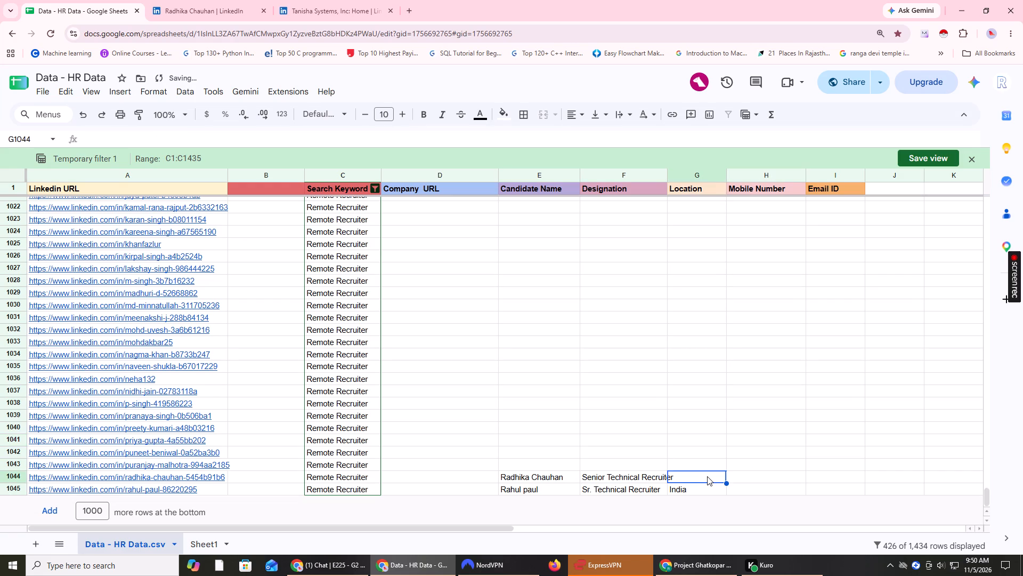
{"action": "type", "text": "India"}
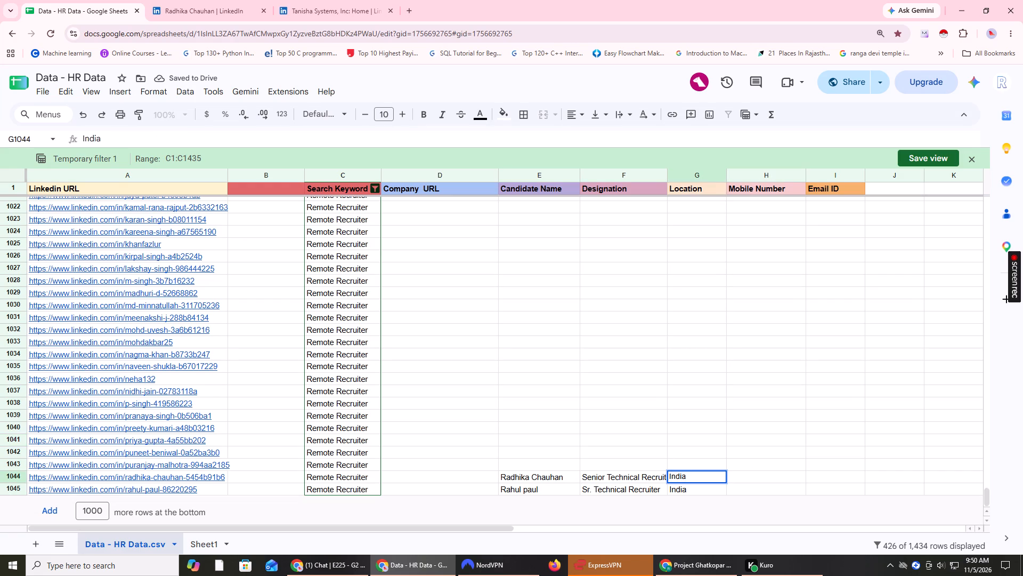
{"action": "key", "text": "Return"}
{"action": "scroll", "coordinate": [523, 426], "scroll_direction": "down", "scroll_amount": 1}
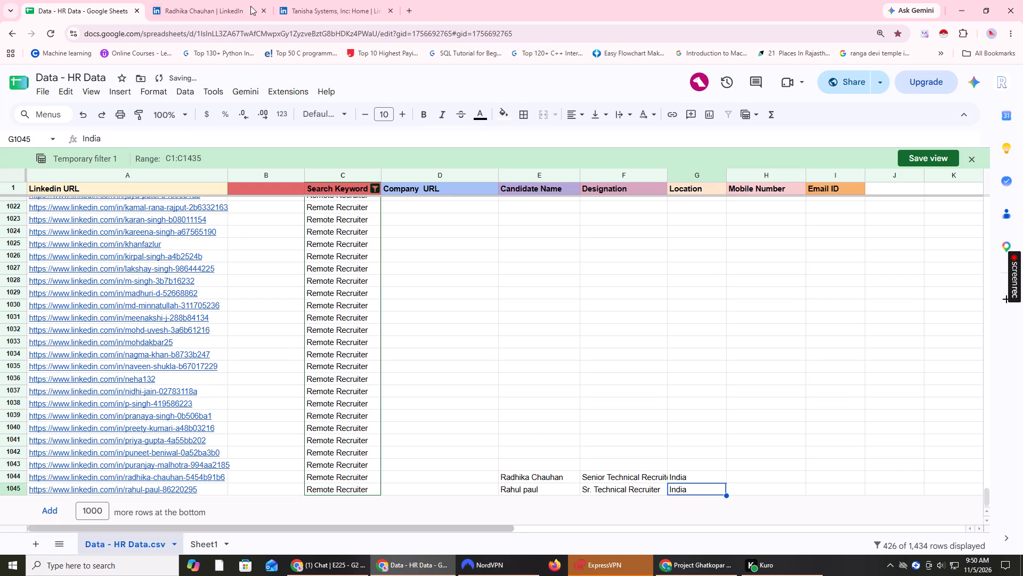
Follow Tanisha Systems, Inc on LinkedIn and copy its full company page address into the Company URL cell of row 1044.
{"action": "left_click", "coordinate": [309, 0]}
{"action": "left_click", "coordinate": [273, 29]}
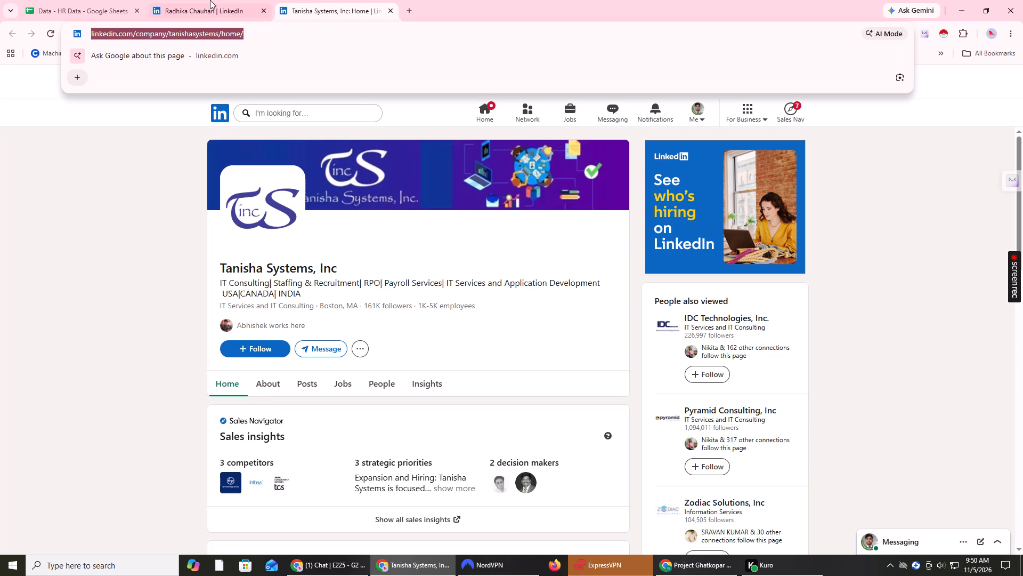
{"action": "left_click", "coordinate": [210, 0]}
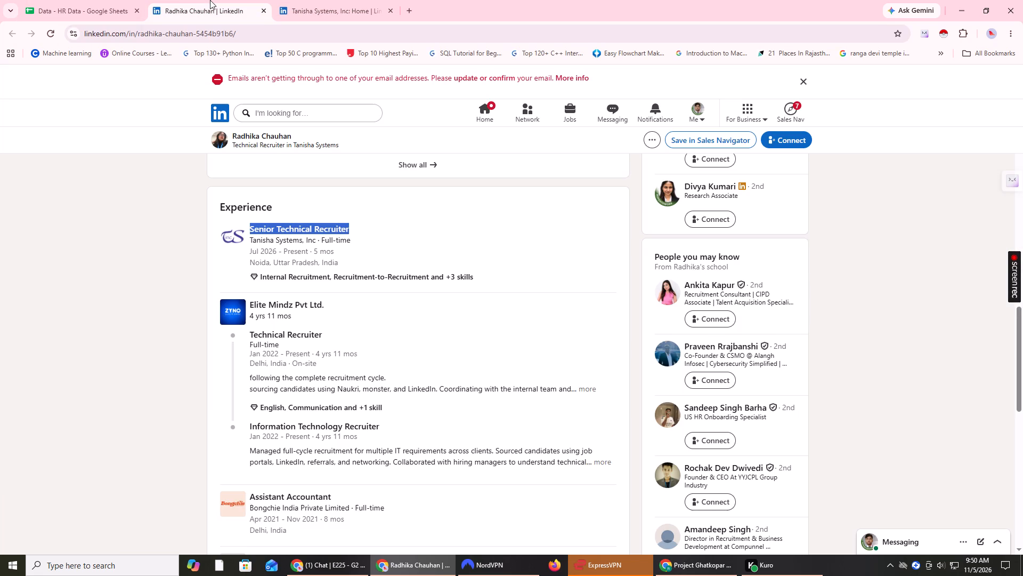
{"action": "scroll", "coordinate": [310, 318], "scroll_direction": "up", "scroll_amount": 5}
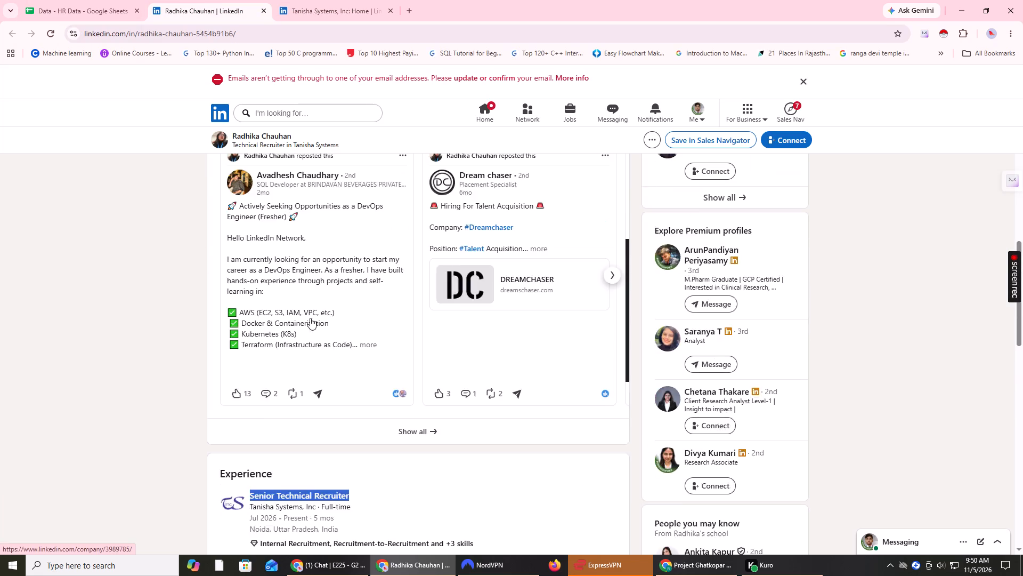
{"action": "scroll", "coordinate": [310, 318], "scroll_direction": "up", "scroll_amount": 13}
{"action": "left_click", "coordinate": [375, 0]}
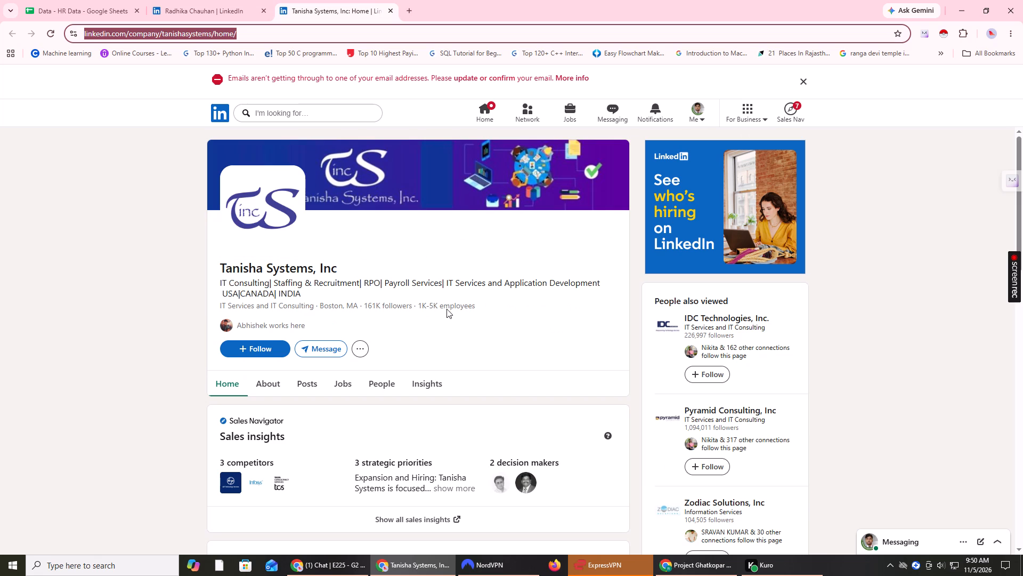
{"action": "double_click", "coordinate": [282, 29]}
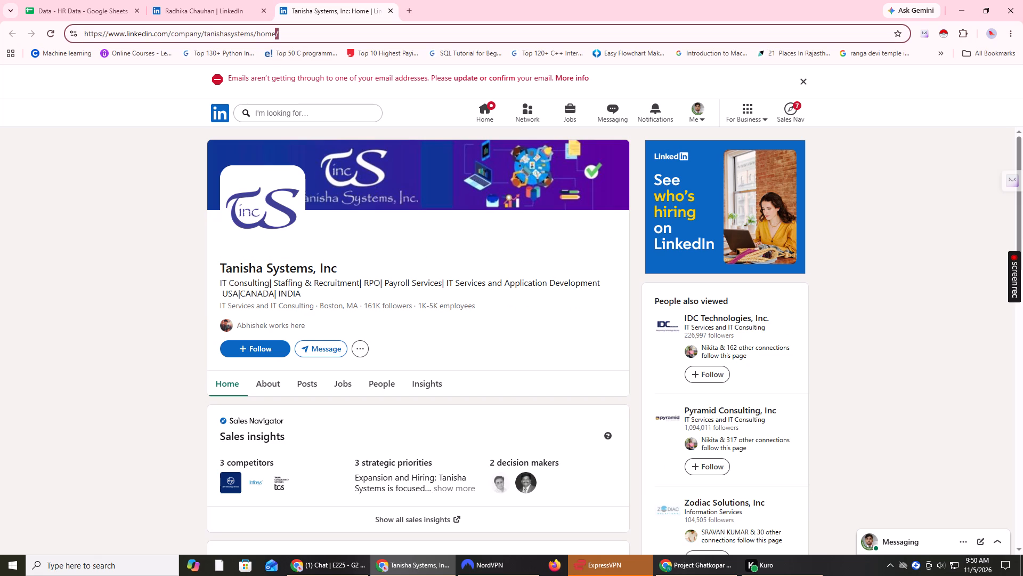
{"action": "key", "text": "ctrl+a"}
{"action": "key", "text": "ctrl+c"}
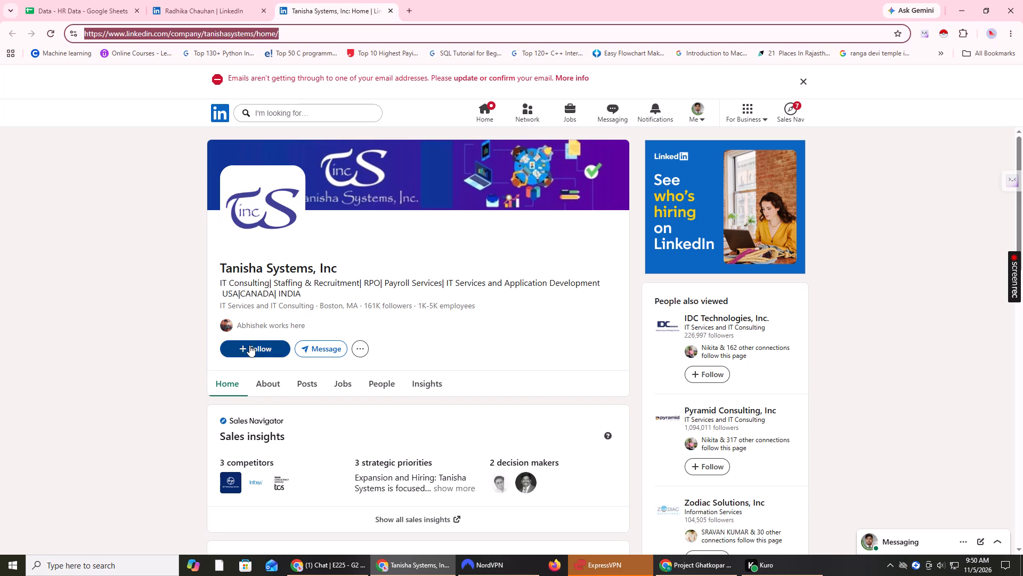
{"action": "left_click", "coordinate": [249, 345]}
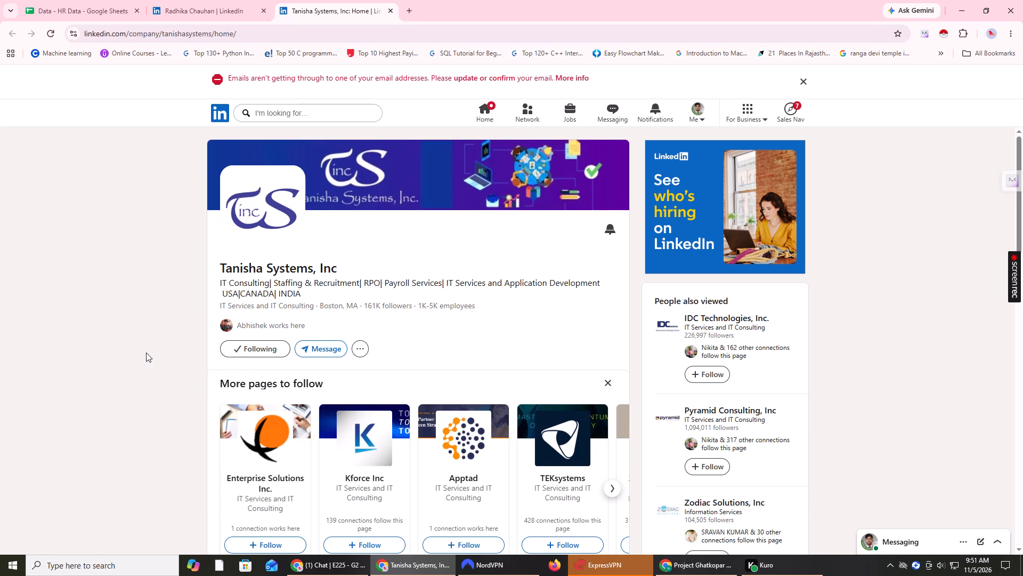
{"action": "left_click", "coordinate": [145, 351]}
{"action": "left_click", "coordinate": [29, 0]}
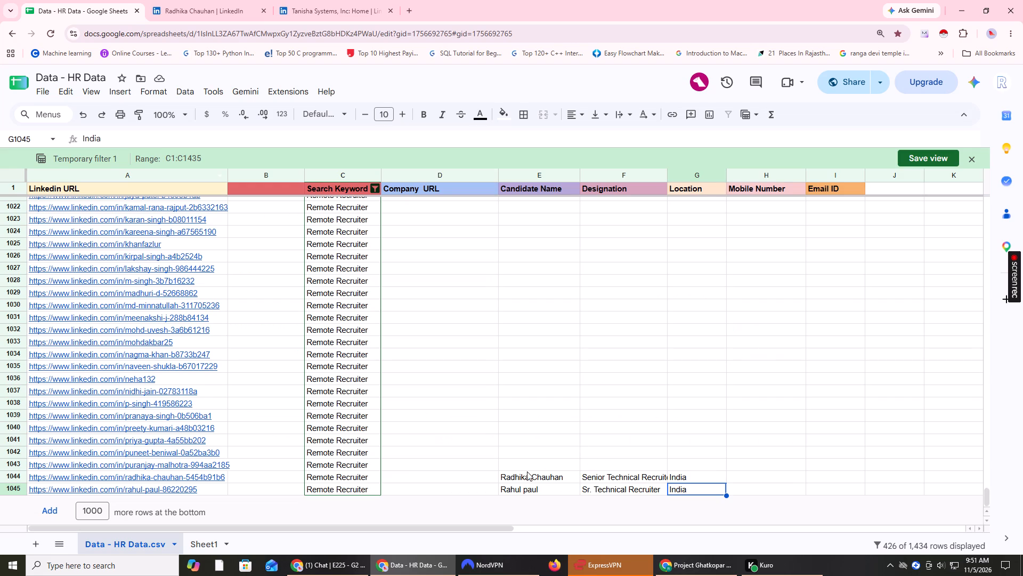
{"action": "double_click", "coordinate": [444, 477]}
{"action": "key", "text": "ctrl+v"}
{"action": "left_click", "coordinate": [444, 451]}
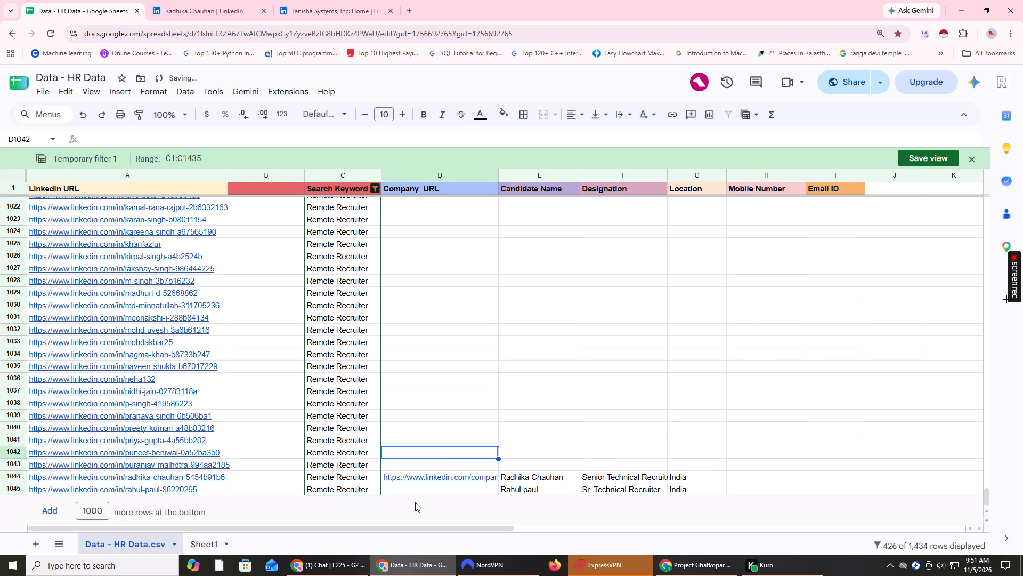
Open the LinkedIn profile linked in row 1043 and close the previous candidate's profile and company pages.
{"action": "double_click", "coordinate": [179, 465]}
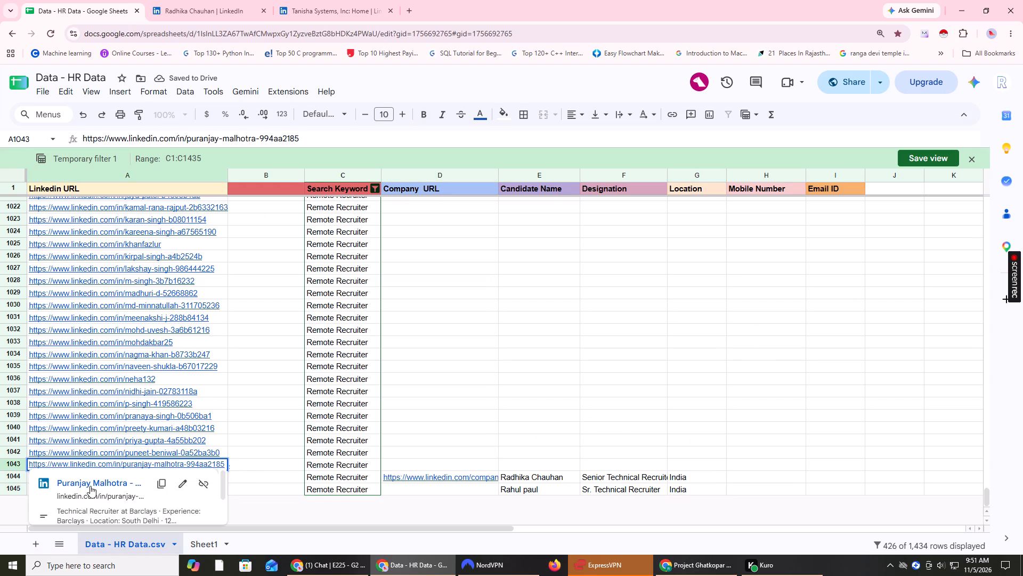
{"action": "left_click", "coordinate": [91, 486]}
{"action": "left_click", "coordinate": [392, 12]}
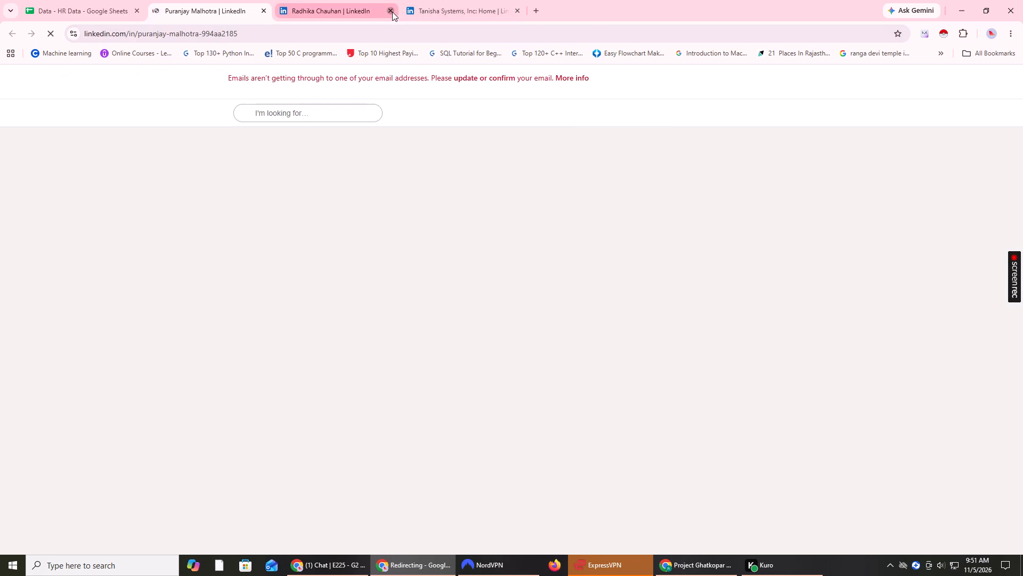
{"action": "left_click", "coordinate": [392, 12]}
Copy the candidate's name from the open LinkedIn profile into the Candidate Name cell of row 1043.
{"action": "left_click_drag", "start_coordinate": [214, 305], "coordinate": [324, 306]}
{"action": "key", "text": "ctrl+c"}
{"action": "left_click", "coordinate": [95, 267]}
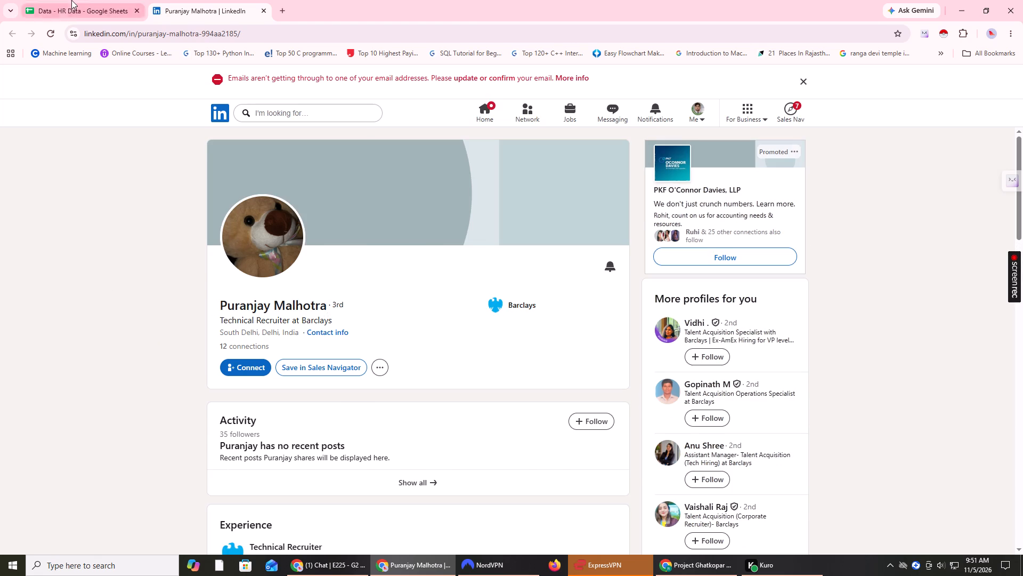
{"action": "left_click", "coordinate": [71, 0]}
{"action": "double_click", "coordinate": [432, 464]}
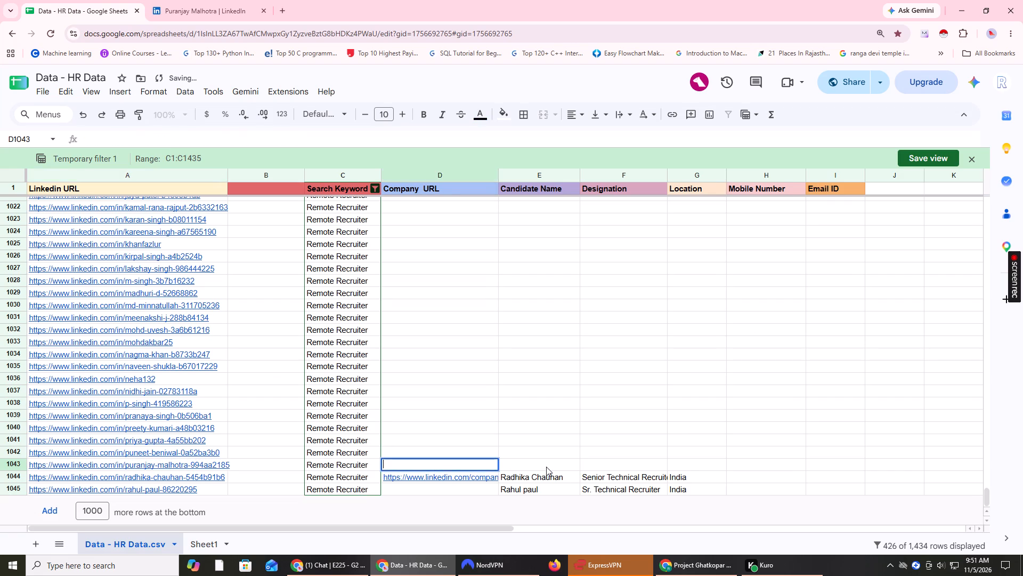
{"action": "triple_click", "coordinate": [546, 467]}
{"action": "left_click", "coordinate": [546, 467], "text": "ctrl"}
{"action": "key", "text": "ctrl+v"}
{"action": "left_click", "coordinate": [457, 435]}
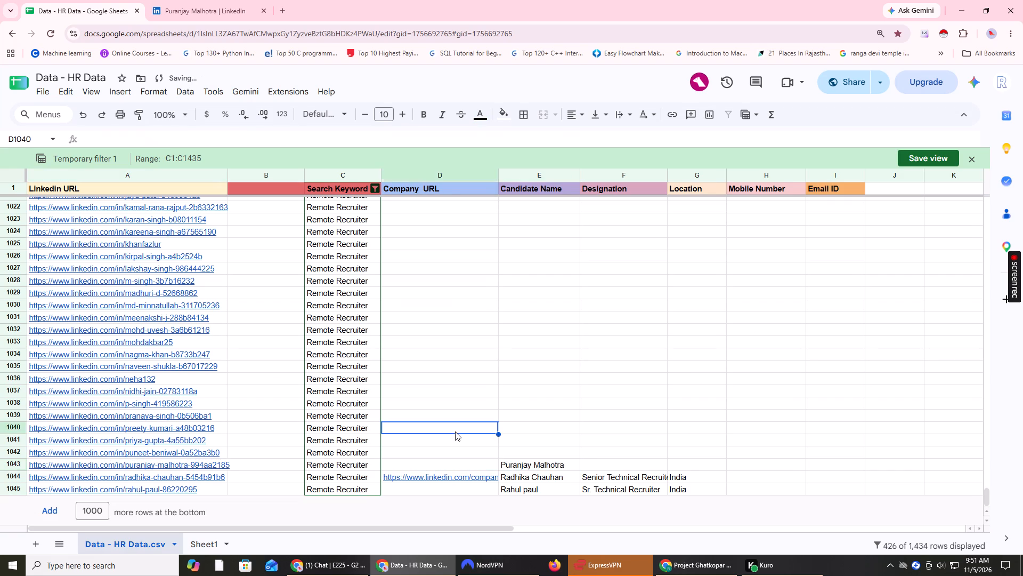
Open the Barclays company page from the profile's Experience section and copy the job title Technical Recruiter into the Designation cell of row 1043.
{"action": "left_click", "coordinate": [190, 0]}
{"action": "scroll", "coordinate": [358, 358], "scroll_direction": "down", "scroll_amount": 2}
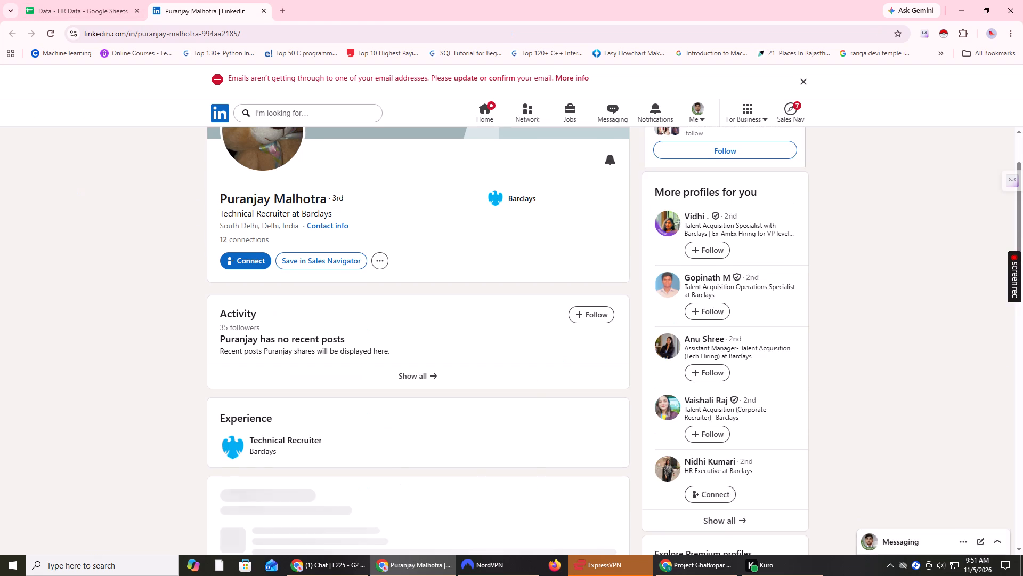
{"action": "scroll", "coordinate": [359, 354], "scroll_direction": "down", "scroll_amount": 3}
{"action": "left_click", "coordinate": [229, 286], "text": "ctrl"}
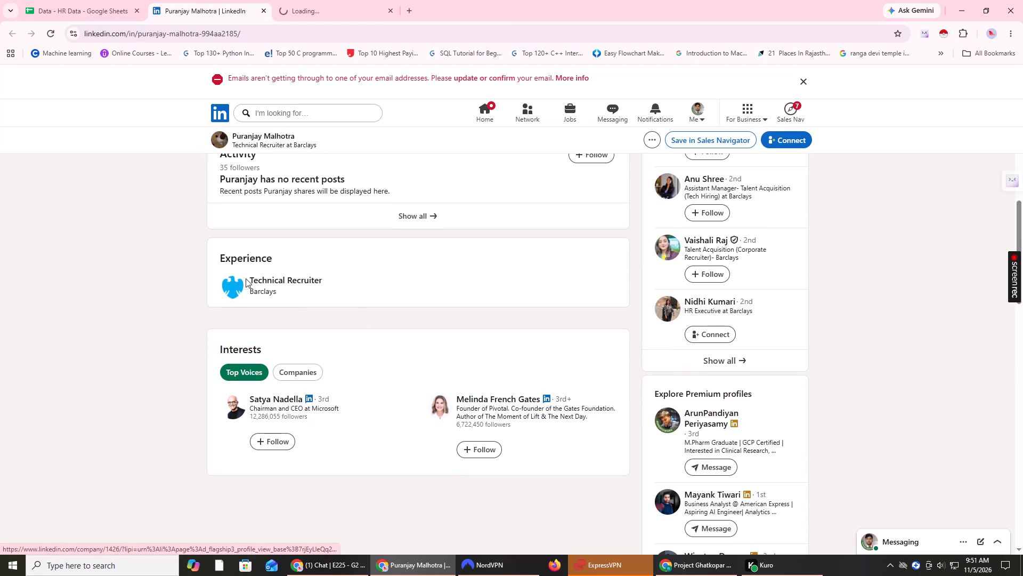
{"action": "left_click_drag", "start_coordinate": [246, 278], "coordinate": [324, 278]}
{"action": "key", "text": "ctrl+c"}
{"action": "left_click", "coordinate": [103, 0]}
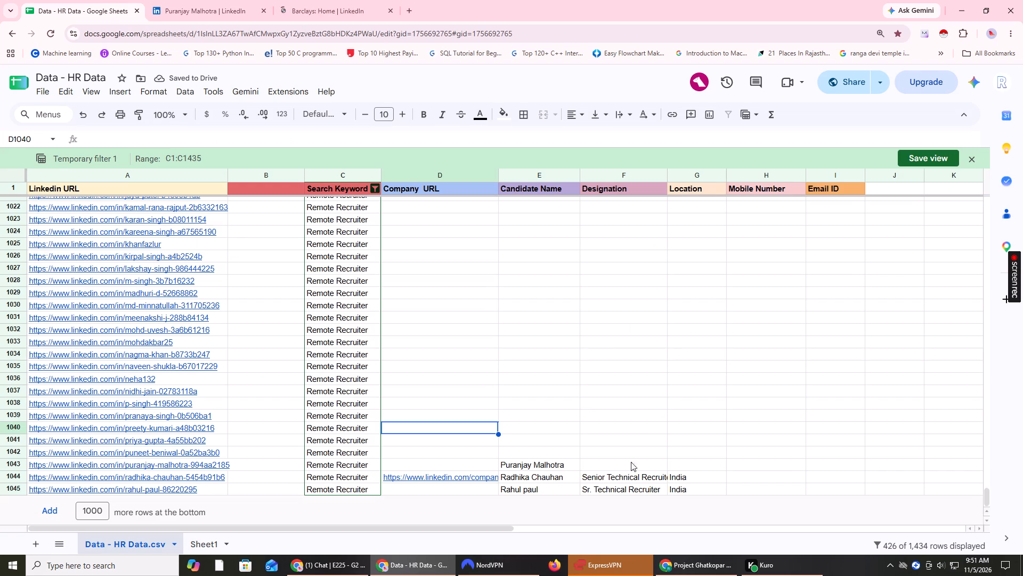
{"action": "double_click", "coordinate": [612, 464]}
{"action": "key", "text": "ctrl+v"}
{"action": "left_click", "coordinate": [511, 427]}
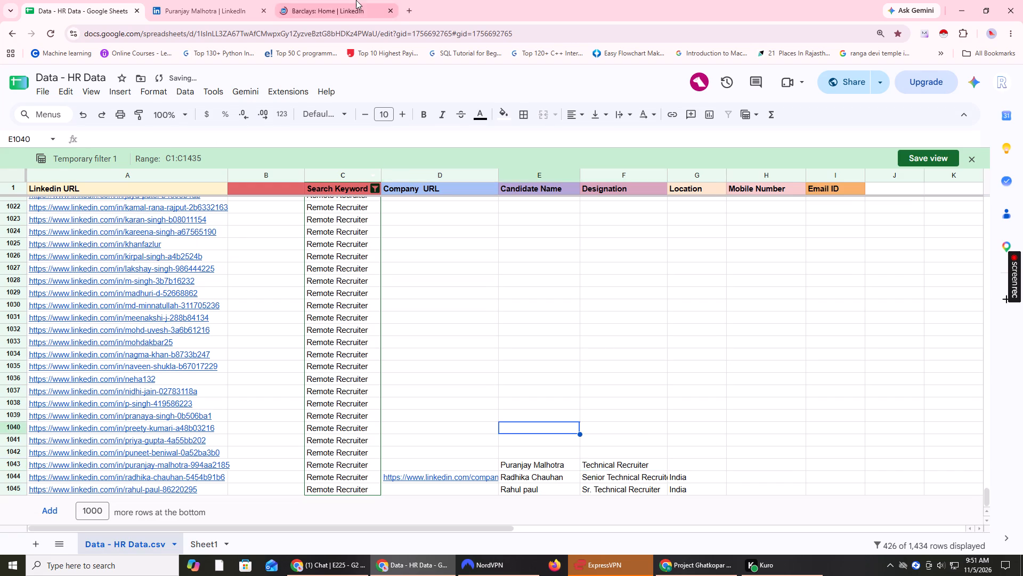
Copy the Barclays LinkedIn company page address into the Company URL cell of row 1043.
{"action": "left_click", "coordinate": [356, 0]}
{"action": "left_click", "coordinate": [345, 44]}
{"action": "left_click", "coordinate": [347, 31]}
{"action": "key", "text": "ctrl+x"}
{"action": "left_click", "coordinate": [86, 0]}
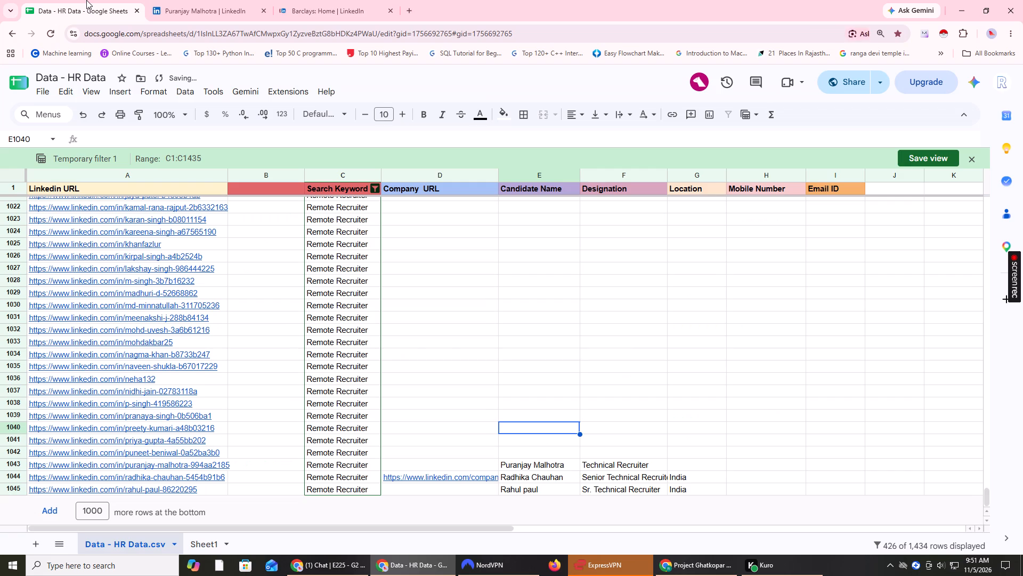
{"action": "left_click", "coordinate": [461, 461]}
{"action": "key", "text": "ctrl+v"}
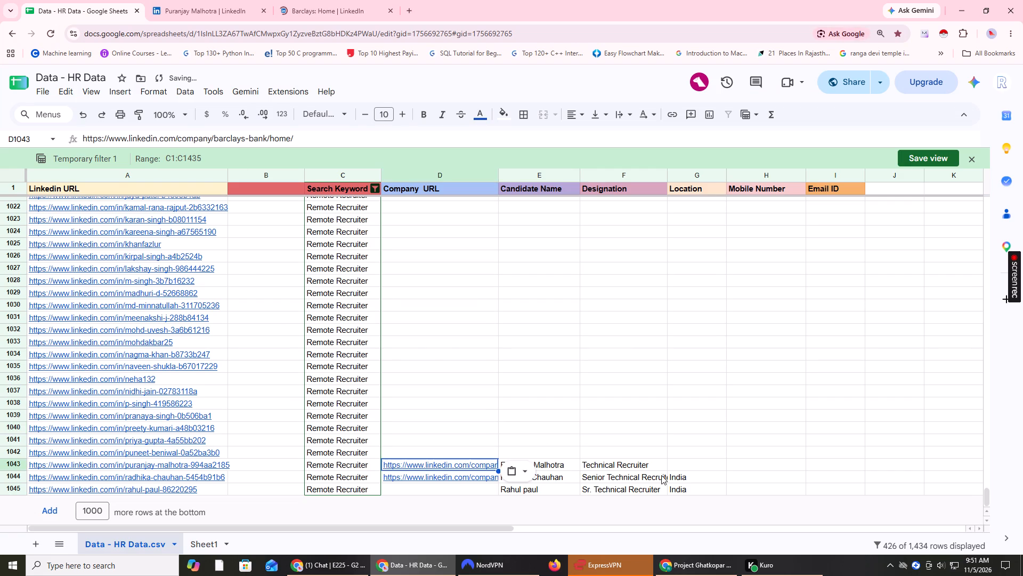
Enter India in the Location cell of row 1043.
{"action": "left_click", "coordinate": [672, 463]}
{"action": "type", "text": "India"}
{"action": "key", "text": "Return"}
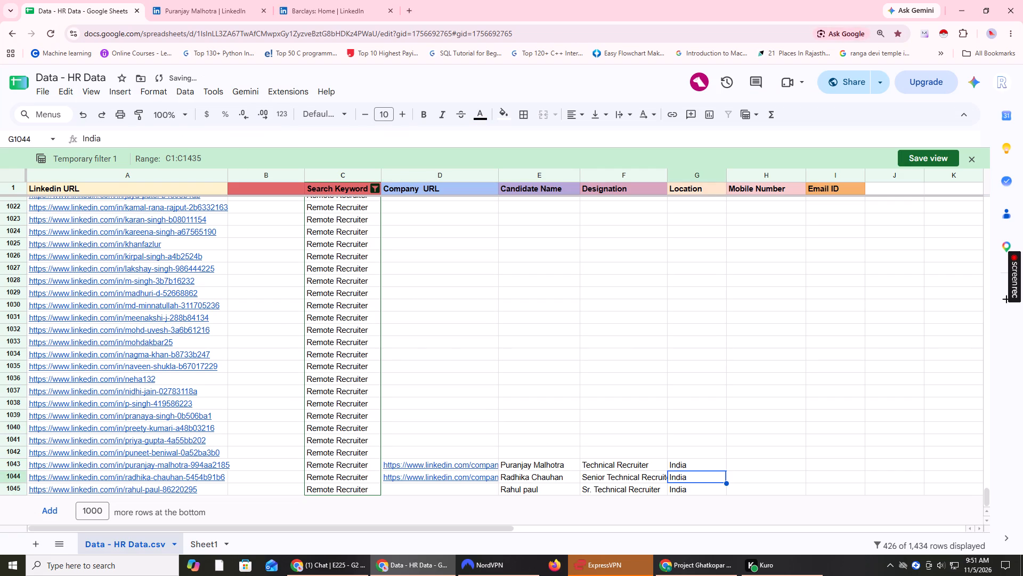
{"action": "left_click", "coordinate": [537, 405]}
{"action": "scroll", "coordinate": [519, 407], "scroll_direction": "down", "scroll_amount": 1}
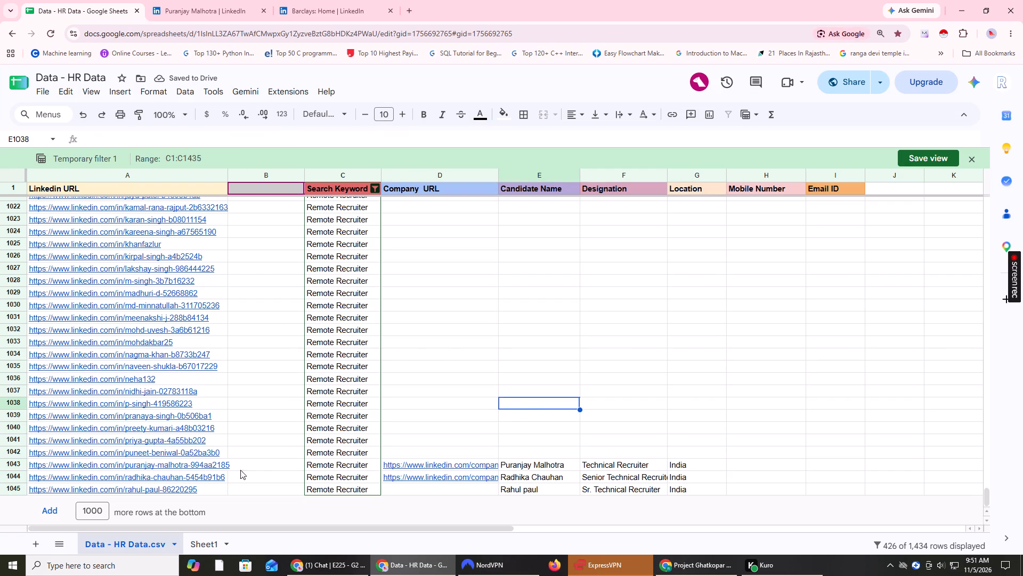
Open the LinkedIn profile linked in row 1042 and close the previous candidate's profile and the Barclays page.
{"action": "left_click", "coordinate": [189, 453]}
{"action": "left_click", "coordinate": [120, 476]}
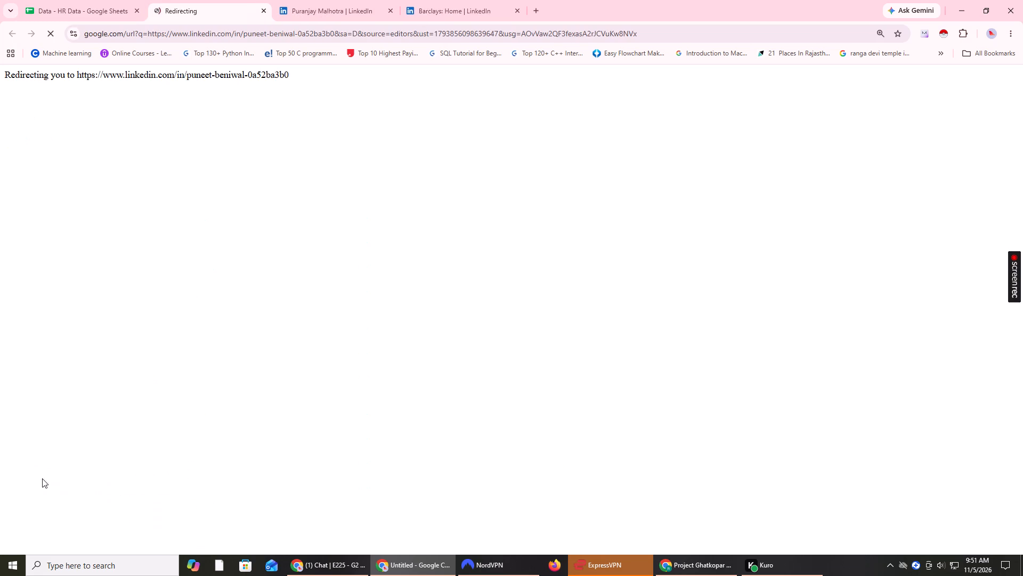
{"action": "left_click", "coordinate": [392, 11]}
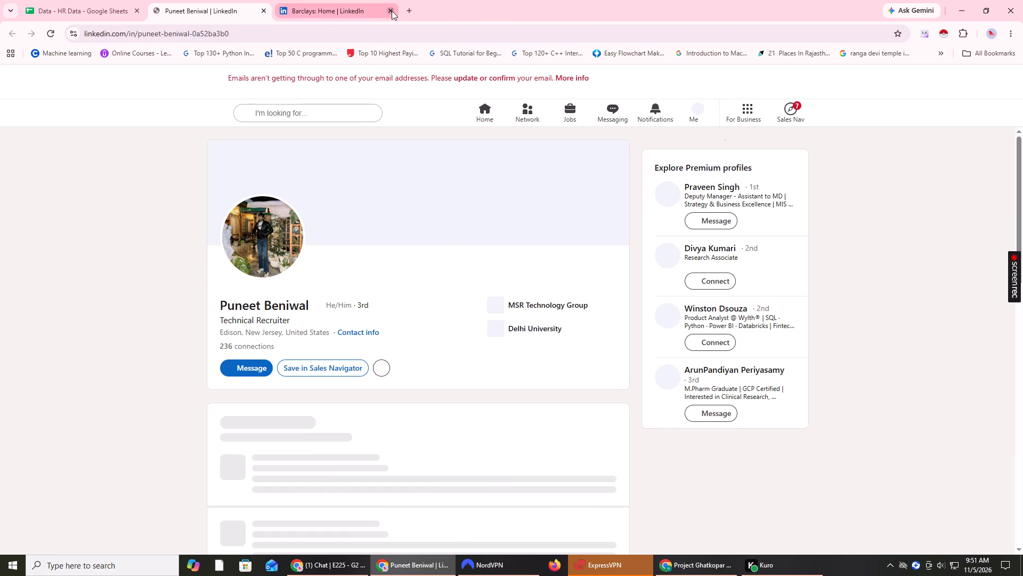
{"action": "left_click", "coordinate": [392, 11]}
Copy the candidate's name from the open LinkedIn profile into the Candidate Name cell of row 1042.
{"action": "left_click_drag", "start_coordinate": [215, 303], "coordinate": [314, 294]}
{"action": "key", "text": "ctrl+c"}
{"action": "left_click", "coordinate": [36, 0]}
{"action": "triple_click", "coordinate": [526, 455]}
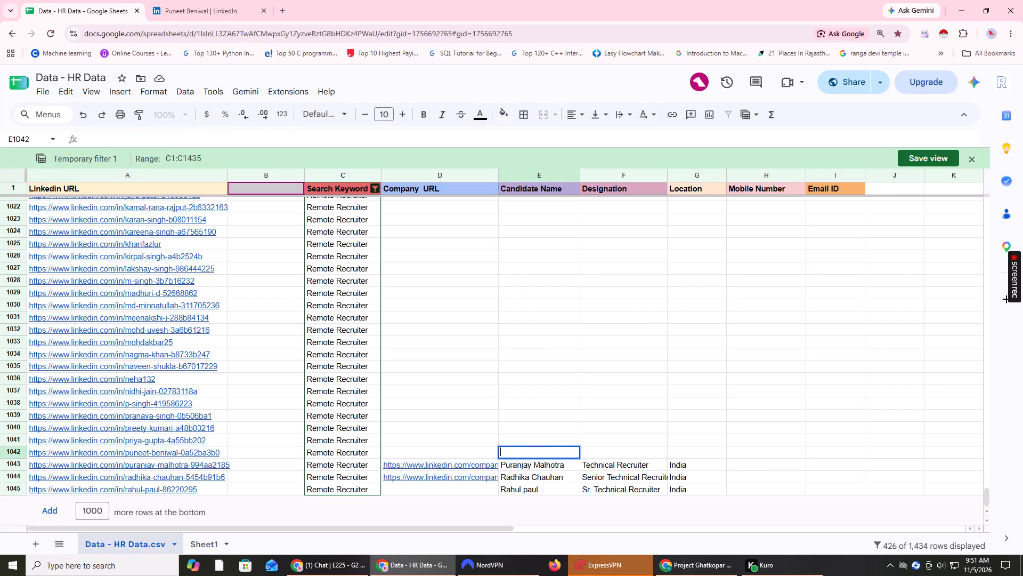
{"action": "key", "text": "ctrl+v"}
{"action": "left_click", "coordinate": [501, 417]}
Copy the country United States from the profile's location into the Location cell of row 1042.
{"action": "left_click", "coordinate": [221, 0]}
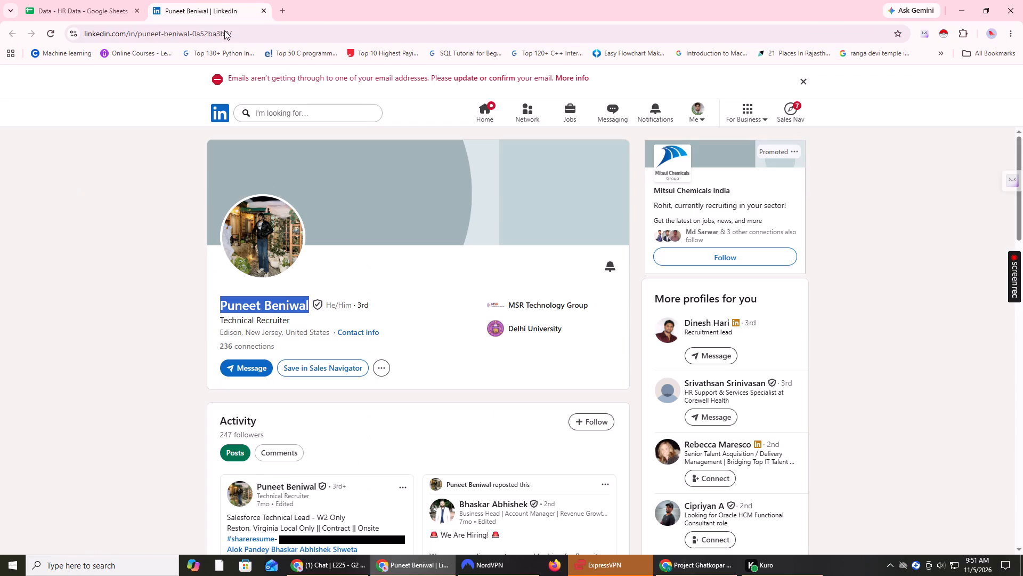
{"action": "left_click_drag", "start_coordinate": [330, 333], "coordinate": [318, 333]}
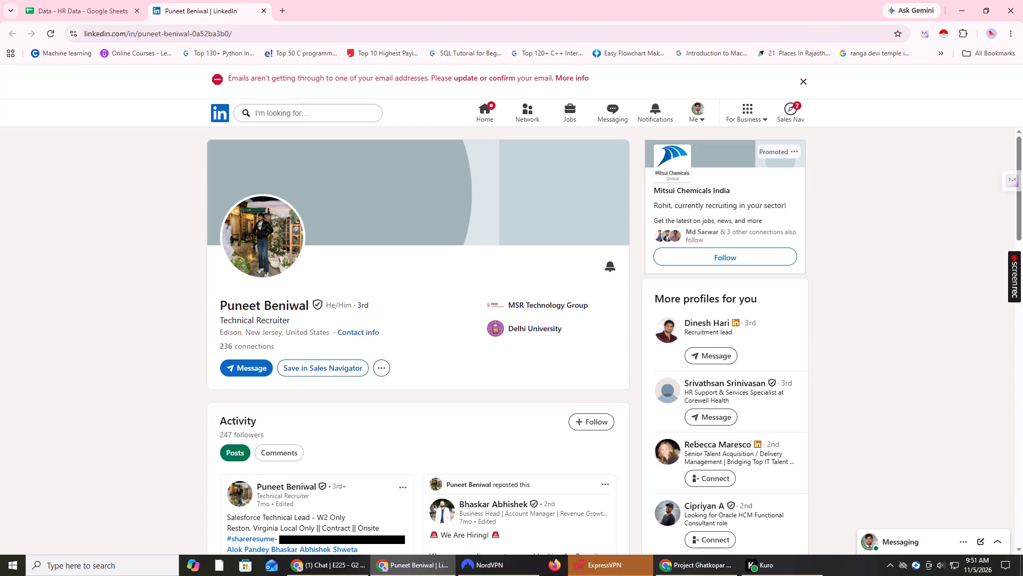
{"action": "left_click_drag", "start_coordinate": [318, 333], "coordinate": [287, 332]}
{"action": "key", "text": "ctrl+c"}
{"action": "left_click", "coordinate": [104, 0]}
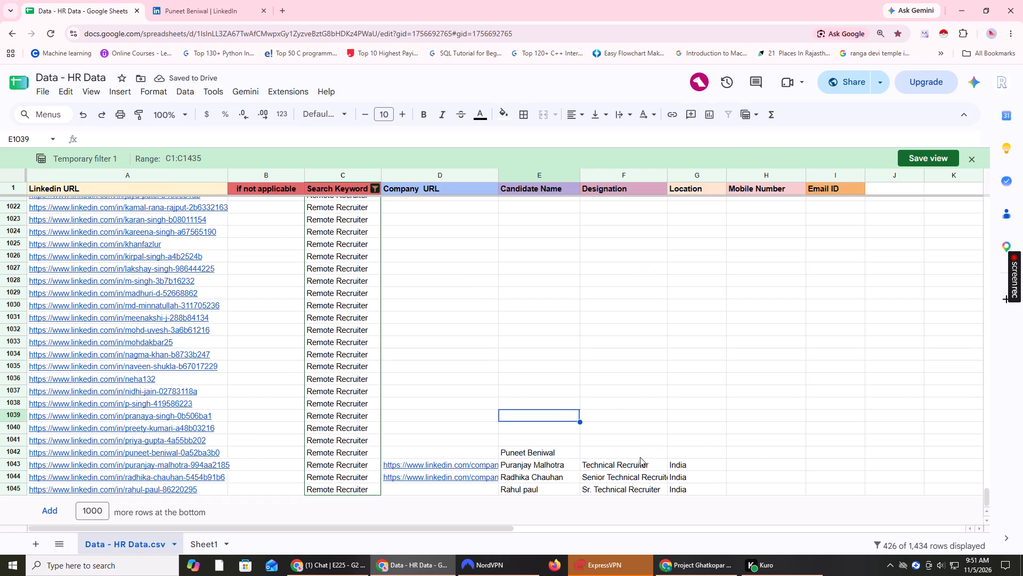
{"action": "double_click", "coordinate": [683, 450]}
{"action": "key", "text": "ctrl+v"}
{"action": "left_click", "coordinate": [592, 411], "text": "ctrl"}
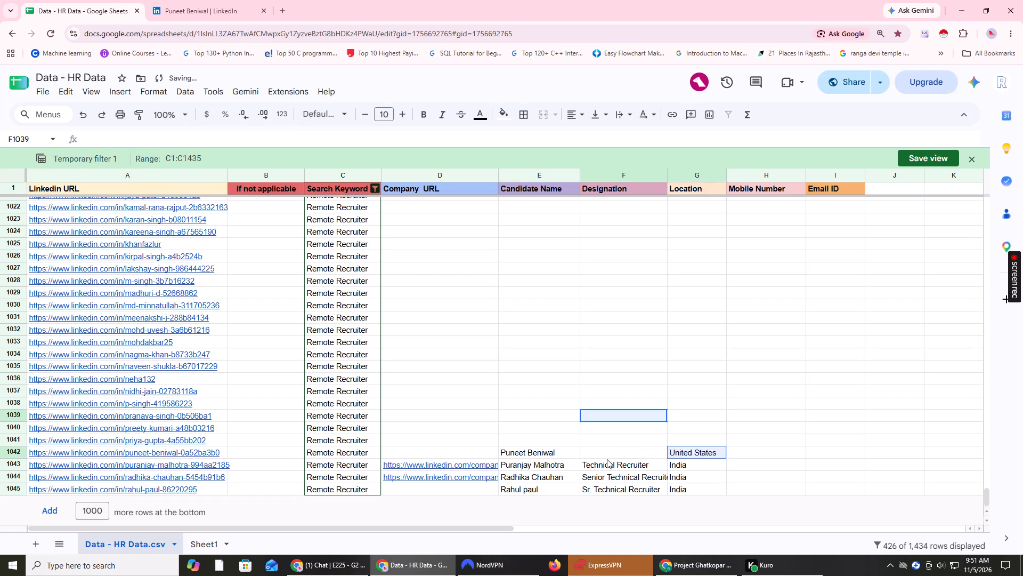
Open the MSR Technology Group page from the profile's Experience section and copy the job title Talent Acquisition Specialist into the Designation cell of row 1042.
{"action": "left_click", "coordinate": [182, 0]}
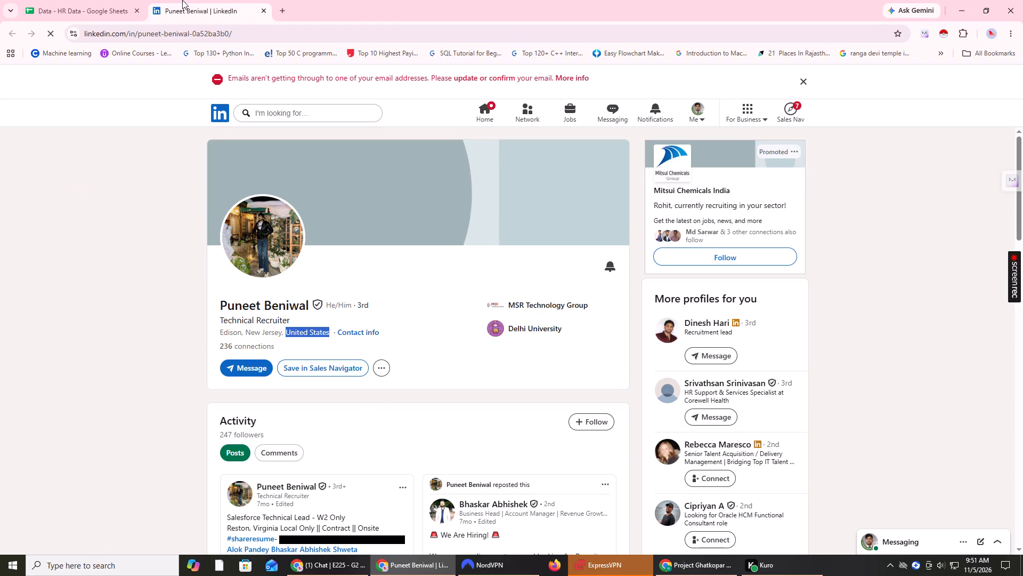
{"action": "scroll", "coordinate": [387, 385], "scroll_direction": "down", "scroll_amount": 7}
{"action": "scroll", "coordinate": [387, 380], "scroll_direction": "up", "scroll_amount": 4}
{"action": "scroll", "coordinate": [387, 380], "scroll_direction": "down", "scroll_amount": 6}
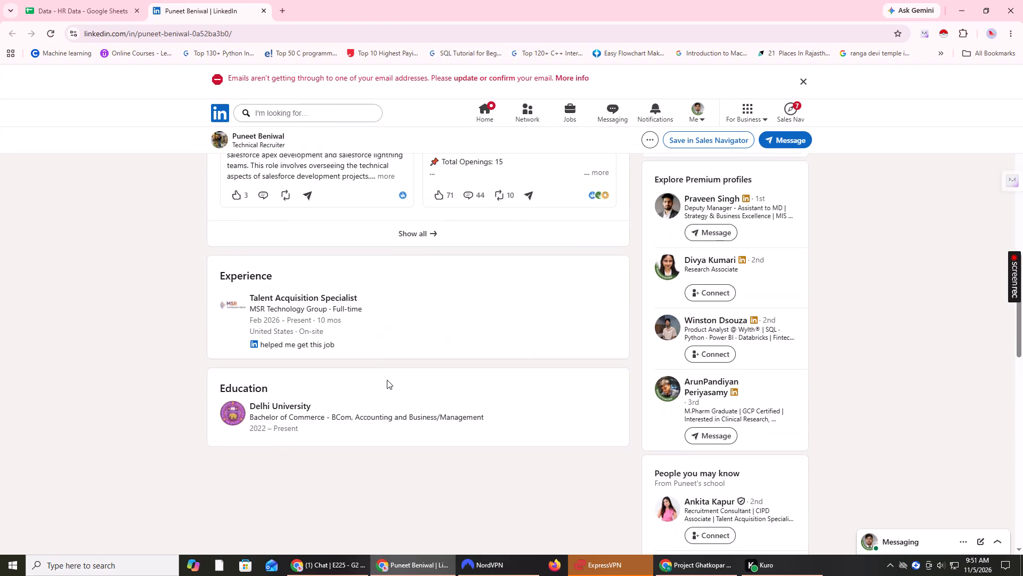
{"action": "scroll", "coordinate": [387, 380], "scroll_direction": "down", "scroll_amount": 1}
{"action": "left_click", "coordinate": [228, 253], "text": "ctrl"}
{"action": "left_click_drag", "start_coordinate": [246, 243], "coordinate": [251, 244]}
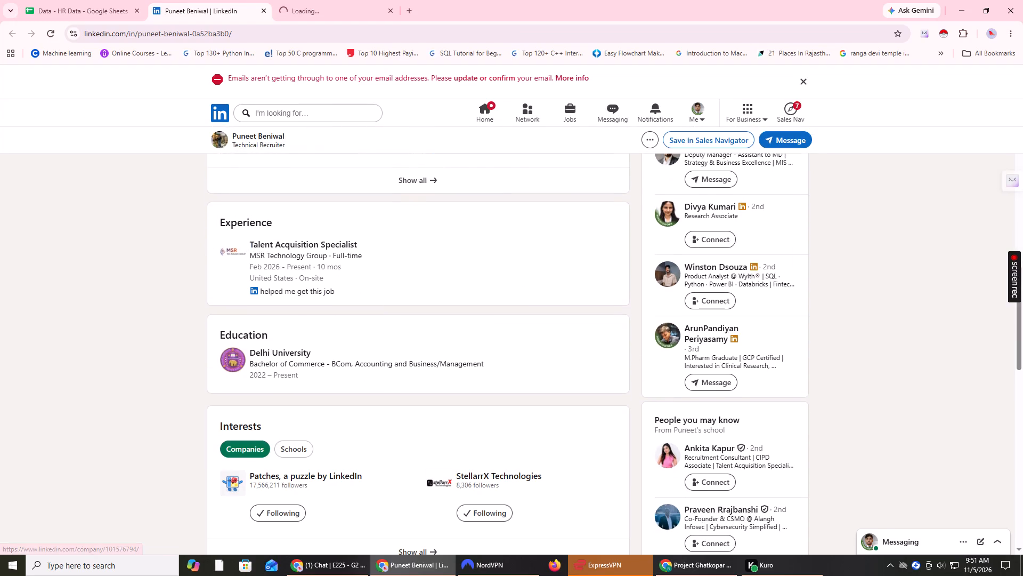
{"action": "left_click_drag", "start_coordinate": [251, 244], "coordinate": [371, 244]}
{"action": "key", "text": "ctrl+c"}
{"action": "left_click", "coordinate": [42, 0]}
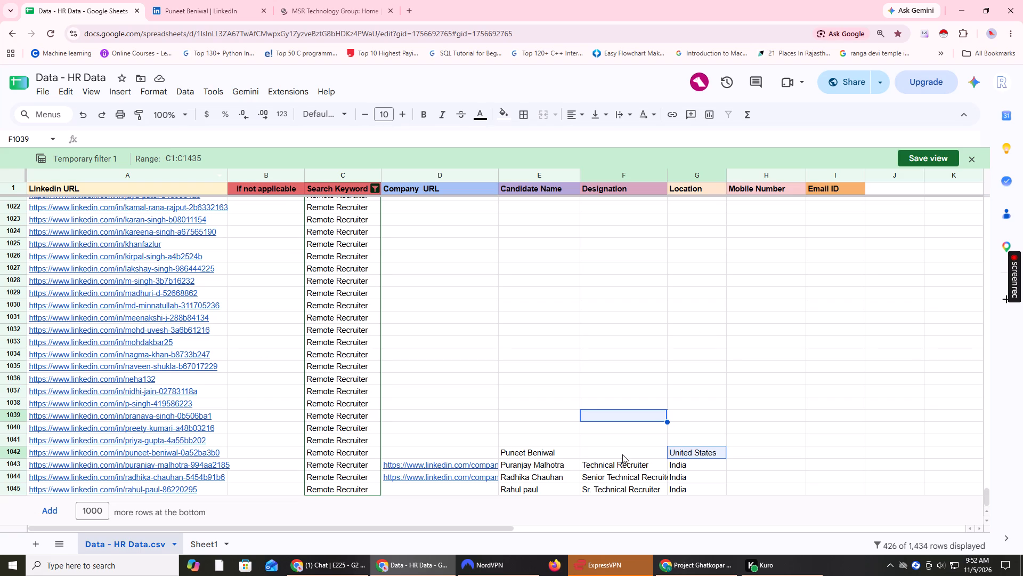
{"action": "double_click", "coordinate": [616, 451]}
{"action": "key", "text": "ctrl+v"}
{"action": "left_click", "coordinate": [504, 375]}
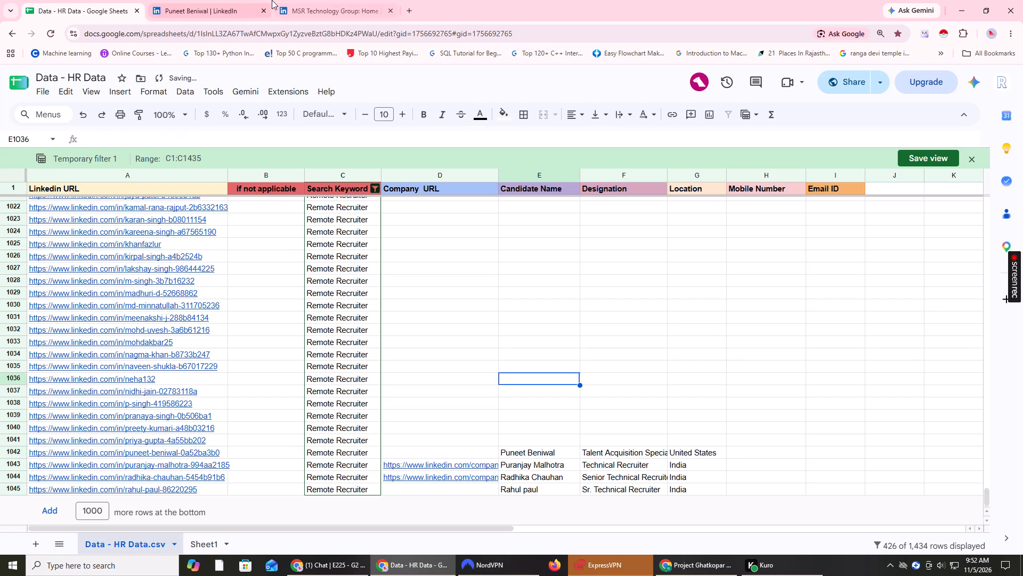
Copy the MSR Technology Group LinkedIn company page address into the Company URL cell of row 1042.
{"action": "left_click", "coordinate": [388, 0]}
{"action": "left_click", "coordinate": [311, 29]}
{"action": "key", "text": "ctrl+c"}
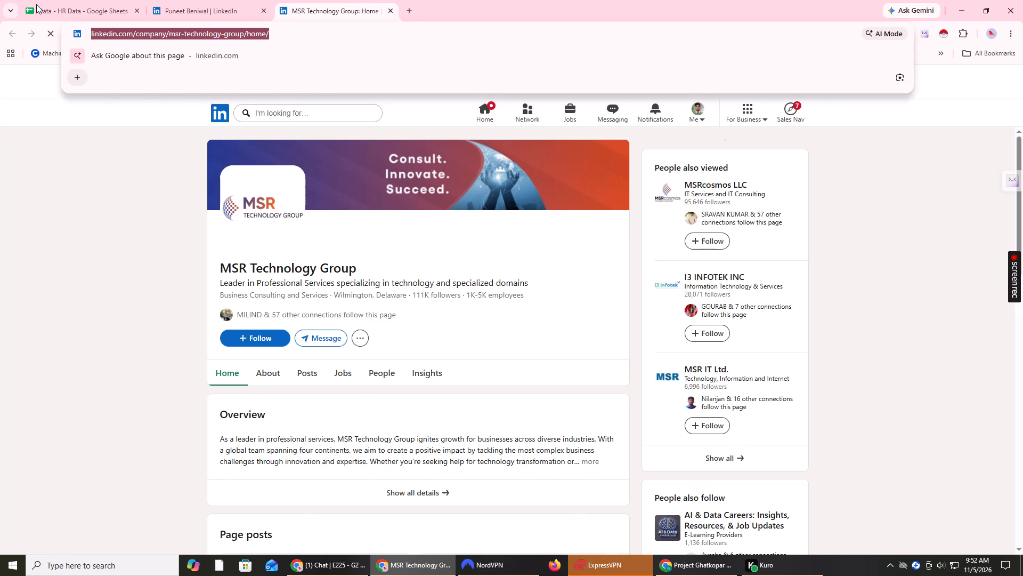
{"action": "left_click", "coordinate": [54, 0]}
{"action": "left_click", "coordinate": [457, 450]}
{"action": "key", "text": "ctrl+v"}
{"action": "left_click", "coordinate": [448, 415]}
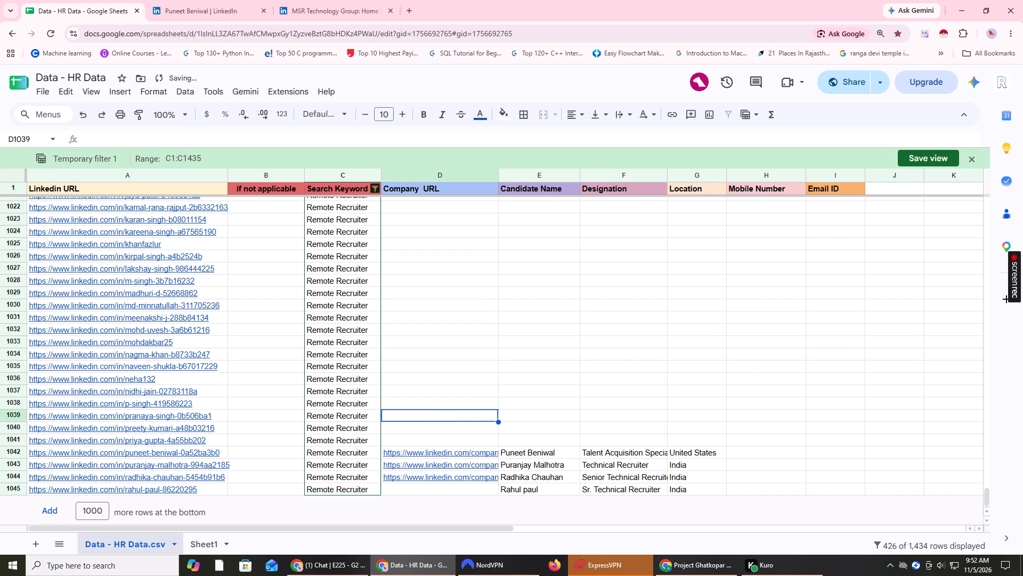
Open the LinkedIn profile linked in row 1041 and close the previous candidate's profile and the MSR Technology Group page.
{"action": "left_click", "coordinate": [153, 441]}
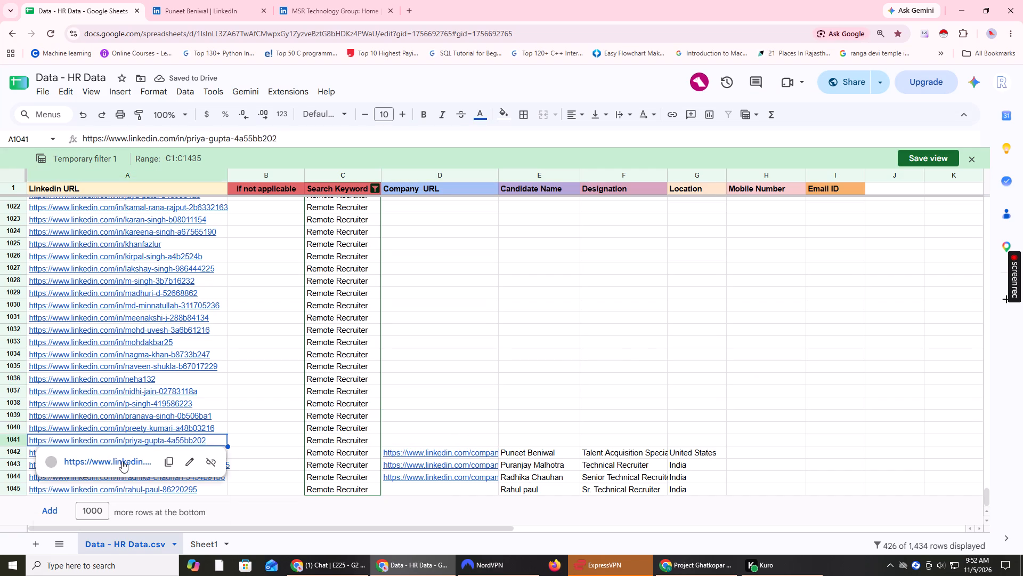
{"action": "left_click", "coordinate": [121, 461]}
{"action": "left_click", "coordinate": [390, 14]}
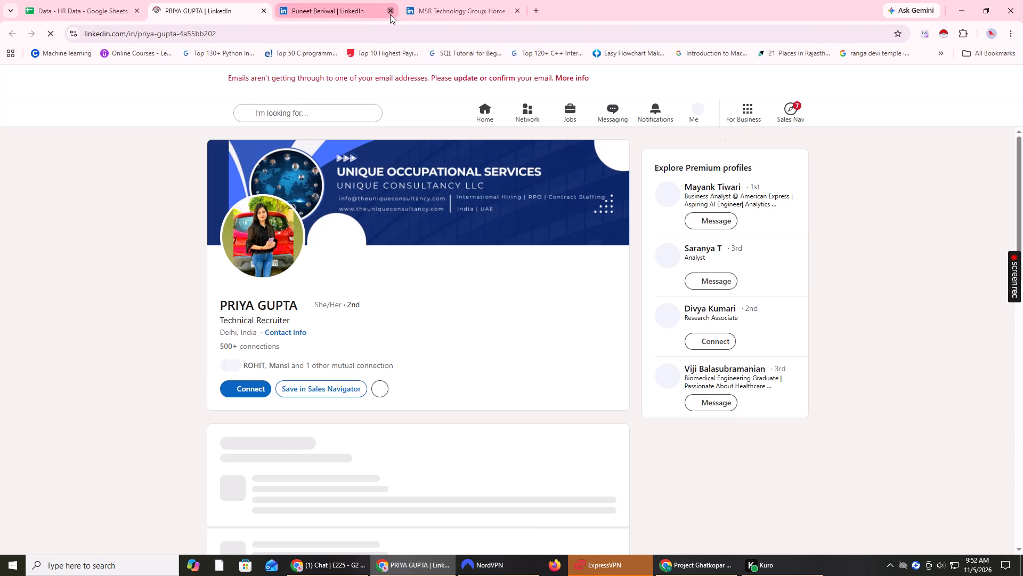
{"action": "left_click", "coordinate": [390, 14]}
Copy the candidate's name from the open LinkedIn profile into the Candidate Name cell of row 1041.
{"action": "left_click_drag", "start_coordinate": [214, 305], "coordinate": [295, 304]}
{"action": "key", "text": "ctrl+c"}
{"action": "left_click", "coordinate": [170, 299], "text": "ctrl"}
{"action": "left_click", "coordinate": [100, 0]}
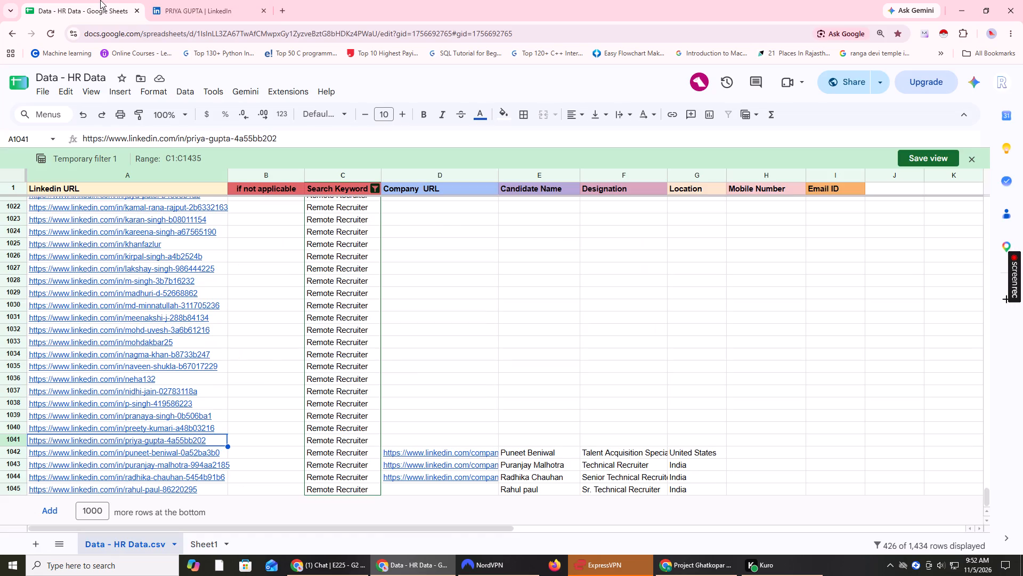
{"action": "double_click", "coordinate": [521, 444]}
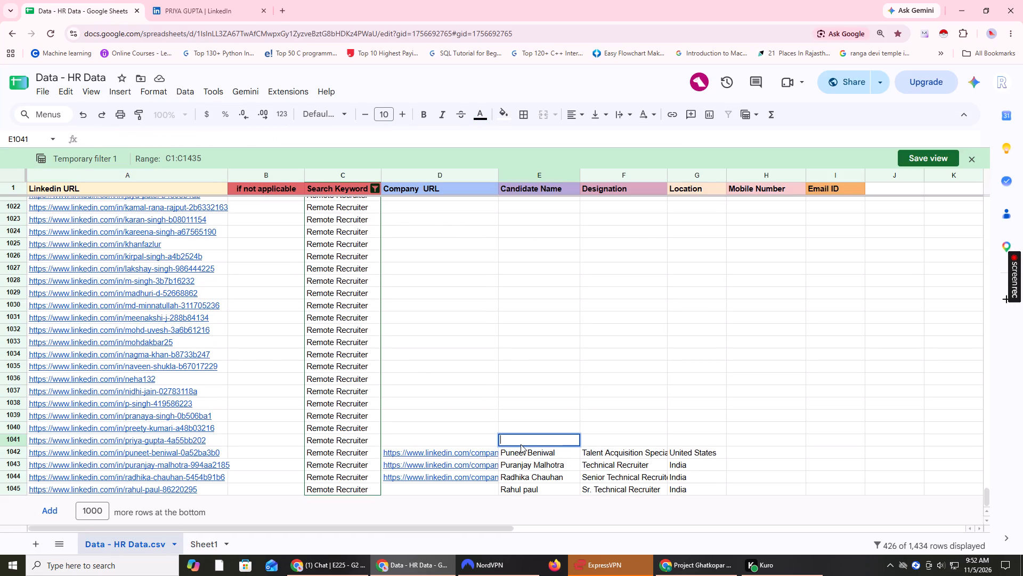
{"action": "key", "text": "ctrl+v"}
{"action": "left_click", "coordinate": [497, 383]}
Copy the country India from the profile's location into the Location cell of row 1041.
{"action": "left_click", "coordinate": [232, 0]}
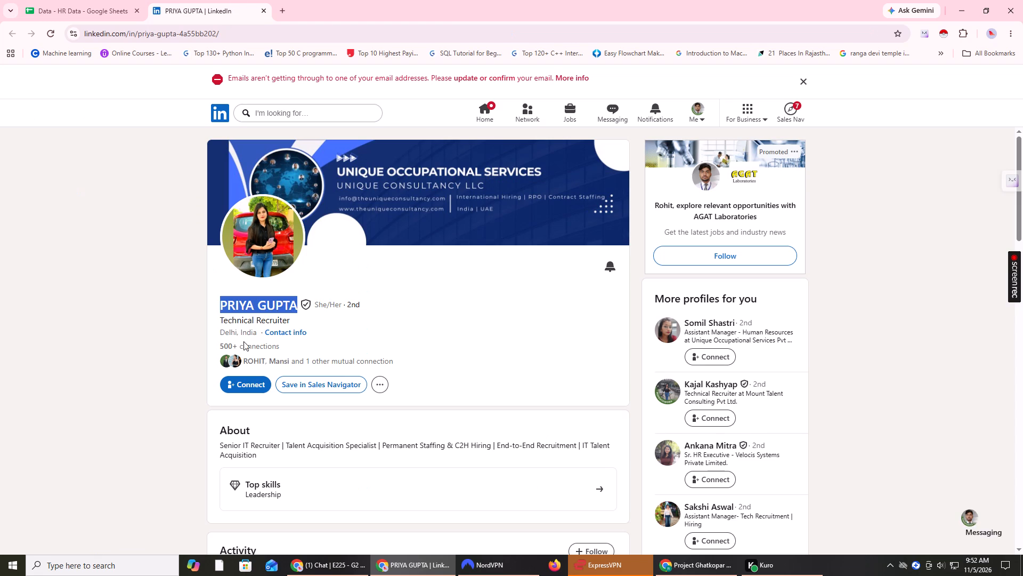
{"action": "left_click_drag", "start_coordinate": [257, 333], "coordinate": [239, 333]}
{"action": "key", "text": "ctrl+c"}
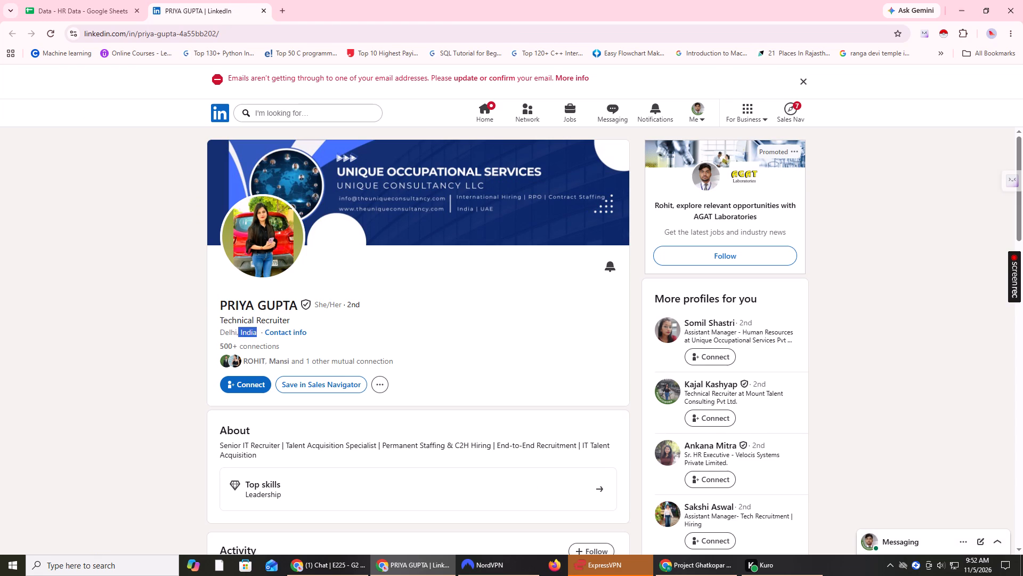
{"action": "left_click", "coordinate": [63, 0]}
{"action": "double_click", "coordinate": [692, 437]}
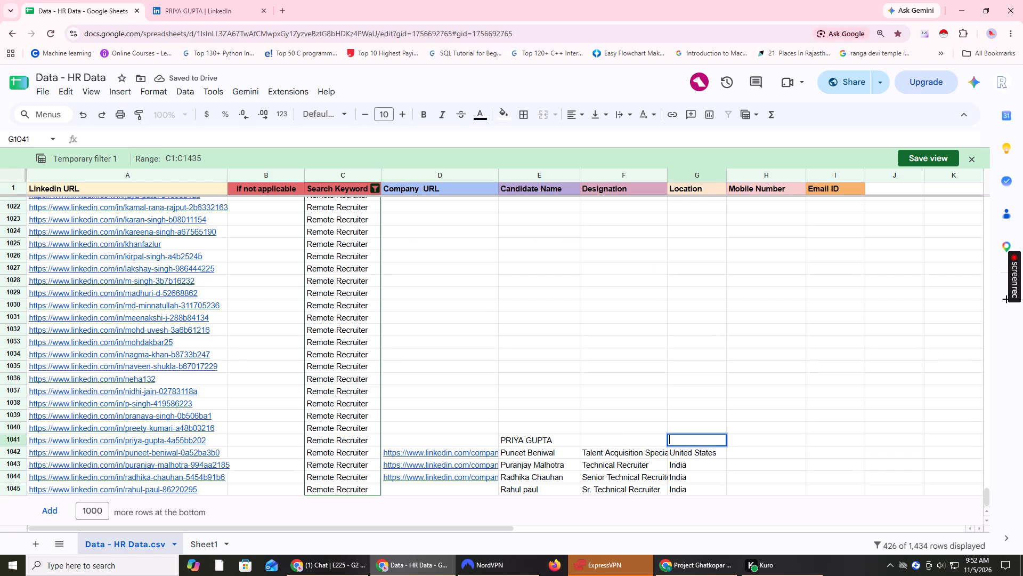
{"action": "key", "text": "ctrl+v"}
{"action": "left_click", "coordinate": [628, 403]}
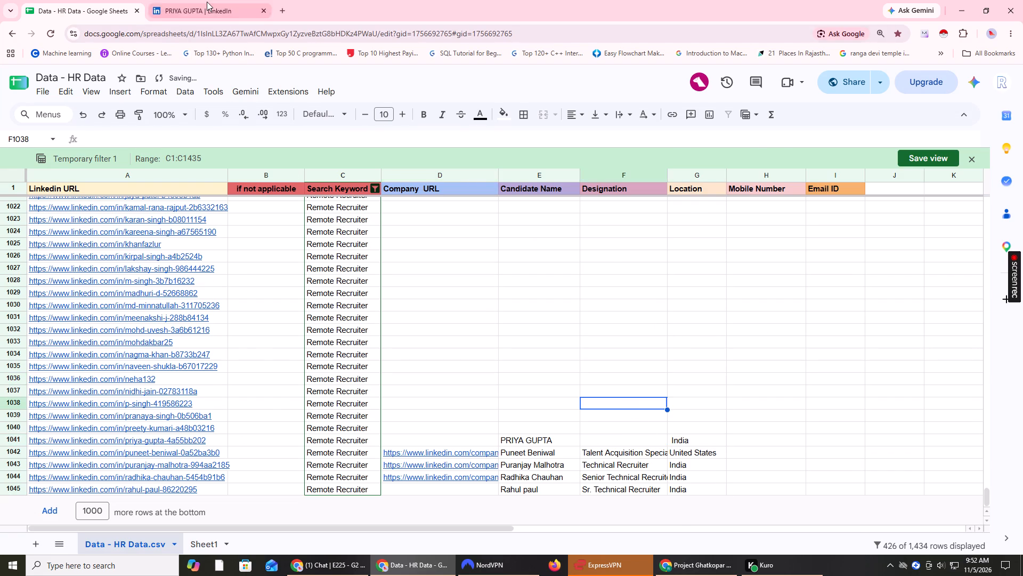
Open the PRACYVA company page from the profile's Experience section and copy the job title Technical Recruiter into the Designation cell of row 1041.
{"action": "left_click", "coordinate": [207, 2]}
{"action": "scroll", "coordinate": [328, 378], "scroll_direction": "down", "scroll_amount": 12}
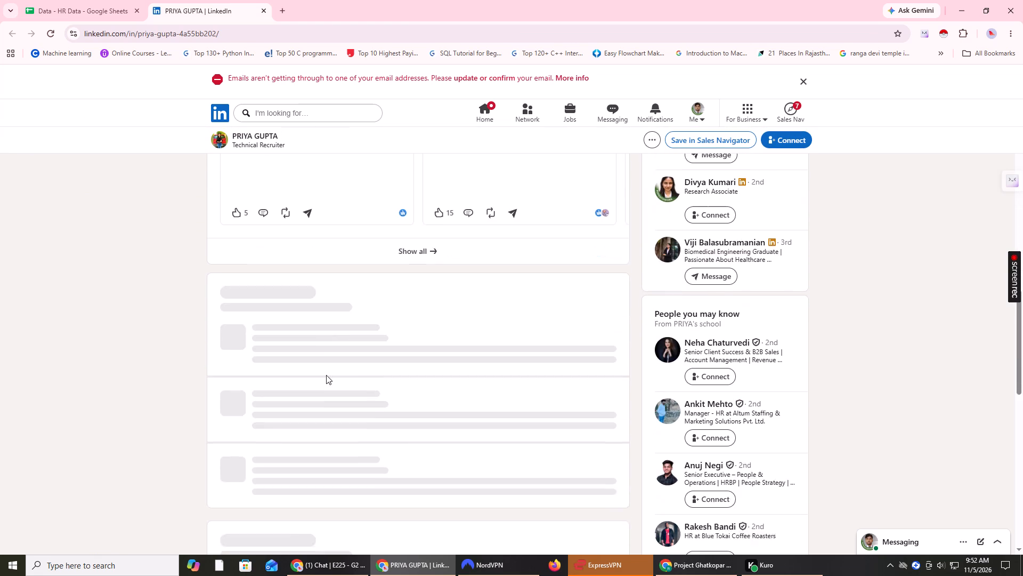
{"action": "left_click", "coordinate": [227, 304], "text": "ctrl"}
{"action": "left_click_drag", "start_coordinate": [245, 292], "coordinate": [335, 293]}
{"action": "left_click_drag", "start_coordinate": [244, 294], "coordinate": [260, 291]}
{"action": "left_click_drag", "start_coordinate": [247, 291], "coordinate": [328, 291]}
{"action": "key", "text": "ctrl+c"}
{"action": "left_click", "coordinate": [44, 0]}
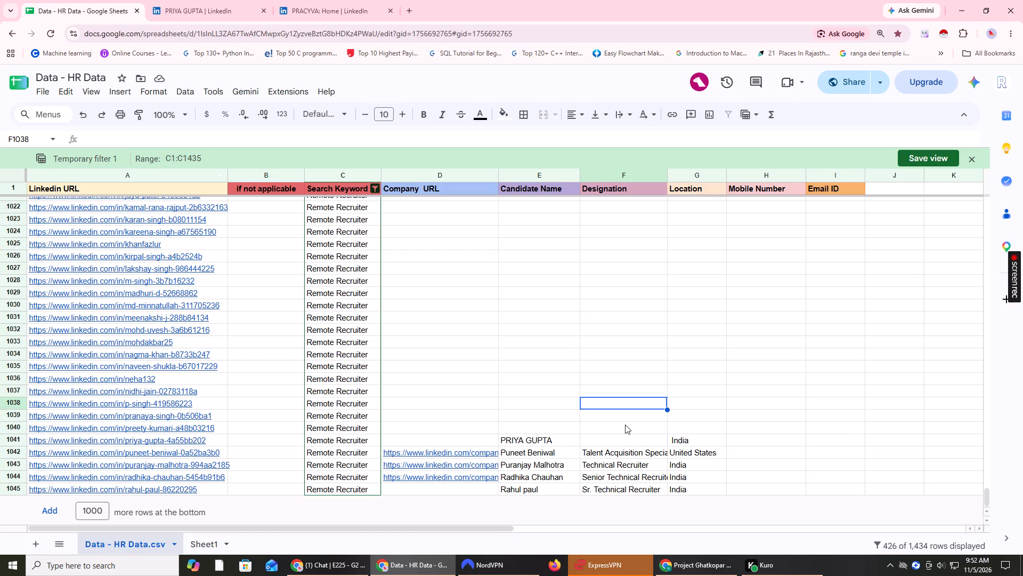
{"action": "double_click", "coordinate": [596, 439]}
{"action": "key", "text": "ctrl+v"}
{"action": "left_click", "coordinate": [531, 393]}
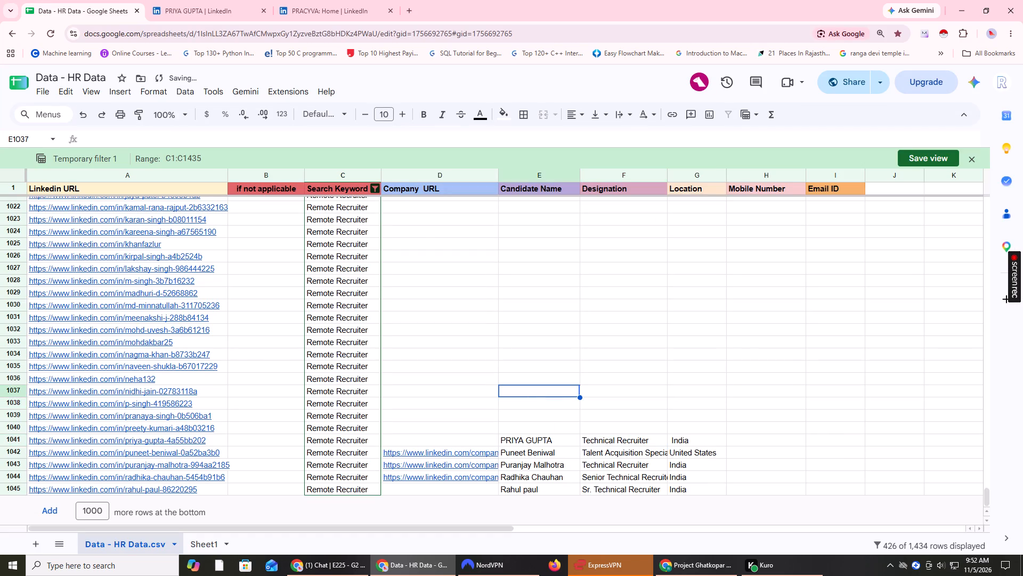
Copy the PRACYVA LinkedIn company page address into the Company URL cell of row 1041.
{"action": "left_click", "coordinate": [232, 0]}
{"action": "left_click", "coordinate": [296, 0]}
{"action": "left_click", "coordinate": [262, 34]}
{"action": "key", "text": "ctrl+c"}
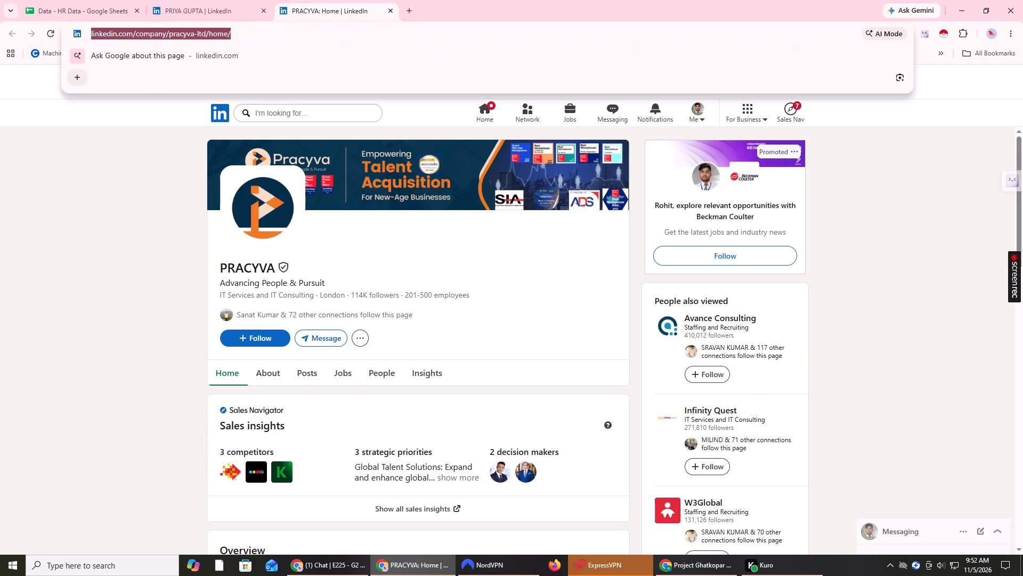
{"action": "left_click", "coordinate": [106, 0]}
{"action": "double_click", "coordinate": [458, 436]}
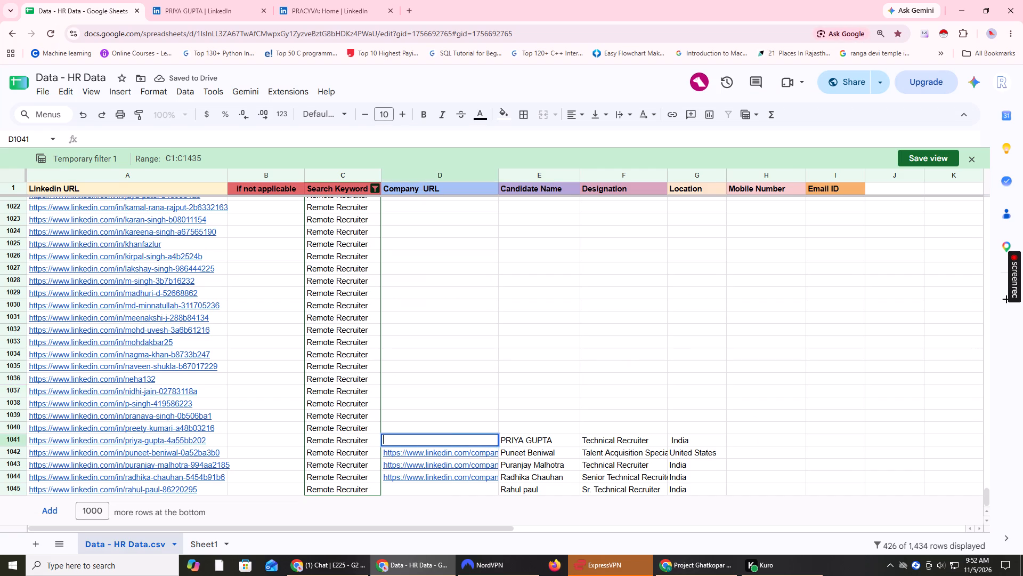
{"action": "key", "text": "ctrl+v"}
{"action": "left_click", "coordinate": [446, 412]}
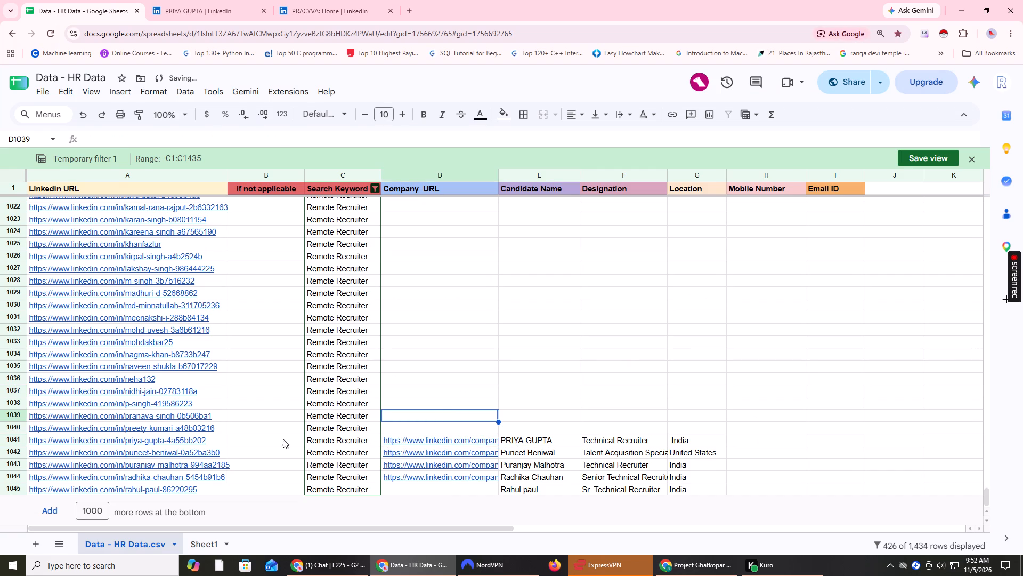
Open the LinkedIn profile linked in row 1040 and close the previous candidate's profile and the PRACYVA page.
{"action": "left_click", "coordinate": [168, 430]}
{"action": "left_click", "coordinate": [123, 450]}
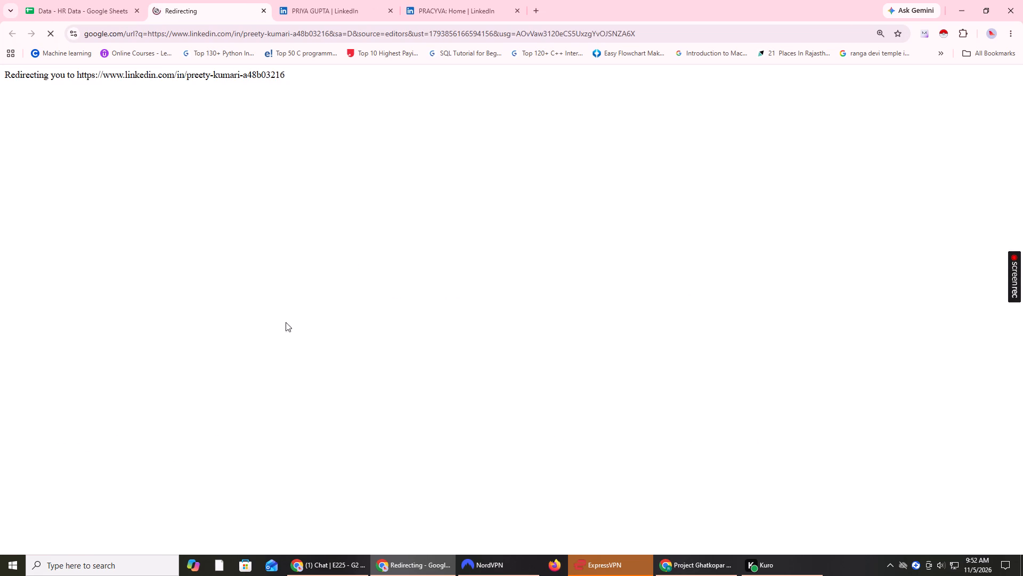
{"action": "left_click", "coordinate": [391, 11]}
{"action": "left_click", "coordinate": [391, 11]}
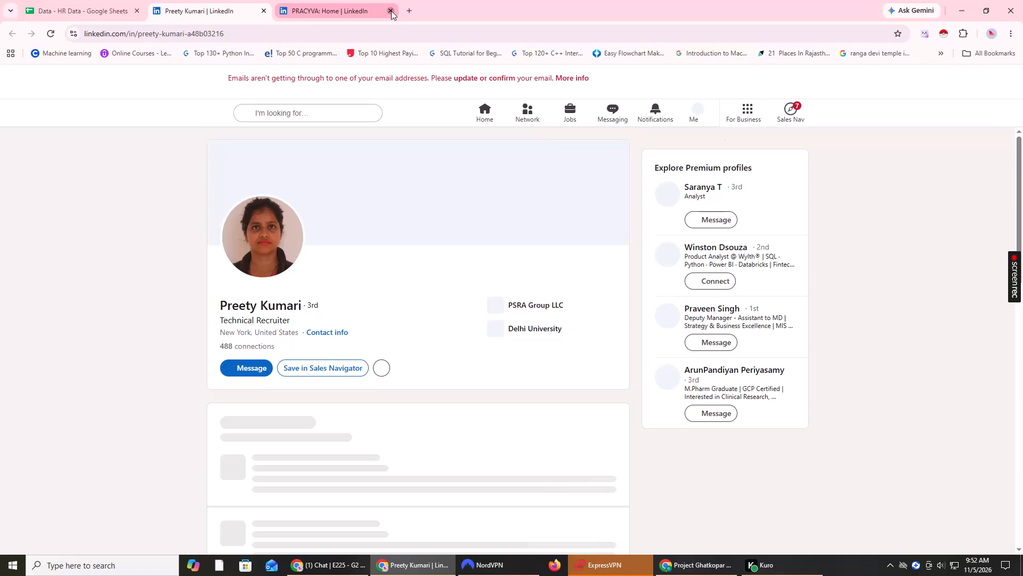
Copy the candidate's name from the open profile into the Candidate Name cell of row 1040 and remove the trailing line break.
{"action": "left_click_drag", "start_coordinate": [216, 301], "coordinate": [306, 301]}
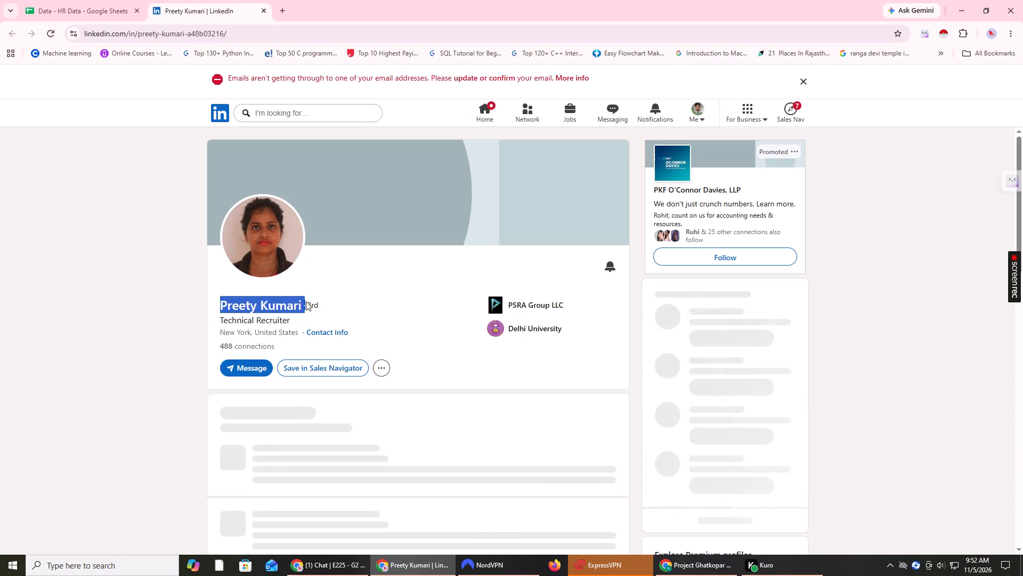
{"action": "left_click_drag", "start_coordinate": [306, 301], "coordinate": [303, 302]}
{"action": "key", "text": "ctrl+c"}
{"action": "left_click", "coordinate": [159, 290]}
{"action": "left_click", "coordinate": [103, 0]}
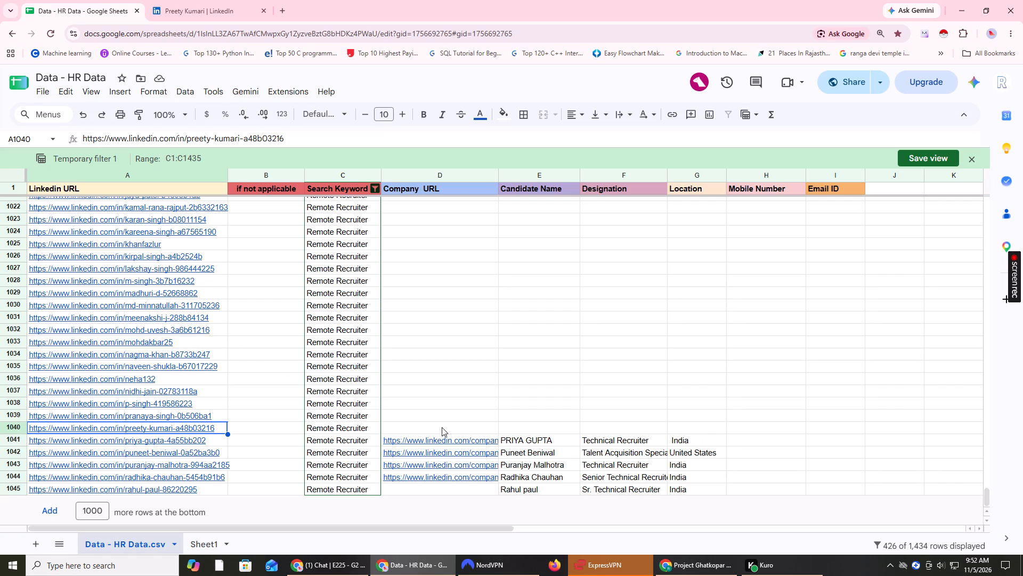
{"action": "double_click", "coordinate": [522, 430]}
{"action": "key", "text": "ctrl+v"}
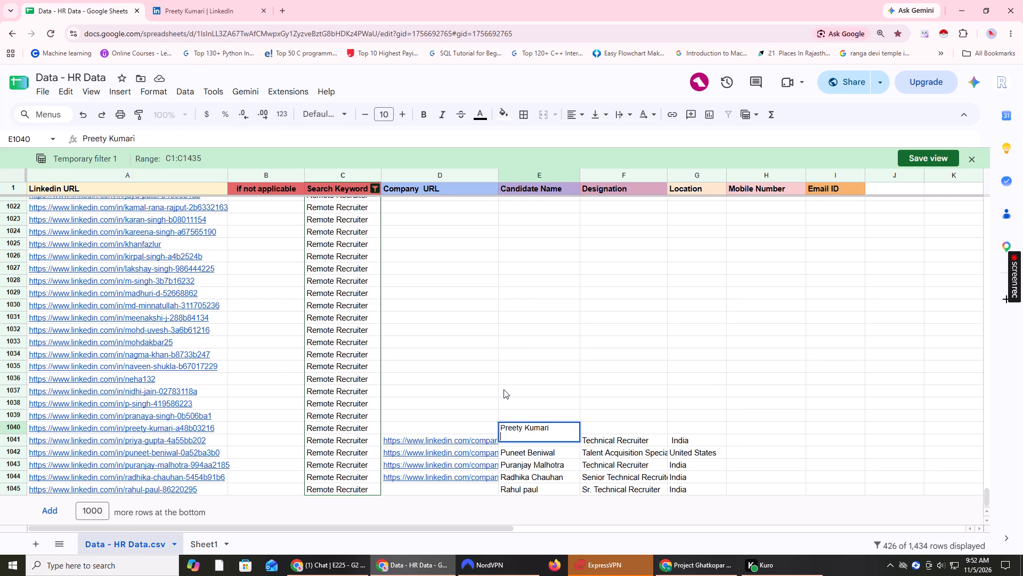
{"action": "left_click", "coordinate": [504, 389]}
{"action": "double_click", "coordinate": [523, 435]}
{"action": "key", "text": "BackSpace"}
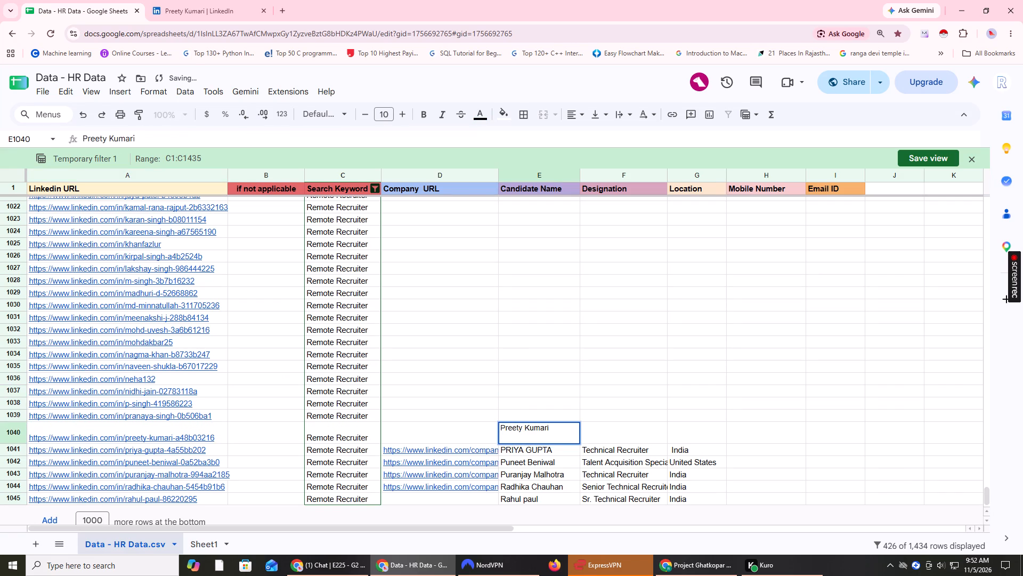
{"action": "key", "text": "Return"}
Copy the country United States from the profile's location into the Location cell of row 1040.
{"action": "left_click", "coordinate": [188, 0]}
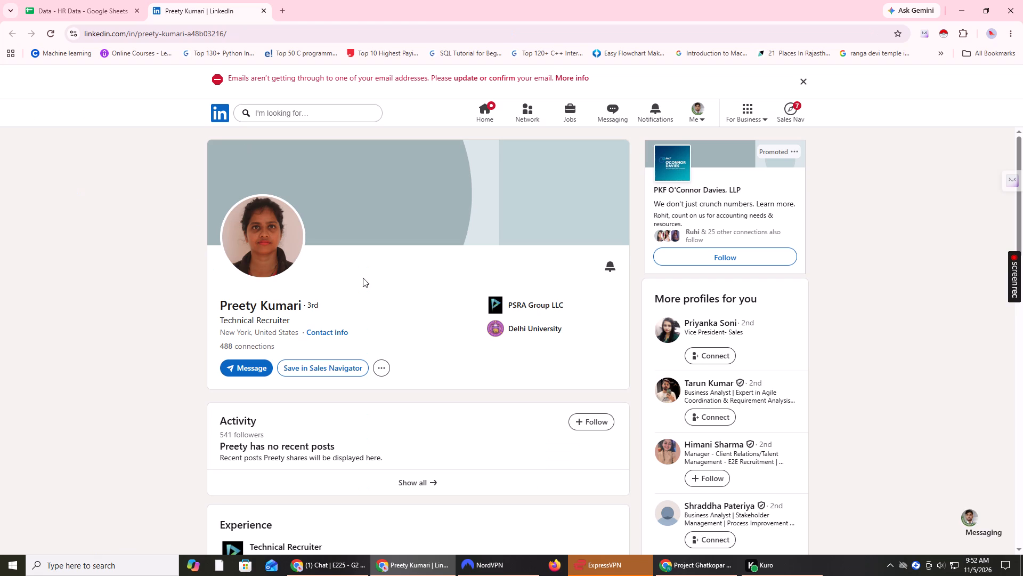
{"action": "scroll", "coordinate": [330, 350], "scroll_direction": "down", "scroll_amount": 1}
{"action": "left_click_drag", "start_coordinate": [296, 279], "coordinate": [255, 280]}
{"action": "key", "text": "ctrl+c"}
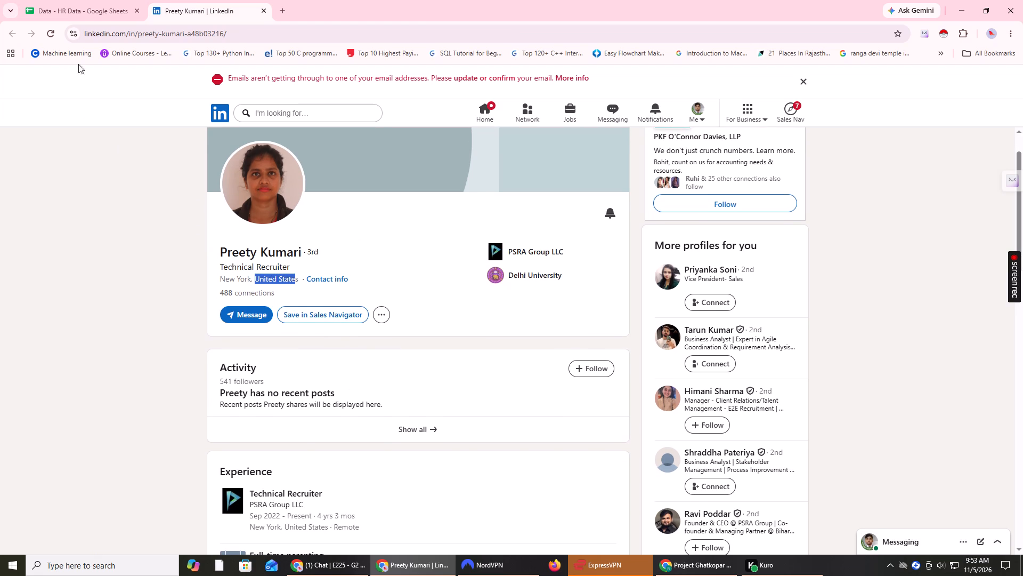
{"action": "left_click", "coordinate": [77, 0]}
{"action": "double_click", "coordinate": [689, 428]}
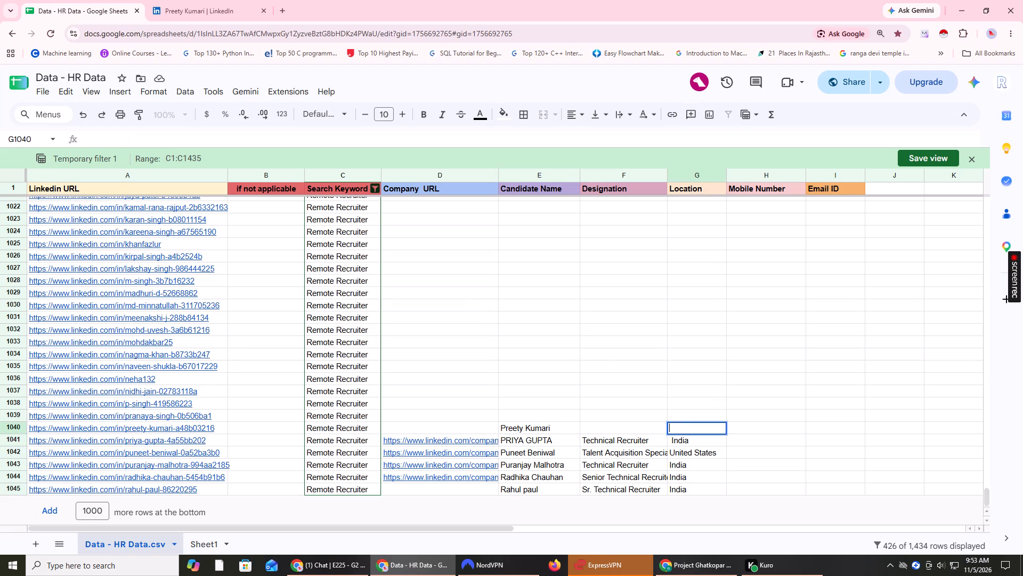
{"action": "key", "text": "ctrl+v"}
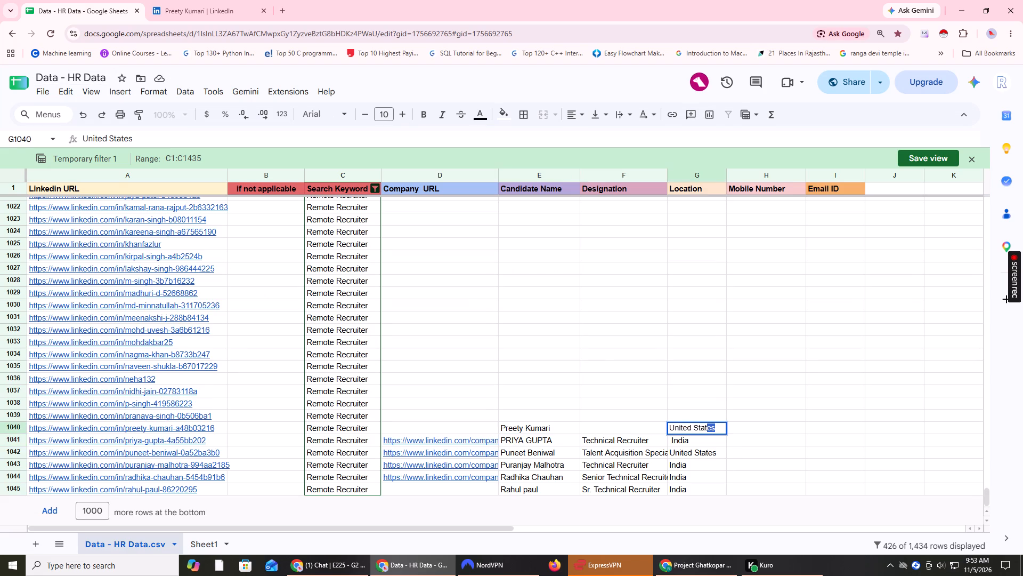
{"action": "key", "text": "Right"}
{"action": "key", "text": "Return"}
{"action": "left_click", "coordinate": [597, 358]}
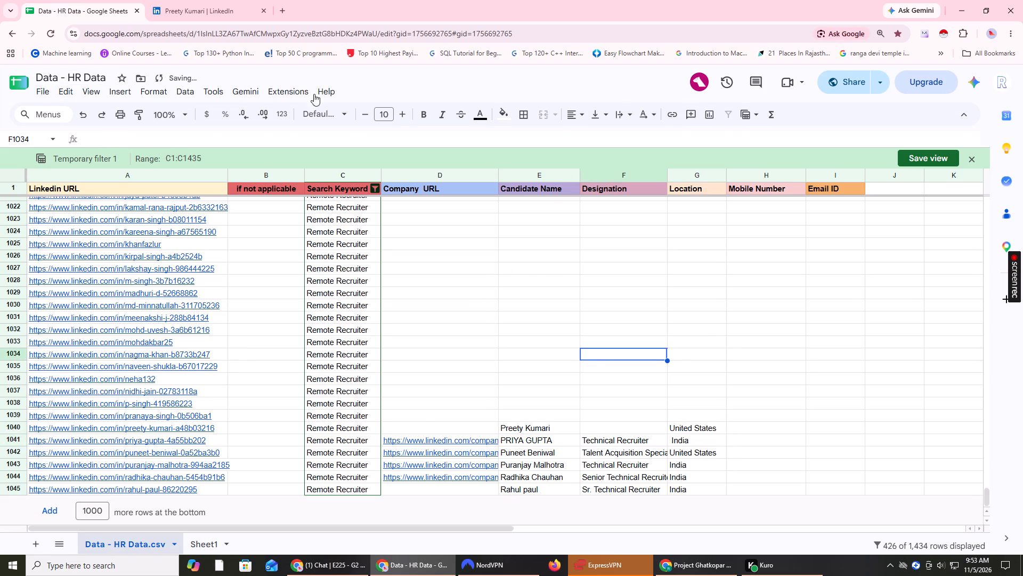
Open the PSRA Group company page from the profile's Experience section.
{"action": "left_click", "coordinate": [236, 0]}
{"action": "scroll", "coordinate": [366, 367], "scroll_direction": "down", "scroll_amount": 5}
{"action": "left_click", "coordinate": [233, 234], "text": "ctrl"}
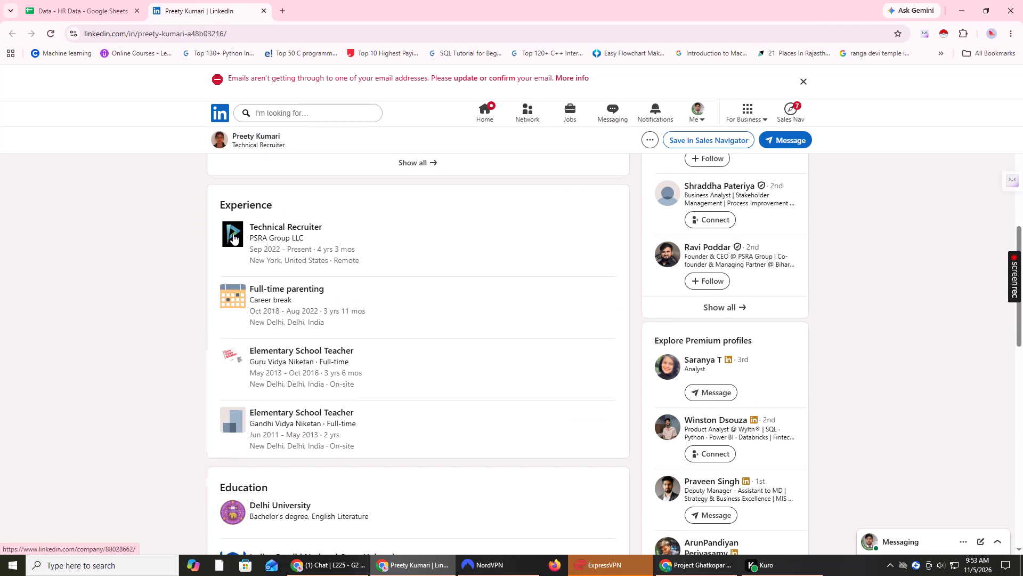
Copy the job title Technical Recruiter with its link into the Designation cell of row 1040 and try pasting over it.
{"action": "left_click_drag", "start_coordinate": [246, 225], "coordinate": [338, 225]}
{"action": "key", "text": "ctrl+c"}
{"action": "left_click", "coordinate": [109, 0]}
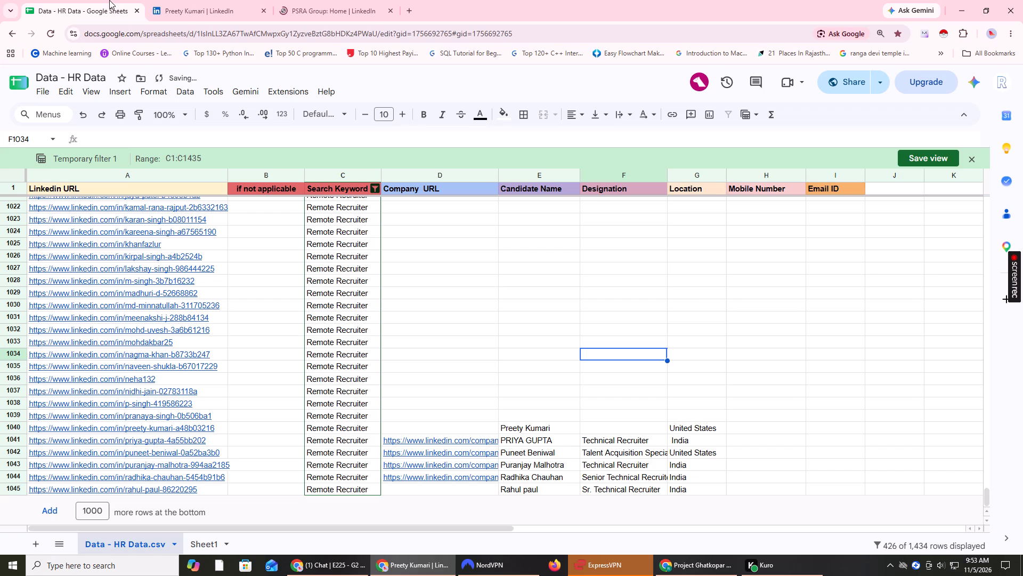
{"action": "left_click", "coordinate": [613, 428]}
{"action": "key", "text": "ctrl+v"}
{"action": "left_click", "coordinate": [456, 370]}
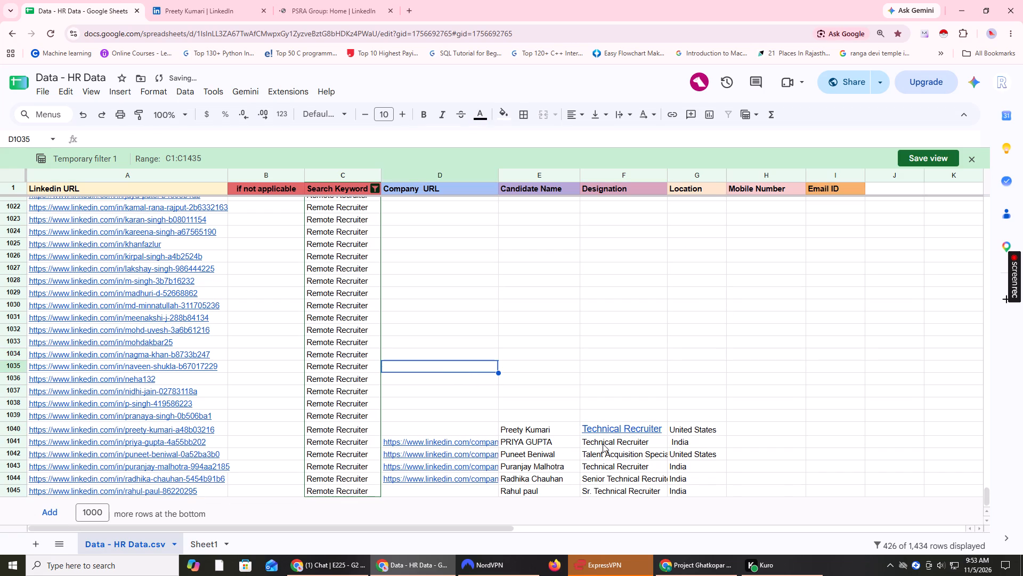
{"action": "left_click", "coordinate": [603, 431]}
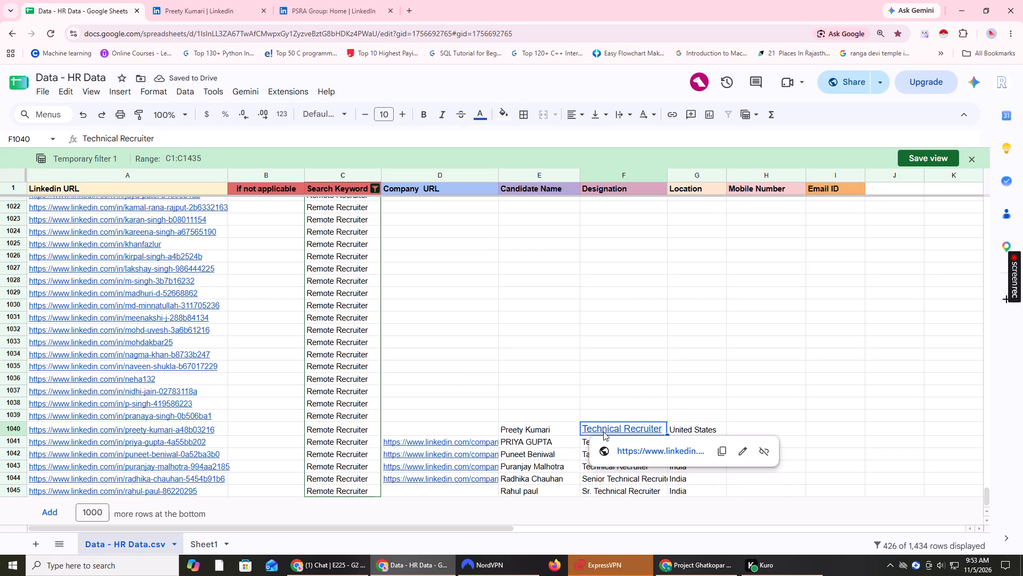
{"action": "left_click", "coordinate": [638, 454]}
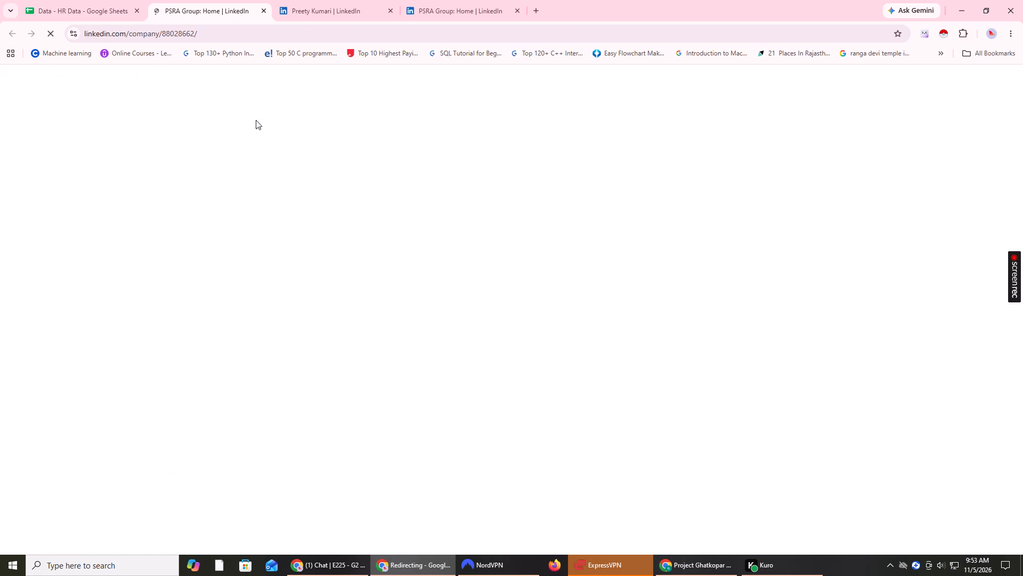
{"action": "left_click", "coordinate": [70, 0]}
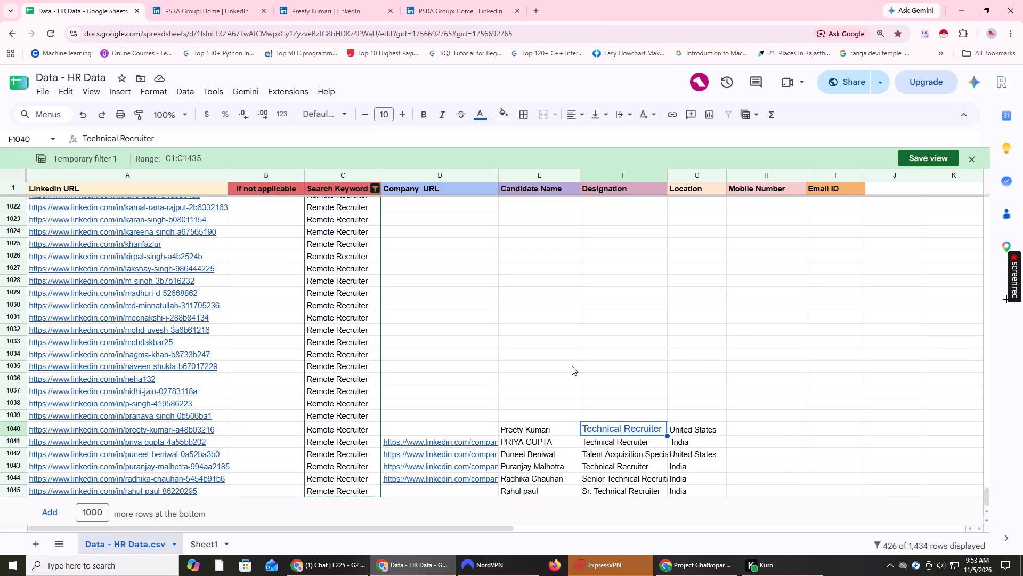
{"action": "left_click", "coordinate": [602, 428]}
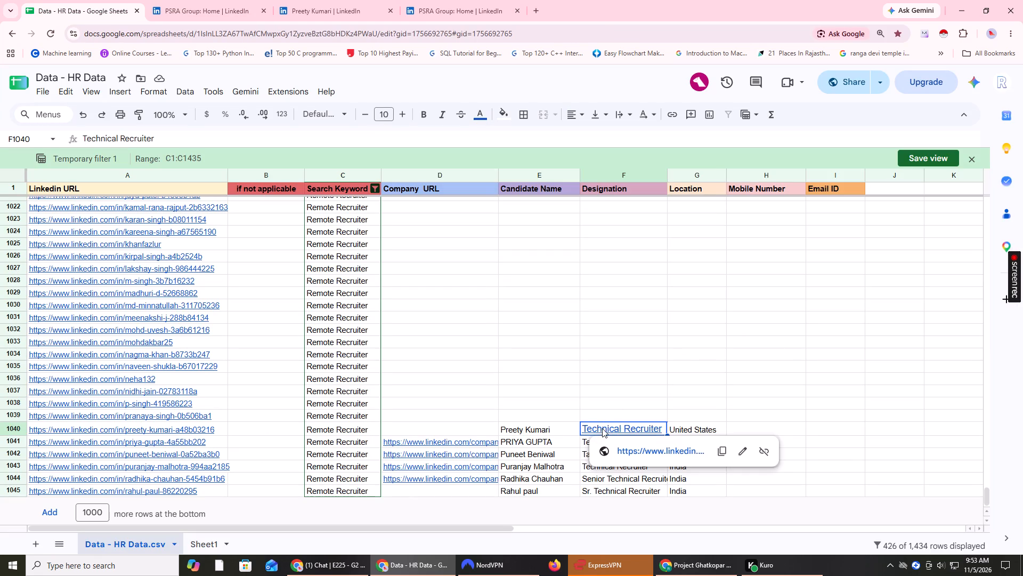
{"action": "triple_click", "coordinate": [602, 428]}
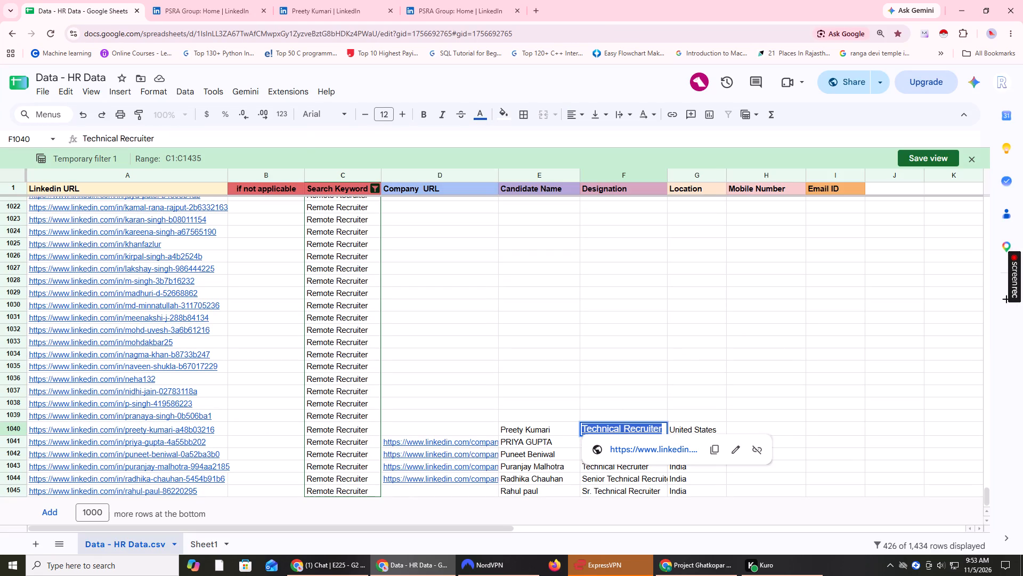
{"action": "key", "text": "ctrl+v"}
Clear the linked title from the Designation cell of row 1040 and enter Technical Recruiter, copied from the profile, as plain text.
{"action": "left_click", "coordinate": [311, 0]}
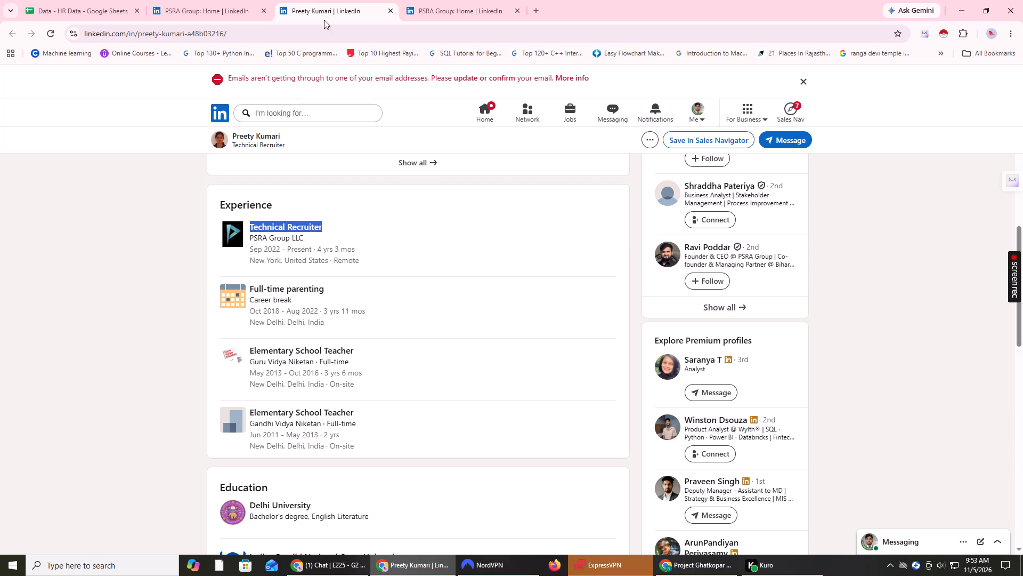
{"action": "key", "text": "ctrl+c"}
{"action": "left_click", "coordinate": [75, 0]}
{"action": "key", "text": "BackSpace"}
{"action": "key", "text": "BackSpace"}
{"action": "key", "text": "BackSpace"}
{"action": "key", "text": "BackSpace"}
{"action": "key", "text": "BackSpace"}
{"action": "key", "text": "BackSpace"}
{"action": "key", "text": "BackSpace"}
{"action": "key", "text": "BackSpace"}
{"action": "key", "text": "BackSpace"}
{"action": "key", "text": "BackSpace"}
{"action": "key", "text": "BackSpace"}
{"action": "key", "text": "BackSpace"}
{"action": "key", "text": "BackSpace"}
{"action": "key", "text": "BackSpace"}
{"action": "key", "text": "BackSpace"}
{"action": "key", "text": "BackSpace"}
{"action": "key", "text": "BackSpace"}
{"action": "key", "text": "BackSpace"}
{"action": "key", "text": "BackSpace"}
{"action": "key", "text": "BackSpace"}
{"action": "key", "text": "BackSpace"}
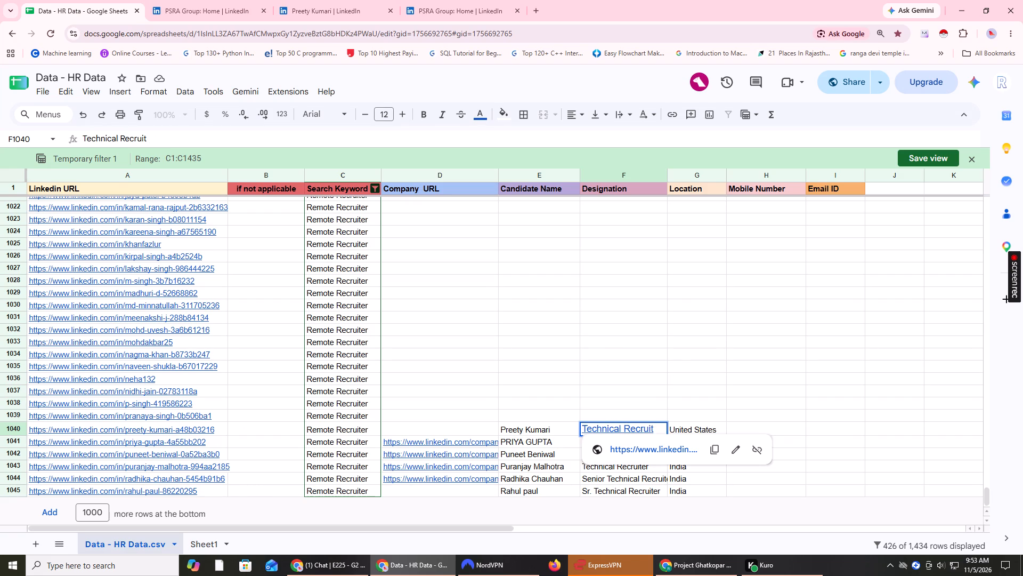
{"action": "left_click", "coordinate": [622, 359]}
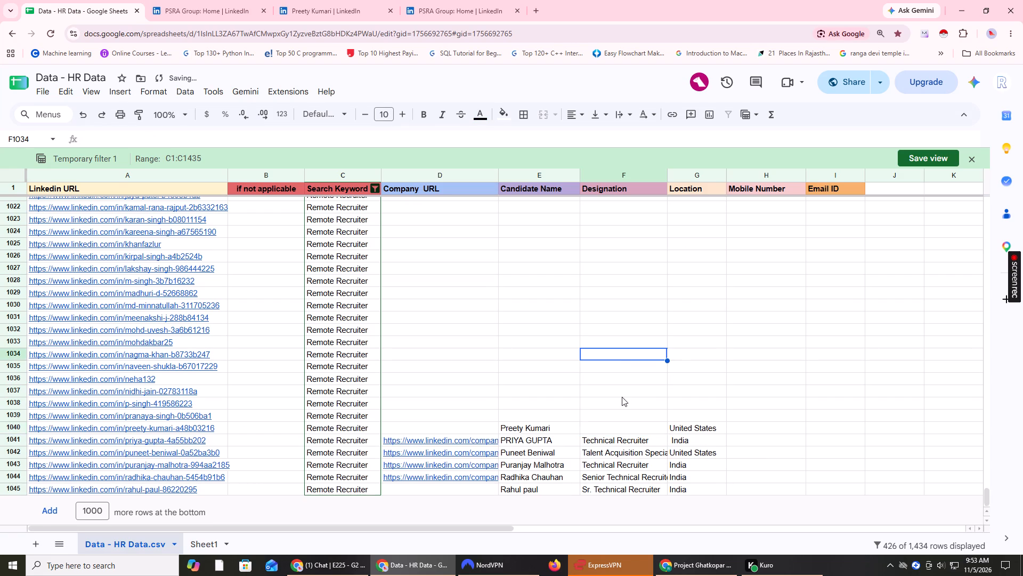
{"action": "double_click", "coordinate": [603, 426]}
{"action": "key", "text": "ctrl+v"}
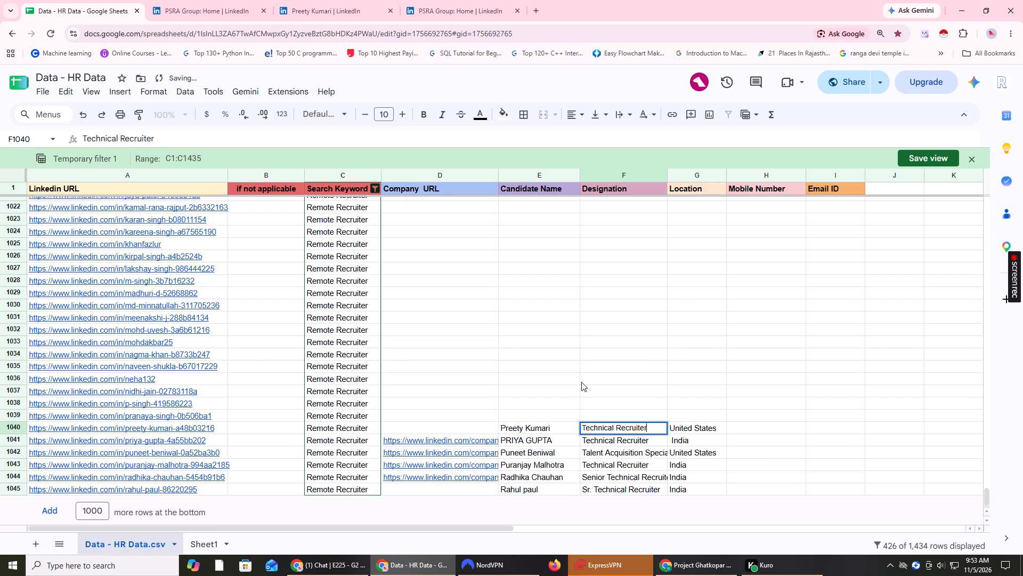
{"action": "left_click", "coordinate": [579, 377]}
Copy the PSRA Group LinkedIn page address into the Company URL cell of row 1040, closing all tabs except the spreadsheet.
{"action": "left_click", "coordinate": [328, 0]}
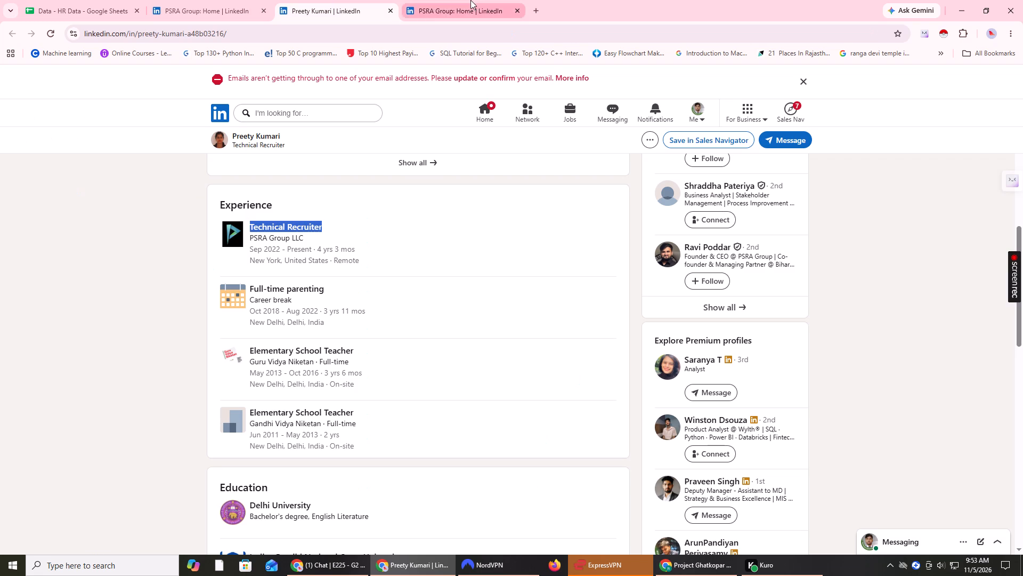
{"action": "left_click", "coordinate": [470, 0]}
{"action": "left_click", "coordinate": [376, 31]}
{"action": "key", "text": "ctrl+c"}
{"action": "left_click", "coordinate": [56, 0]}
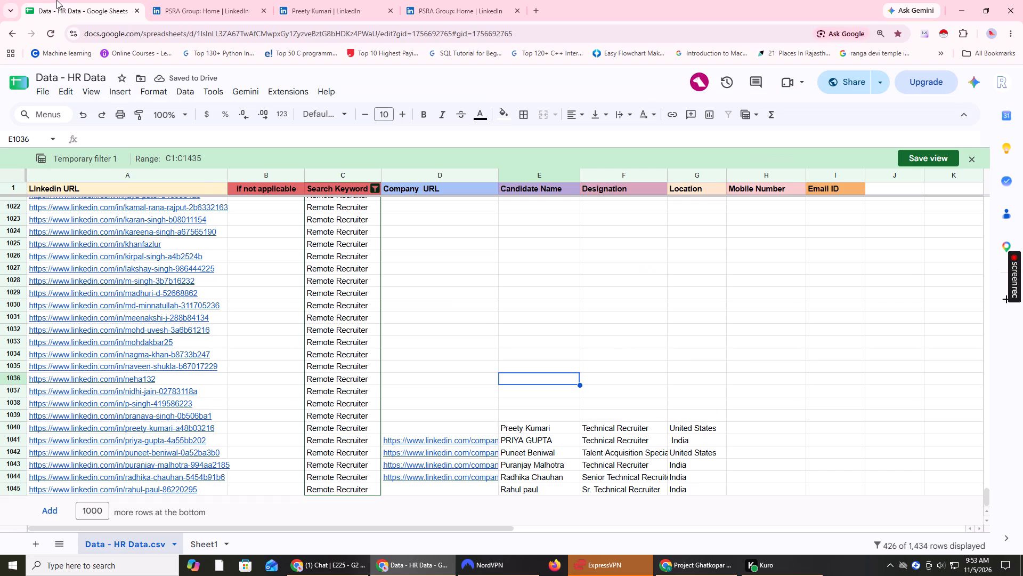
{"action": "right_click", "coordinate": [56, 0]}
{"action": "left_click", "coordinate": [149, 260]}
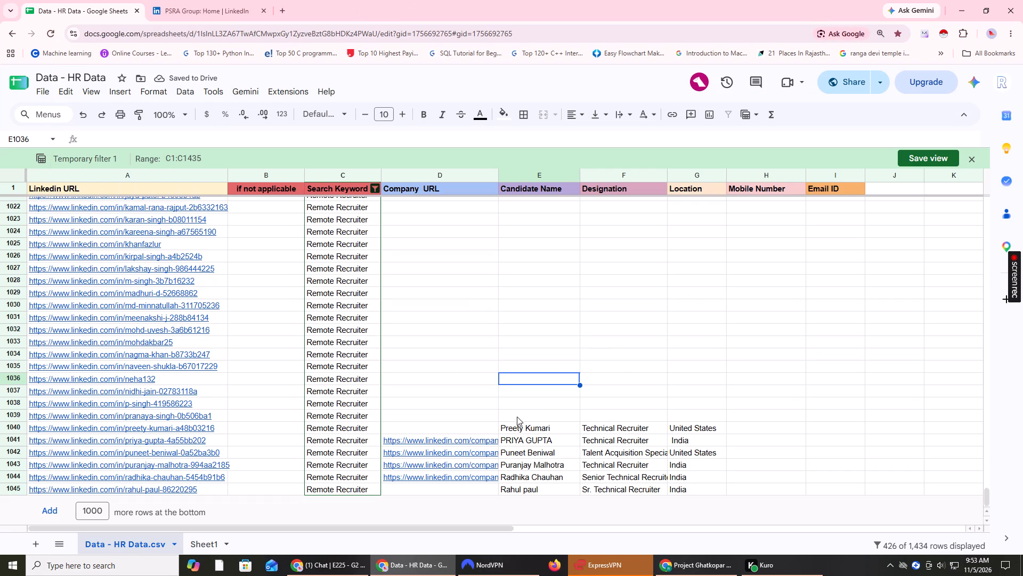
{"action": "double_click", "coordinate": [454, 433]}
{"action": "key", "text": "ctrl+v"}
{"action": "left_click", "coordinate": [455, 403]}
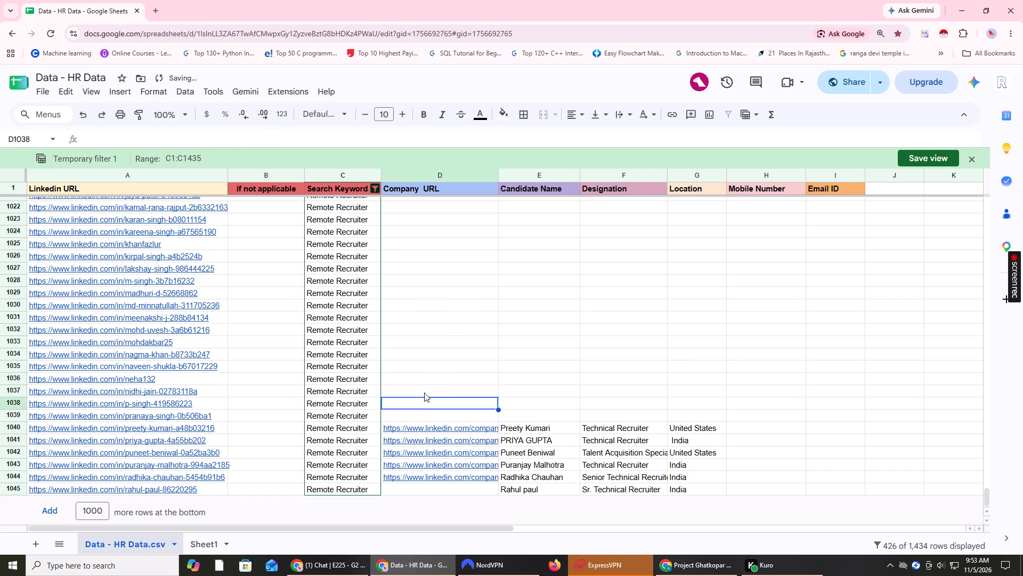
Open the LinkedIn profile linked in row 1039.
{"action": "scroll", "coordinate": [451, 339], "scroll_direction": "down", "scroll_amount": 2}
{"action": "left_click", "coordinate": [165, 419]}
{"action": "left_click", "coordinate": [125, 434]}
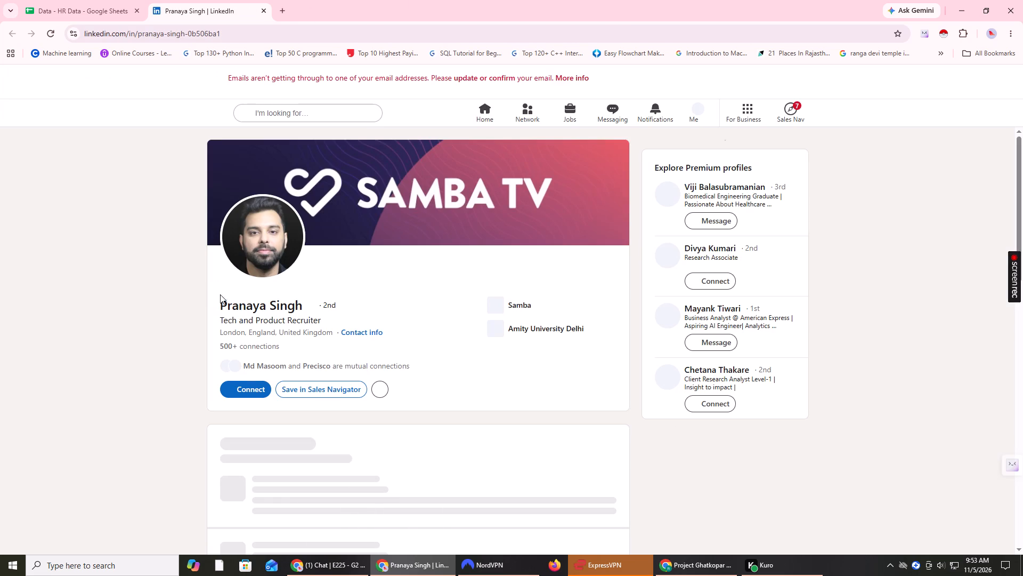
Copy the candidate's name from the profile into the Candidate Name cell of row 1039.
{"action": "left_click_drag", "start_coordinate": [216, 299], "coordinate": [308, 302]}
{"action": "key", "text": "ctrl+c"}
{"action": "left_click", "coordinate": [142, 231]}
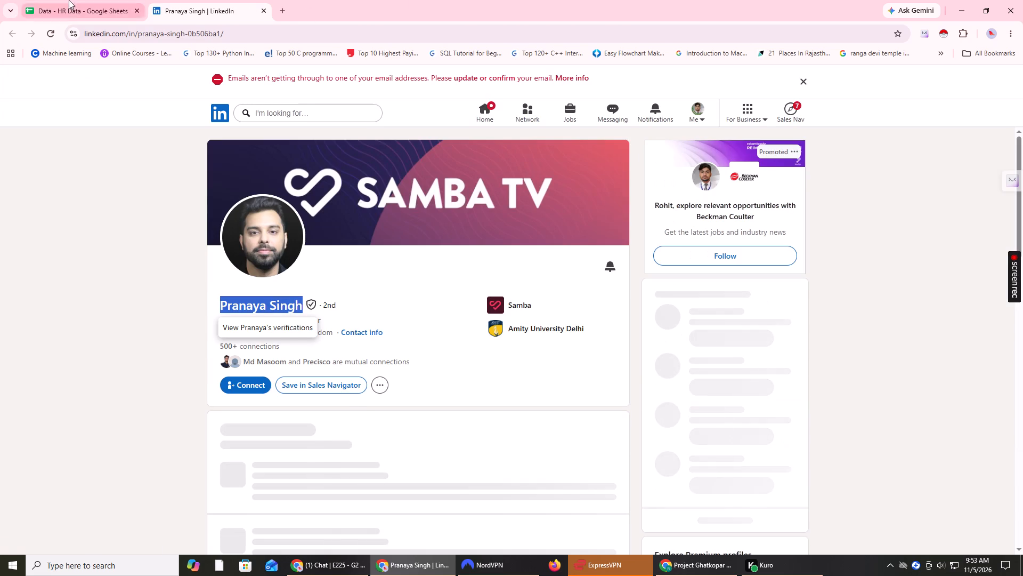
{"action": "left_click", "coordinate": [69, 0]}
{"action": "double_click", "coordinate": [524, 421]}
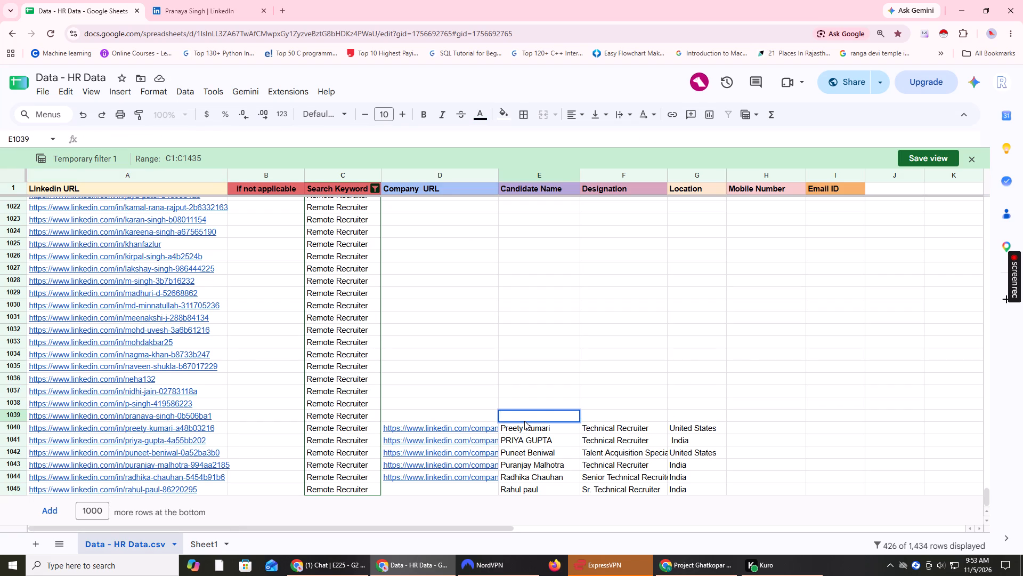
{"action": "key", "text": "ctrl+v"}
{"action": "left_click", "coordinate": [488, 385]}
Copy the country United Kingdom from the profile's location into the Location cell of row 1039.
{"action": "left_click", "coordinate": [203, 0]}
{"action": "scroll", "coordinate": [331, 314], "scroll_direction": "down", "scroll_amount": 3}
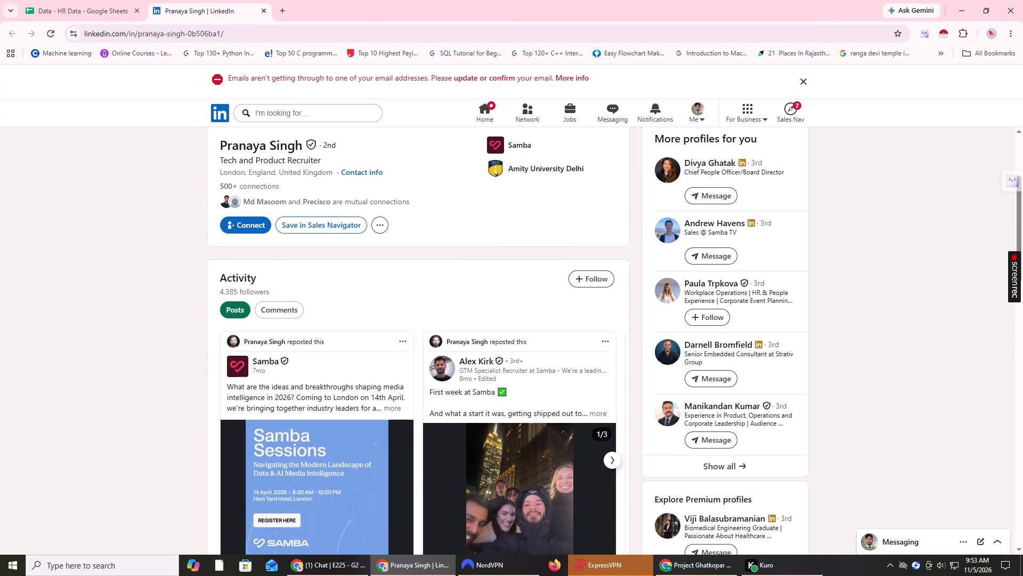
{"action": "left_click_drag", "start_coordinate": [332, 170], "coordinate": [281, 173]}
{"action": "key", "text": "ctrl+c"}
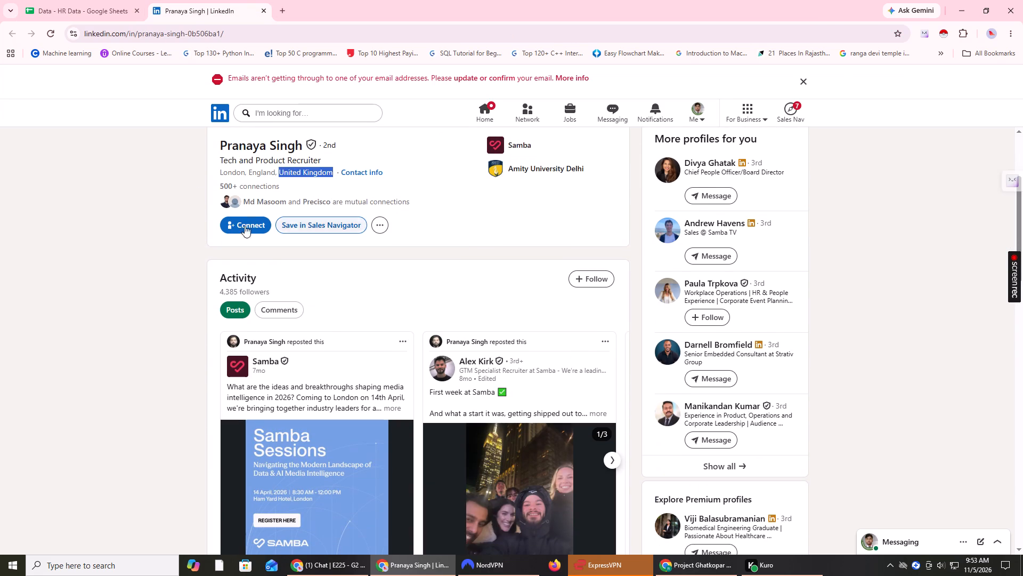
{"action": "left_click", "coordinate": [108, 0]}
{"action": "double_click", "coordinate": [684, 412]}
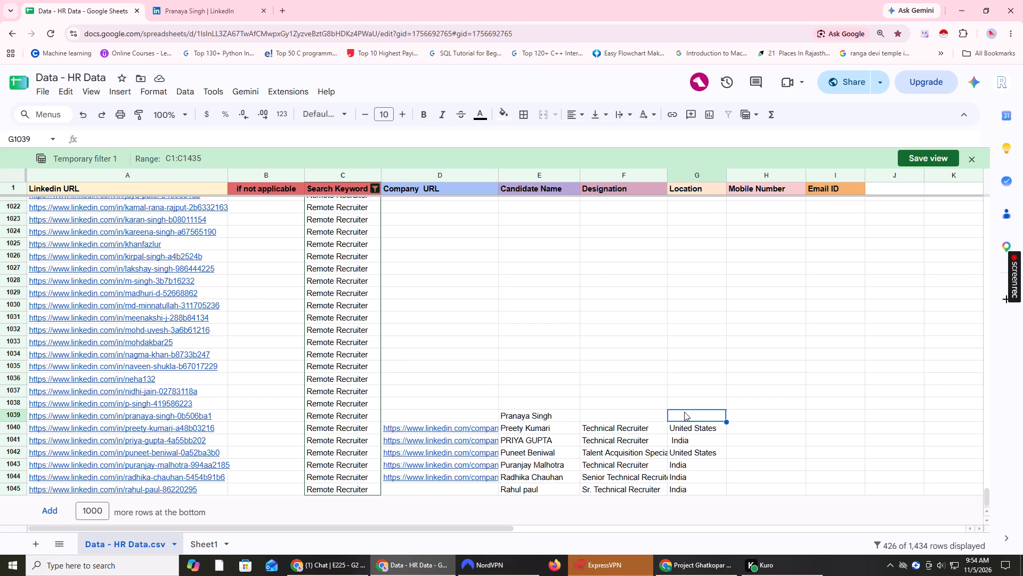
{"action": "key", "text": "ctrl+v"}
{"action": "left_click", "coordinate": [604, 358]}
Open the Samba company page from the profile's experience and copy the designation Technical Recruiter into the Designation cell of row 1039.
{"action": "left_click", "coordinate": [173, 0]}
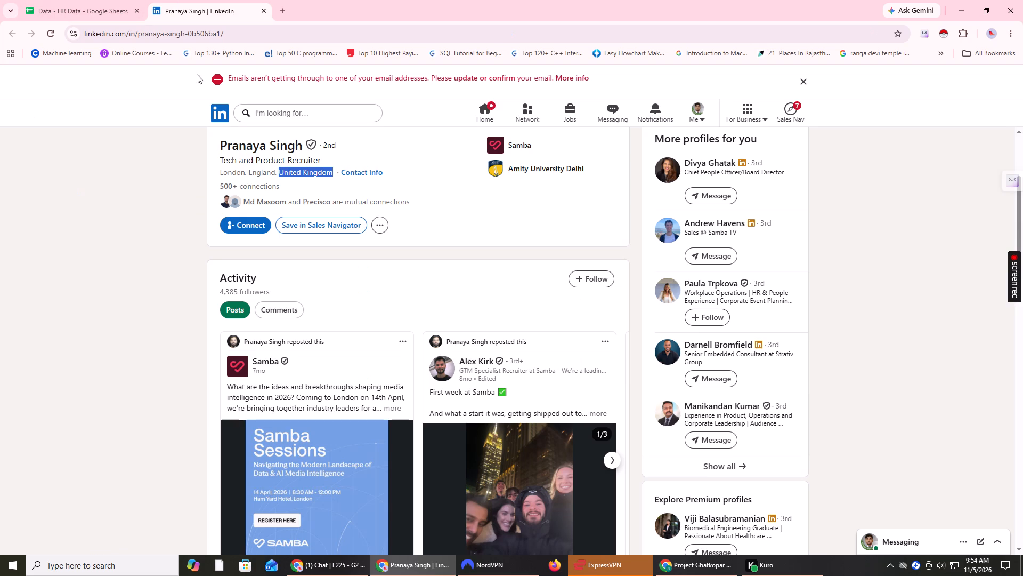
{"action": "scroll", "coordinate": [328, 269], "scroll_direction": "down", "scroll_amount": 10}
{"action": "scroll", "coordinate": [340, 247], "scroll_direction": "up", "scroll_amount": 2}
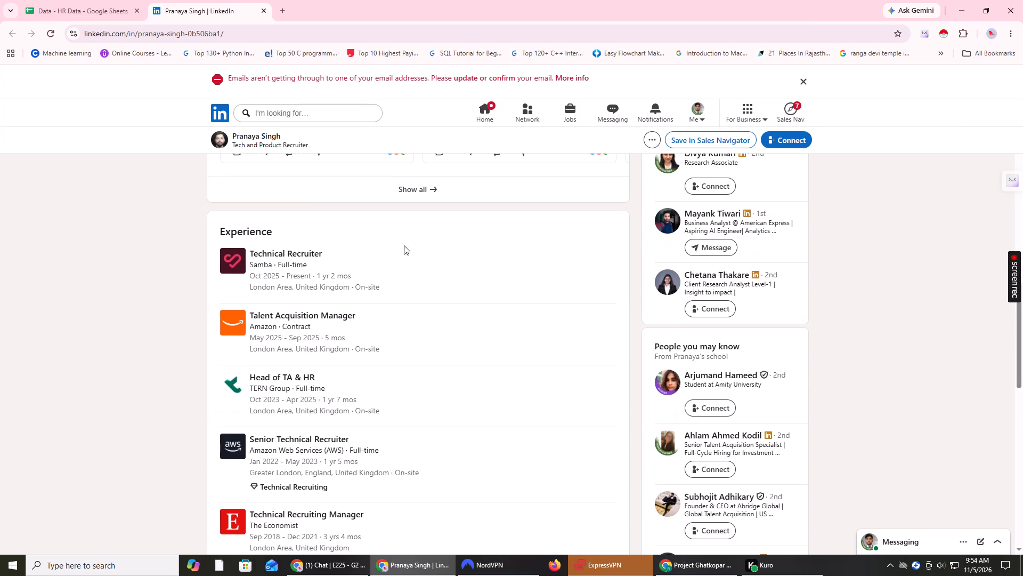
{"action": "left_click", "coordinate": [235, 260], "text": "ctrl"}
{"action": "left_click_drag", "start_coordinate": [247, 253], "coordinate": [324, 250]}
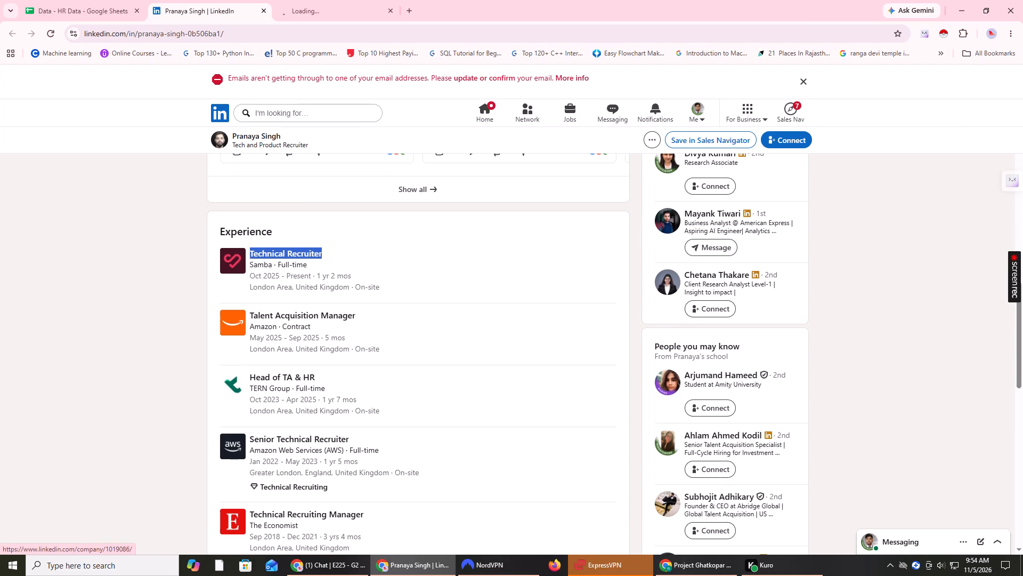
{"action": "left_click_drag", "start_coordinate": [324, 250], "coordinate": [328, 250]}
{"action": "key", "text": "ctrl+c"}
{"action": "left_click", "coordinate": [75, 0]}
{"action": "triple_click", "coordinate": [608, 416]}
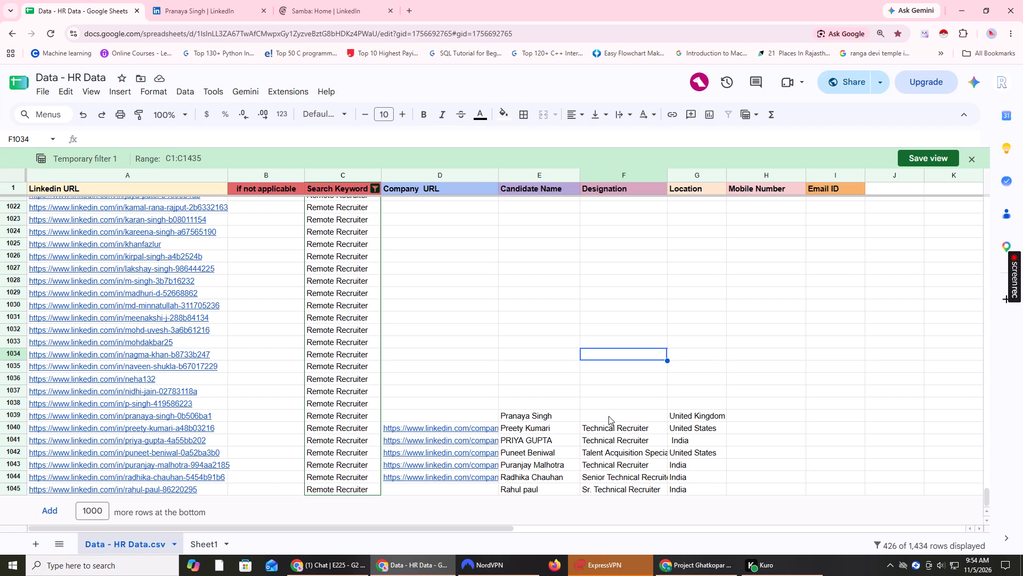
{"action": "key", "text": "ctrl+v"}
{"action": "left_click", "coordinate": [511, 348]}
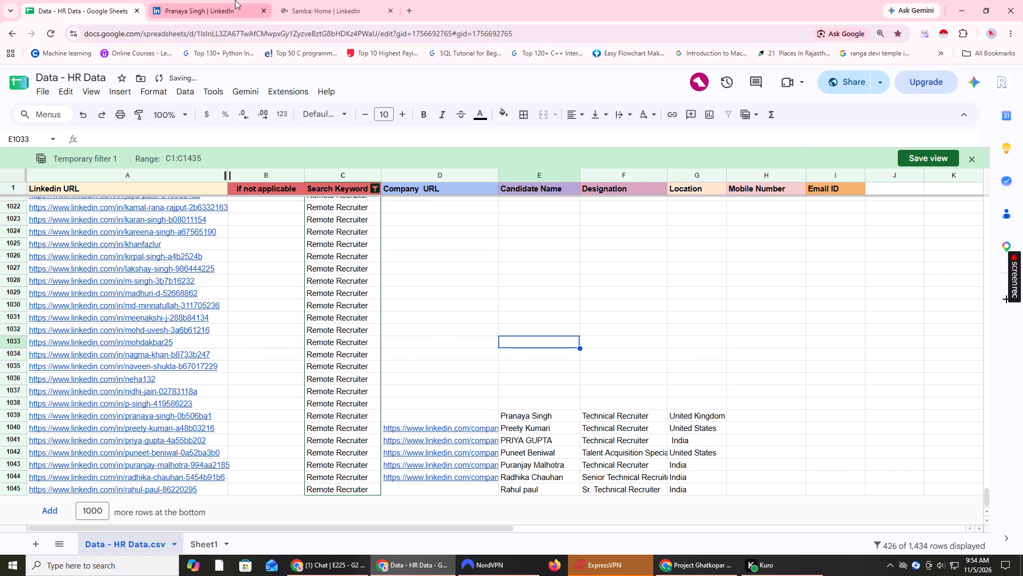
Copy the Samba LinkedIn page address into the Company URL cell of row 1039.
{"action": "left_click", "coordinate": [236, 0]}
{"action": "left_click", "coordinate": [326, 0]}
{"action": "left_click", "coordinate": [289, 25]}
{"action": "key", "text": "ctrl+c"}
{"action": "left_click", "coordinate": [107, 0]}
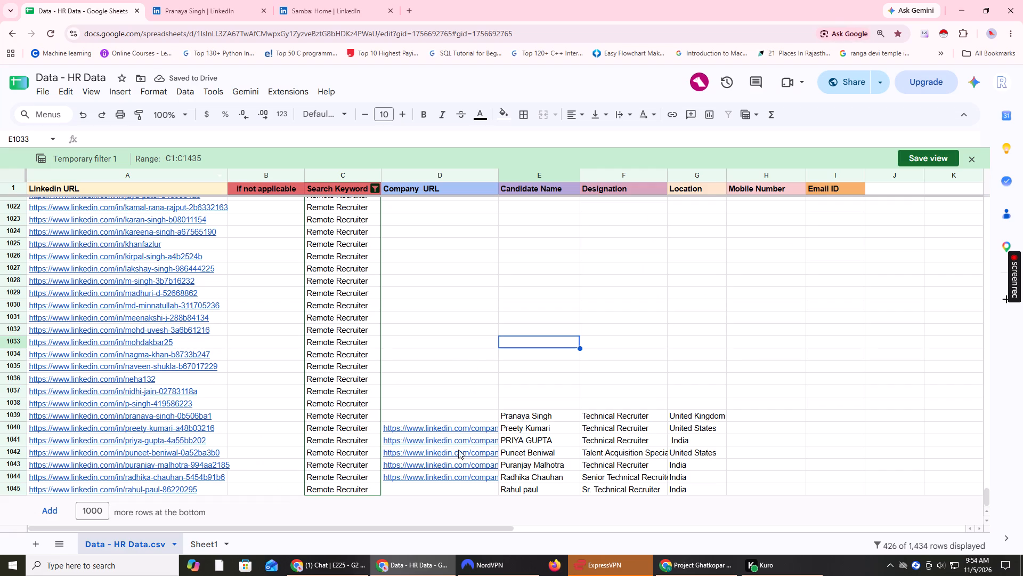
{"action": "double_click", "coordinate": [436, 419]}
{"action": "key", "text": "ctrl+v"}
{"action": "left_click", "coordinate": [439, 380], "text": "ctrl"}
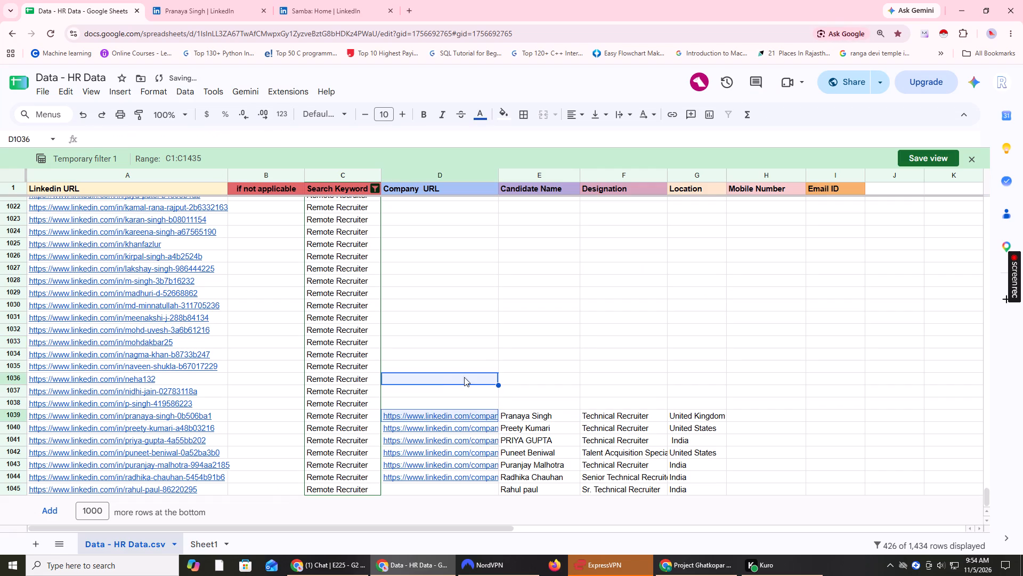
Open the LinkedIn profile linked in row 1038 and close the leftover Samba pages.
{"action": "left_click", "coordinate": [172, 405]}
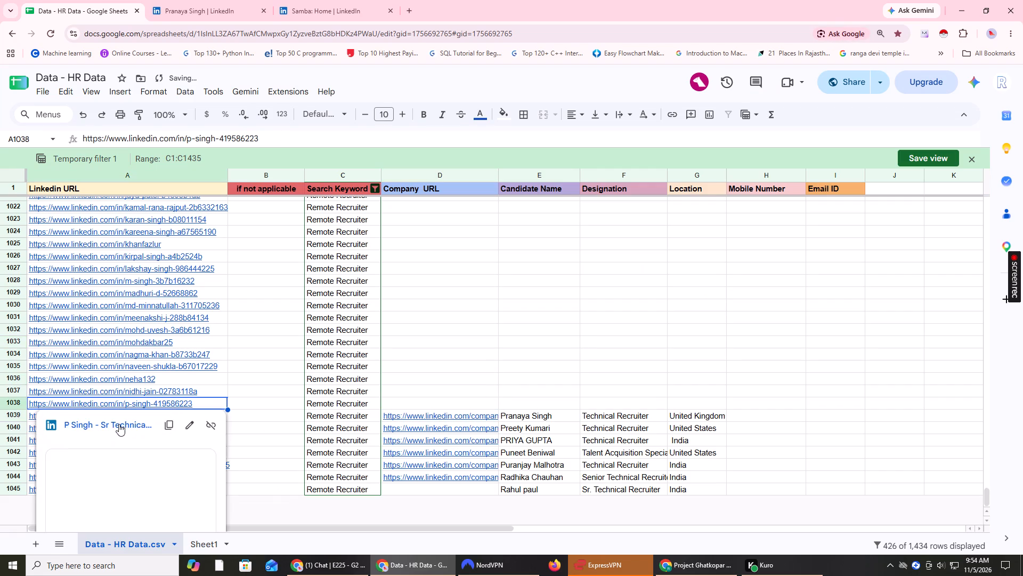
{"action": "left_click", "coordinate": [119, 424]}
{"action": "left_click", "coordinate": [390, 8]}
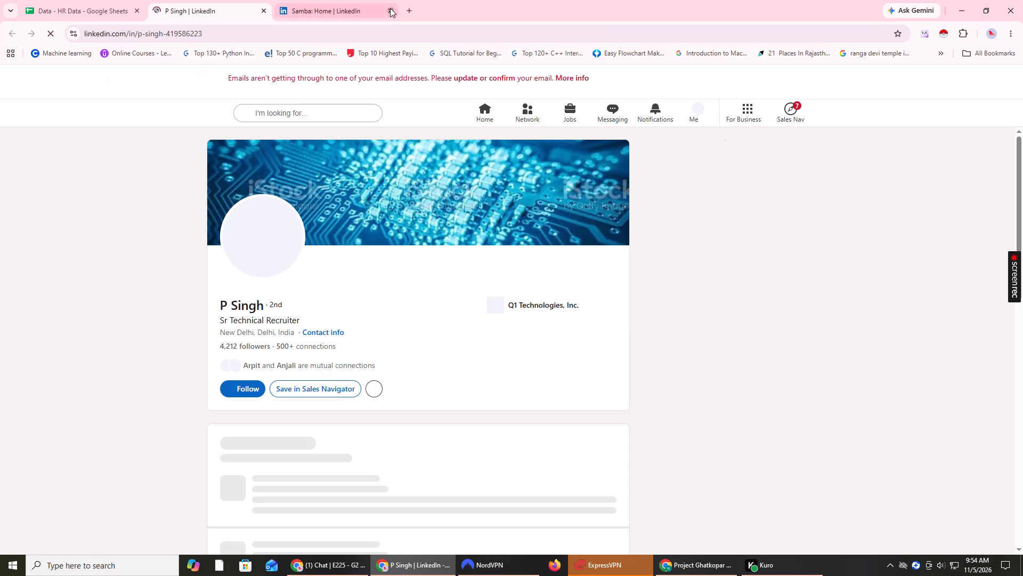
{"action": "left_click", "coordinate": [390, 8]}
Copy the candidate's name from the profile into the Candidate Name cell of row 1038.
{"action": "left_click_drag", "start_coordinate": [212, 302], "coordinate": [258, 301]}
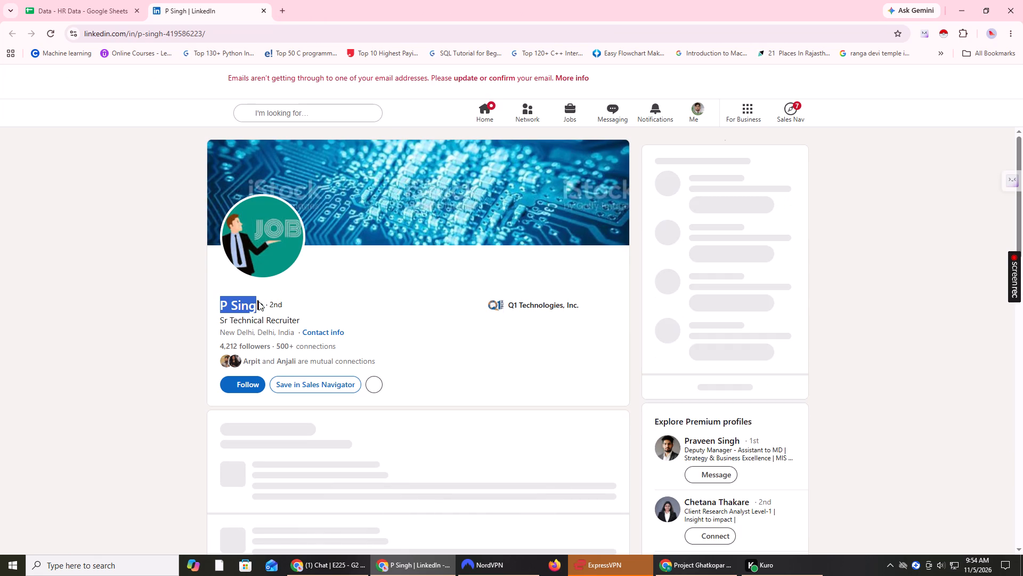
{"action": "left_click_drag", "start_coordinate": [258, 301], "coordinate": [262, 301]}
{"action": "key", "text": "ctrl+c"}
{"action": "left_click", "coordinate": [10, 0]}
{"action": "left_click", "coordinate": [75, 0]}
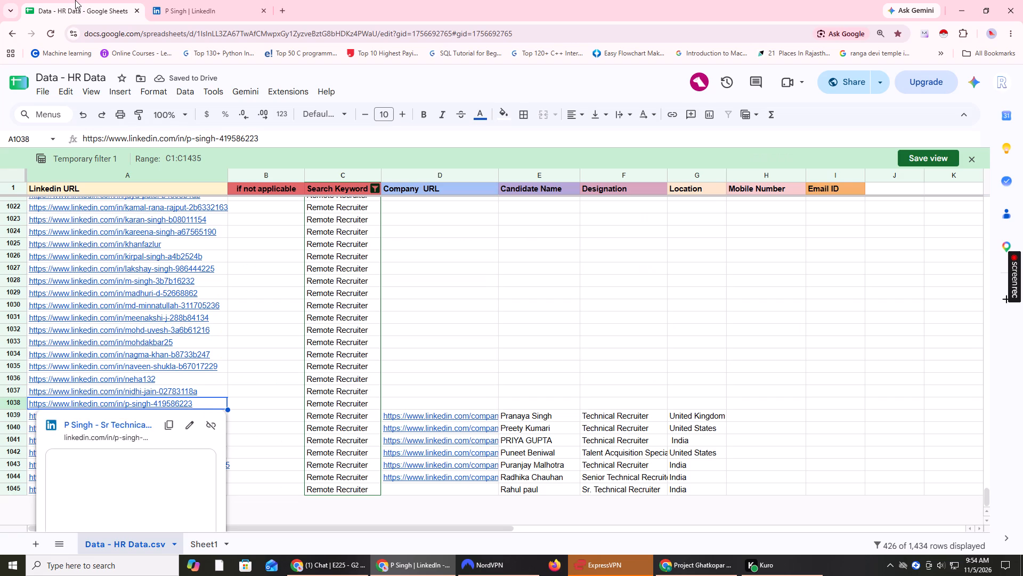
{"action": "double_click", "coordinate": [547, 407]}
{"action": "key", "text": "ctrl+v"}
{"action": "left_click", "coordinate": [468, 358], "text": "ctrl"}
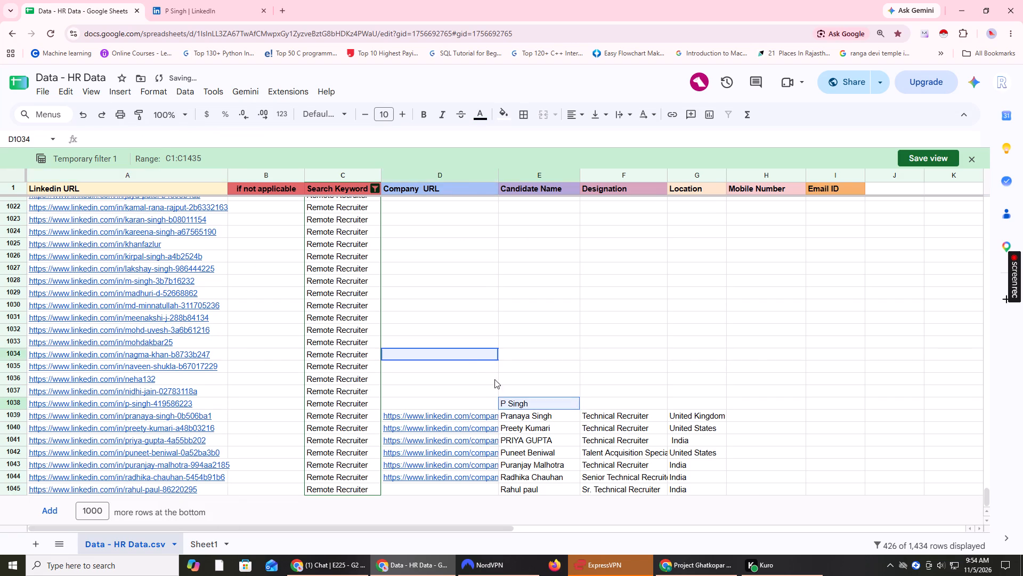
Copy the country India from the profile's location into the Location cell of row 1038.
{"action": "left_click", "coordinate": [259, 0]}
{"action": "scroll", "coordinate": [368, 382], "scroll_direction": "down", "scroll_amount": 3}
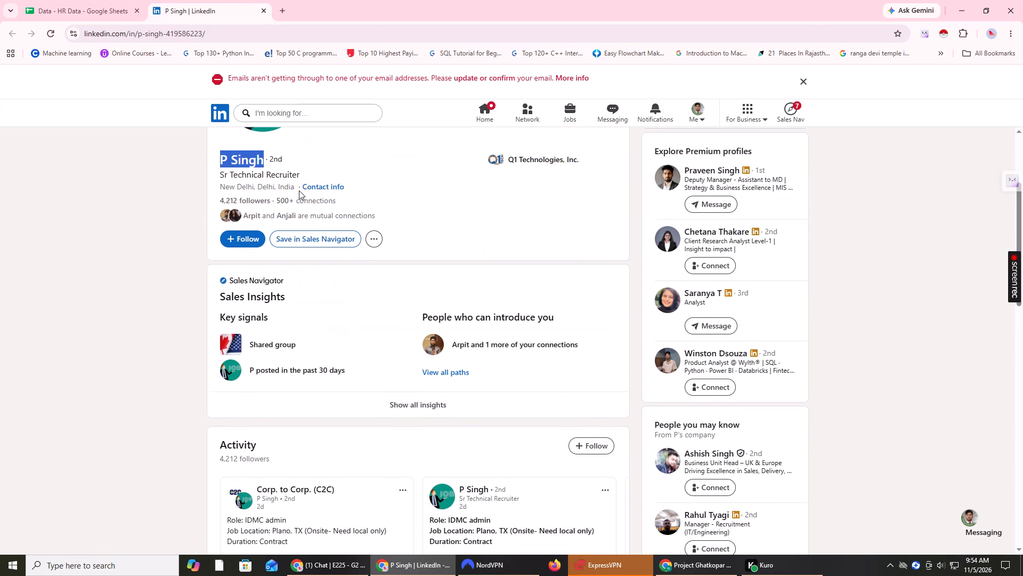
{"action": "left_click_drag", "start_coordinate": [295, 177], "coordinate": [280, 175]}
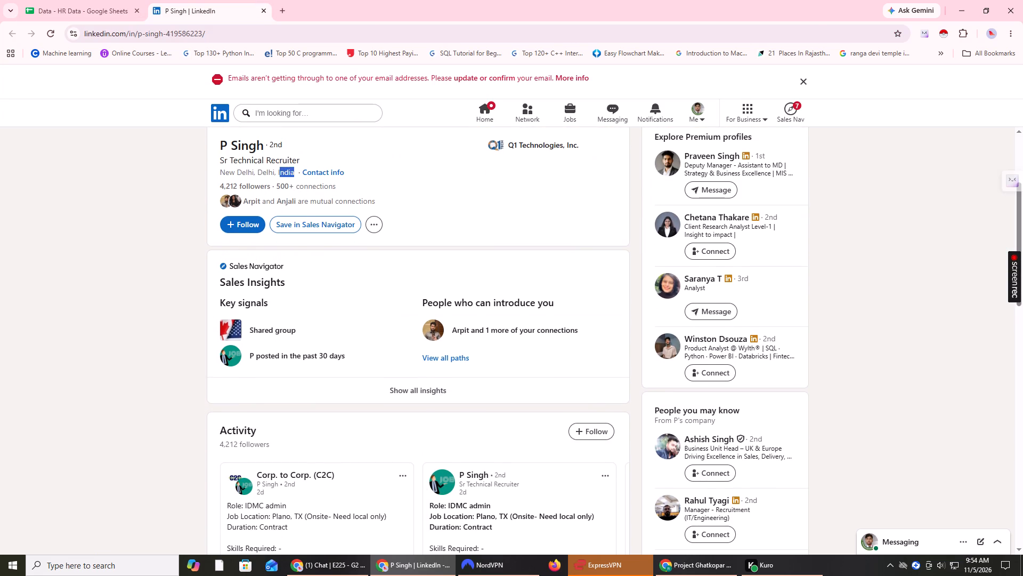
{"action": "left_click_drag", "start_coordinate": [280, 175], "coordinate": [279, 175]}
{"action": "key", "text": "ctrl+c"}
{"action": "left_click", "coordinate": [53, 0]}
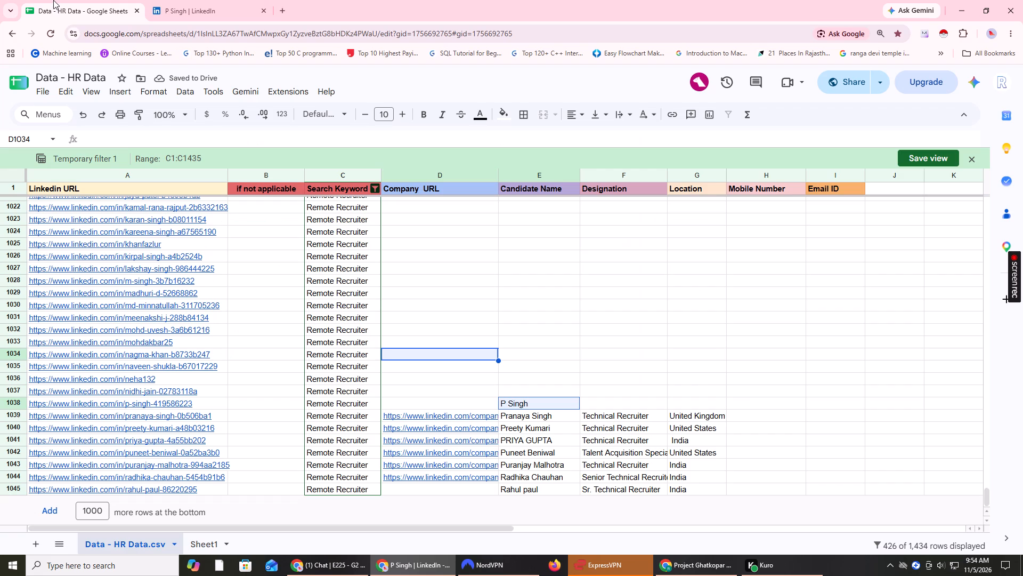
{"action": "double_click", "coordinate": [682, 402]}
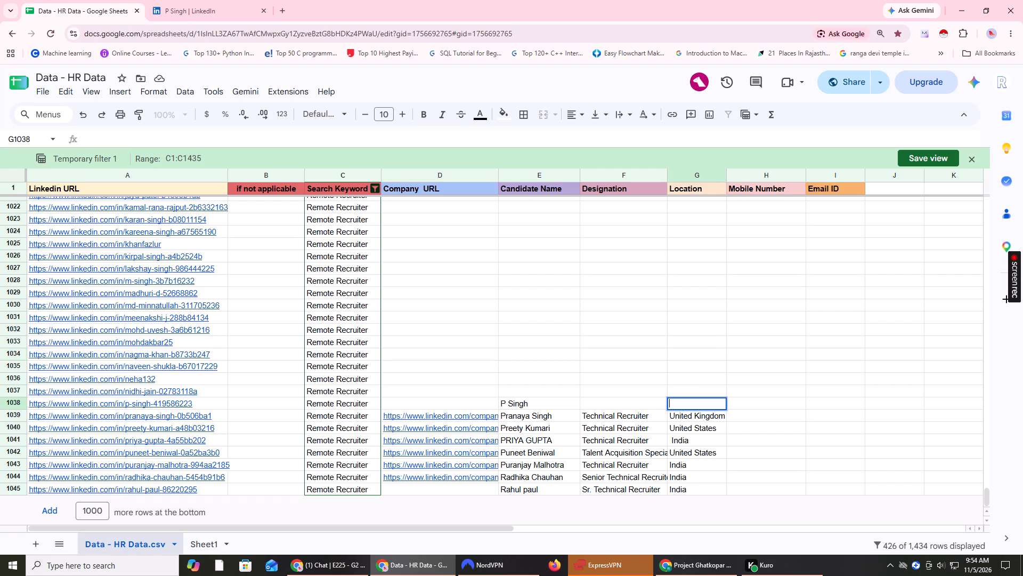
{"action": "key", "text": "ctrl+v"}
{"action": "left_click", "coordinate": [565, 362]}
Open the Q1 Technologies company page from the profile's experience and copy the designation Sr Technical recruiter into the Designation cell of row 1038.
{"action": "left_click", "coordinate": [177, 0]}
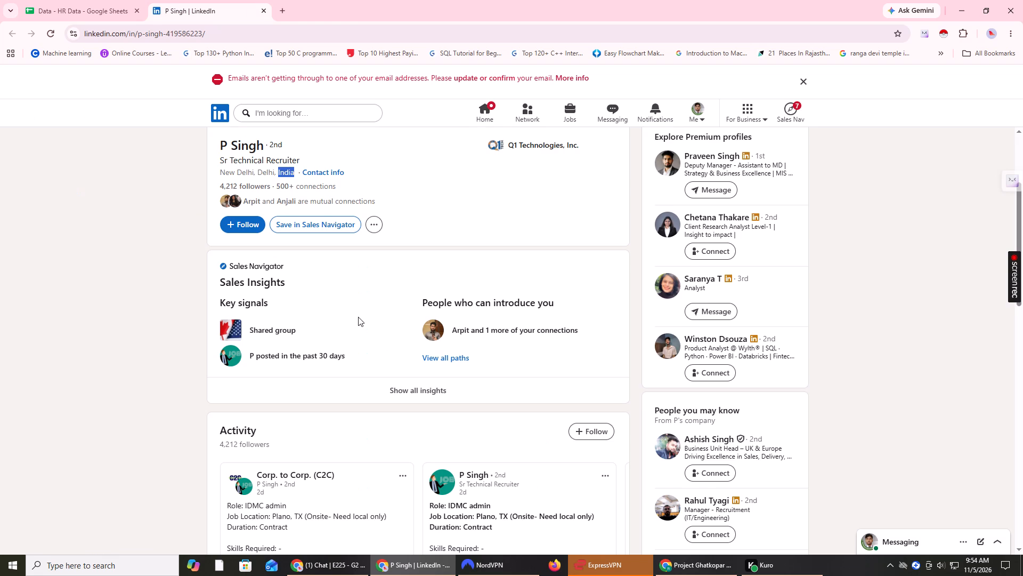
{"action": "scroll", "coordinate": [358, 315], "scroll_direction": "down", "scroll_amount": 9}
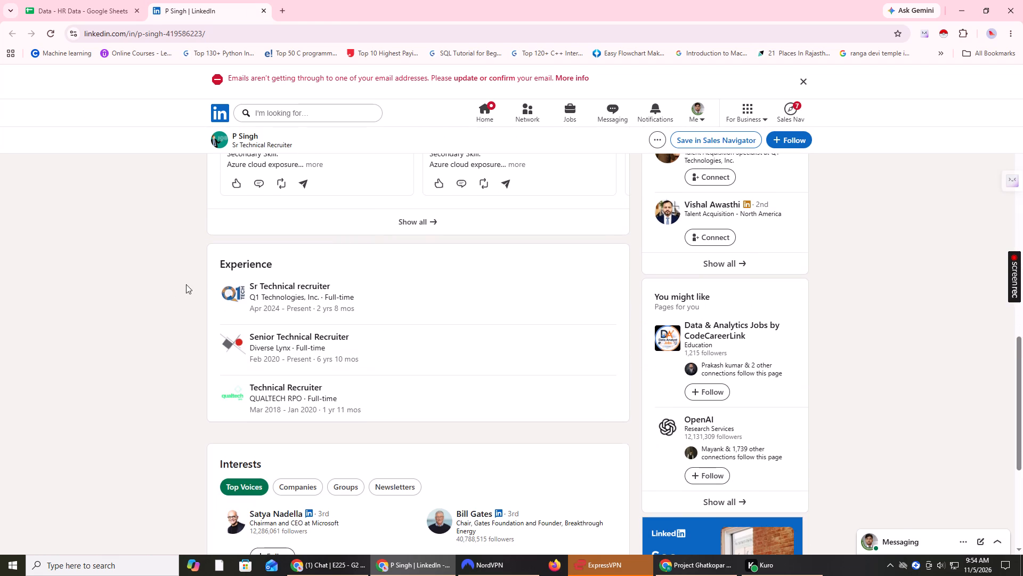
{"action": "left_click", "coordinate": [223, 292], "text": "ctrl"}
{"action": "left_click_drag", "start_coordinate": [246, 284], "coordinate": [359, 281]}
{"action": "key", "text": "ctrl+c"}
{"action": "left_click", "coordinate": [52, 0]}
{"action": "double_click", "coordinate": [602, 404]}
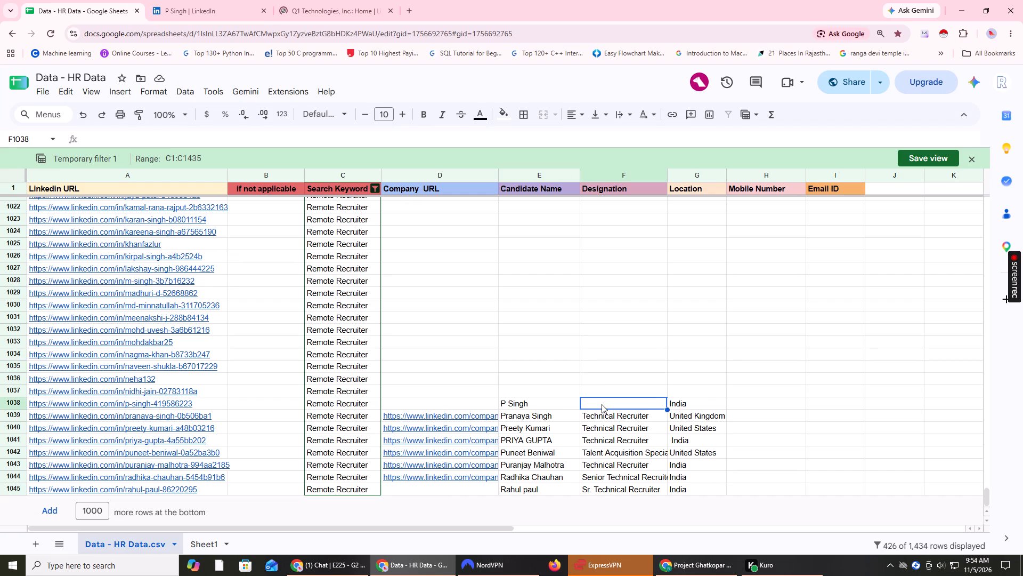
{"action": "key", "text": "ctrl+v"}
{"action": "left_click", "coordinate": [542, 365]}
Copy the Q1 Technologies LinkedIn page address into the Company URL cell of row 1038.
{"action": "left_click", "coordinate": [209, 0]}
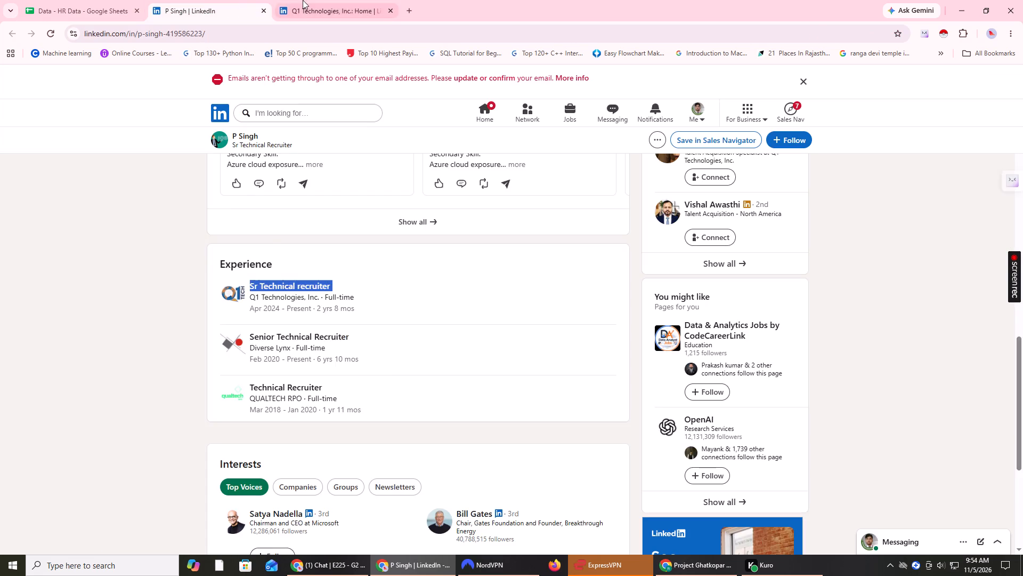
{"action": "left_click", "coordinate": [303, 0]}
{"action": "left_click", "coordinate": [271, 37]}
{"action": "key", "text": "ctrl+c"}
{"action": "left_click", "coordinate": [85, 0]}
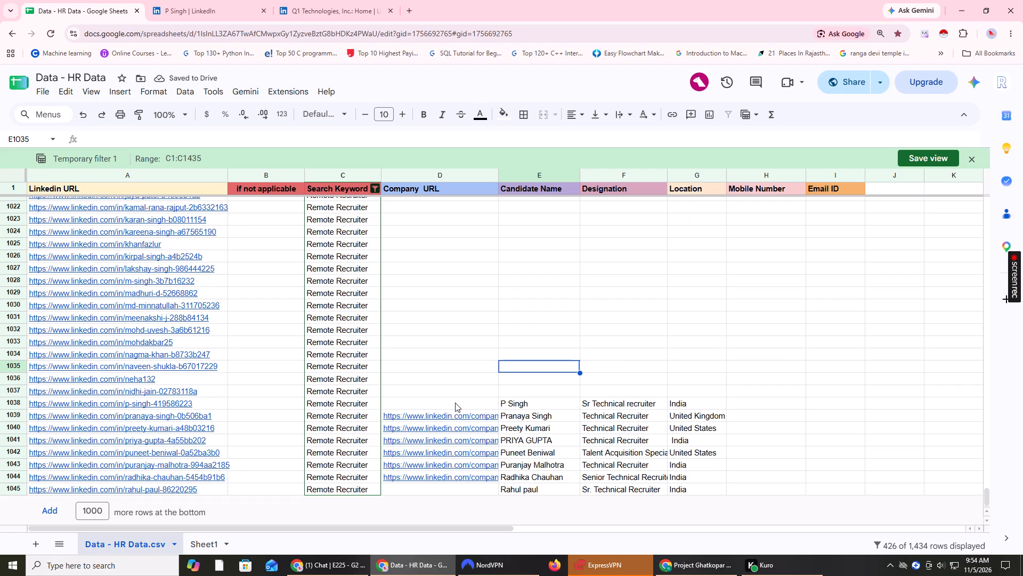
{"action": "double_click", "coordinate": [455, 403]}
{"action": "key", "text": "ctrl+v"}
{"action": "left_click", "coordinate": [563, 359]}
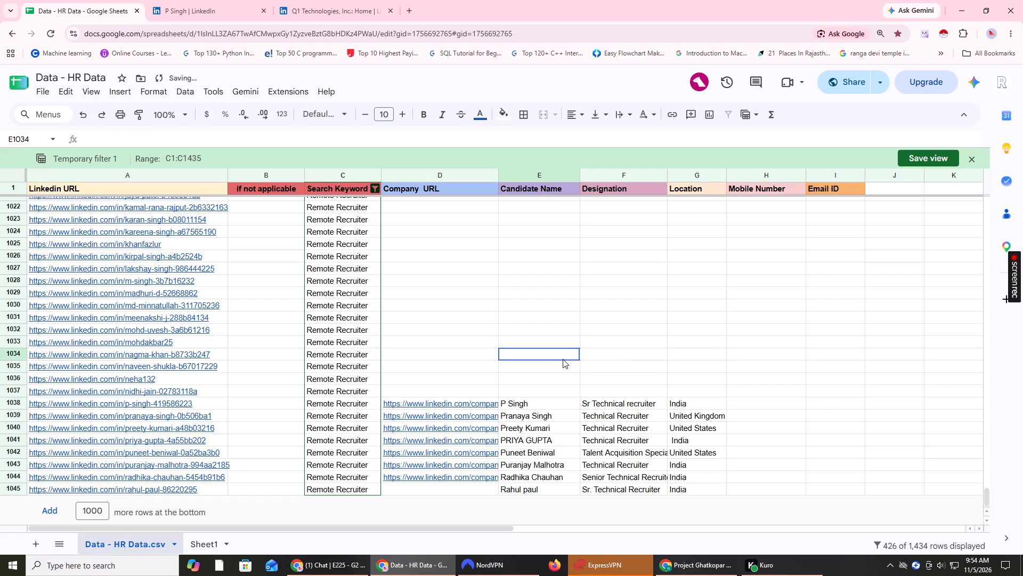
{"action": "left_click", "coordinate": [582, 347]}
Open the LinkedIn profile linked in row 1037 and close the leftover Q1 Technologies pages.
{"action": "left_click", "coordinate": [126, 389]}
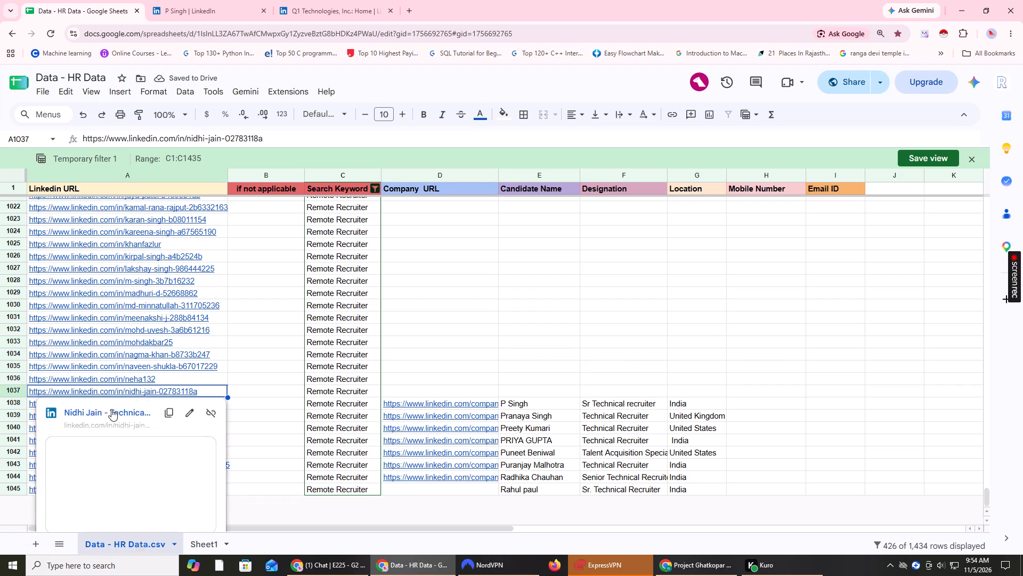
{"action": "left_click", "coordinate": [111, 409]}
{"action": "left_click", "coordinate": [392, 12]}
{"action": "left_click", "coordinate": [392, 12]}
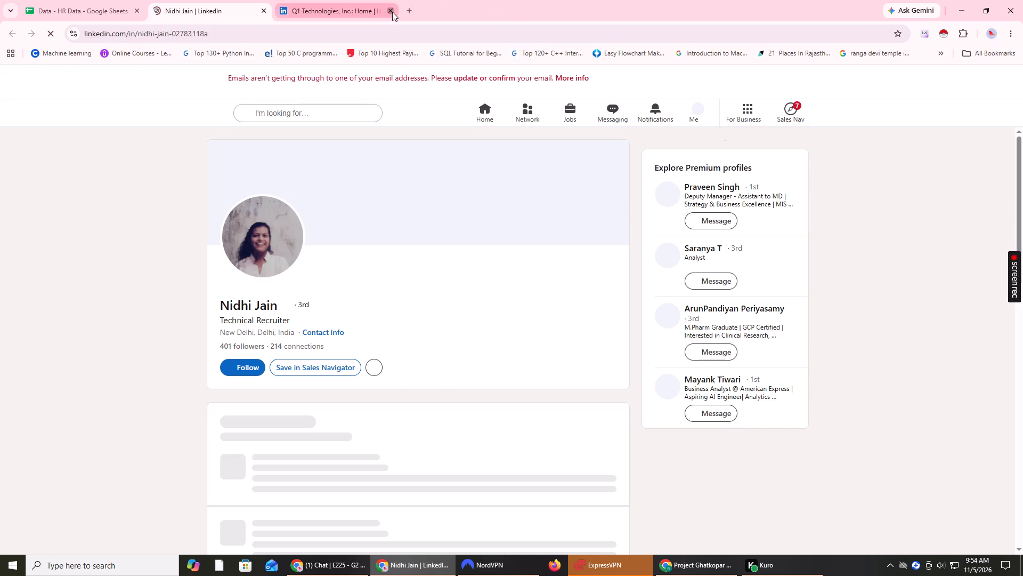
Copy the candidate's name from the profile into the Candidate Name cell of row 1037.
{"action": "left_click_drag", "start_coordinate": [210, 308], "coordinate": [269, 303]}
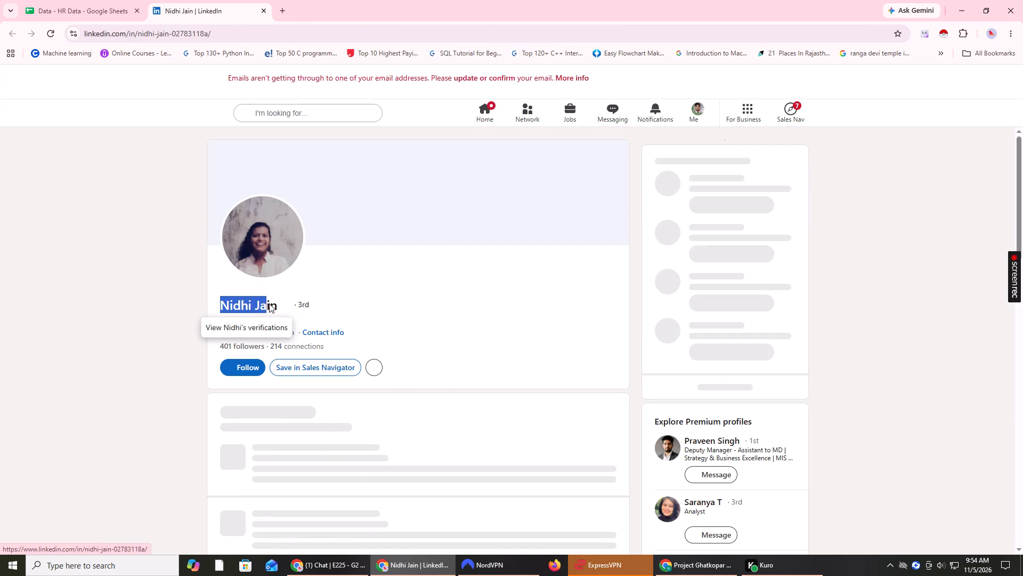
{"action": "left_click_drag", "start_coordinate": [269, 303], "coordinate": [274, 303]}
{"action": "key", "text": "ctrl+c"}
{"action": "left_click", "coordinate": [119, 316]}
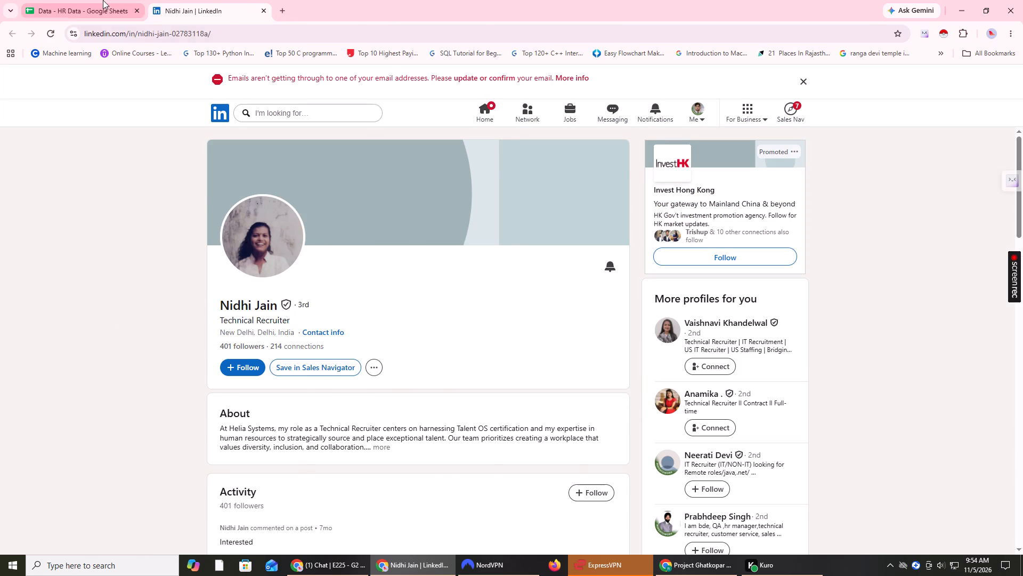
{"action": "left_click", "coordinate": [103, 0]}
{"action": "left_click", "coordinate": [522, 398]}
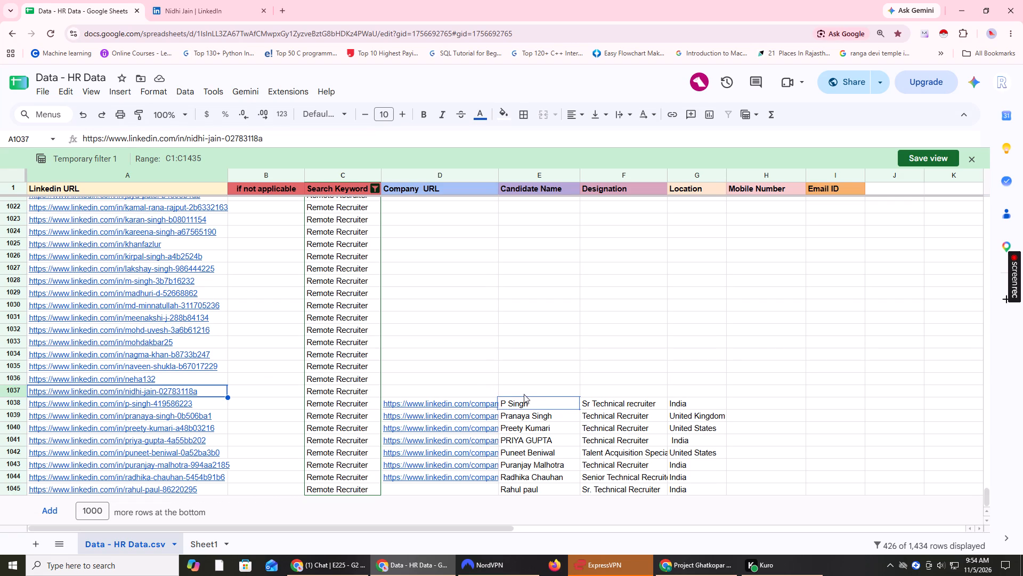
{"action": "double_click", "coordinate": [524, 390]}
{"action": "key", "text": "ctrl+v"}
{"action": "left_click", "coordinate": [470, 359]}
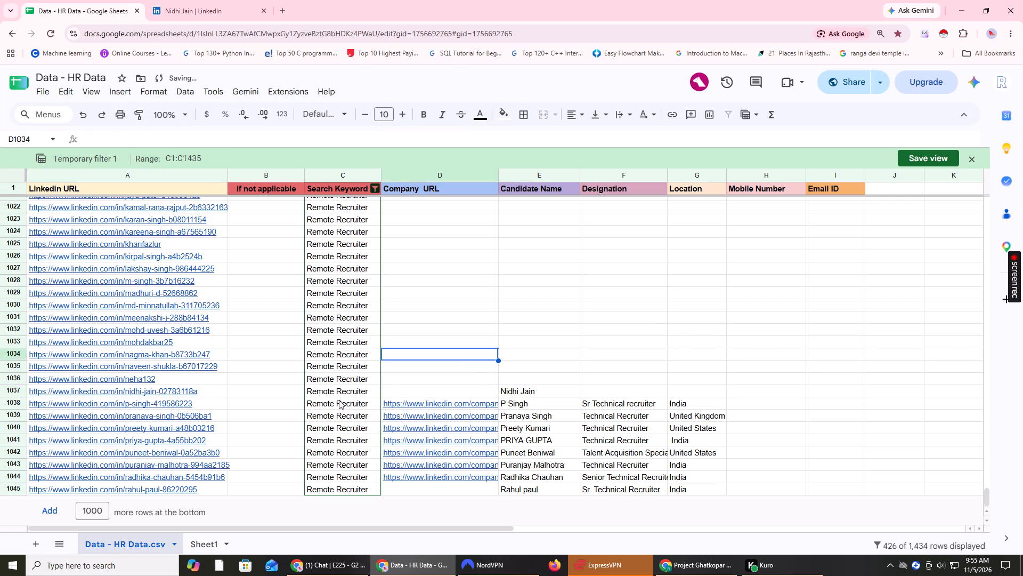
Open the Technossus company page from the profile's experience and copy the designation Sr Analyst Recruiter into the Designation cell of row 1037.
{"action": "left_click", "coordinate": [214, 0]}
{"action": "scroll", "coordinate": [256, 403], "scroll_direction": "down", "scroll_amount": 11}
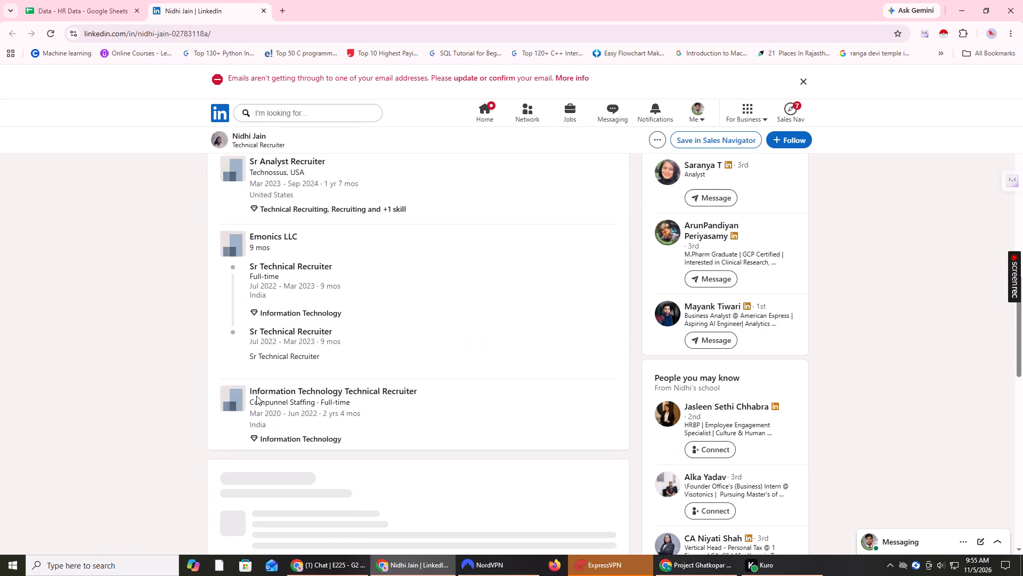
{"action": "scroll", "coordinate": [256, 396], "scroll_direction": "up", "scroll_amount": 2}
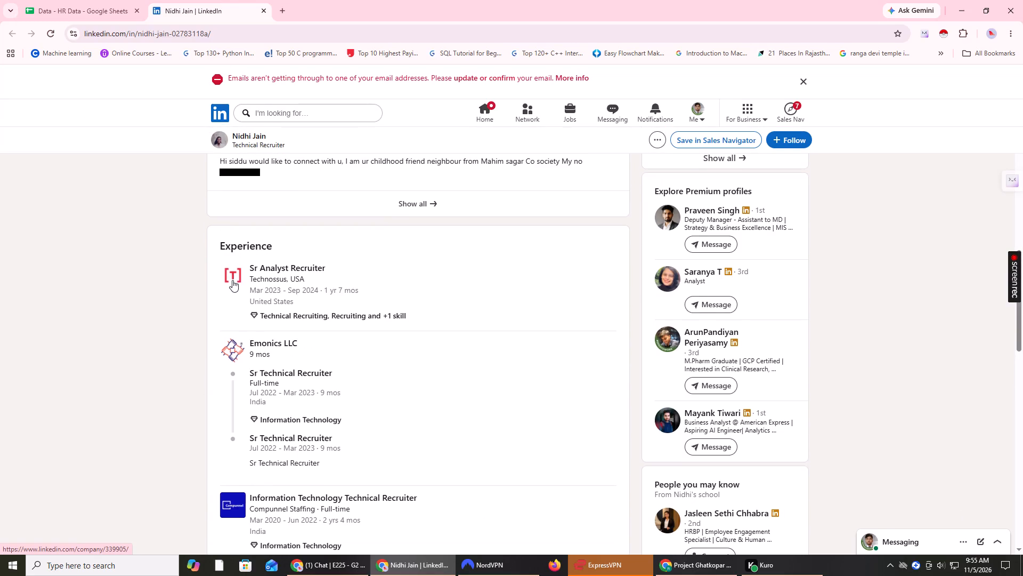
{"action": "left_click", "coordinate": [232, 278], "text": "ctrl"}
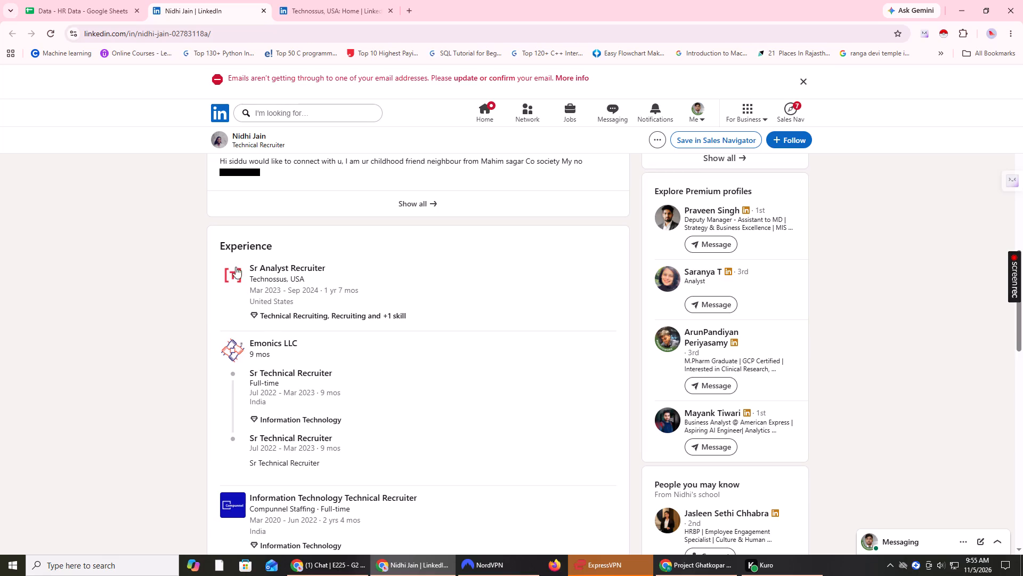
{"action": "left_click_drag", "start_coordinate": [242, 267], "coordinate": [315, 267]}
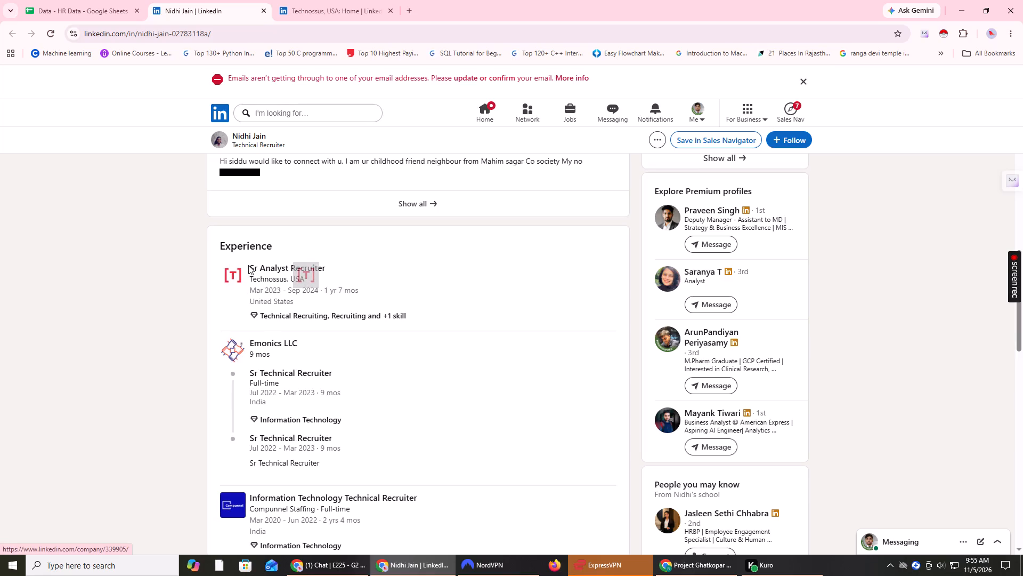
{"action": "left_click_drag", "start_coordinate": [247, 265], "coordinate": [338, 267]}
{"action": "key", "text": "ctrl+c"}
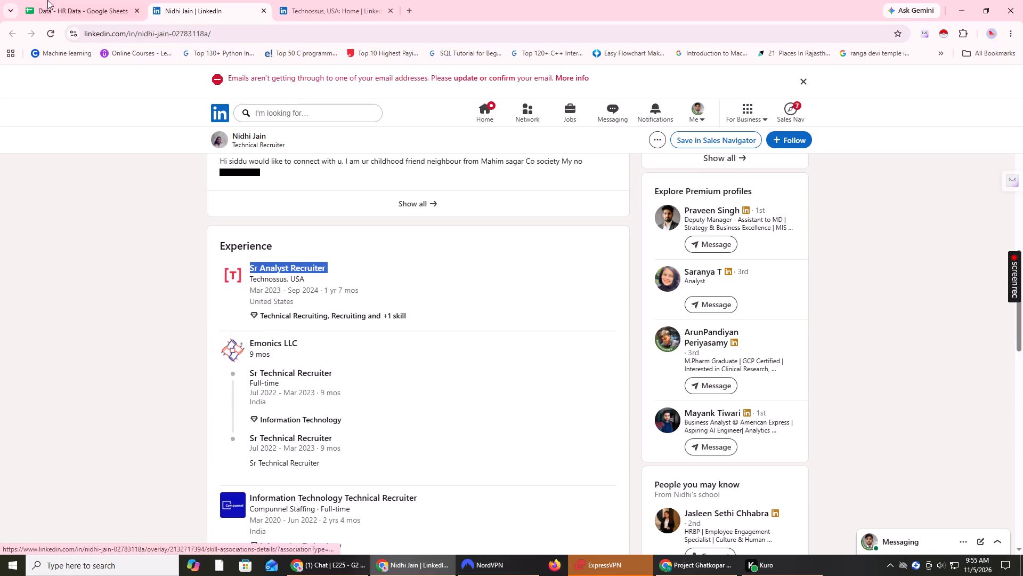
{"action": "left_click", "coordinate": [47, 0]}
{"action": "double_click", "coordinate": [611, 388]}
{"action": "key", "text": "ctrl+v"}
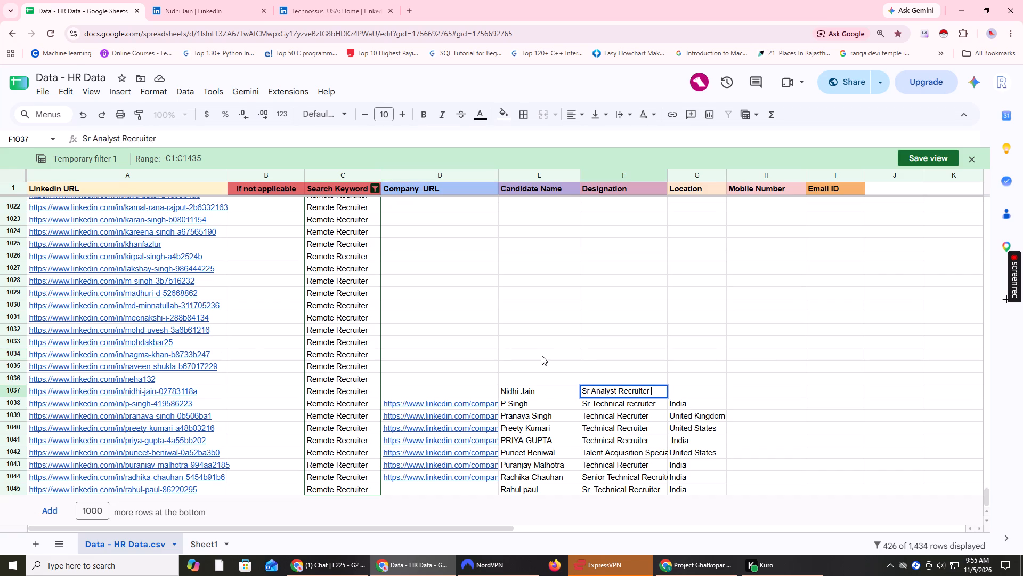
{"action": "left_click", "coordinate": [541, 352], "text": "ctrl"}
{"action": "left_click", "coordinate": [466, 313]}
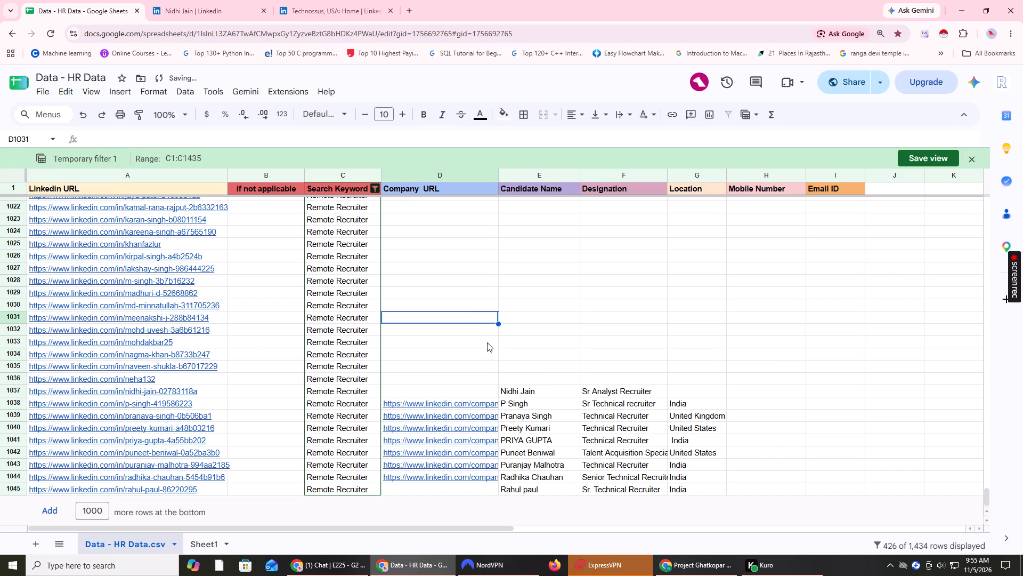
Copy the country India from the profile's location line into the Location cell of row 1037.
{"action": "left_click", "coordinate": [299, 0]}
{"action": "left_click", "coordinate": [196, 0]}
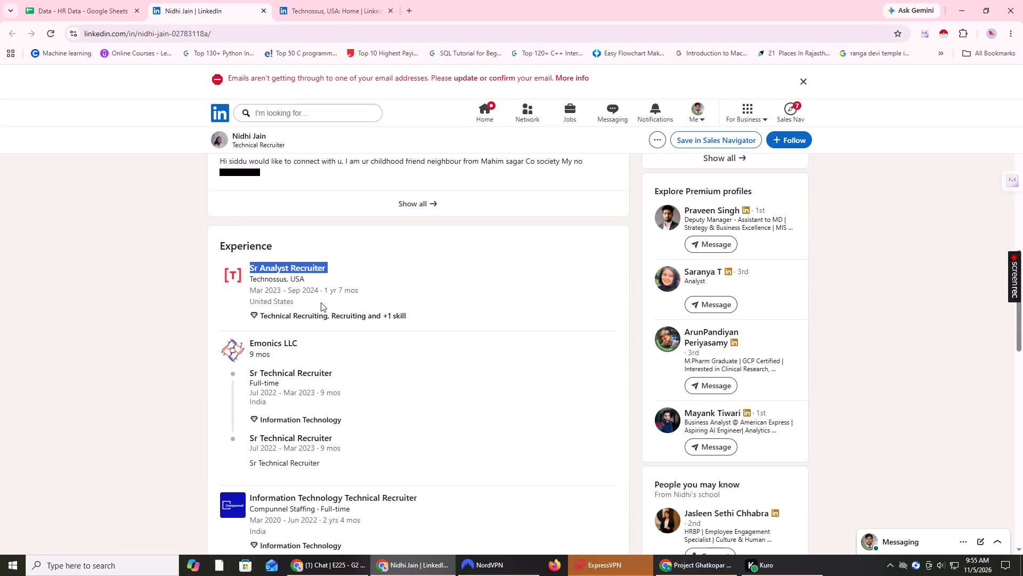
{"action": "scroll", "coordinate": [345, 322], "scroll_direction": "up", "scroll_amount": 15}
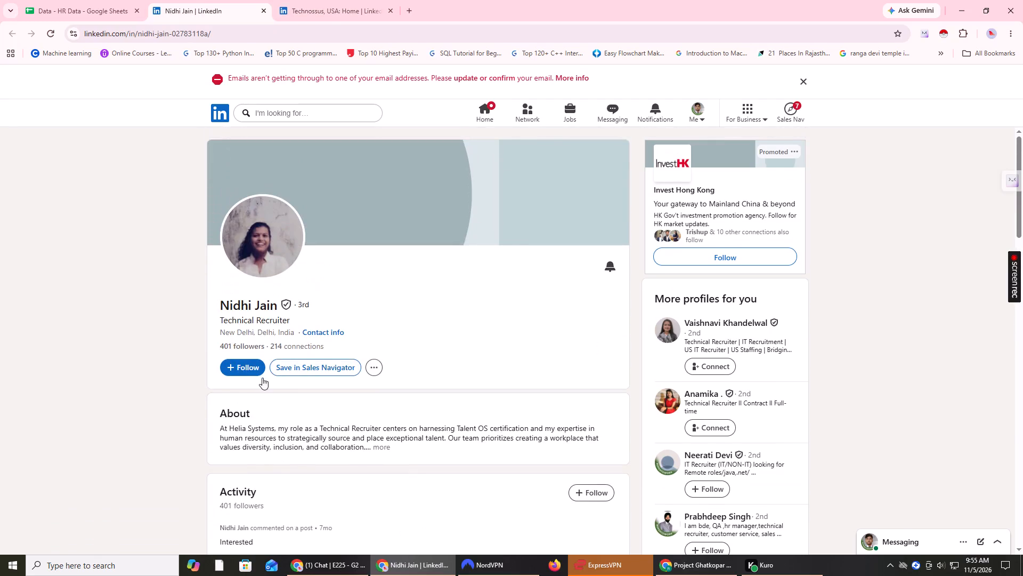
{"action": "left_click", "coordinate": [375, 365]}
{"action": "left_click", "coordinate": [405, 265]}
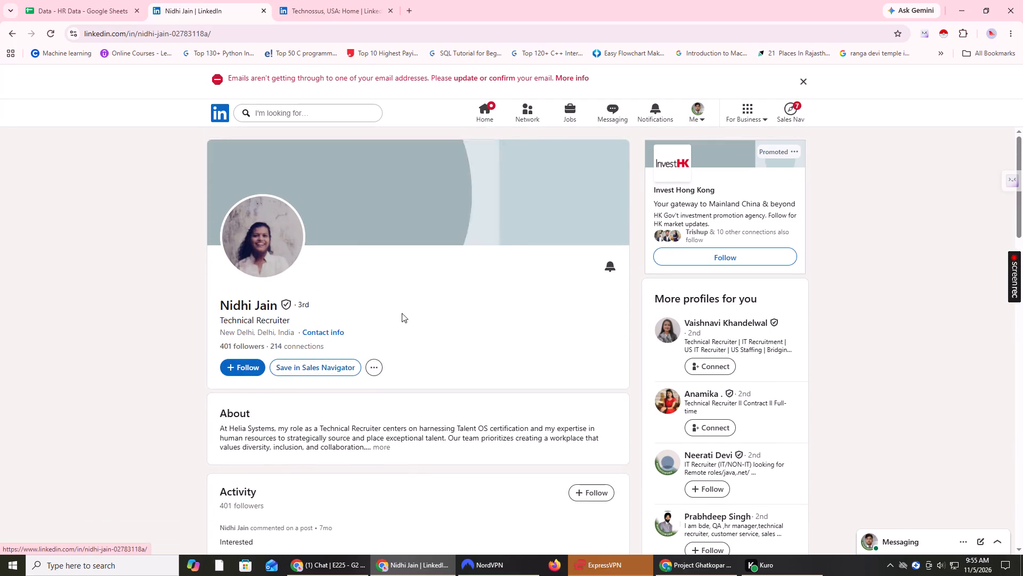
{"action": "left_click", "coordinate": [591, 166]}
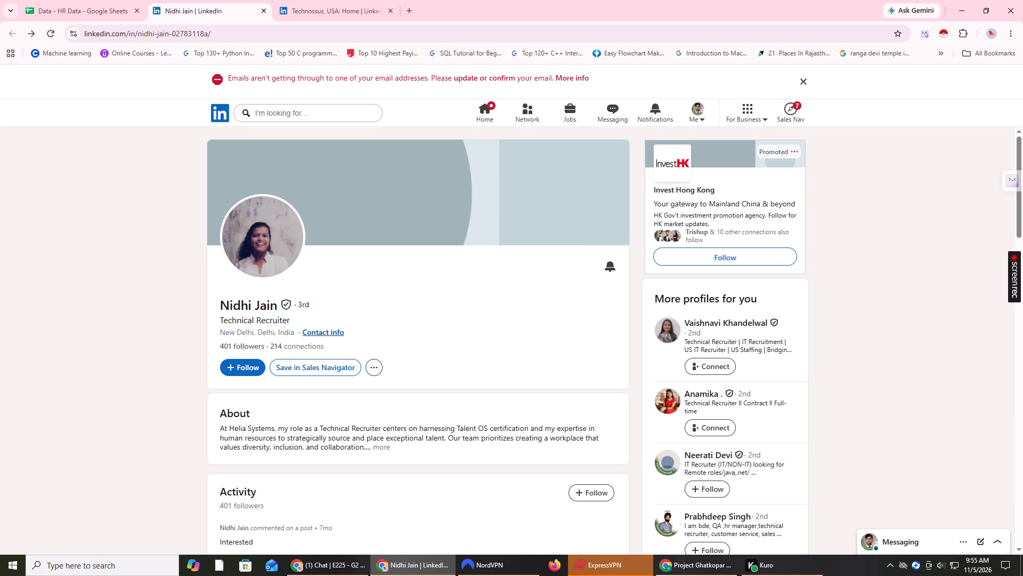
{"action": "left_click_drag", "start_coordinate": [293, 333], "coordinate": [278, 333]}
{"action": "key", "text": "ctrl+c"}
{"action": "left_click", "coordinate": [57, 0]}
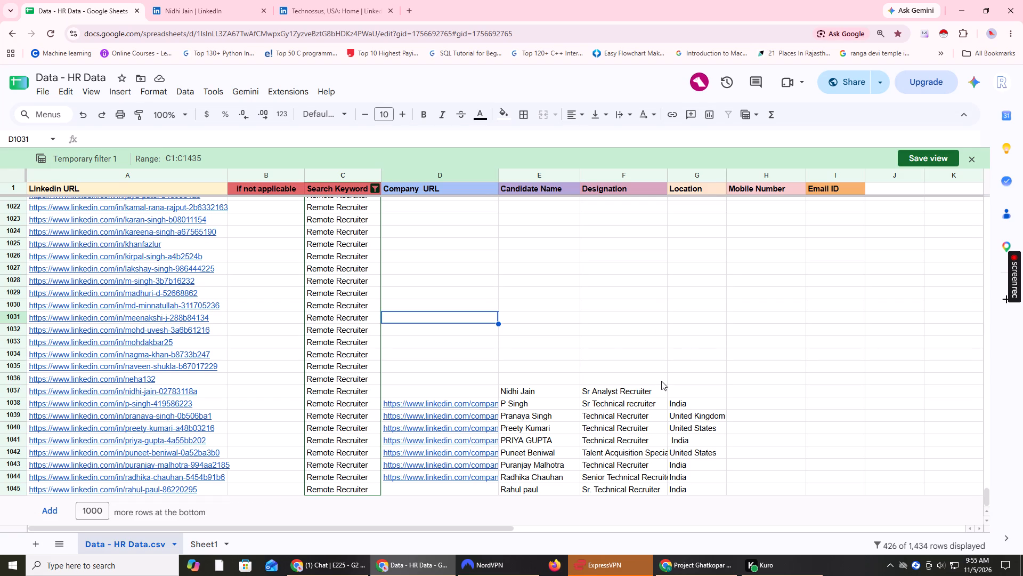
{"action": "double_click", "coordinate": [693, 389]}
{"action": "key", "text": "ctrl+v"}
{"action": "left_click", "coordinate": [610, 357]}
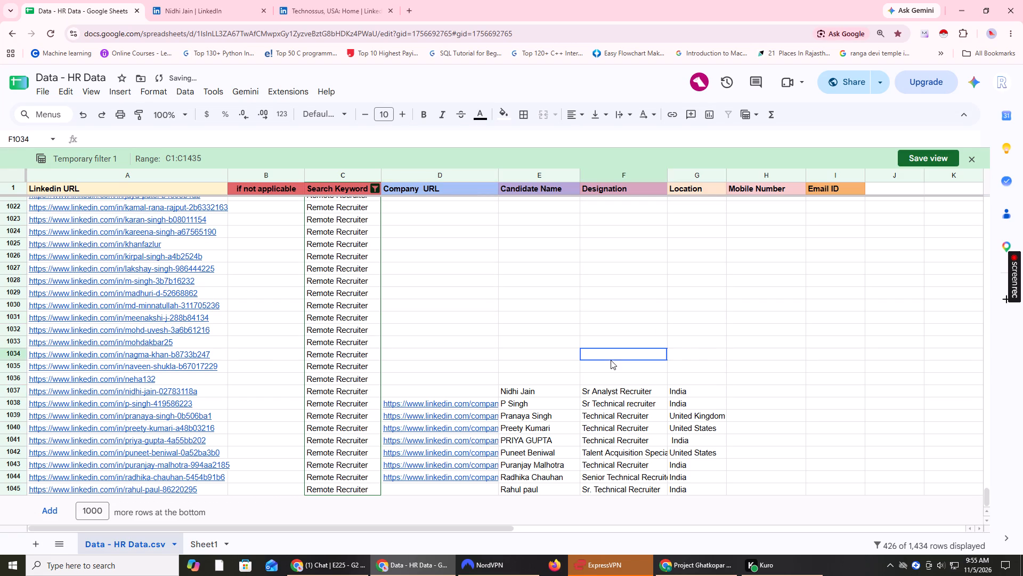
Copy the Technossus LinkedIn page address into the Company URL cell of row 1037.
{"action": "left_click", "coordinate": [321, 0]}
{"action": "left_click", "coordinate": [283, 38]}
{"action": "key", "text": "ctrl+c"}
{"action": "left_click", "coordinate": [107, 0]}
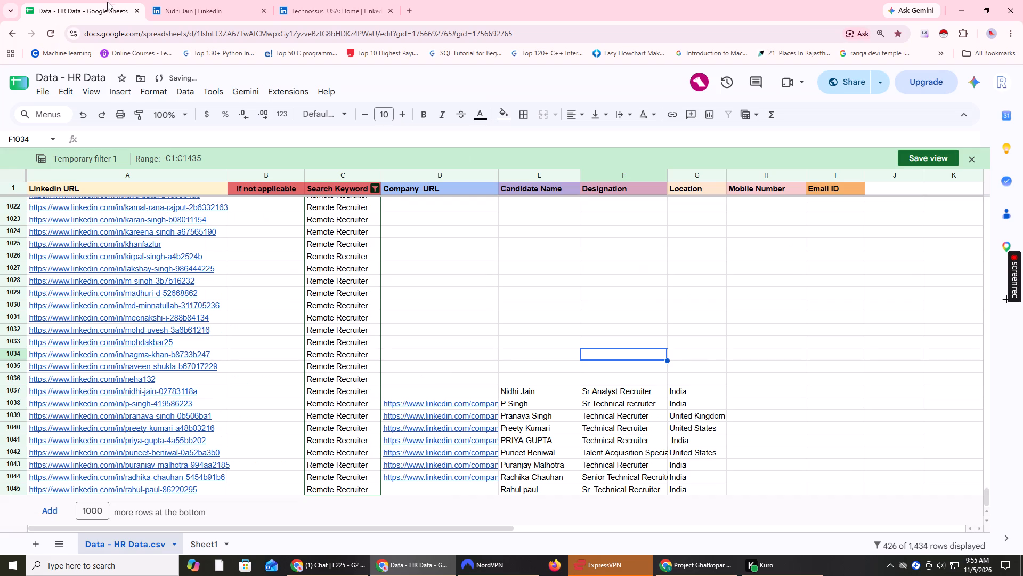
{"action": "double_click", "coordinate": [460, 392]}
{"action": "key", "text": "ctrl+v"}
{"action": "left_click", "coordinate": [450, 354]}
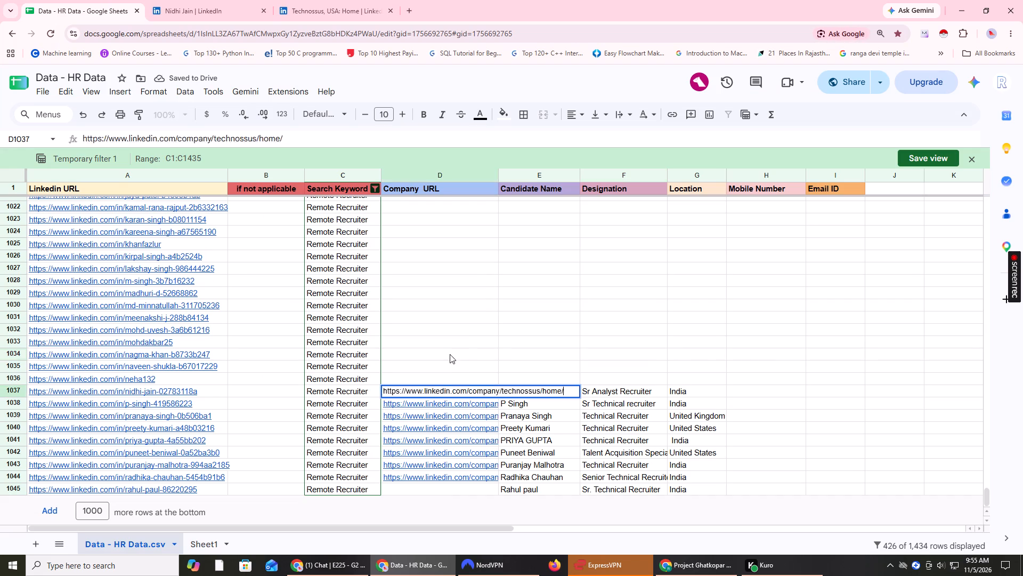
Open the LinkedIn profile linked in row 1036 and close the leftover Technossus page.
{"action": "left_click", "coordinate": [139, 376]}
{"action": "left_click", "coordinate": [110, 403]}
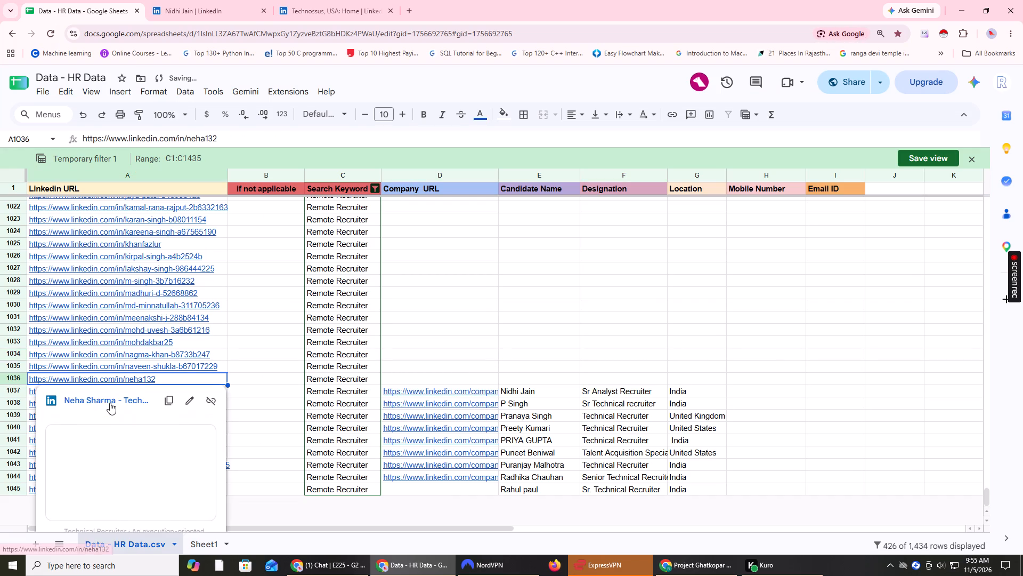
{"action": "left_click", "coordinate": [389, 10]}
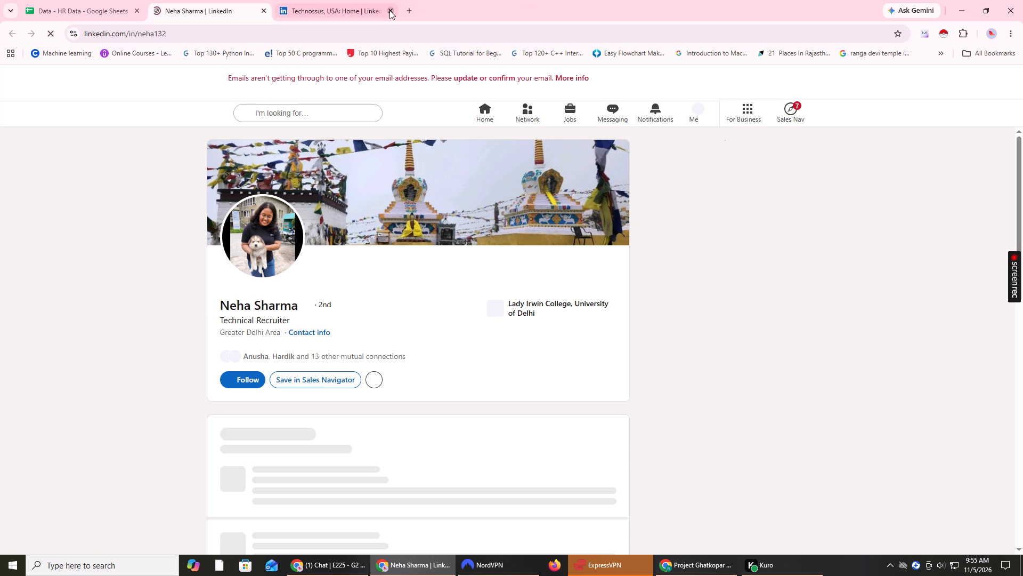
{"action": "left_click", "coordinate": [389, 10]}
Copy the candidate's name from the profile into the Candidate Name cell of row 1036, without a trailing line break.
{"action": "left_click_drag", "start_coordinate": [215, 308], "coordinate": [299, 307]}
{"action": "key", "text": "ctrl+c"}
{"action": "left_click", "coordinate": [78, 0]}
{"action": "double_click", "coordinate": [523, 381]}
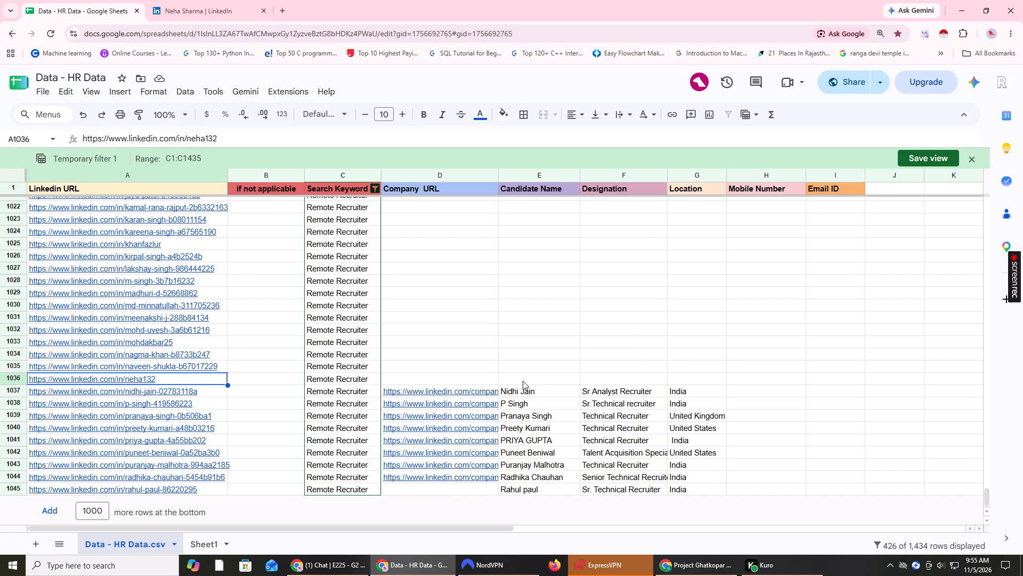
{"action": "key", "text": "ctrl+v"}
{"action": "left_click", "coordinate": [477, 335]}
{"action": "double_click", "coordinate": [516, 383]}
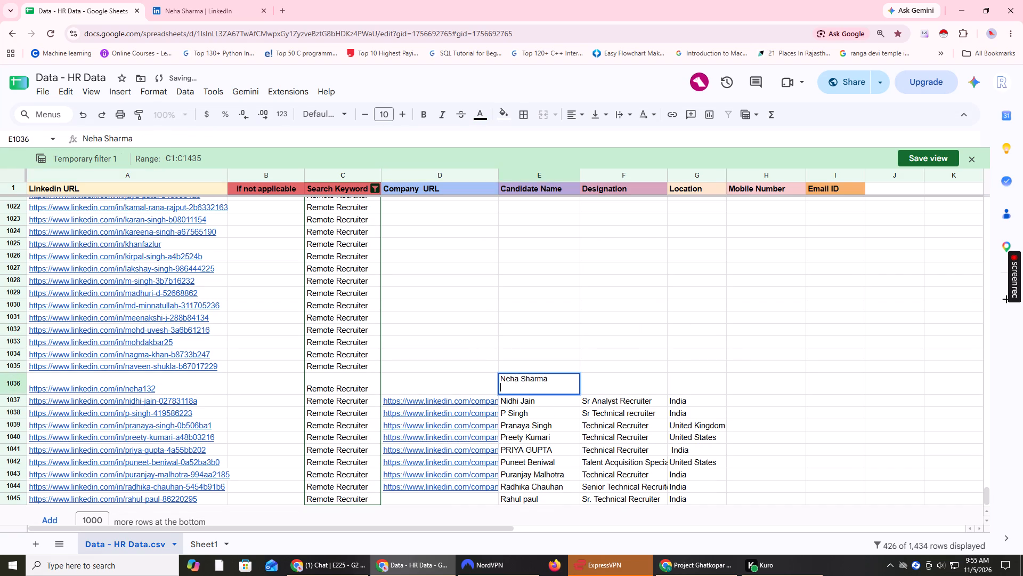
{"action": "key", "text": "BackSpace"}
{"action": "key", "text": "Return"}
Copy the designation Senior Talent Partner from the profile's experience into the Designation cell of row 1036 and open the Questhiring company page.
{"action": "left_click", "coordinate": [205, 0]}
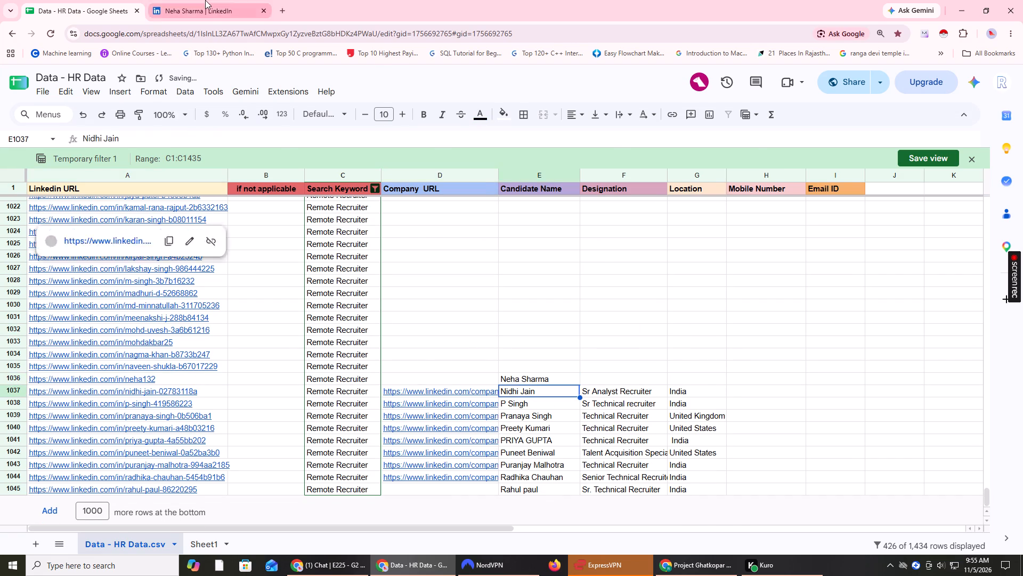
{"action": "scroll", "coordinate": [300, 353], "scroll_direction": "down", "scroll_amount": 6}
{"action": "scroll", "coordinate": [299, 349], "scroll_direction": "up", "scroll_amount": 1}
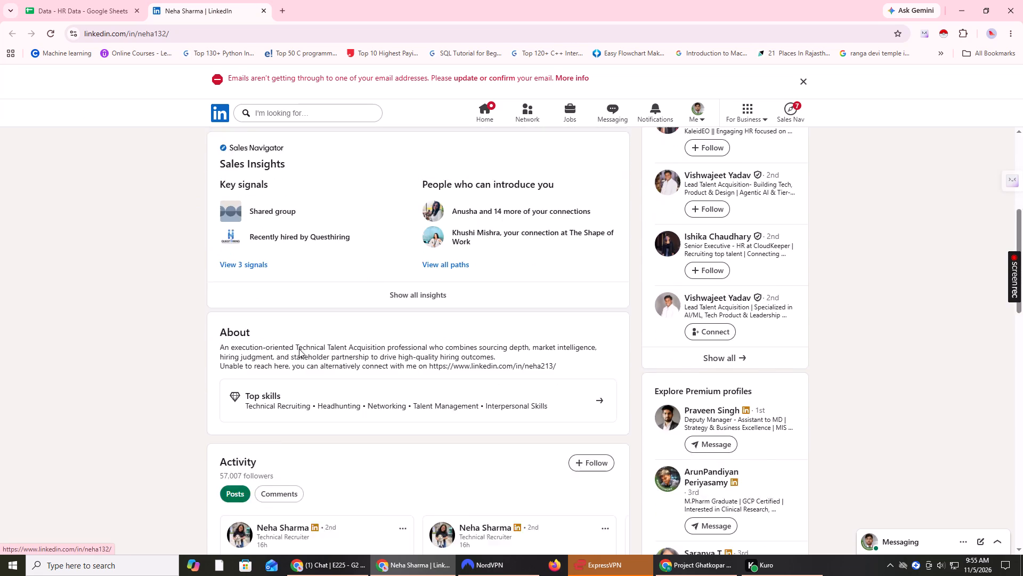
{"action": "scroll", "coordinate": [299, 349], "scroll_direction": "down", "scroll_amount": 11}
{"action": "scroll", "coordinate": [299, 349], "scroll_direction": "up", "scroll_amount": 1}
{"action": "scroll", "coordinate": [299, 349], "scroll_direction": "down", "scroll_amount": 2}
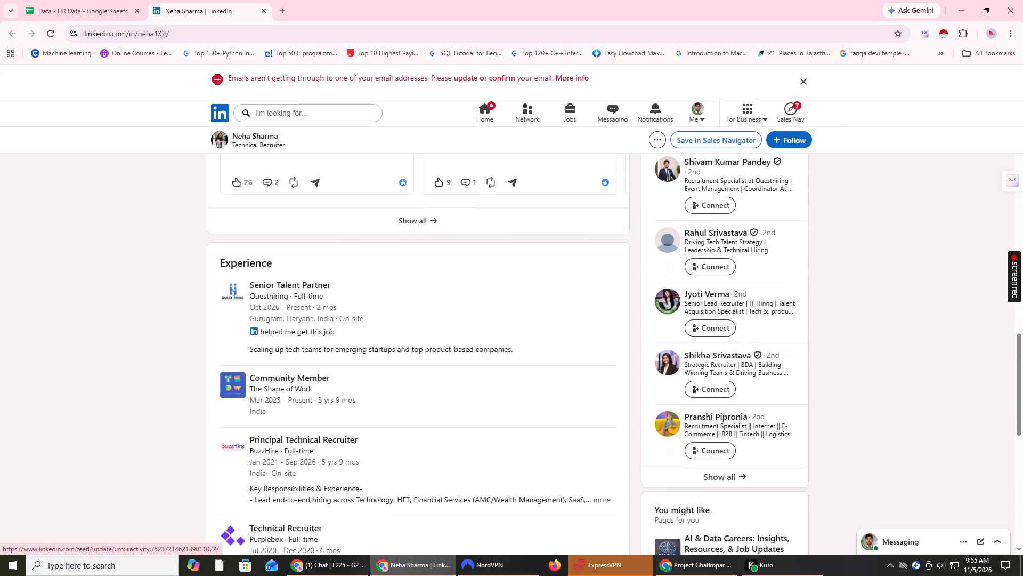
{"action": "left_click_drag", "start_coordinate": [245, 199], "coordinate": [311, 193]}
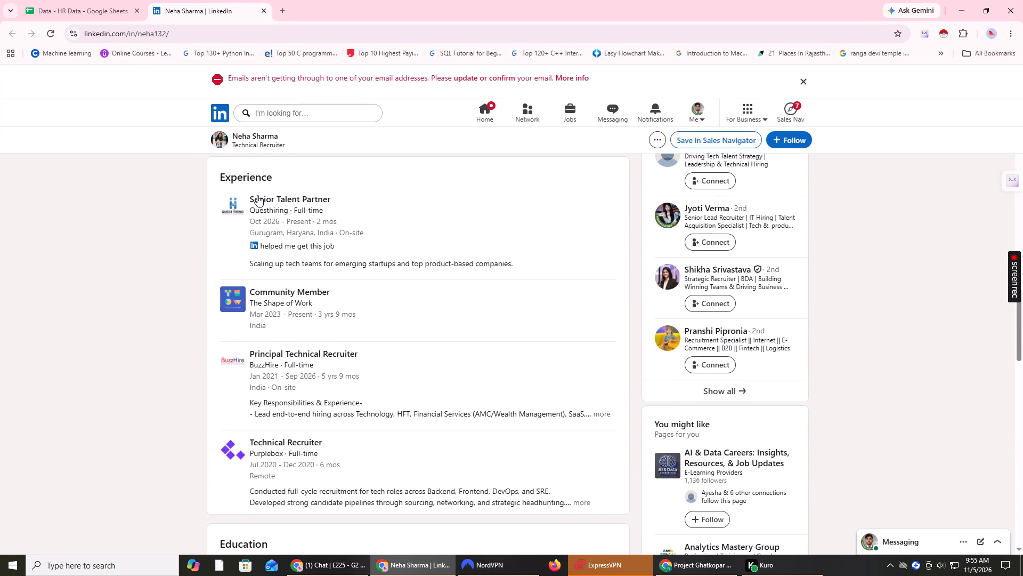
{"action": "left_click_drag", "start_coordinate": [248, 197], "coordinate": [340, 197]}
{"action": "key", "text": "ctrl+c"}
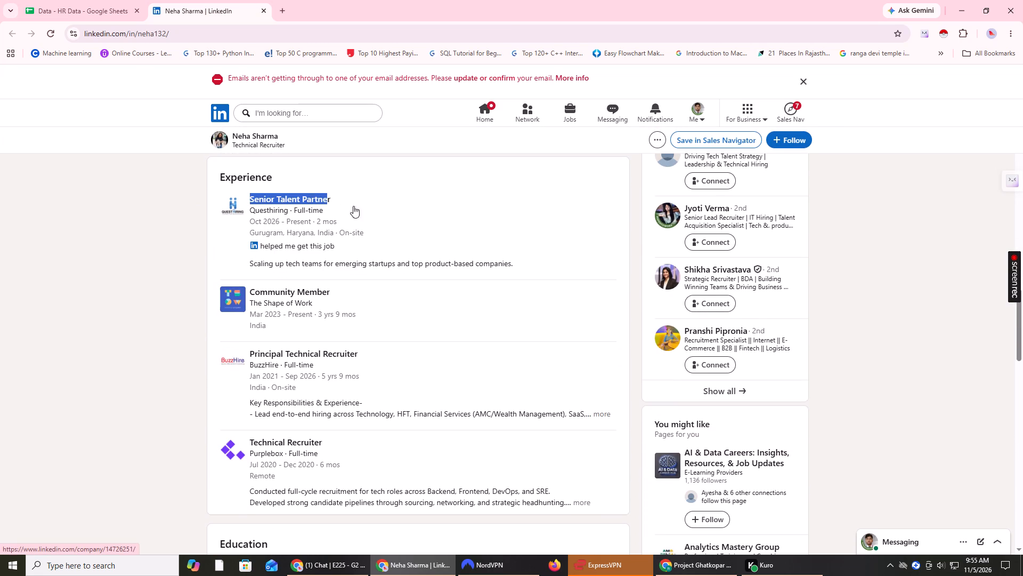
{"action": "left_click", "coordinate": [236, 208], "text": "ctrl"}
{"action": "left_click", "coordinate": [99, 0]}
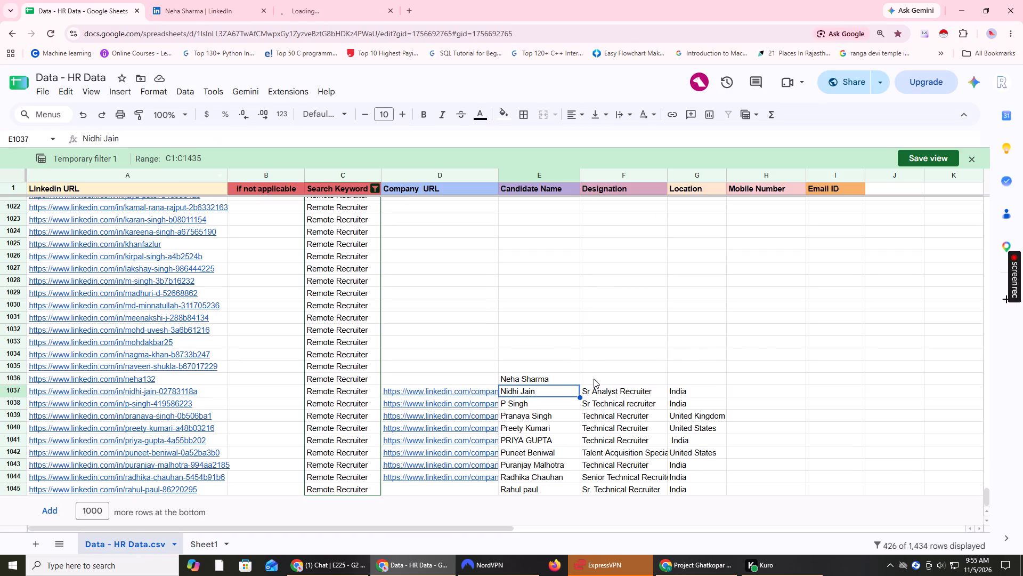
{"action": "double_click", "coordinate": [598, 380]}
{"action": "key", "text": "ctrl+v"}
{"action": "left_click", "coordinate": [599, 357]}
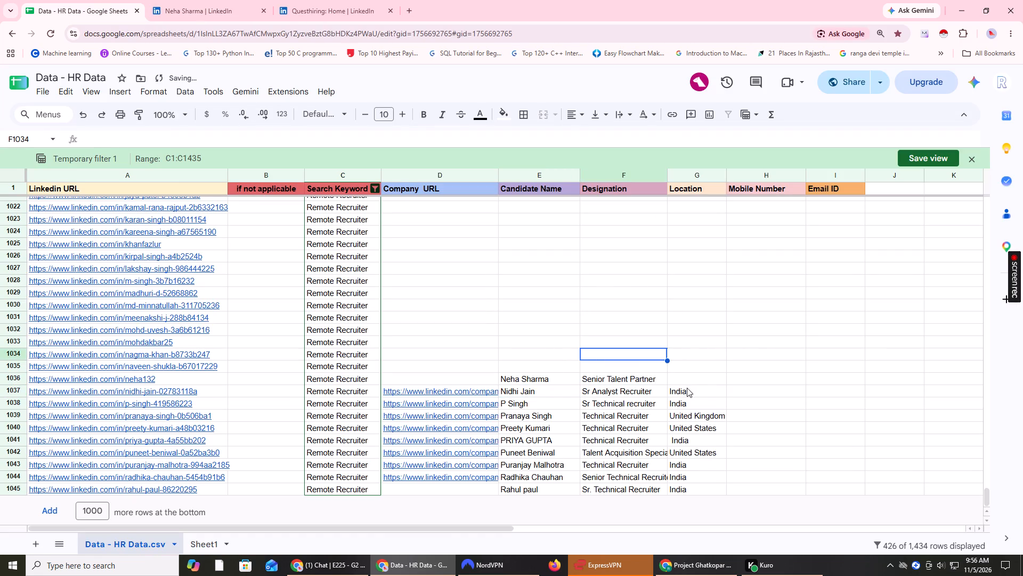
Enter India in the Location cells of rows 1036 and 1037.
{"action": "left_click", "coordinate": [685, 384]}
{"action": "key", "text": "shift+Down"}
{"action": "key", "text": "ctrl+d"}
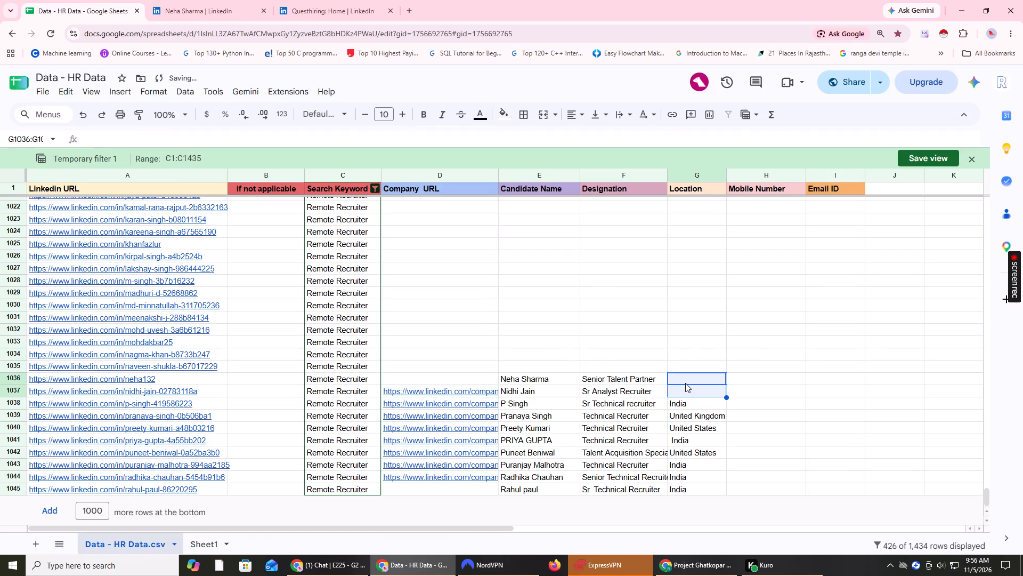
{"action": "type", "text": "India"}
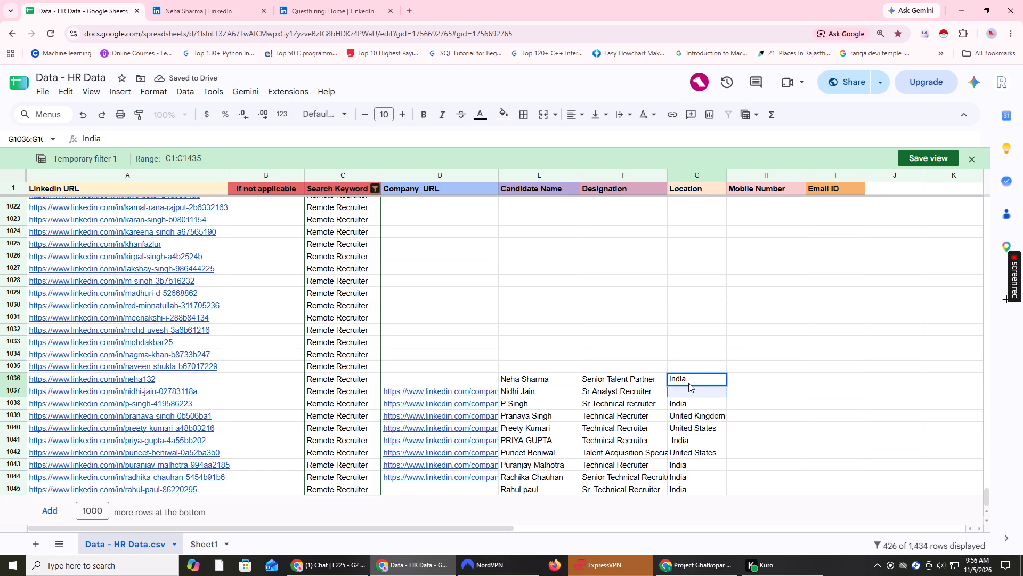
{"action": "key", "text": "Return"}
{"action": "key", "text": "ctrl+d"}
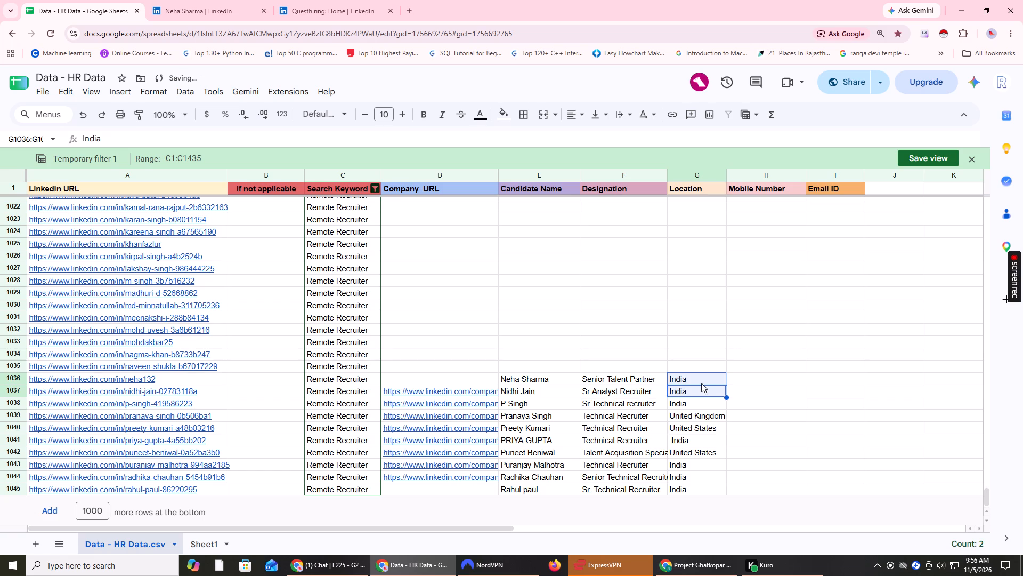
{"action": "left_click", "coordinate": [685, 341]}
Copy the Questhiring LinkedIn page address into the Company URL cell of row 1036.
{"action": "left_click", "coordinate": [454, 378]}
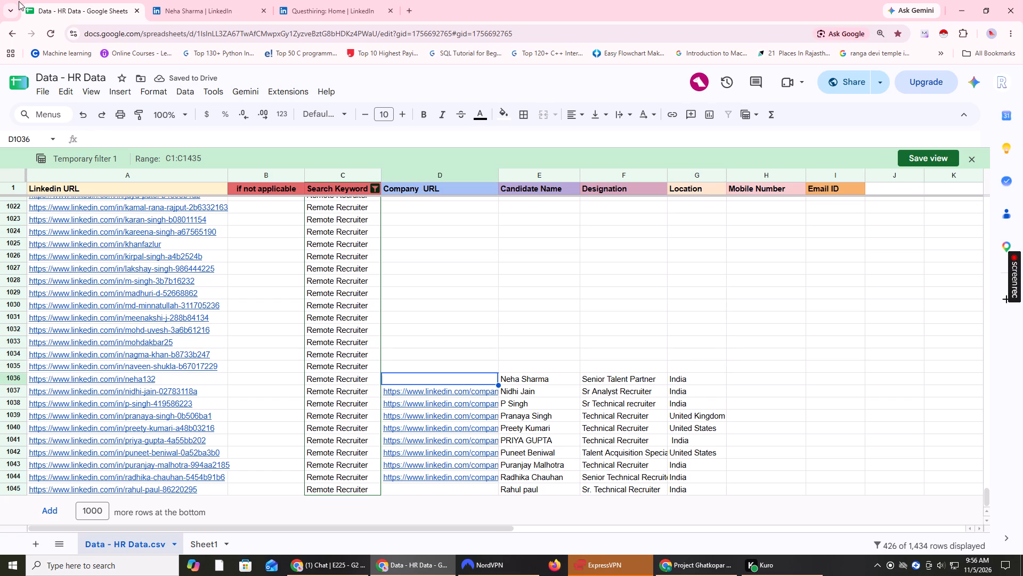
{"action": "left_click", "coordinate": [695, 283]}
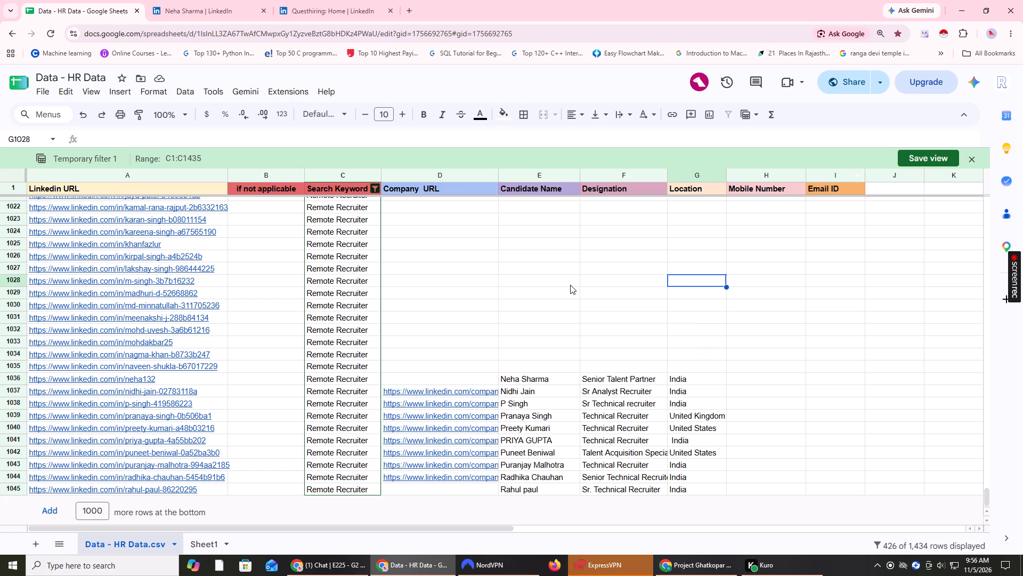
{"action": "left_click", "coordinate": [495, 294]}
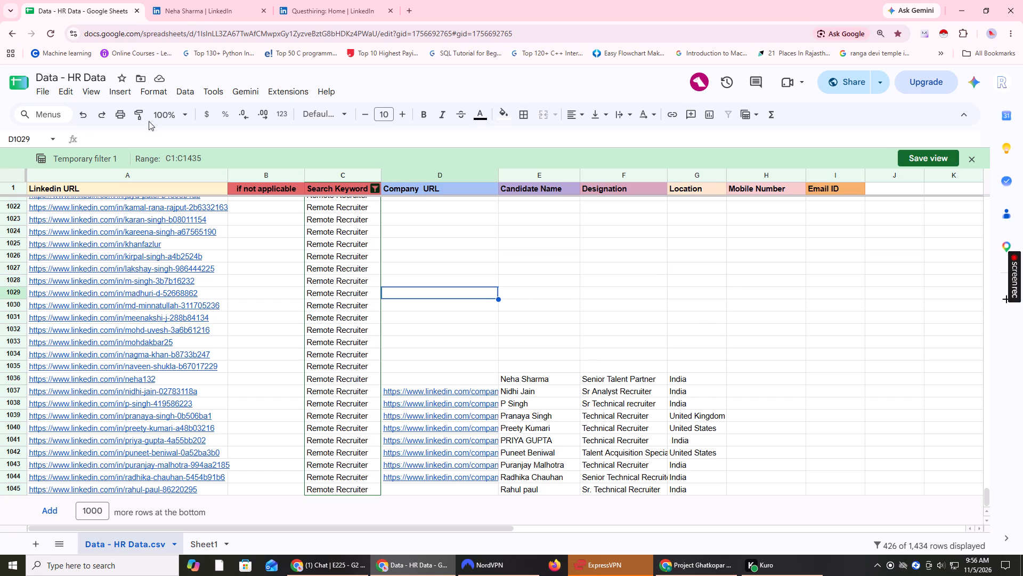
{"action": "left_click", "coordinate": [298, 0]}
{"action": "left_click", "coordinate": [256, 31]}
{"action": "key", "text": "ctrl+c"}
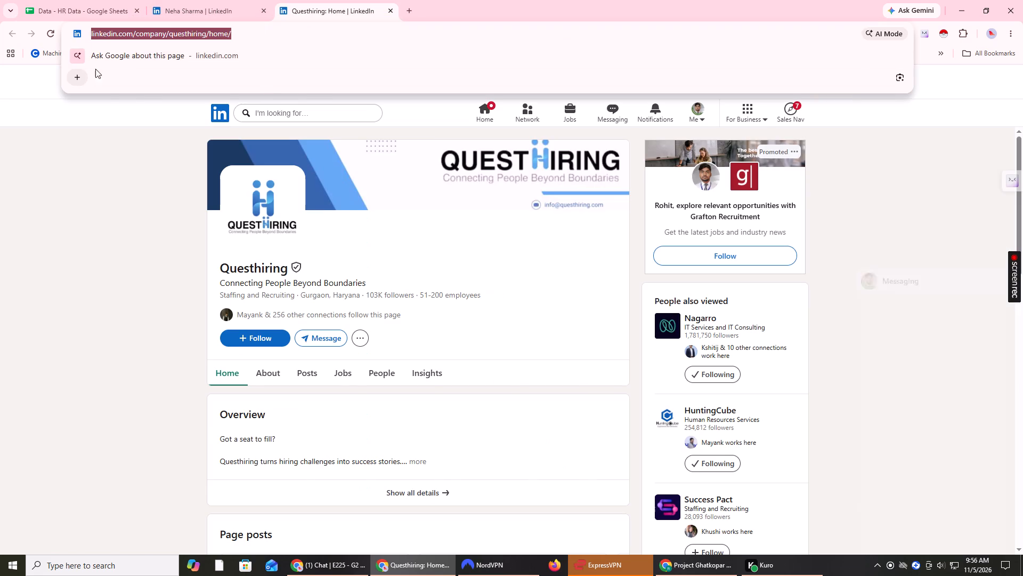
{"action": "left_click", "coordinate": [76, 0]}
{"action": "left_click", "coordinate": [444, 379]}
{"action": "key", "text": "ctrl+v"}
{"action": "left_click", "coordinate": [460, 348]}
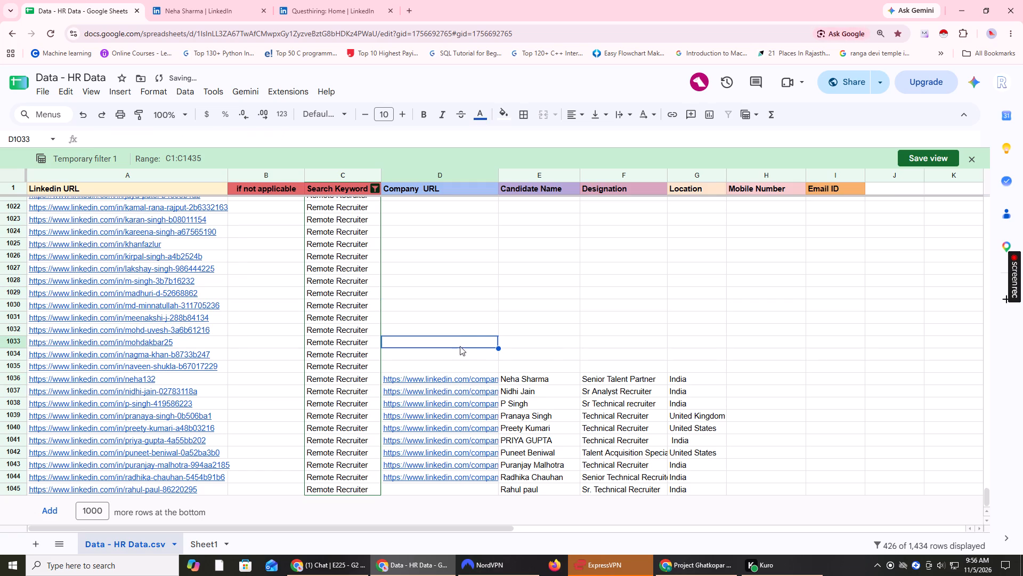
Open the LinkedIn profile linked in row 1035 and close the previous candidate's profile and company pages.
{"action": "left_click", "coordinate": [175, 367]}
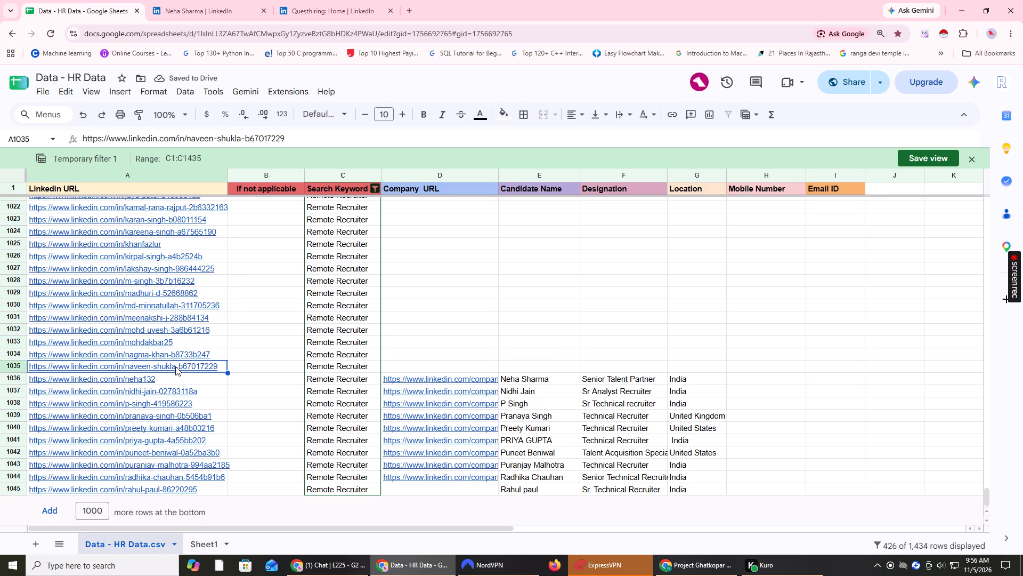
{"action": "double_click", "coordinate": [146, 369]}
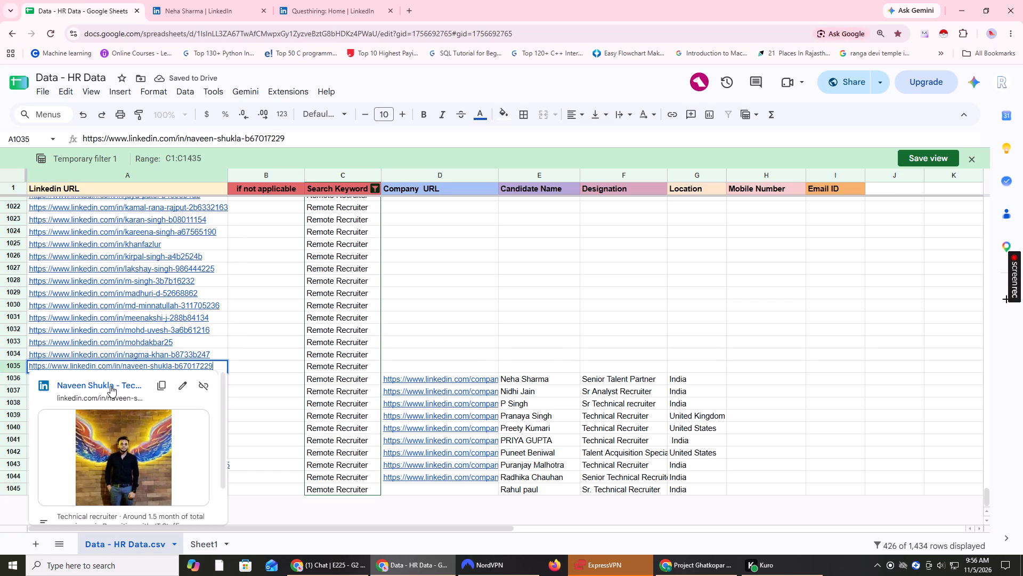
{"action": "left_click", "coordinate": [109, 385]}
{"action": "left_click", "coordinate": [391, 12]}
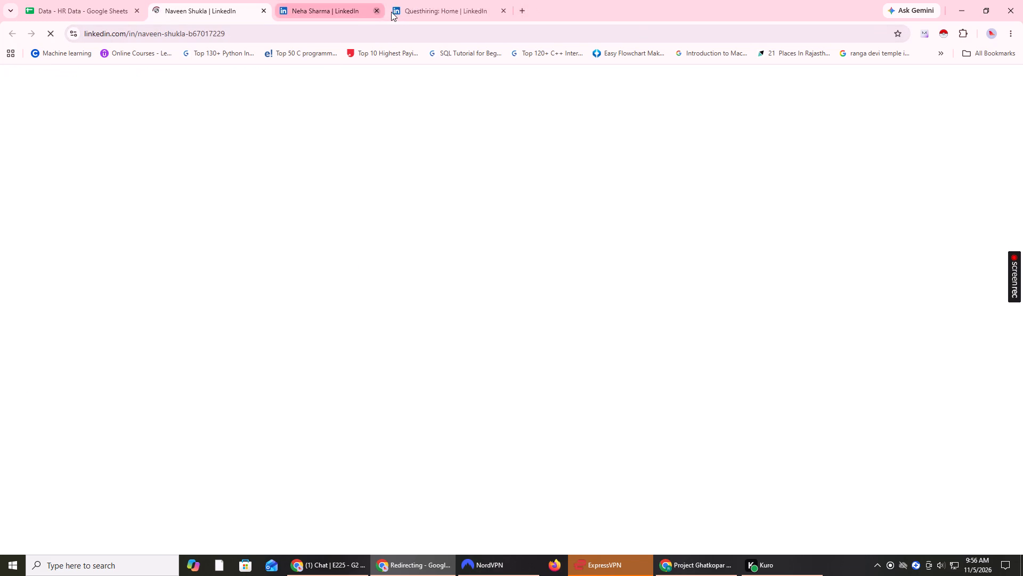
{"action": "left_click", "coordinate": [391, 12]}
Copy the candidate's name from the profile into the Candidate Name cell of row 1035.
{"action": "left_click_drag", "start_coordinate": [210, 303], "coordinate": [288, 303]}
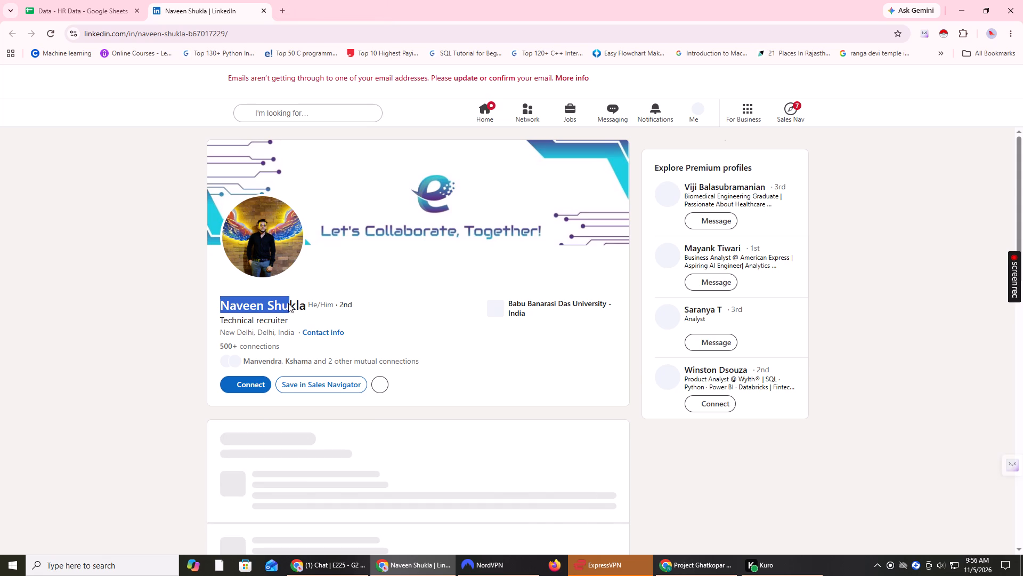
{"action": "left_click_drag", "start_coordinate": [288, 303], "coordinate": [304, 302]}
{"action": "key", "text": "ctrl+c"}
{"action": "left_click", "coordinate": [32, 0]}
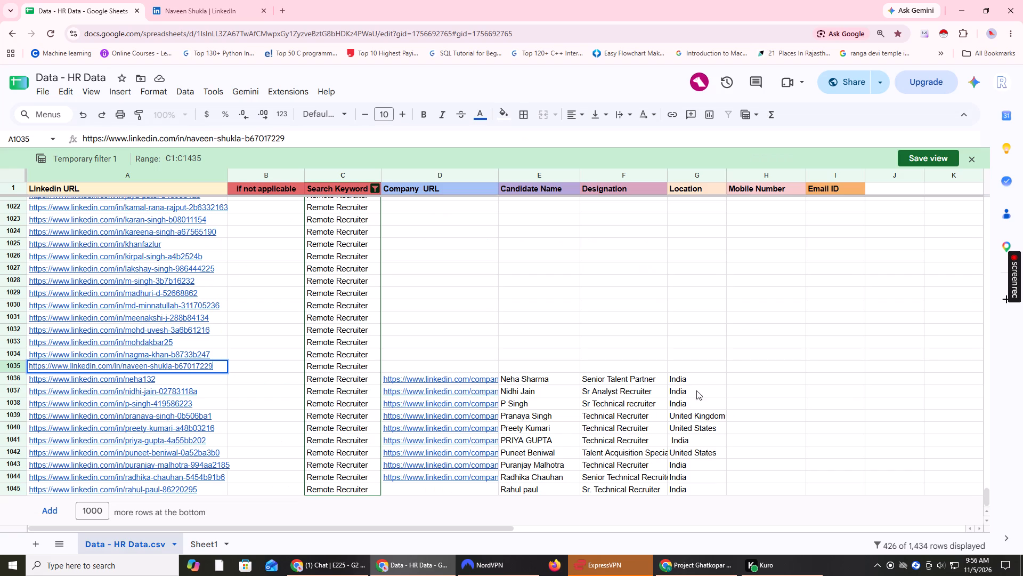
{"action": "double_click", "coordinate": [527, 368]}
{"action": "key", "text": "ctrl+v"}
{"action": "left_click", "coordinate": [483, 336], "text": "ctrl"}
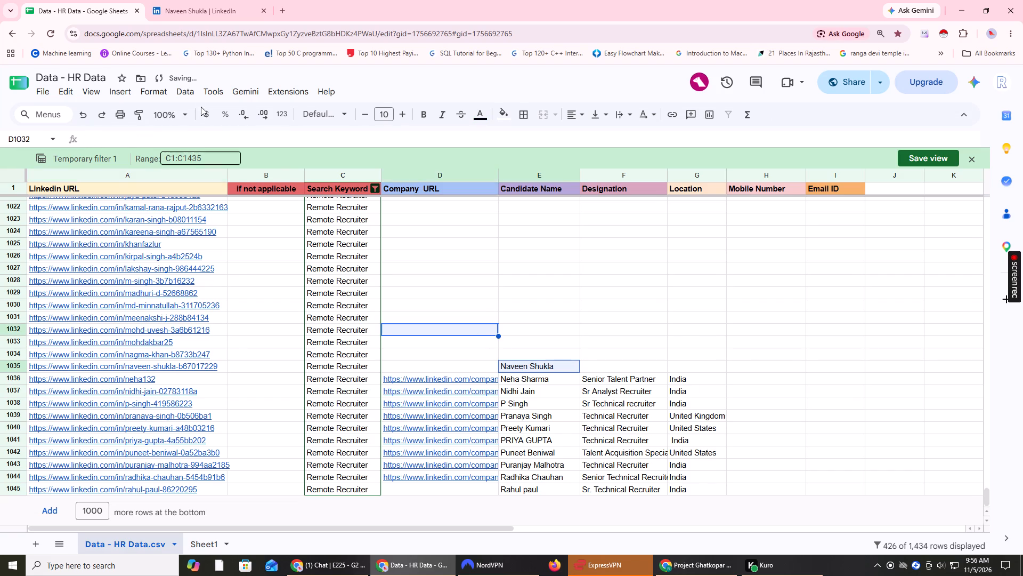
Copy the designation Technical Recruiter from the profile's experience into the Designation cell of row 1035 and open the Extend Information Systems Inc. company page.
{"action": "left_click", "coordinate": [187, 0]}
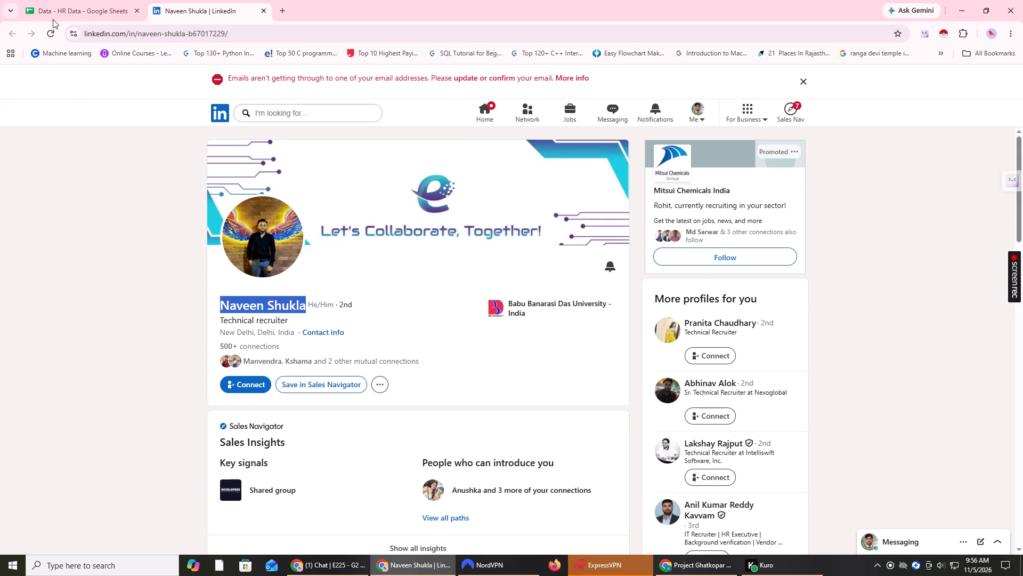
{"action": "left_click", "coordinate": [79, 0]}
{"action": "scroll", "coordinate": [343, 326], "scroll_direction": "down", "scroll_amount": 4}
{"action": "left_click", "coordinate": [217, 0]}
{"action": "scroll", "coordinate": [289, 365], "scroll_direction": "down", "scroll_amount": 8}
{"action": "scroll", "coordinate": [352, 298], "scroll_direction": "down", "scroll_amount": 1}
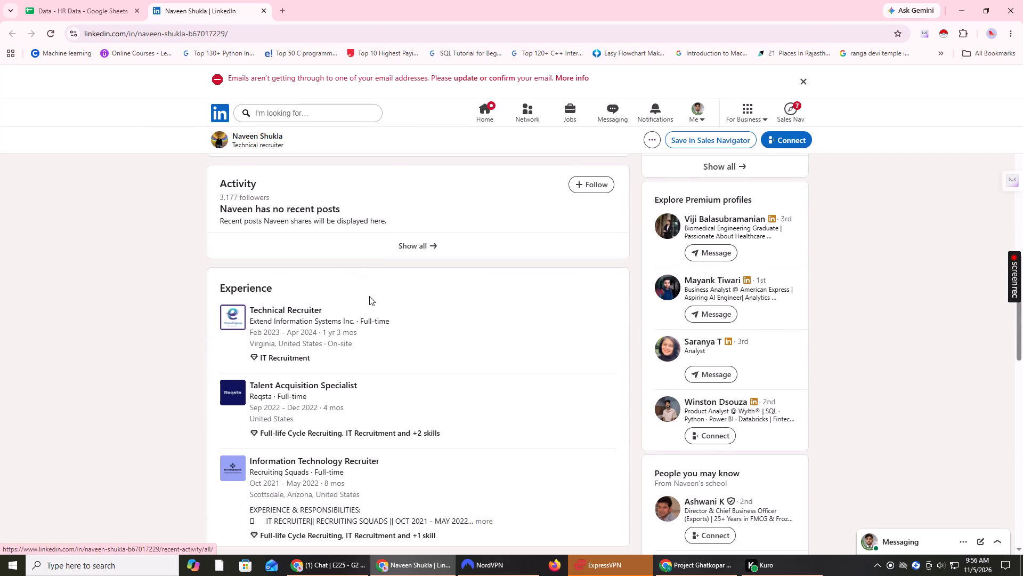
{"action": "left_click", "coordinate": [233, 316], "text": "ctrl"}
{"action": "left_click_drag", "start_coordinate": [246, 309], "coordinate": [339, 309]}
{"action": "key", "text": "ctrl+c"}
{"action": "left_click", "coordinate": [59, 0]}
{"action": "double_click", "coordinate": [608, 367]}
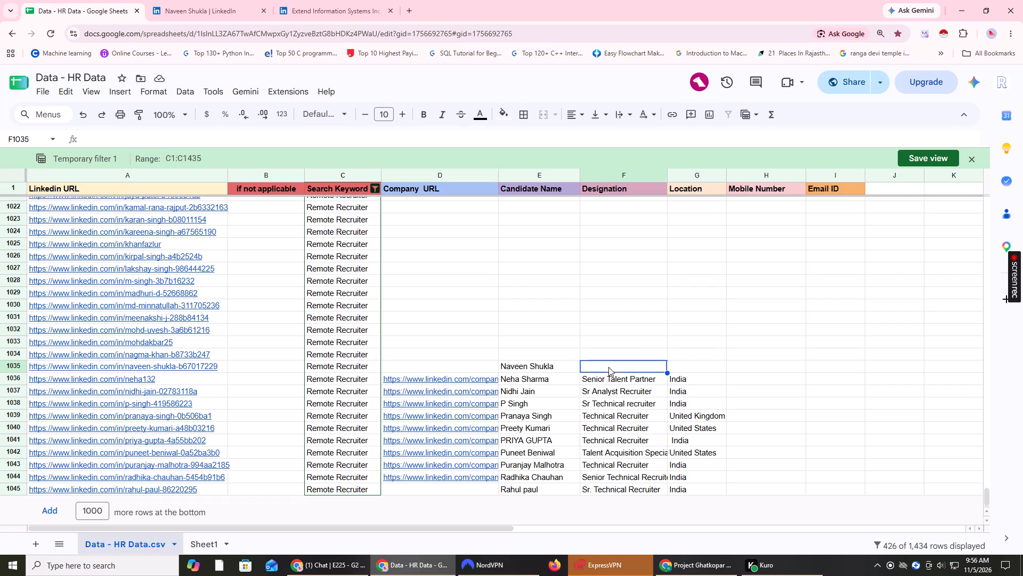
{"action": "key", "text": "ctrl+v"}
{"action": "left_click", "coordinate": [517, 324]}
Copy the Extend Information Systems Inc. LinkedIn page address into the Company URL cell of row 1035.
{"action": "left_click", "coordinate": [196, 0]}
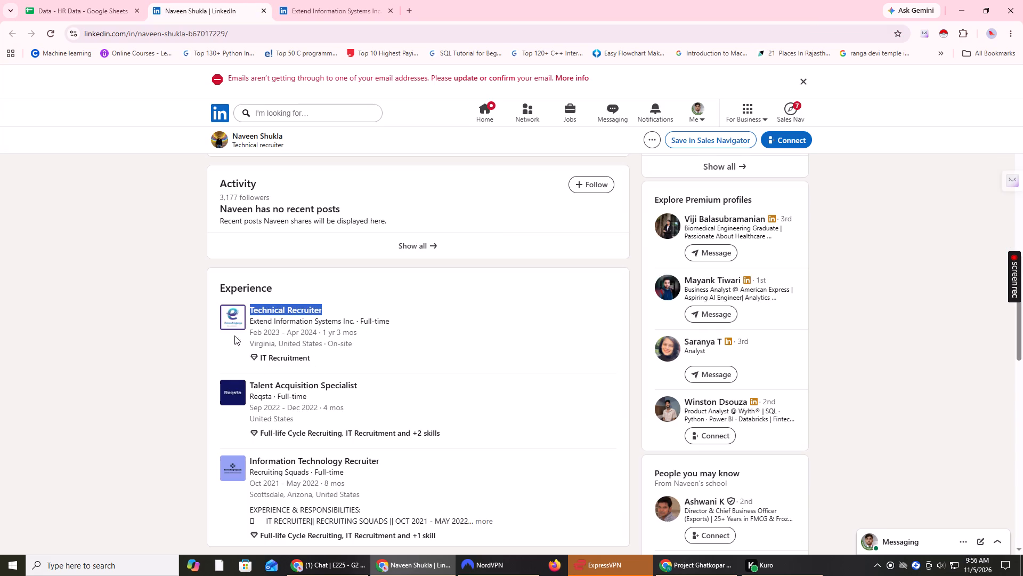
{"action": "left_click", "coordinate": [233, 320], "text": "ctrl"}
{"action": "left_click", "coordinate": [347, 0]}
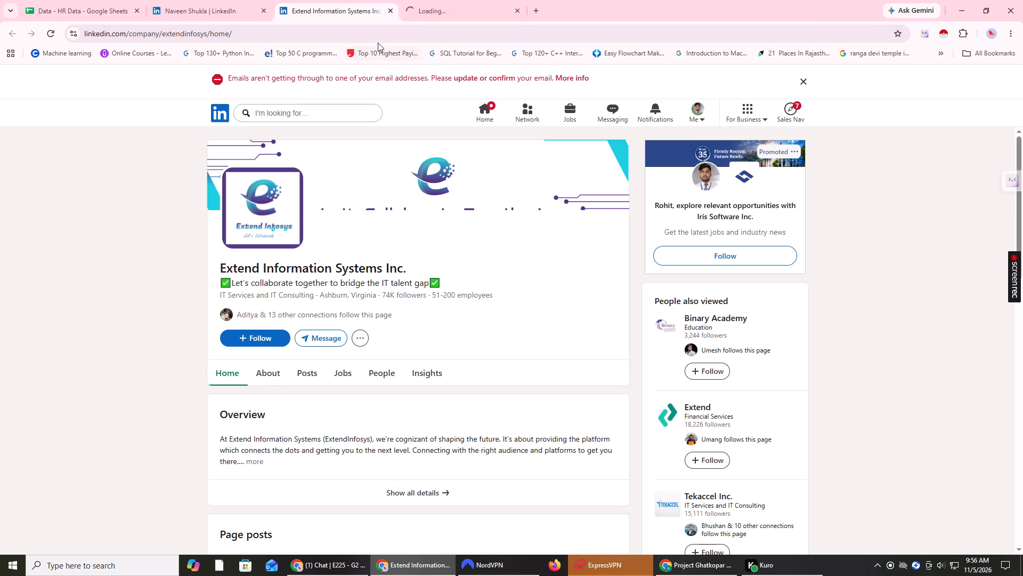
{"action": "left_click", "coordinate": [372, 30]}
{"action": "key", "text": "ctrl+c"}
{"action": "left_click", "coordinate": [70, 0]}
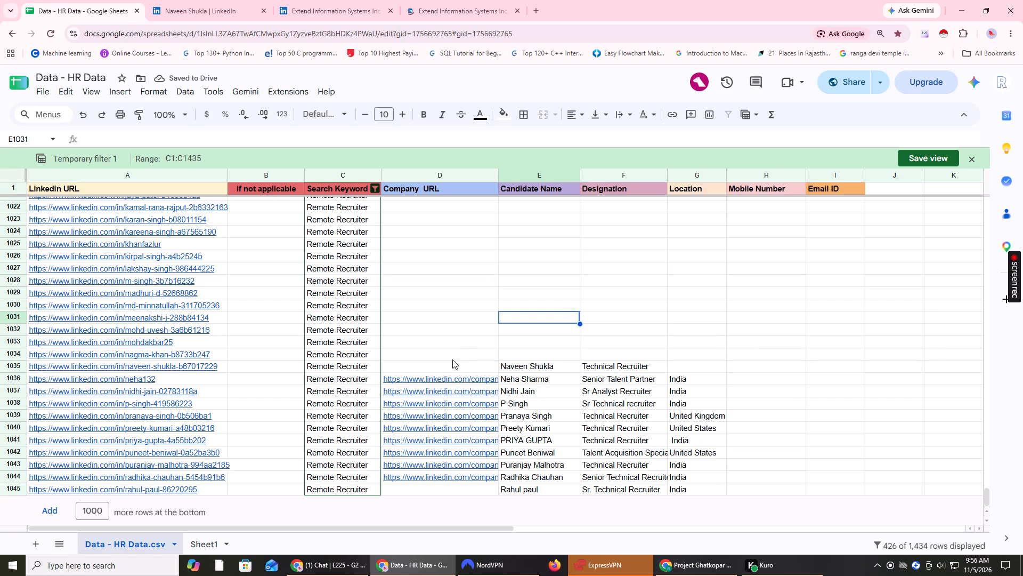
{"action": "left_click", "coordinate": [443, 367]}
{"action": "key", "text": "ctrl+v"}
Enter India in the Location cell of row 1035.
{"action": "left_click", "coordinate": [679, 370]}
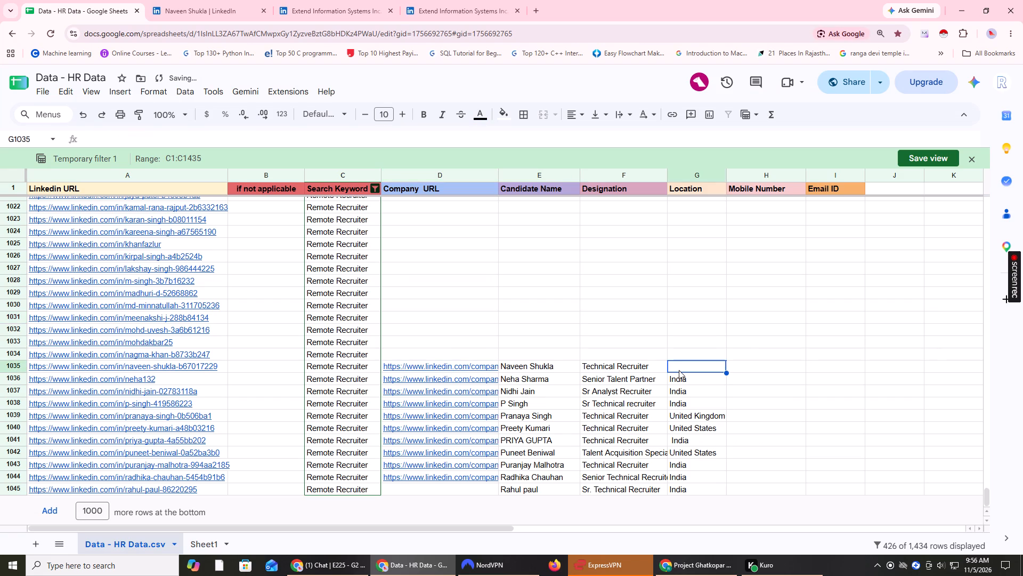
{"action": "type", "text": "India"}
{"action": "key", "text": "Return"}
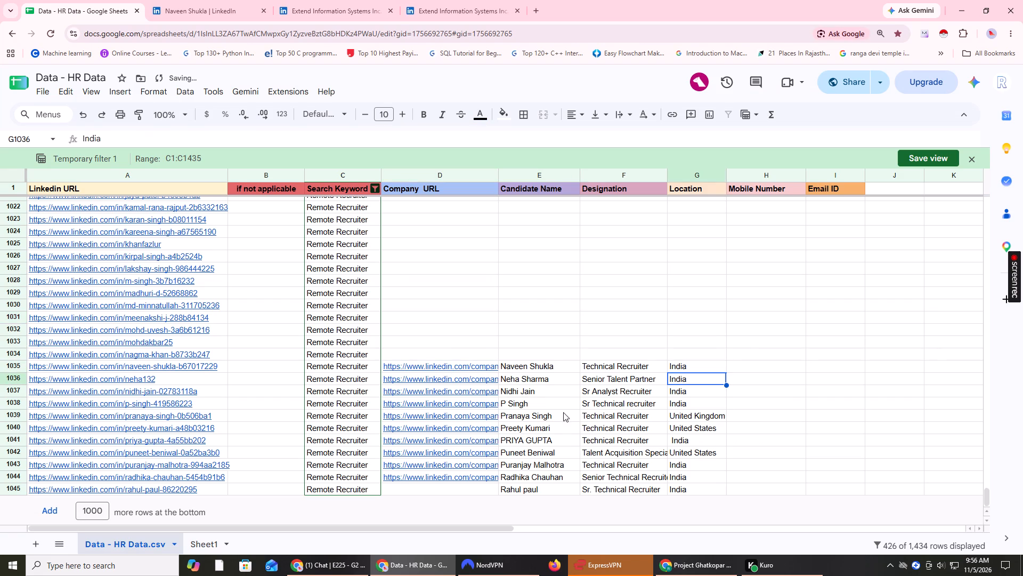
{"action": "left_click", "coordinate": [511, 339]}
Open the LinkedIn profile linked in row 1034 and close the previous candidate's profile and company pages.
{"action": "left_click", "coordinate": [162, 357]}
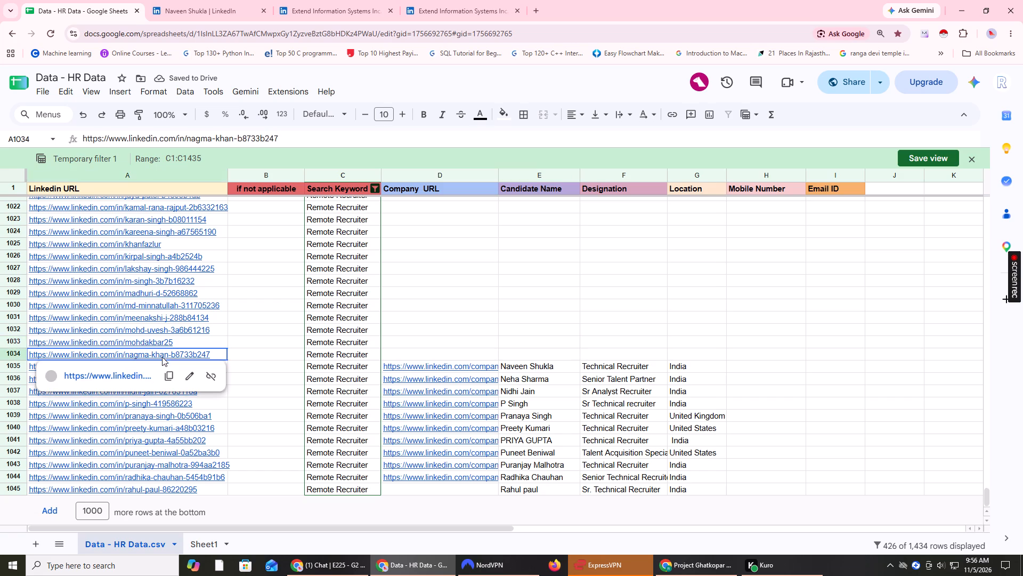
{"action": "left_click", "coordinate": [123, 373]}
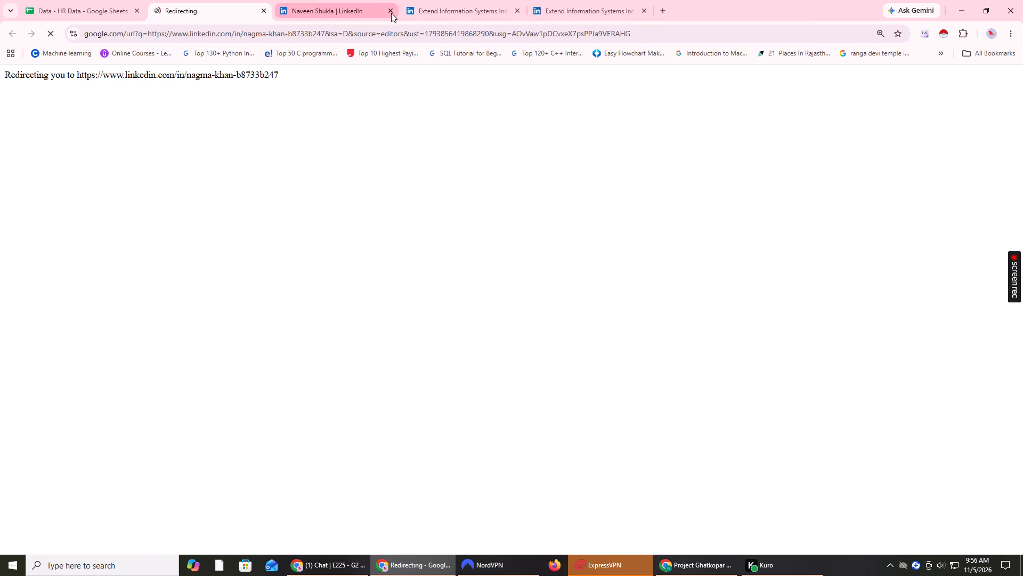
{"action": "left_click", "coordinate": [393, 11]}
{"action": "left_click", "coordinate": [393, 11]}
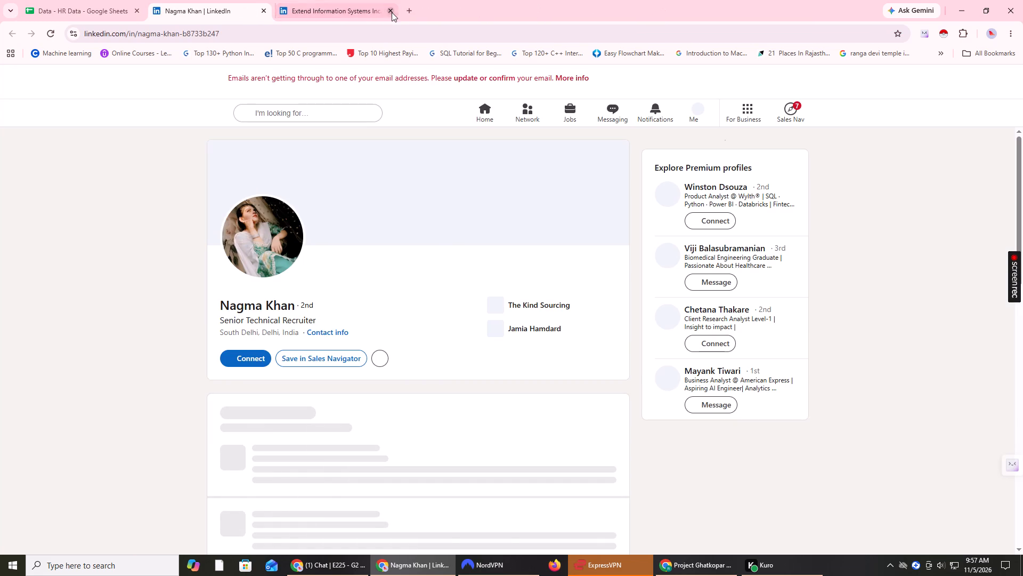
{"action": "left_click", "coordinate": [392, 12]}
Copy the candidate's name from the profile into the Candidate Name cell of row 1034.
{"action": "left_click_drag", "start_coordinate": [215, 302], "coordinate": [294, 302]}
{"action": "key", "text": "ctrl+c"}
{"action": "left_click", "coordinate": [70, 237], "text": "ctrl"}
{"action": "left_click", "coordinate": [67, 0]}
{"action": "double_click", "coordinate": [528, 356]}
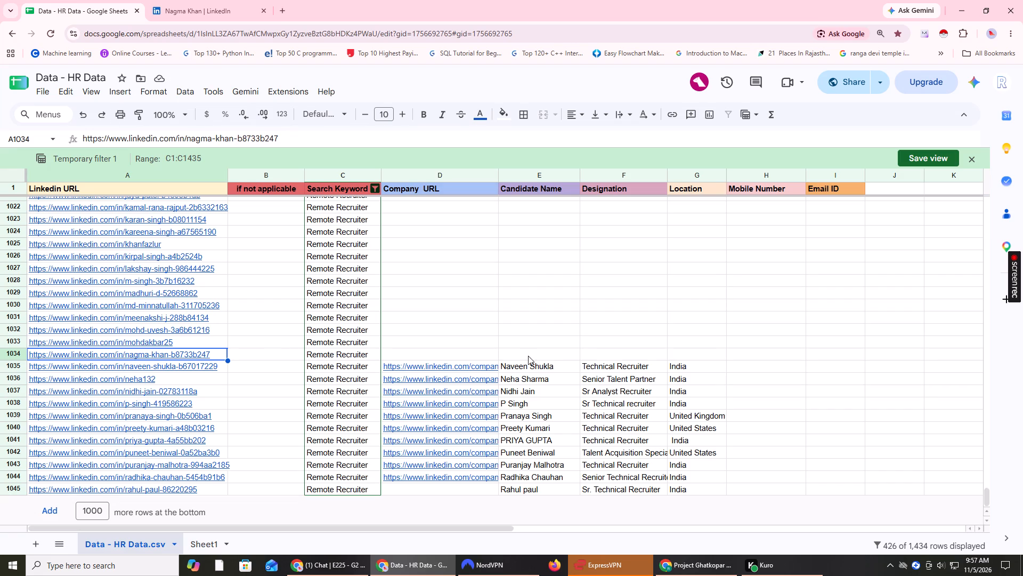
{"action": "key", "text": "ctrl+v"}
{"action": "left_click", "coordinate": [433, 314], "text": "ctrl"}
Copy the country India from the profile's location into the Location cell of row 1034.
{"action": "left_click", "coordinate": [228, 0]}
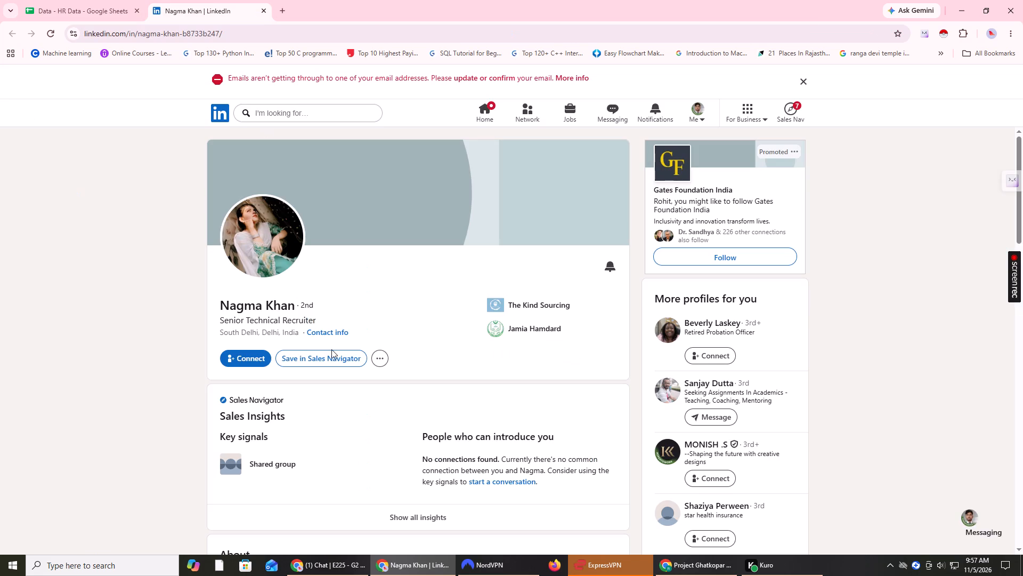
{"action": "scroll", "coordinate": [318, 350], "scroll_direction": "down", "scroll_amount": 2}
{"action": "left_click_drag", "start_coordinate": [298, 226], "coordinate": [282, 228]}
{"action": "key", "text": "ctrl+c"}
{"action": "left_click", "coordinate": [92, 0]}
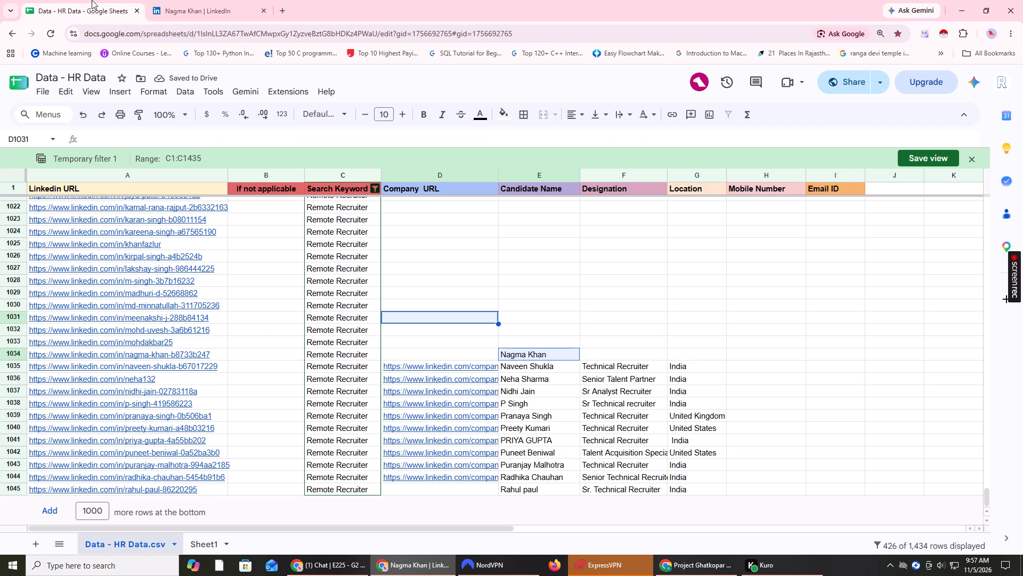
{"action": "double_click", "coordinate": [685, 357]}
{"action": "key", "text": "ctrl+v"}
{"action": "left_click", "coordinate": [570, 319]}
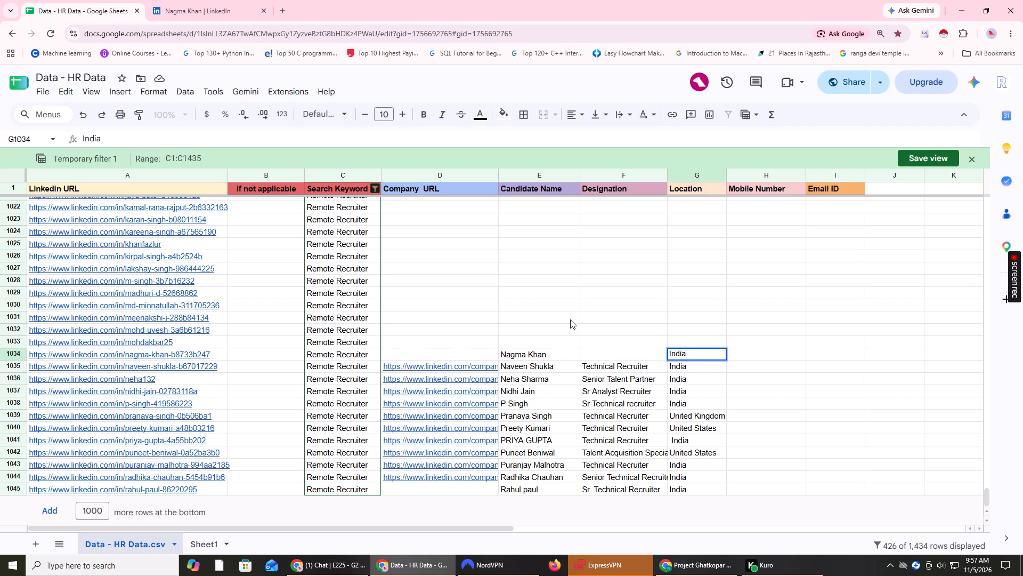
Copy the designation Talent Manager I Lead Recruiter from the profile's experience into row 1034's Designation cell and open The Kind Sourcing company page.
{"action": "left_click", "coordinate": [188, 0]}
{"action": "scroll", "coordinate": [359, 368], "scroll_direction": "down", "scroll_amount": 8}
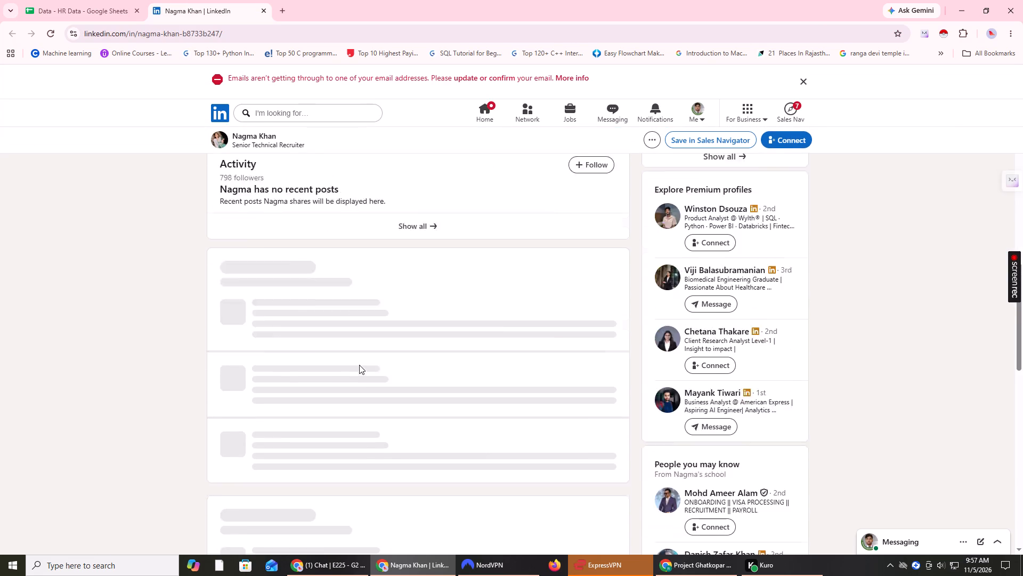
{"action": "left_click", "coordinate": [226, 239], "text": "ctrl"}
{"action": "left_click_drag", "start_coordinate": [247, 224], "coordinate": [270, 224]}
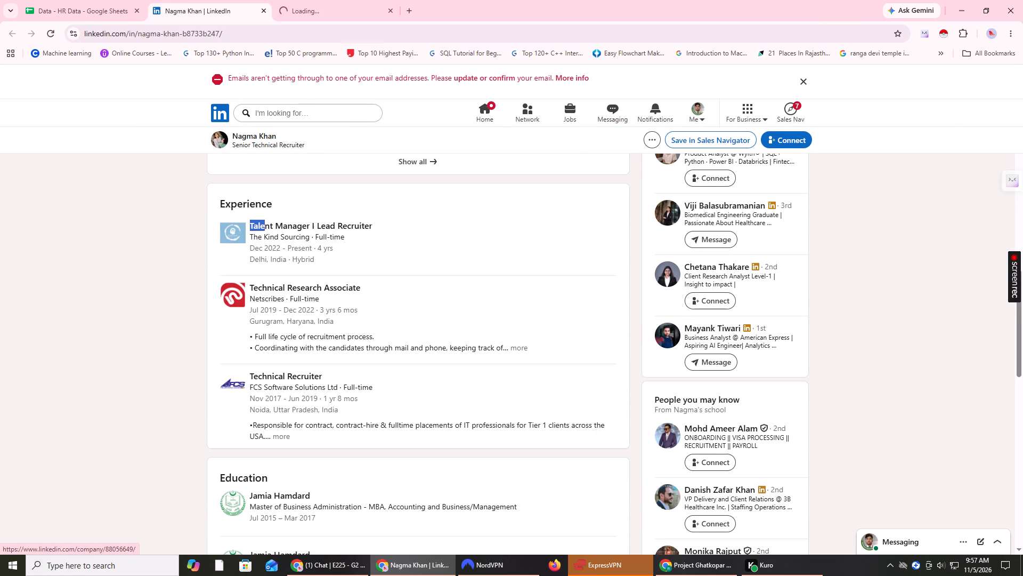
{"action": "left_click_drag", "start_coordinate": [270, 224], "coordinate": [371, 222]}
{"action": "key", "text": "ctrl+c"}
{"action": "left_click", "coordinate": [64, 0]}
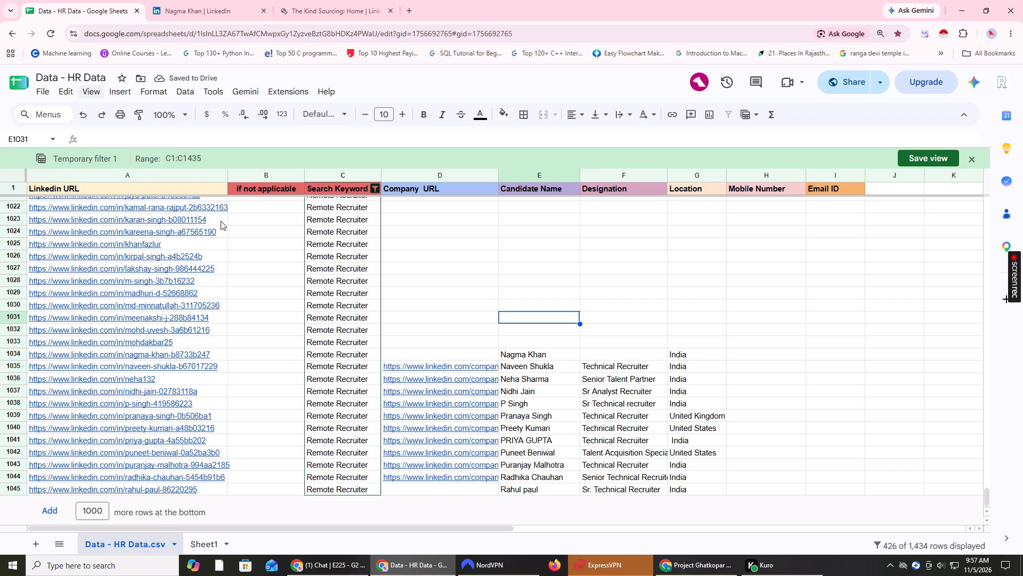
{"action": "double_click", "coordinate": [595, 350]}
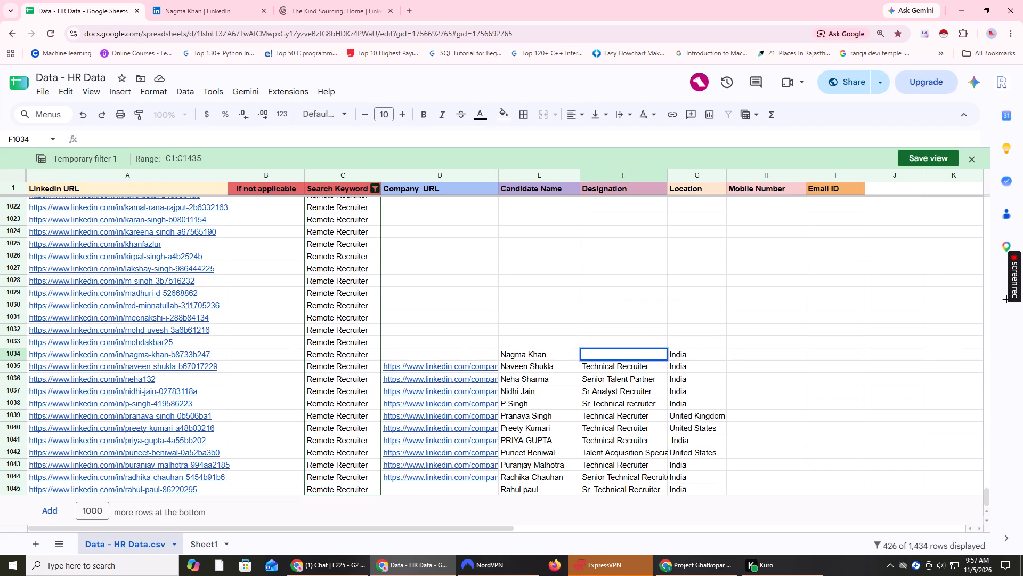
{"action": "key", "text": "ctrl+v"}
{"action": "left_click", "coordinate": [506, 313]}
Copy The Kind Sourcing LinkedIn page address into the Company URL cell of row 1034.
{"action": "left_click", "coordinate": [193, 0]}
{"action": "left_click", "coordinate": [324, 0]}
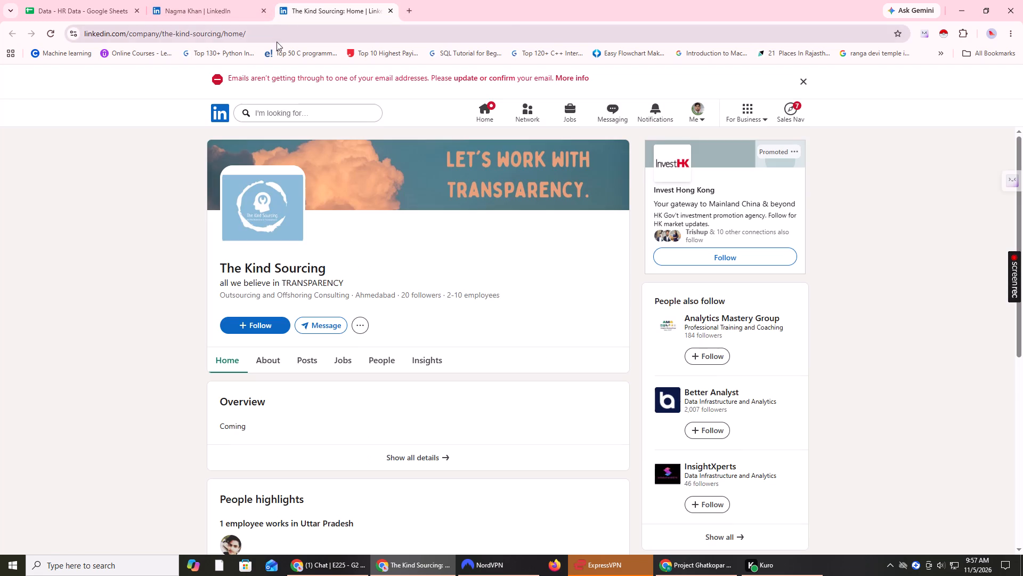
{"action": "left_click", "coordinate": [269, 34]}
{"action": "key", "text": "ctrl+c"}
{"action": "left_click", "coordinate": [101, 0]}
{"action": "left_click", "coordinate": [457, 353]}
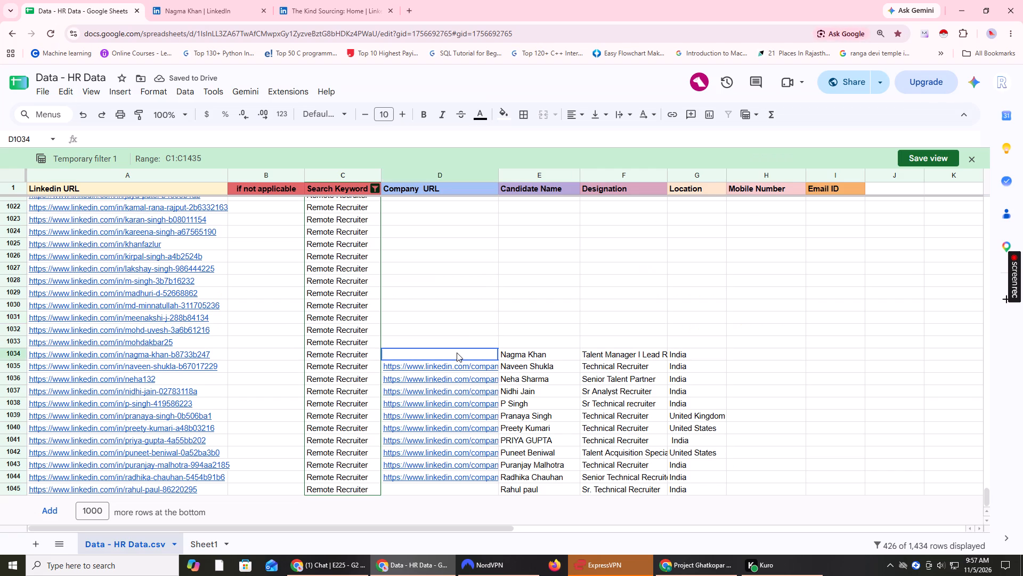
{"action": "key", "text": "ctrl+v"}
{"action": "left_click", "coordinate": [442, 315]}
Open the LinkedIn profile linked in row 1033 and close the previous candidate's profile and company pages.
{"action": "left_click", "coordinate": [165, 345]}
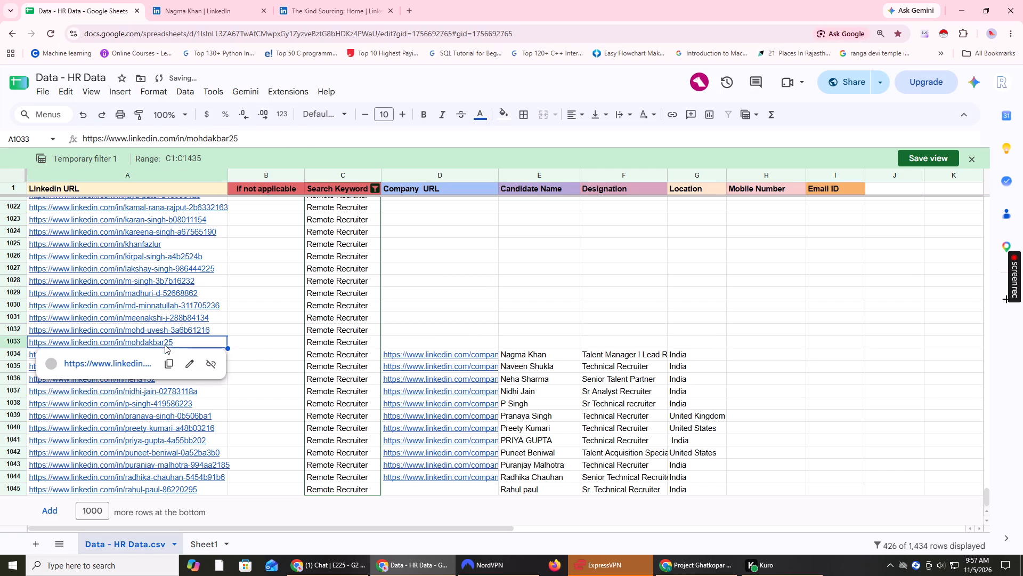
{"action": "left_click", "coordinate": [129, 359]}
{"action": "left_click", "coordinate": [347, 0]}
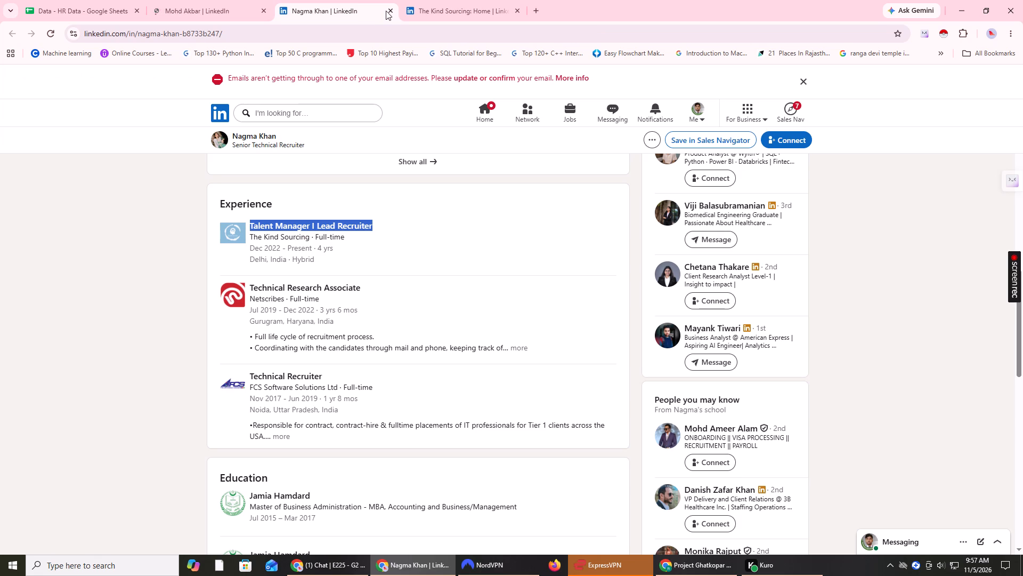
{"action": "left_click", "coordinate": [386, 11]}
{"action": "left_click", "coordinate": [387, 11]}
{"action": "left_click", "coordinate": [387, 11]}
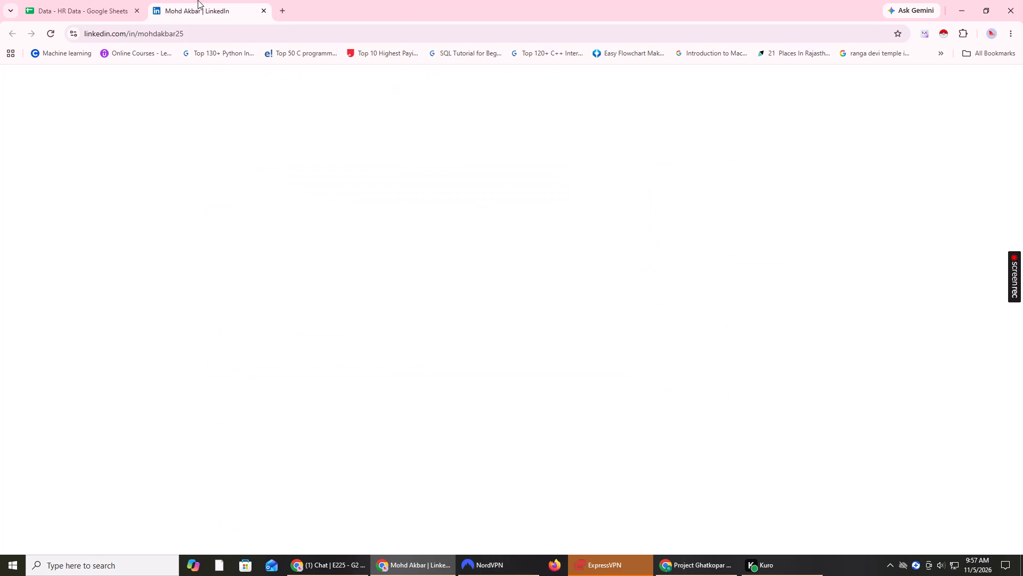
Copy the candidate's name from the open LinkedIn profile into the Candidate Name cell of row 1033.
{"action": "left_click", "coordinate": [198, 0]}
{"action": "left_click", "coordinate": [101, 0]}
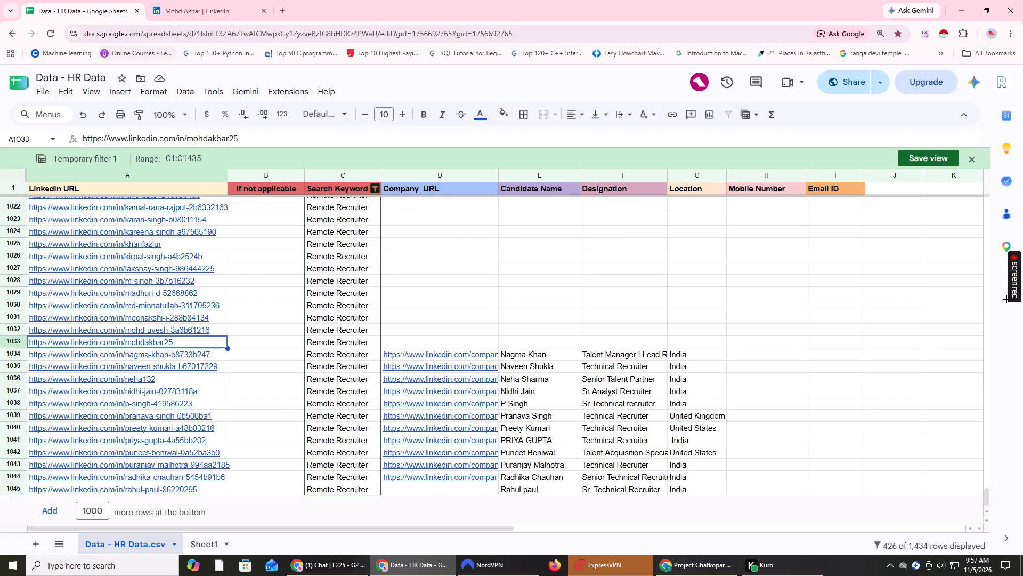
{"action": "left_click", "coordinate": [216, 0]}
{"action": "left_click_drag", "start_coordinate": [211, 302], "coordinate": [242, 300]}
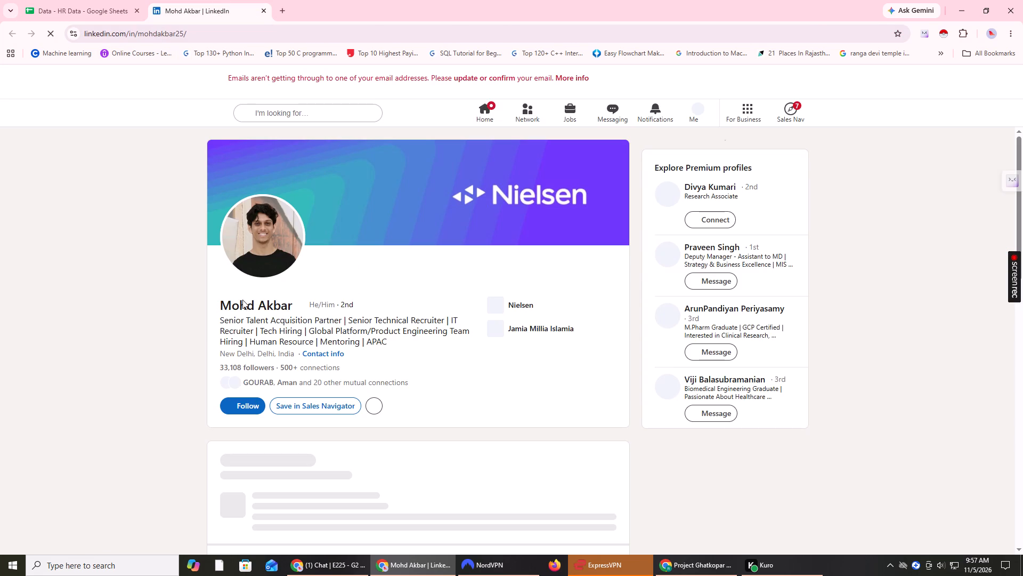
{"action": "left_click_drag", "start_coordinate": [242, 300], "coordinate": [296, 298]}
{"action": "key", "text": "ctrl+c"}
{"action": "left_click", "coordinate": [151, 281]}
{"action": "left_click", "coordinate": [102, 0]}
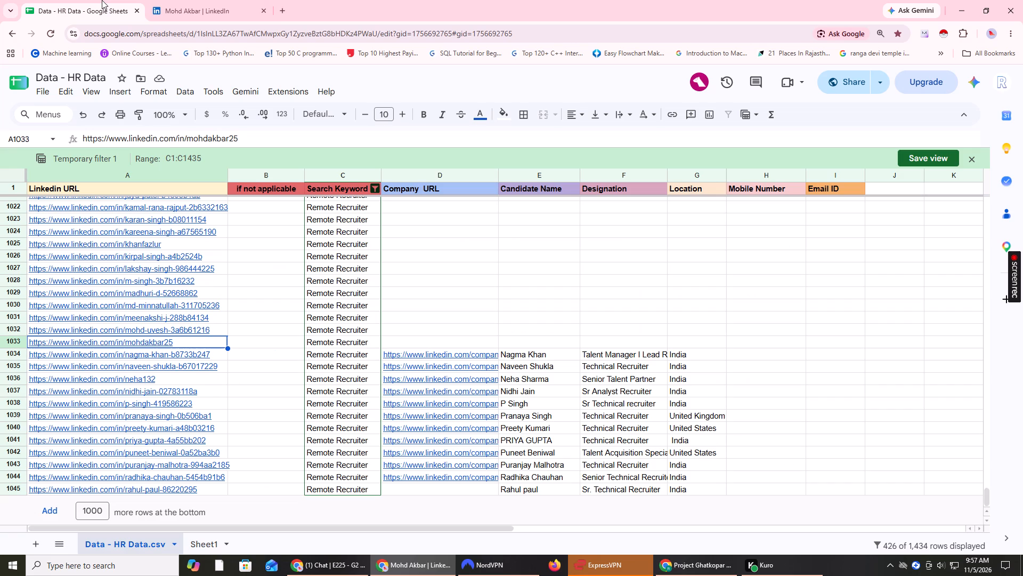
{"action": "double_click", "coordinate": [524, 339]}
{"action": "key", "text": "ctrl+v"}
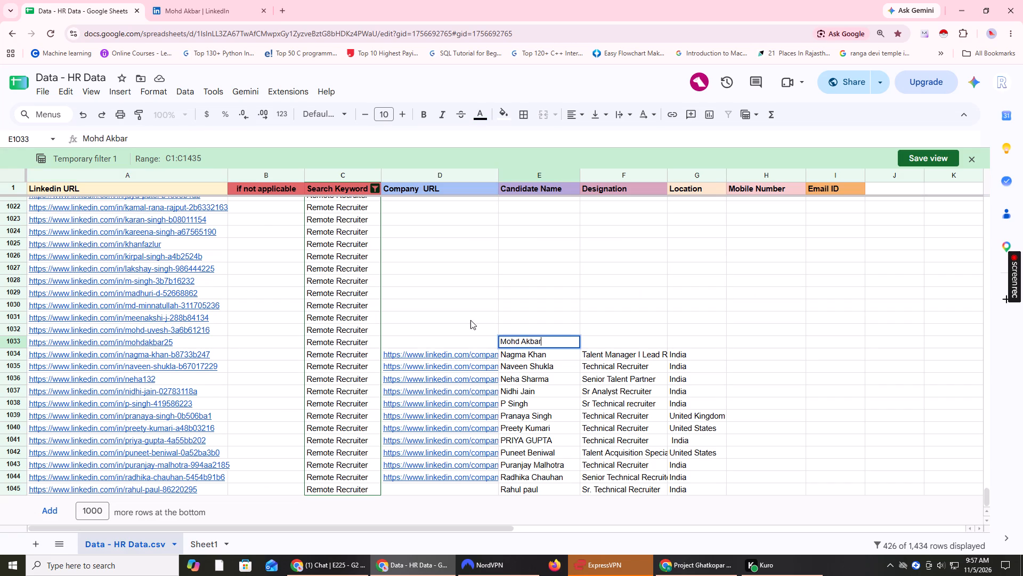
{"action": "left_click", "coordinate": [467, 318]}
Open the Nielsen company page from the profile's experience and copy the designation Talent Acquisition Partner II into row 1033's Designation cell.
{"action": "left_click", "coordinate": [180, 0]}
{"action": "scroll", "coordinate": [372, 353], "scroll_direction": "down", "scroll_amount": 6}
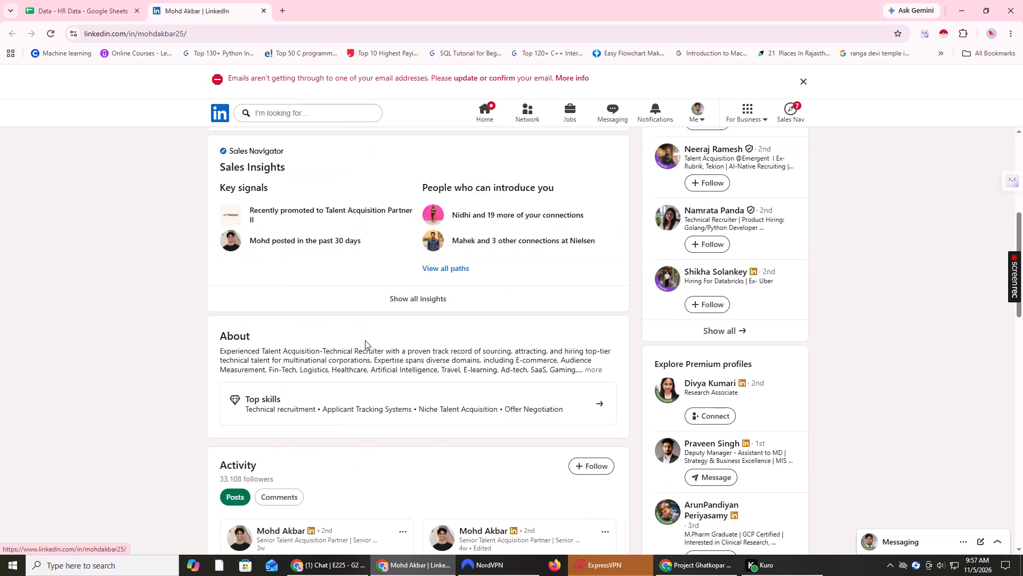
{"action": "scroll", "coordinate": [365, 340], "scroll_direction": "down", "scroll_amount": 12}
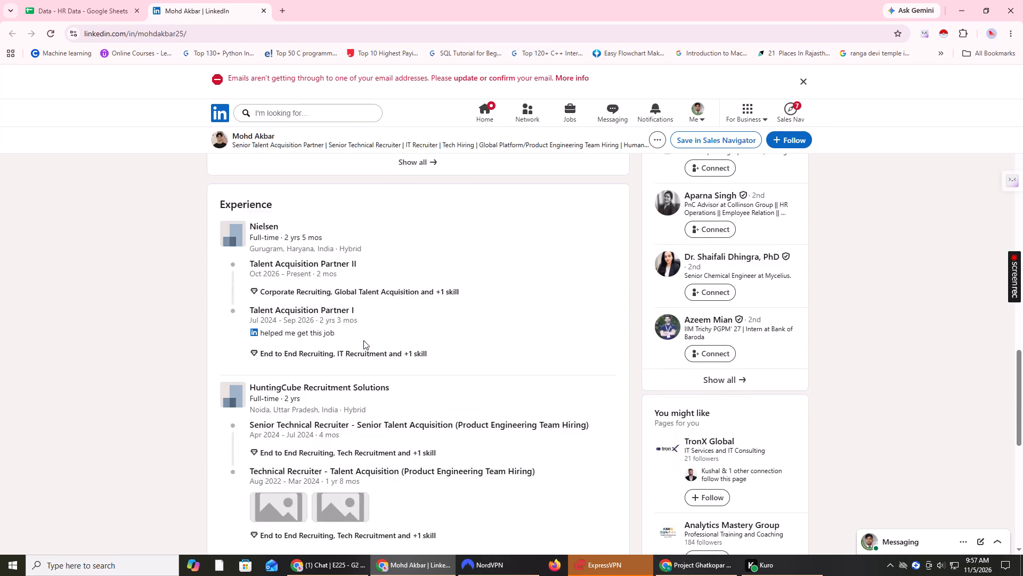
{"action": "scroll", "coordinate": [363, 340], "scroll_direction": "down", "scroll_amount": 1}
{"action": "scroll", "coordinate": [363, 340], "scroll_direction": "up", "scroll_amount": 2}
{"action": "left_click", "coordinate": [237, 246], "text": "ctrl"}
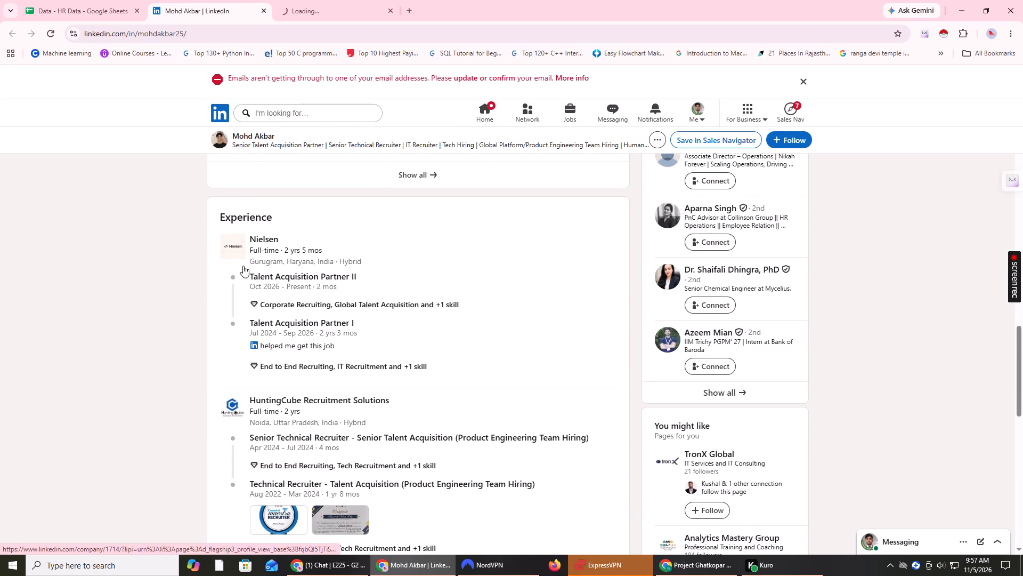
{"action": "left_click_drag", "start_coordinate": [240, 275], "coordinate": [372, 275]}
{"action": "key", "text": "ctrl+c"}
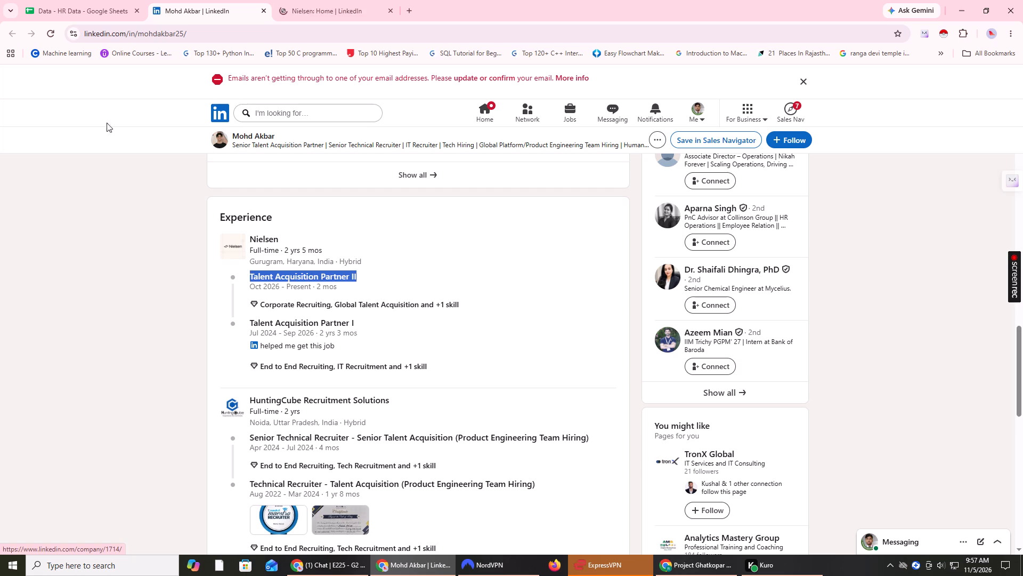
{"action": "left_click", "coordinate": [98, 0]}
{"action": "double_click", "coordinate": [599, 344]}
{"action": "key", "text": "ctrl+v"}
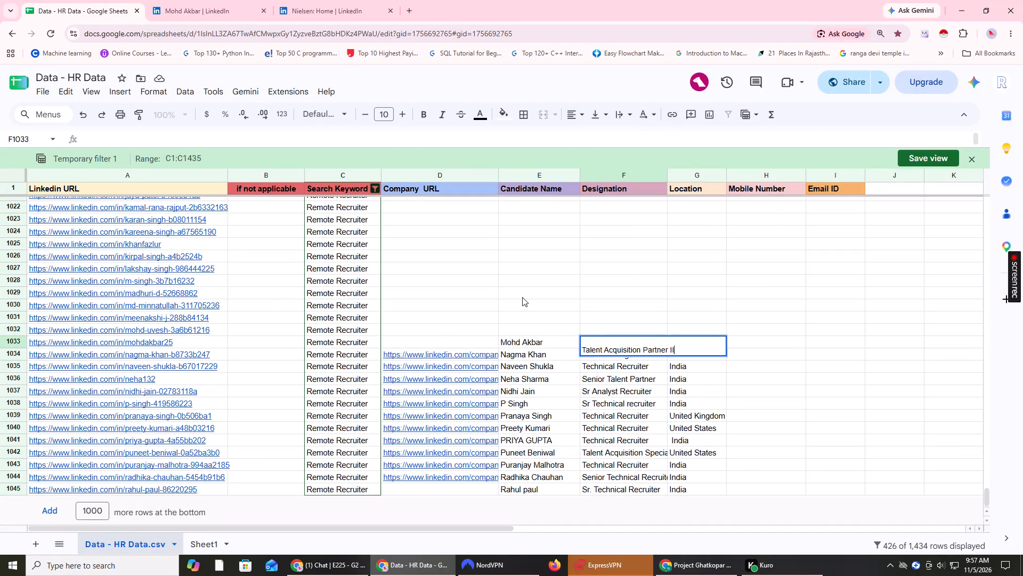
{"action": "left_click", "coordinate": [522, 297], "text": "ctrl"}
Remove the blank line before the designation text in row 1033's Designation cell.
{"action": "double_click", "coordinate": [597, 346]}
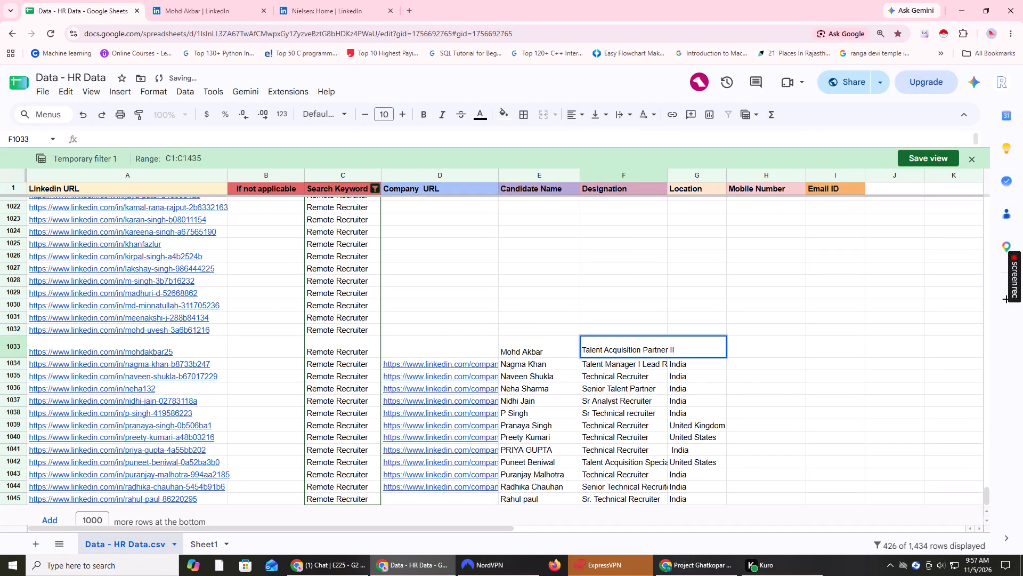
{"action": "left_click", "coordinate": [585, 350]}
{"action": "left_click", "coordinate": [583, 350]}
{"action": "key", "text": "BackSpace"}
{"action": "key", "text": "Return"}
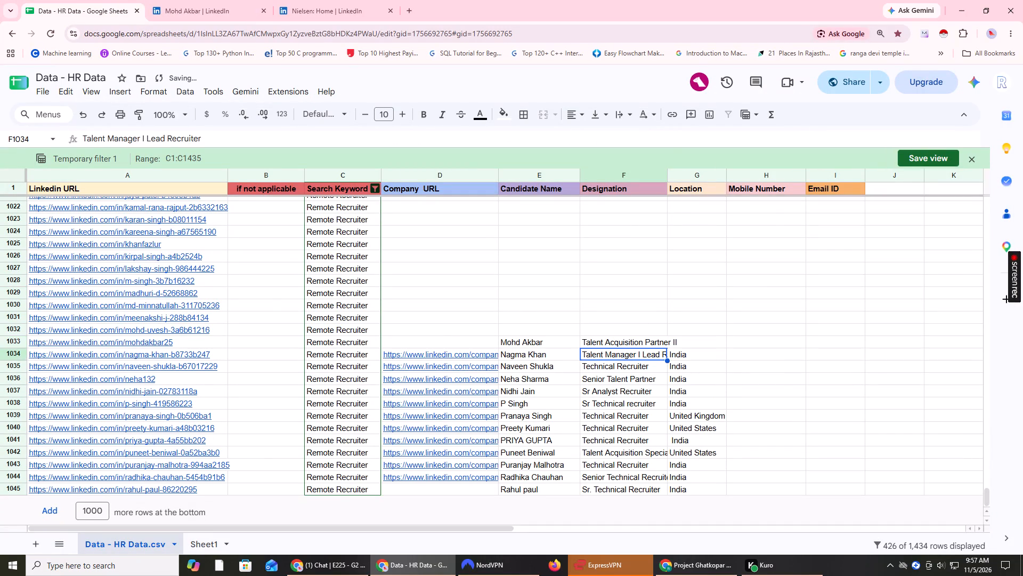
{"action": "left_click", "coordinate": [467, 302]}
Copy the Nielsen LinkedIn page address into the Company URL cell of row 1033.
{"action": "left_click", "coordinate": [295, 0]}
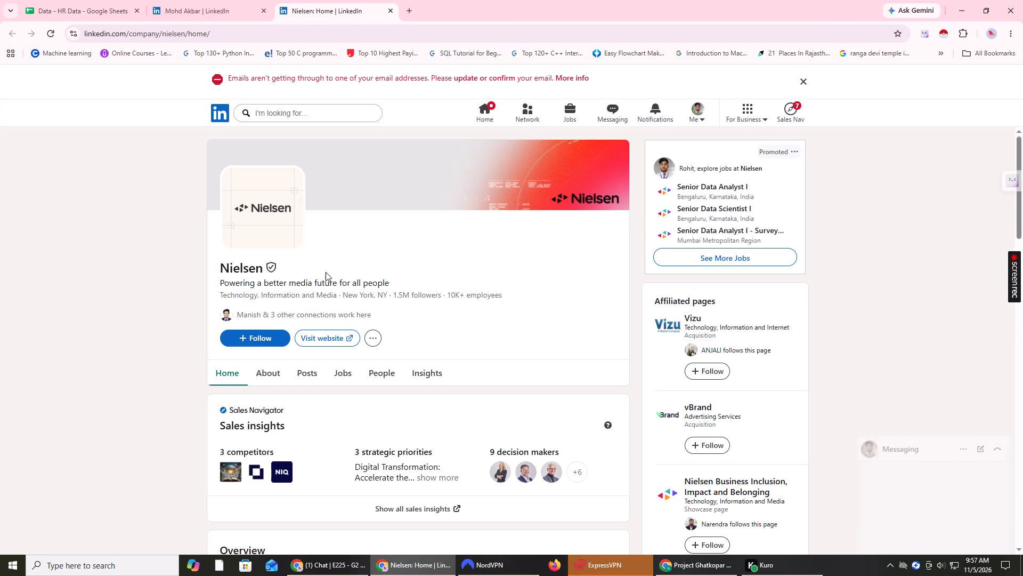
{"action": "left_click", "coordinate": [245, 37]}
{"action": "key", "text": "ctrl+c"}
{"action": "left_click", "coordinate": [64, 0]}
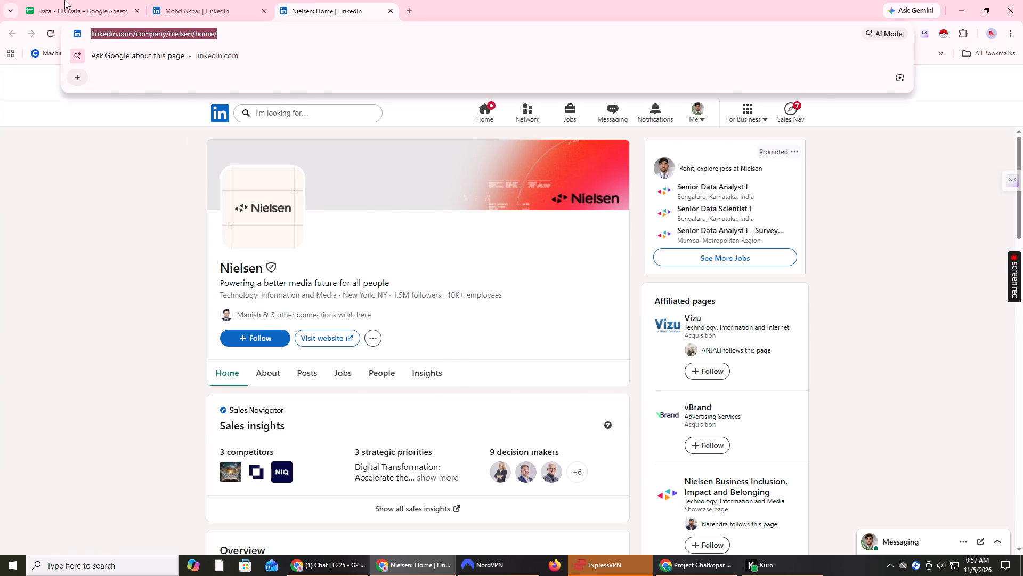
{"action": "left_click", "coordinate": [409, 343]}
{"action": "key", "text": "ctrl+v"}
{"action": "left_click", "coordinate": [429, 299]}
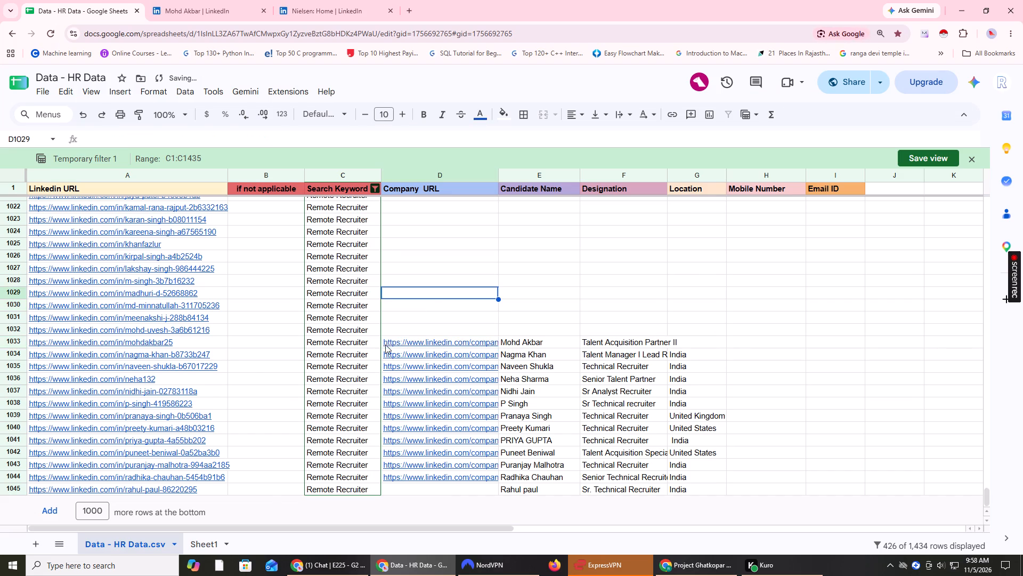
Enter India in the Location cell of row 1033.
{"action": "left_click", "coordinate": [236, 0]}
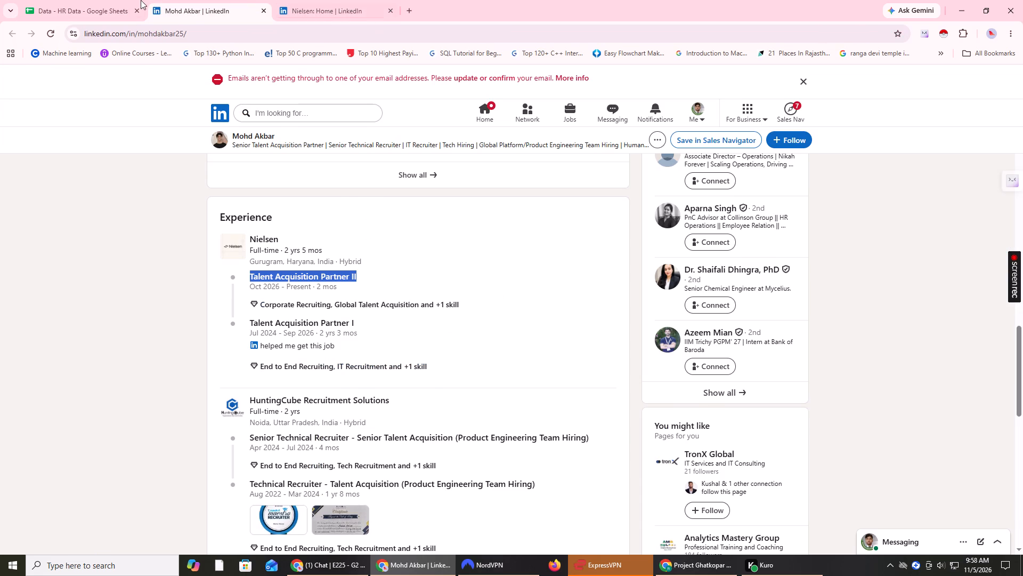
{"action": "left_click", "coordinate": [131, 0]}
{"action": "left_click", "coordinate": [698, 340]}
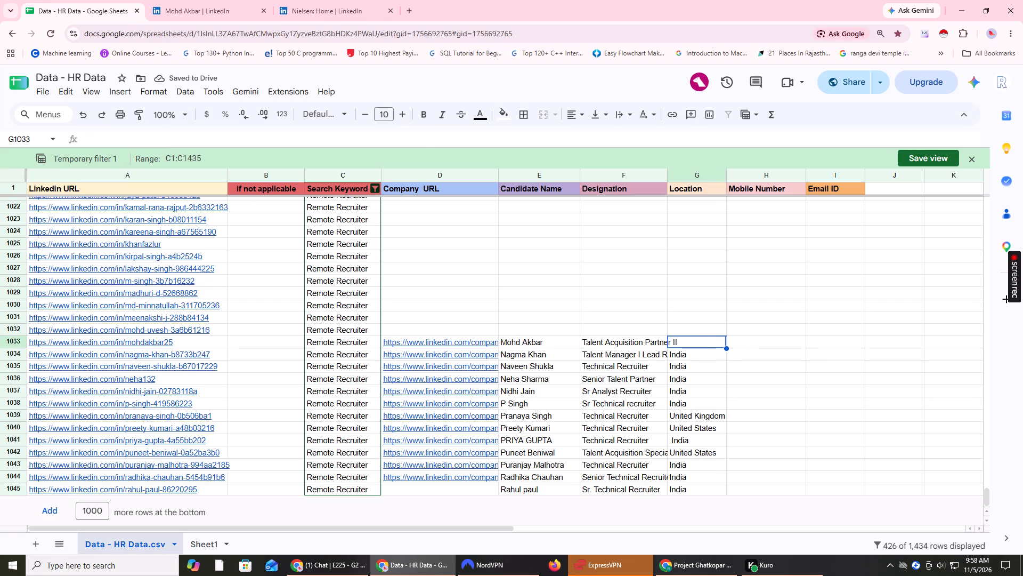
{"action": "type", "text": "India"}
{"action": "key", "text": "space"}
{"action": "key", "text": "Return"}
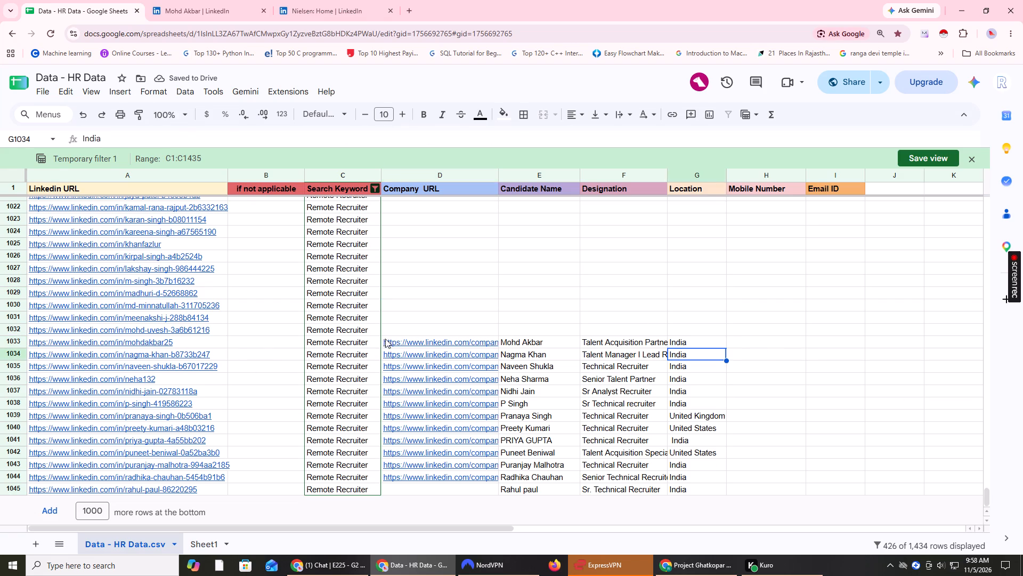
Open the LinkedIn profile linked in row 1032 and close the previous candidate's profile and company pages.
{"action": "left_click", "coordinate": [181, 327]}
{"action": "left_click", "coordinate": [104, 355]}
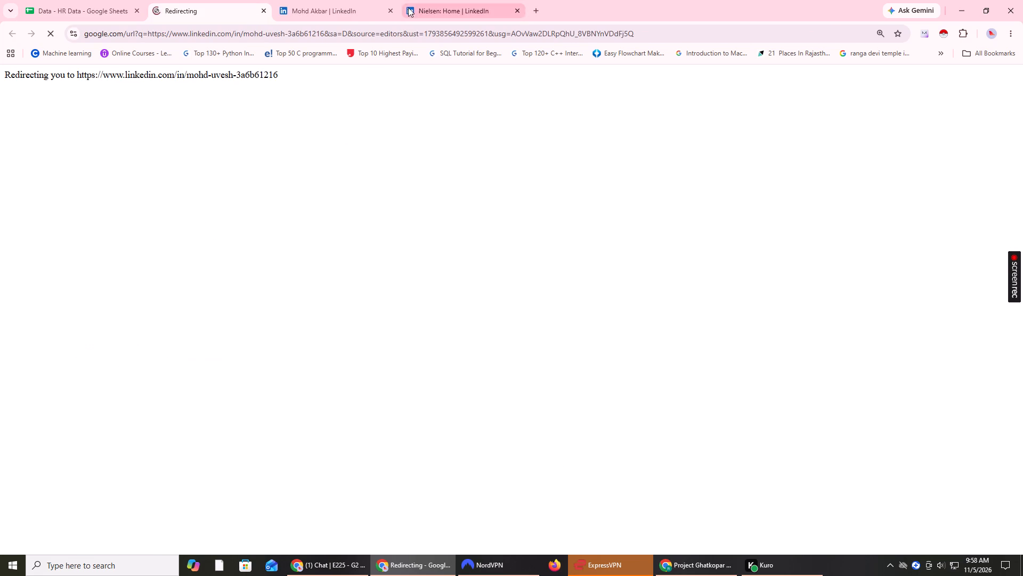
{"action": "left_click", "coordinate": [389, 9]}
{"action": "left_click", "coordinate": [389, 9]}
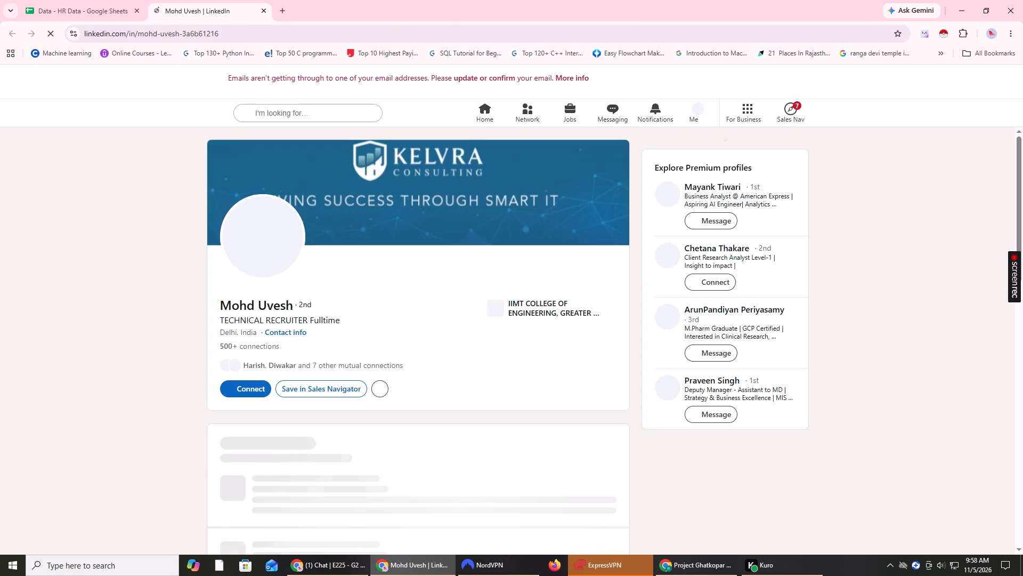
Copy the candidate's name from the LinkedIn profile into the Candidate Name cell of row 1032.
{"action": "left_click_drag", "start_coordinate": [214, 308], "coordinate": [288, 305]}
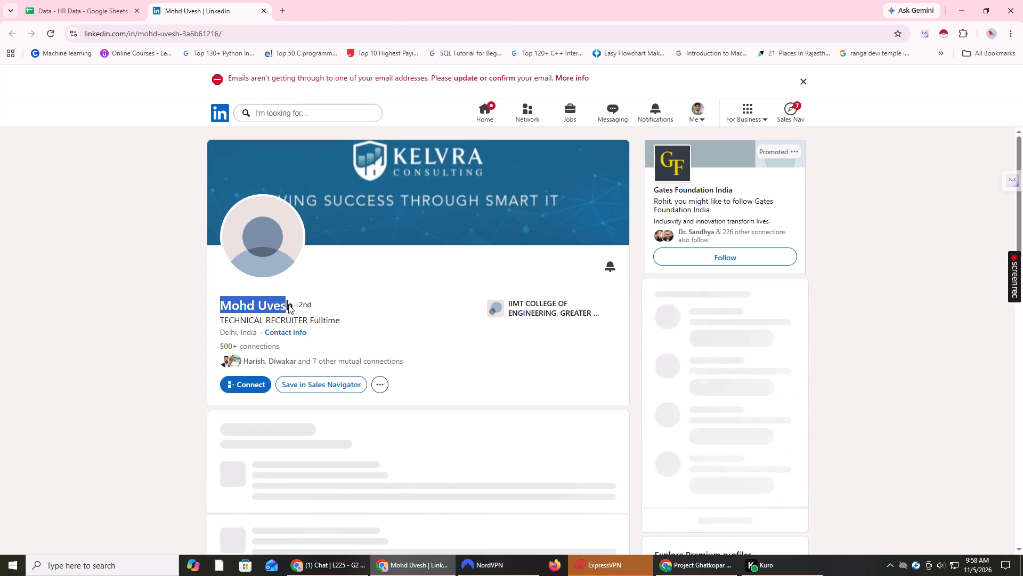
{"action": "left_click_drag", "start_coordinate": [288, 305], "coordinate": [292, 306]}
{"action": "key", "text": "ctrl+c"}
{"action": "left_click", "coordinate": [134, 309]}
{"action": "left_click", "coordinate": [54, 0]}
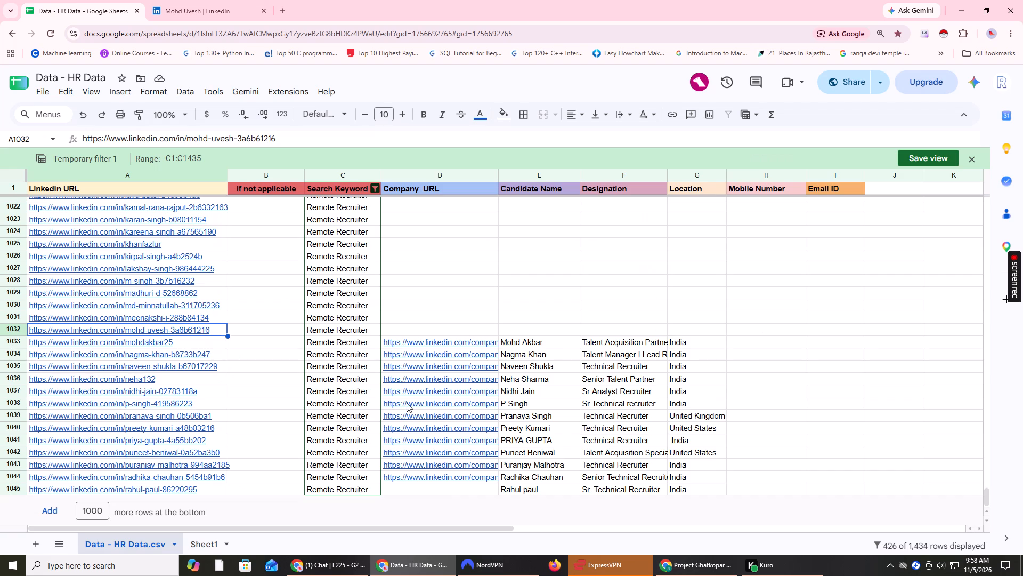
{"action": "double_click", "coordinate": [527, 333]}
{"action": "key", "text": "ctrl+v"}
{"action": "left_click", "coordinate": [439, 292], "text": "ctrl"}
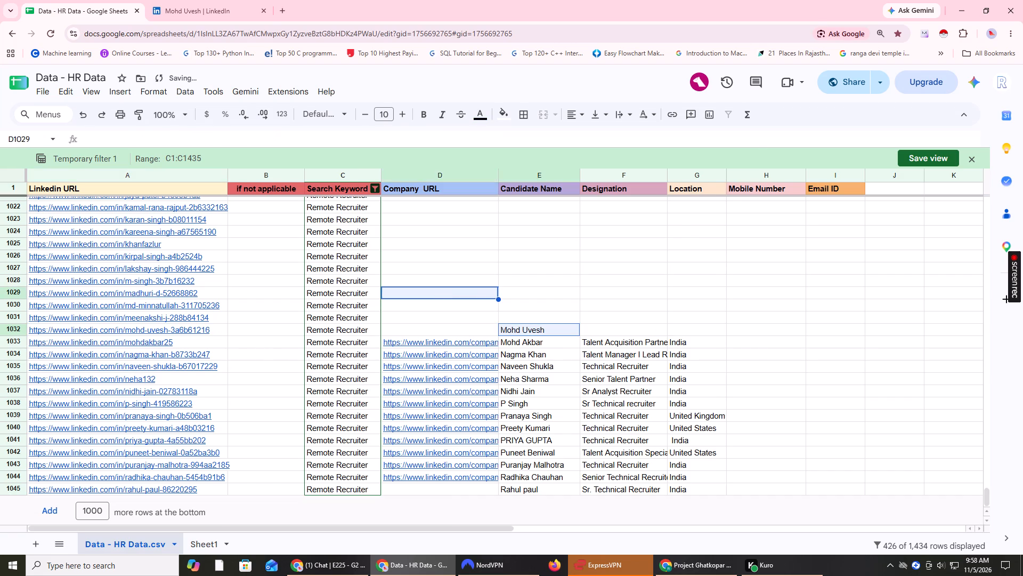
Copy the country India from the profile's location into the Location cell of row 1032.
{"action": "left_click", "coordinate": [180, 0]}
{"action": "left_click_drag", "start_coordinate": [257, 334], "coordinate": [247, 334]}
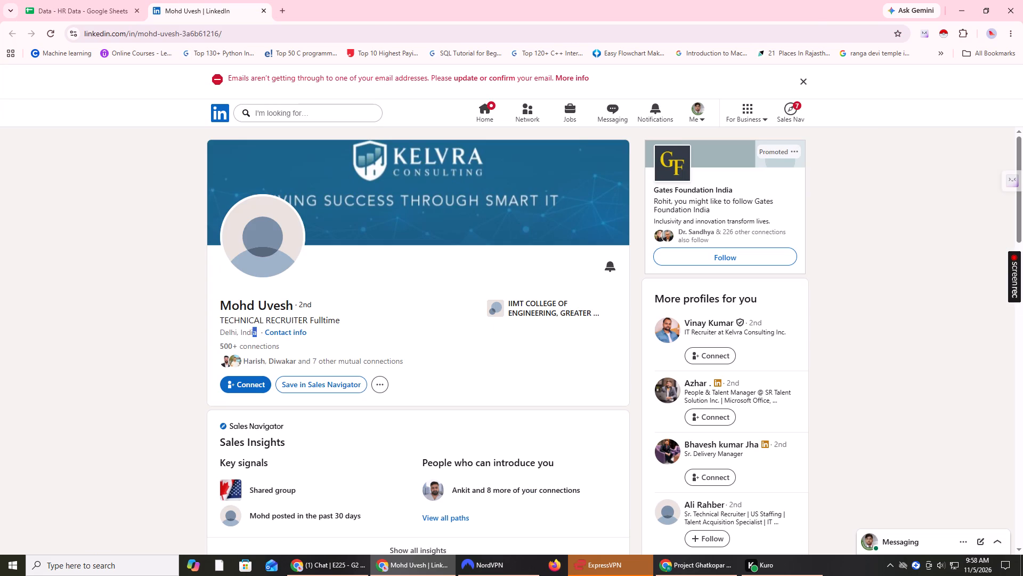
{"action": "left_click_drag", "start_coordinate": [247, 334], "coordinate": [241, 334]}
{"action": "key", "text": "ctrl+c"}
{"action": "left_click", "coordinate": [84, 0]}
{"action": "left_click", "coordinate": [609, 329]}
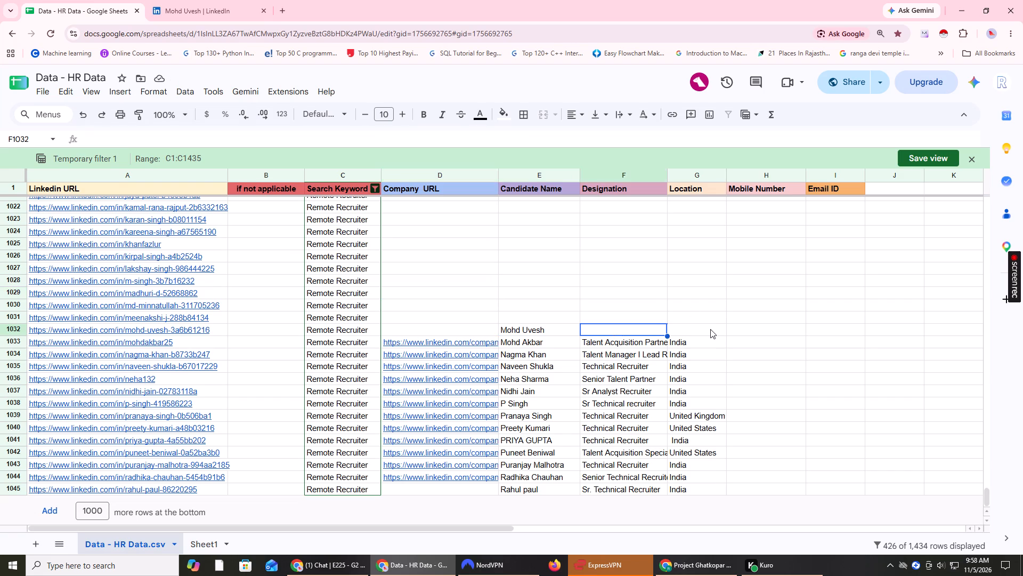
{"action": "double_click", "coordinate": [710, 329]}
{"action": "key", "text": "ctrl+v"}
{"action": "left_click", "coordinate": [618, 321]}
Open the Kelvra Consulting Inc company page from the profile and copy the designation Senior Information Technology Recruiter into row 1032's Designation cell.
{"action": "left_click", "coordinate": [212, 0]}
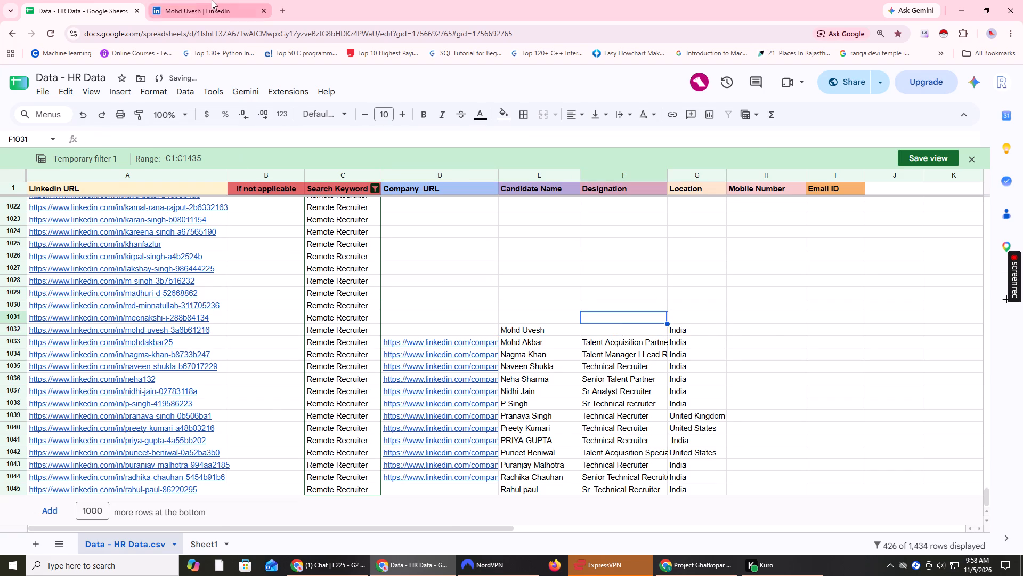
{"action": "scroll", "coordinate": [286, 317], "scroll_direction": "down", "scroll_amount": 15}
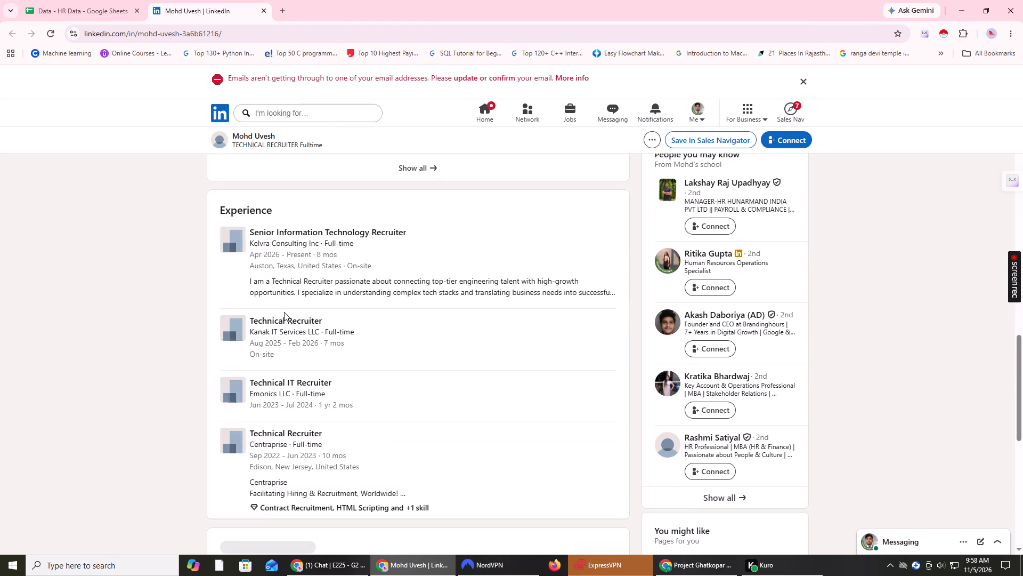
{"action": "left_click", "coordinate": [231, 237], "text": "ctrl"}
{"action": "left_click_drag", "start_coordinate": [246, 230], "coordinate": [349, 232]}
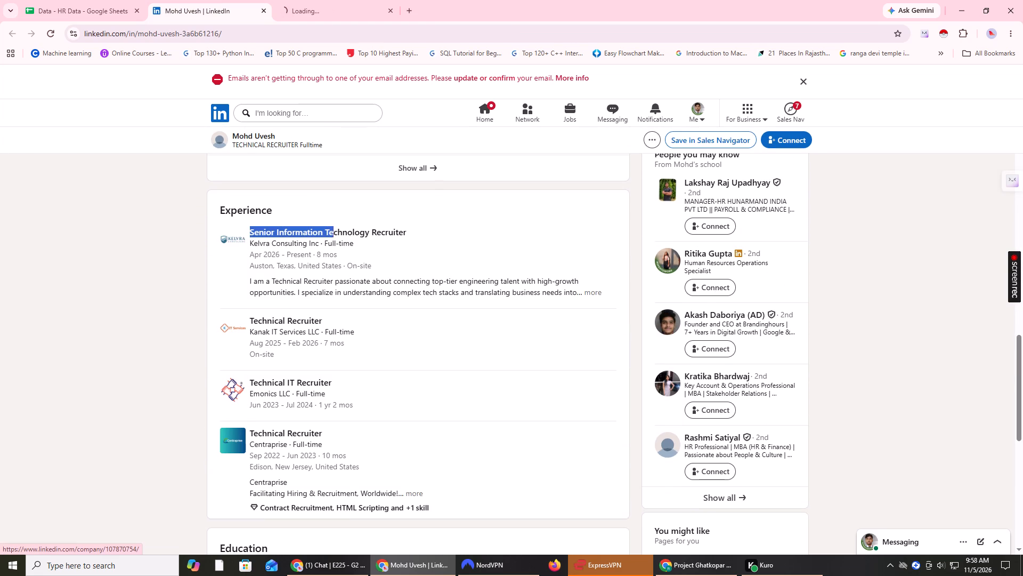
{"action": "left_click_drag", "start_coordinate": [349, 232], "coordinate": [451, 232]}
{"action": "key", "text": "ctrl+c"}
{"action": "left_click", "coordinate": [47, 0]}
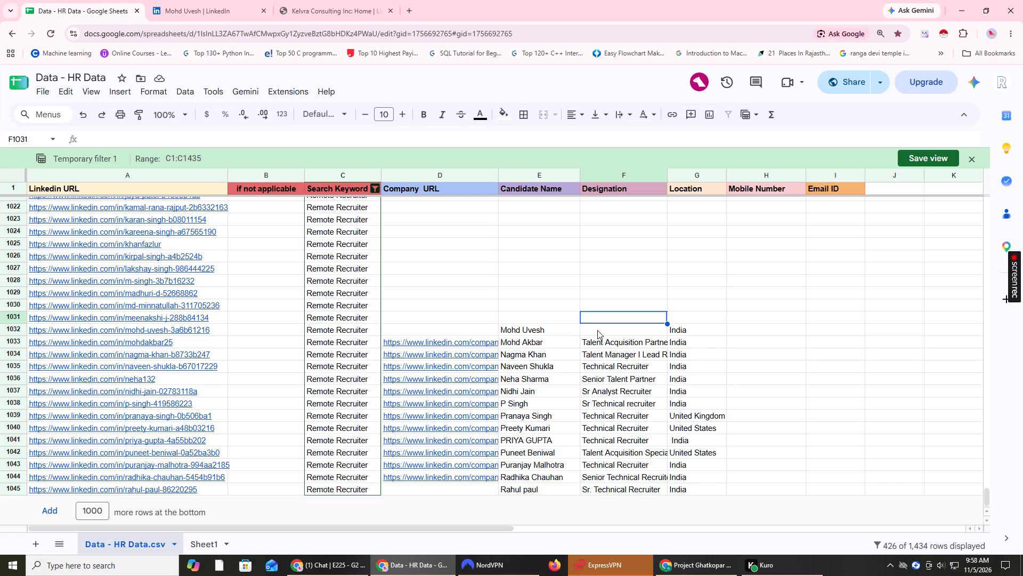
{"action": "double_click", "coordinate": [597, 330]}
{"action": "key", "text": "ctrl+v"}
{"action": "left_click", "coordinate": [551, 307]}
Copy the Kelvra Consulting Inc LinkedIn page address into the Company URL cell of row 1032.
{"action": "left_click", "coordinate": [299, 0]}
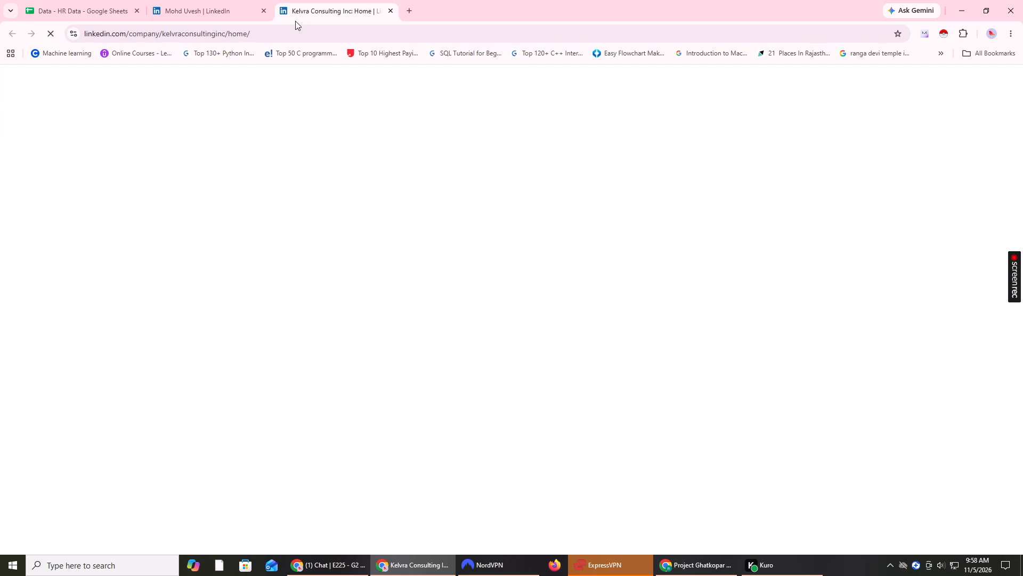
{"action": "left_click", "coordinate": [277, 31]}
{"action": "key", "text": "ctrl+c"}
{"action": "left_click", "coordinate": [133, 0]}
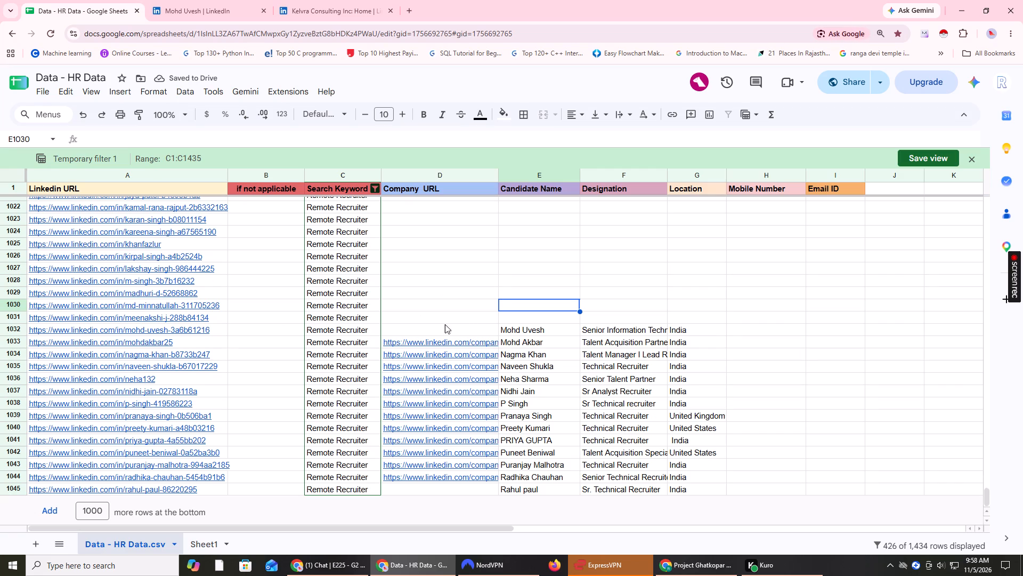
{"action": "left_click", "coordinate": [440, 326]}
{"action": "key", "text": "ctrl+v"}
{"action": "left_click", "coordinate": [432, 303]}
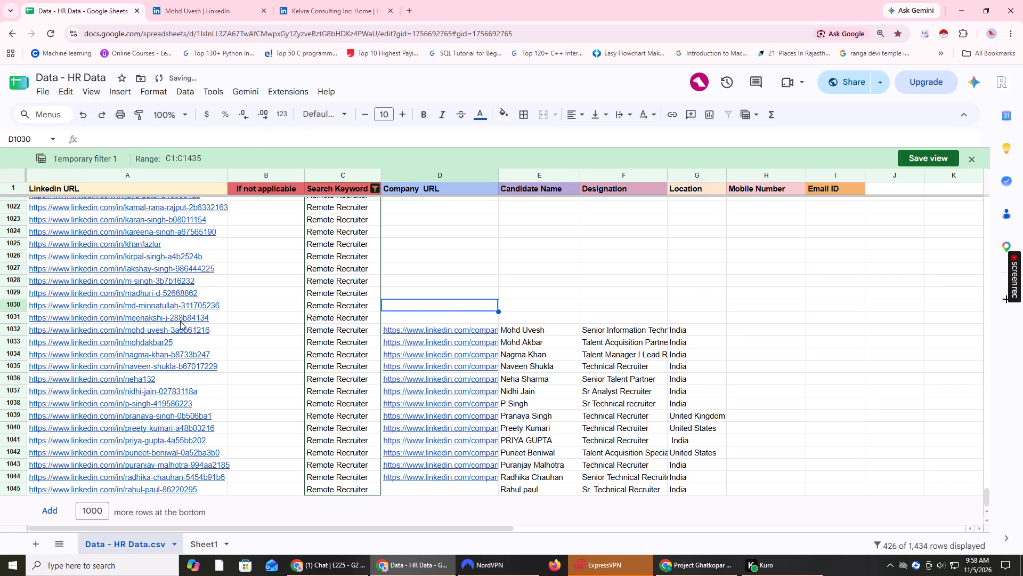
Open the LinkedIn profile linked in row 1031 and close the previous candidate's profile and company pages.
{"action": "left_click", "coordinate": [178, 321]}
{"action": "left_click", "coordinate": [146, 337]}
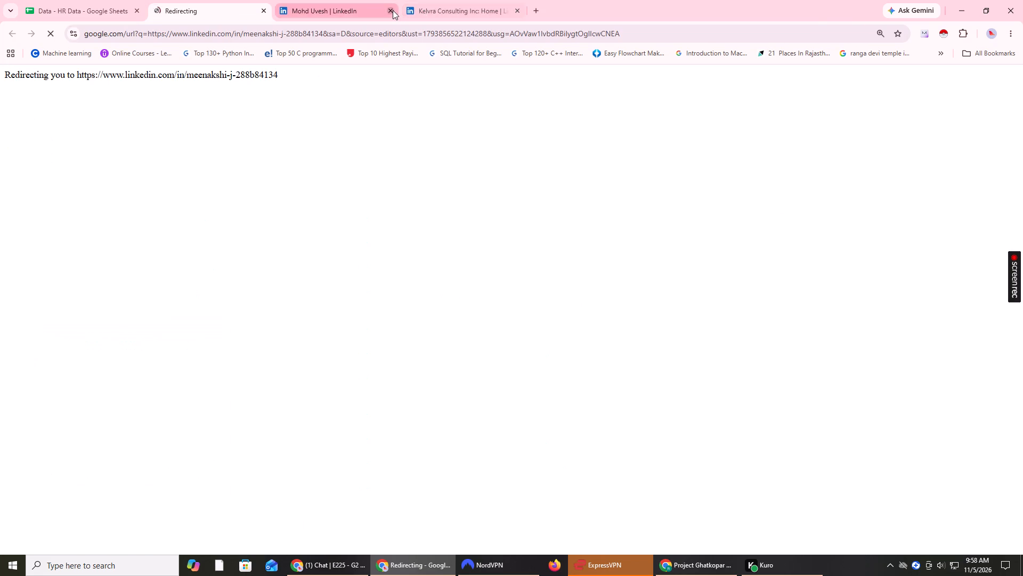
{"action": "left_click", "coordinate": [393, 10]}
{"action": "left_click", "coordinate": [393, 10]}
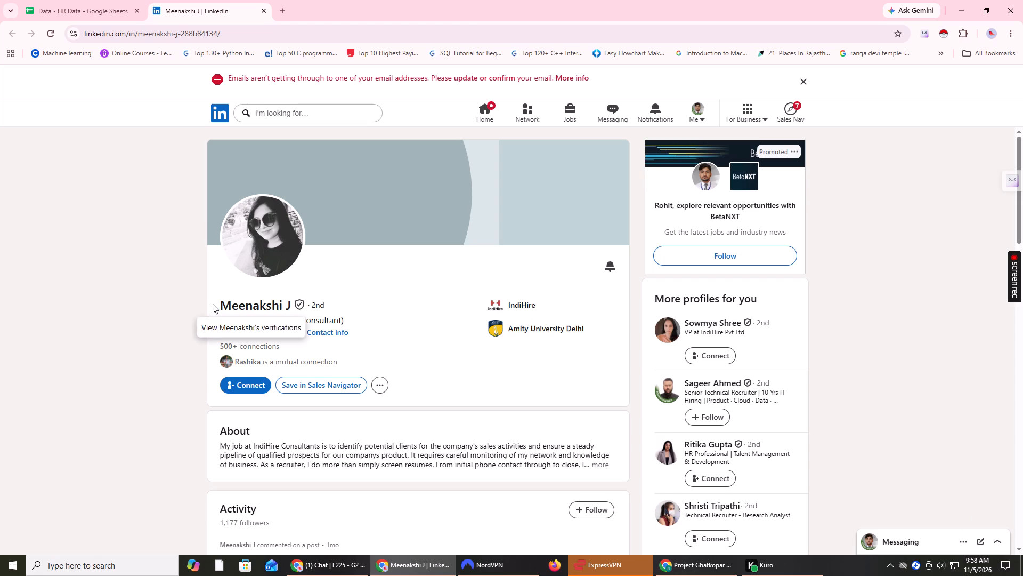
Copy the candidate's name from the open LinkedIn profile into the Candidate Name cell of row 1031.
{"action": "left_click_drag", "start_coordinate": [213, 304], "coordinate": [290, 298]}
{"action": "key", "text": "ctrl+c"}
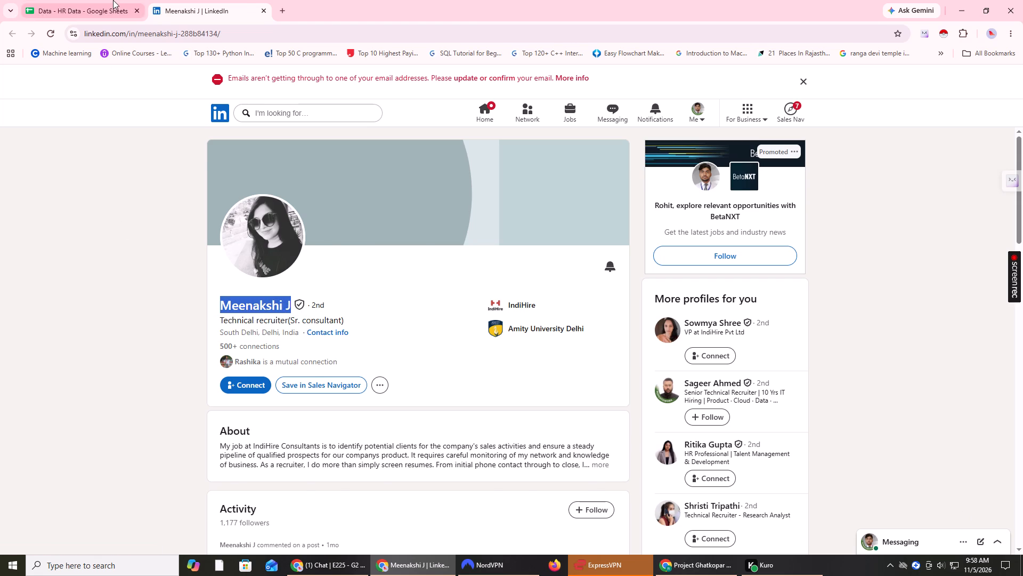
{"action": "left_click", "coordinate": [113, 0]}
{"action": "double_click", "coordinate": [524, 323]}
{"action": "double_click", "coordinate": [525, 314]}
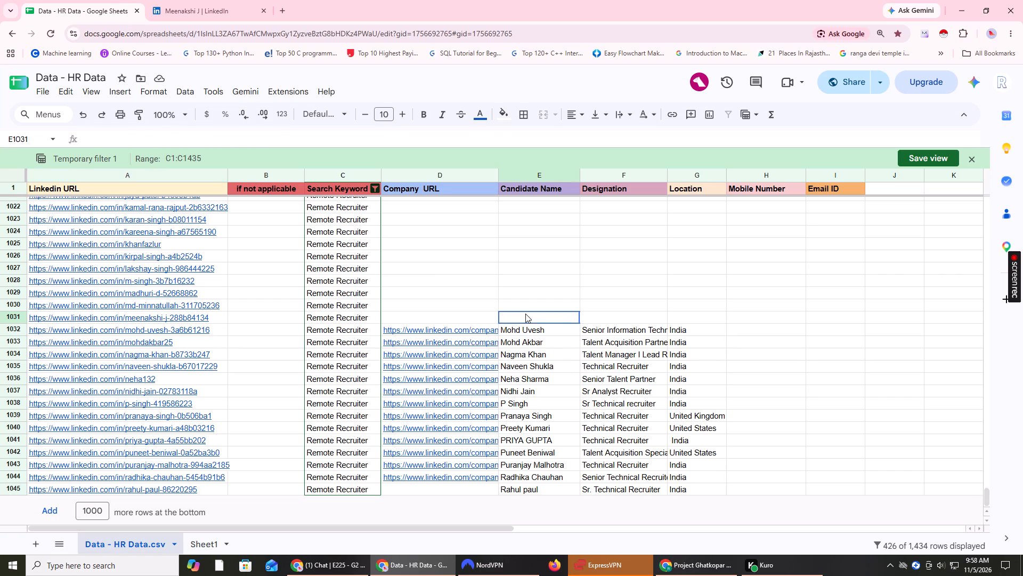
{"action": "key", "text": "ctrl+v"}
{"action": "left_click", "coordinate": [473, 284]}
Open the IndiHire company page from the profile's experience and copy the designation Sr. Consultant ( IT Recruiter) into row 1031's Designation cell.
{"action": "left_click", "coordinate": [200, 0]}
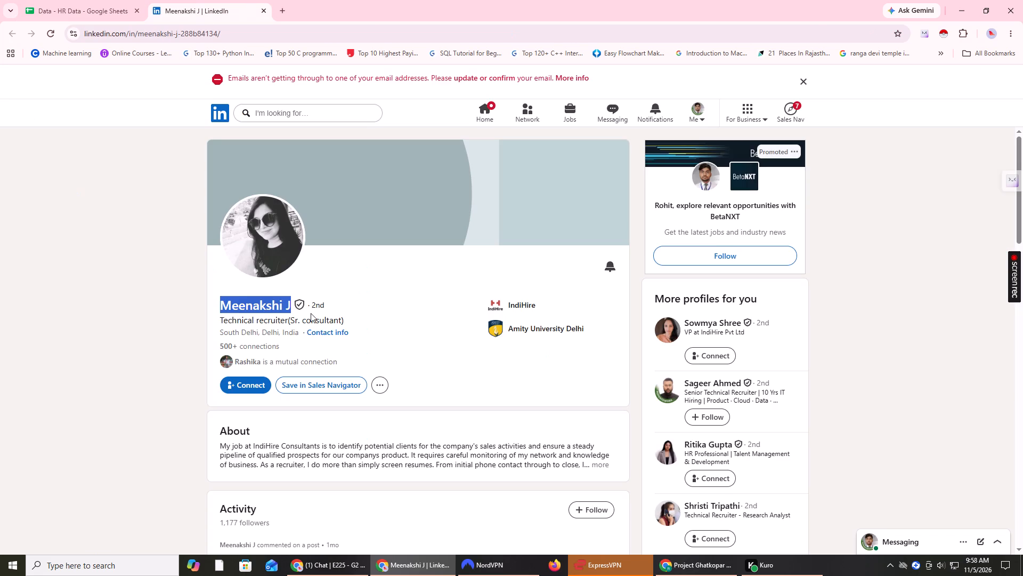
{"action": "scroll", "coordinate": [225, 367], "scroll_direction": "down", "scroll_amount": 10}
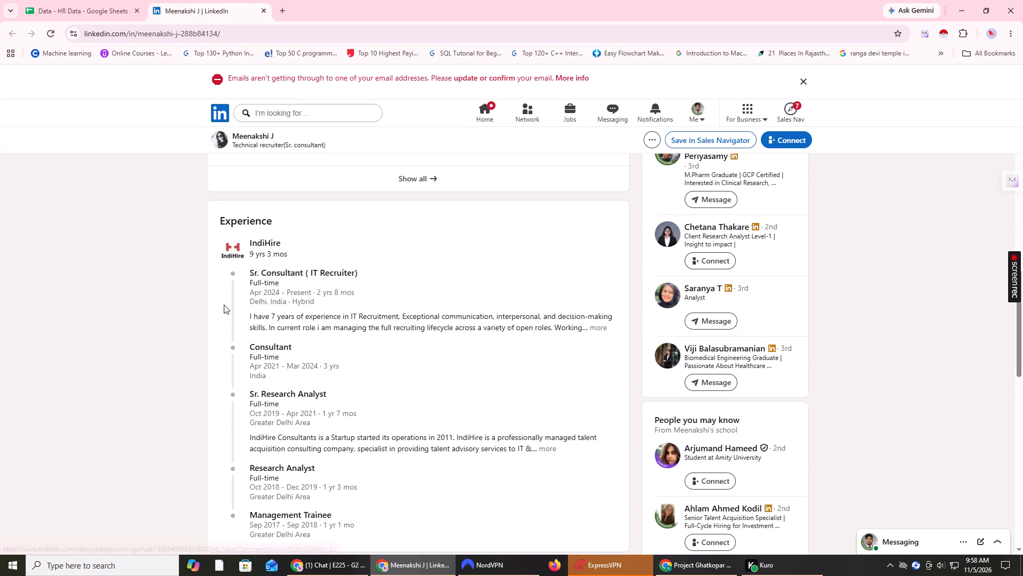
{"action": "left_click", "coordinate": [236, 246], "text": "ctrl"}
{"action": "left_click_drag", "start_coordinate": [244, 270], "coordinate": [326, 270]}
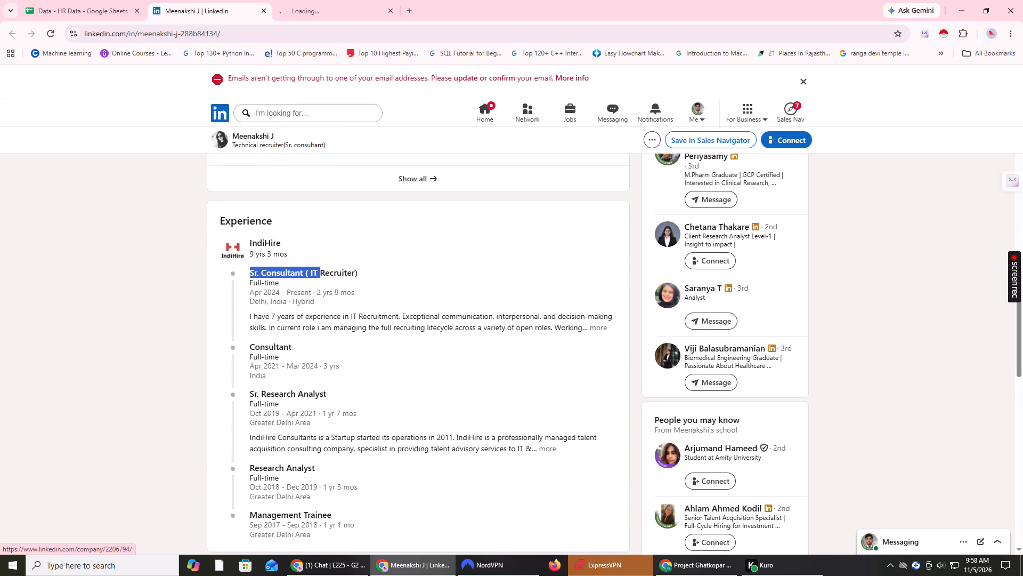
{"action": "left_click_drag", "start_coordinate": [326, 270], "coordinate": [364, 270]}
{"action": "key", "text": "ctrl+c"}
{"action": "left_click", "coordinate": [84, 0]}
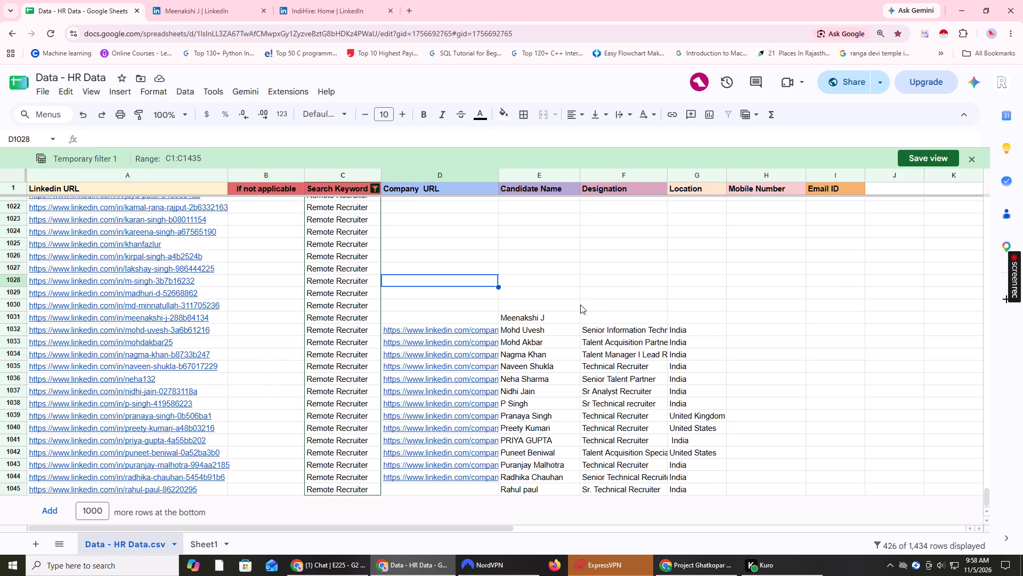
{"action": "double_click", "coordinate": [608, 316]}
{"action": "key", "text": "ctrl+v"}
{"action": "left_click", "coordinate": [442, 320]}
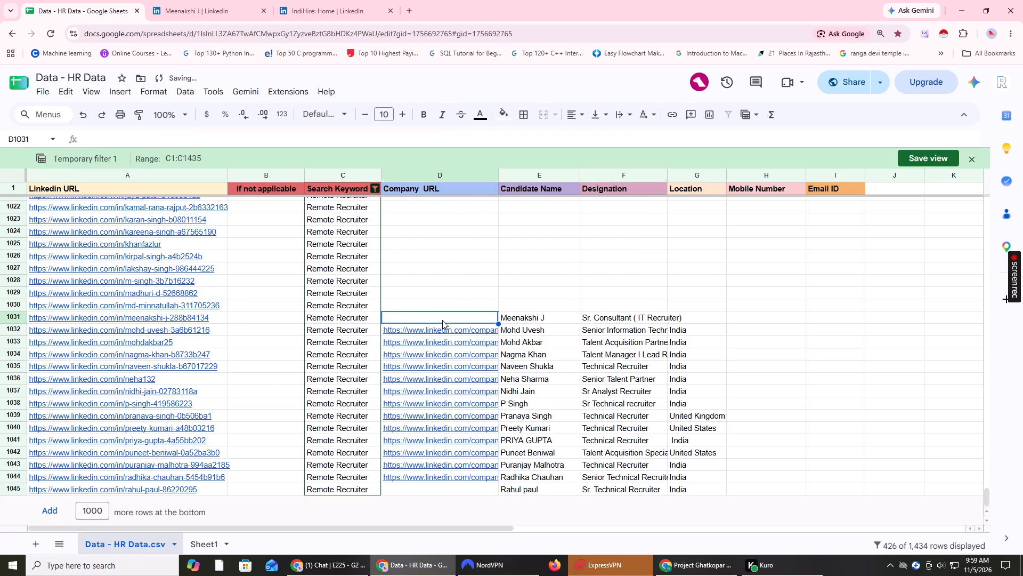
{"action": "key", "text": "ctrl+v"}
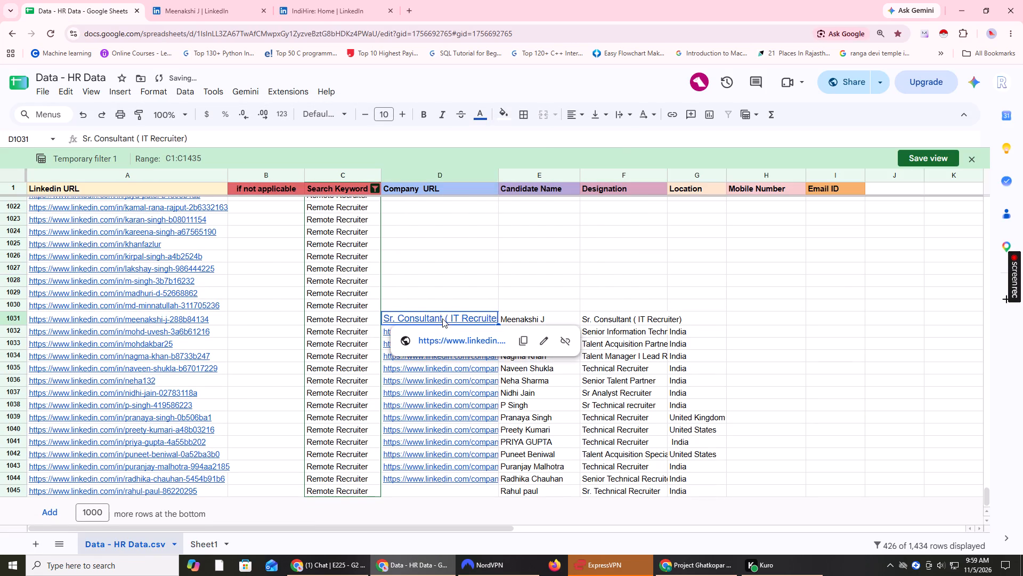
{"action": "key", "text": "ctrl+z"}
Copy the IndiHire LinkedIn page address into the Company URL cell of row 1031.
{"action": "left_click", "coordinate": [322, 0]}
{"action": "left_click", "coordinate": [289, 33]}
{"action": "key", "text": "ctrl+c"}
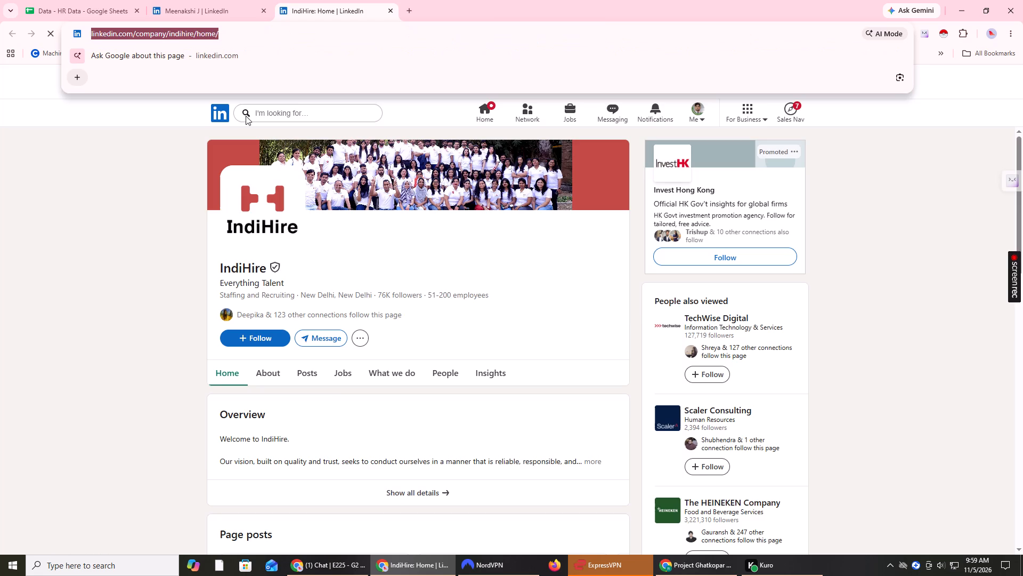
{"action": "left_click", "coordinate": [80, 0]}
{"action": "left_click", "coordinate": [220, 5]}
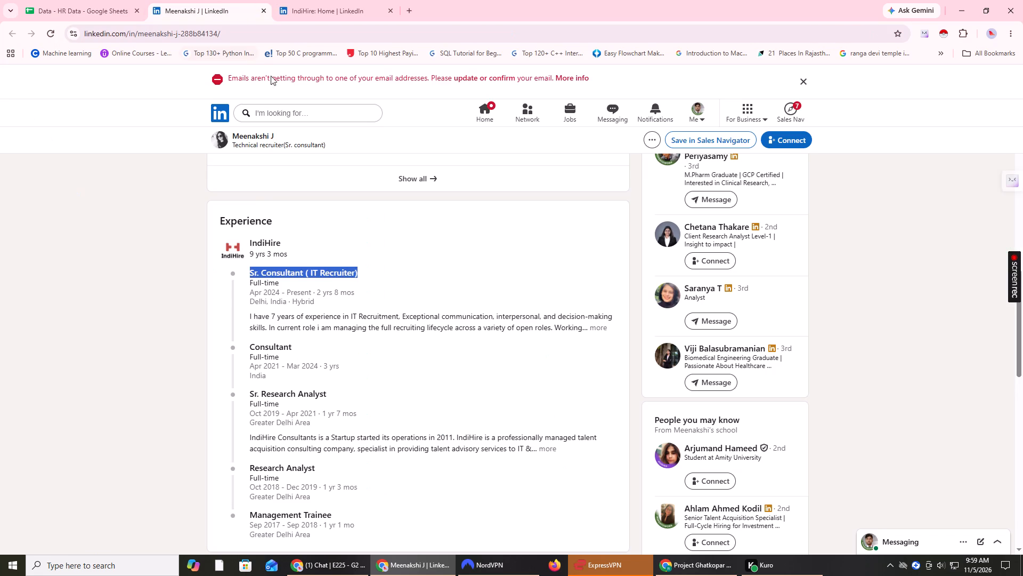
{"action": "left_click", "coordinate": [53, 0]}
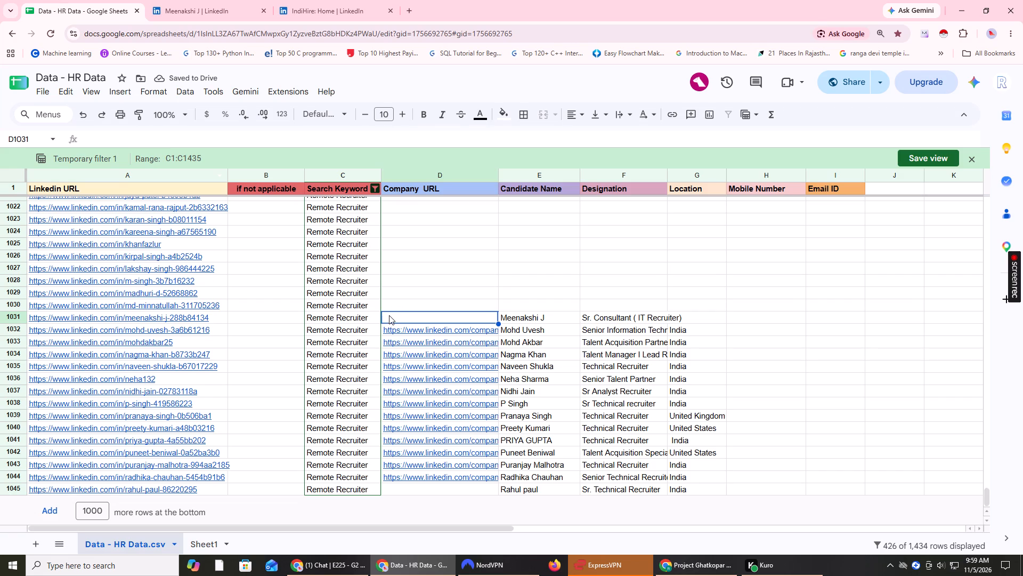
{"action": "double_click", "coordinate": [389, 315]}
{"action": "key", "text": "ctrl+v"}
Enter India in the Location cell of row 1031.
{"action": "left_click", "coordinate": [663, 313]}
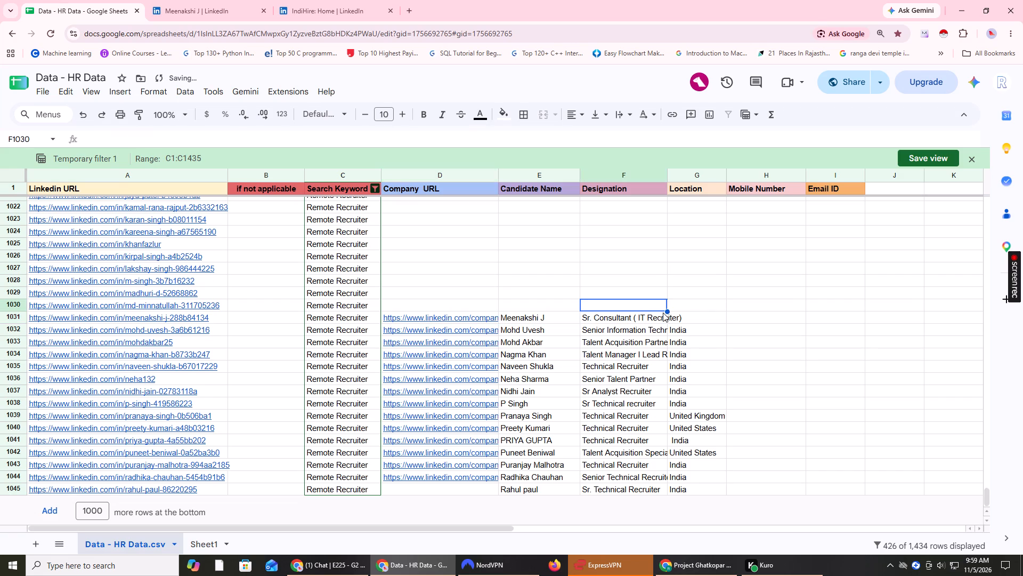
{"action": "left_click", "coordinate": [690, 312]}
{"action": "left_click", "coordinate": [688, 319]}
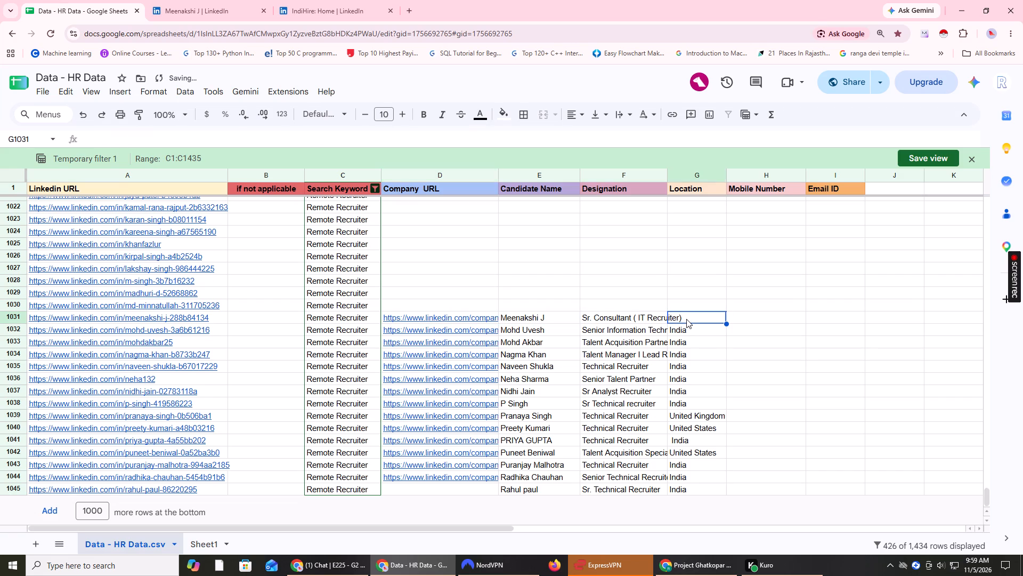
{"action": "type", "text": "India"}
{"action": "key", "text": "Return"}
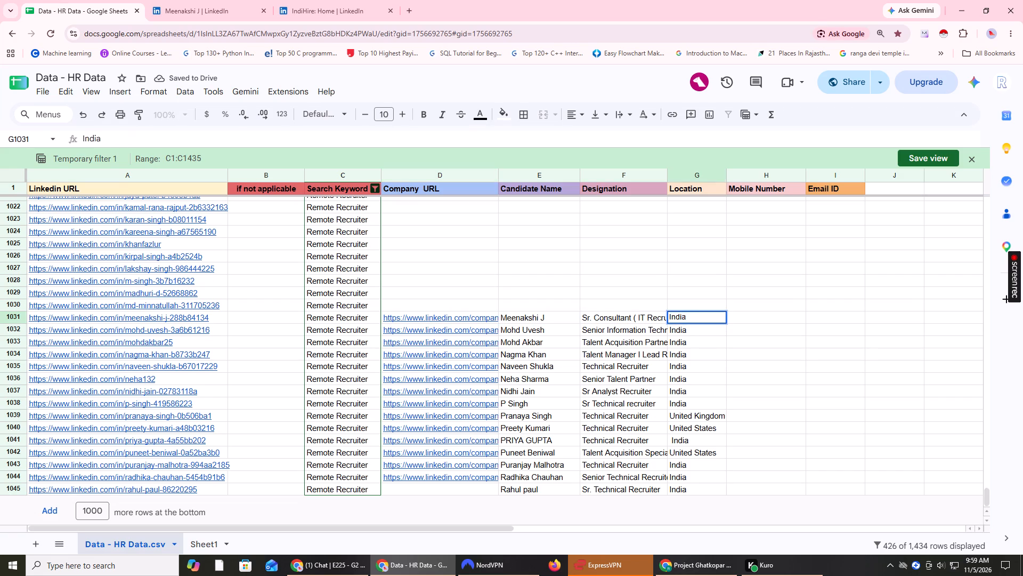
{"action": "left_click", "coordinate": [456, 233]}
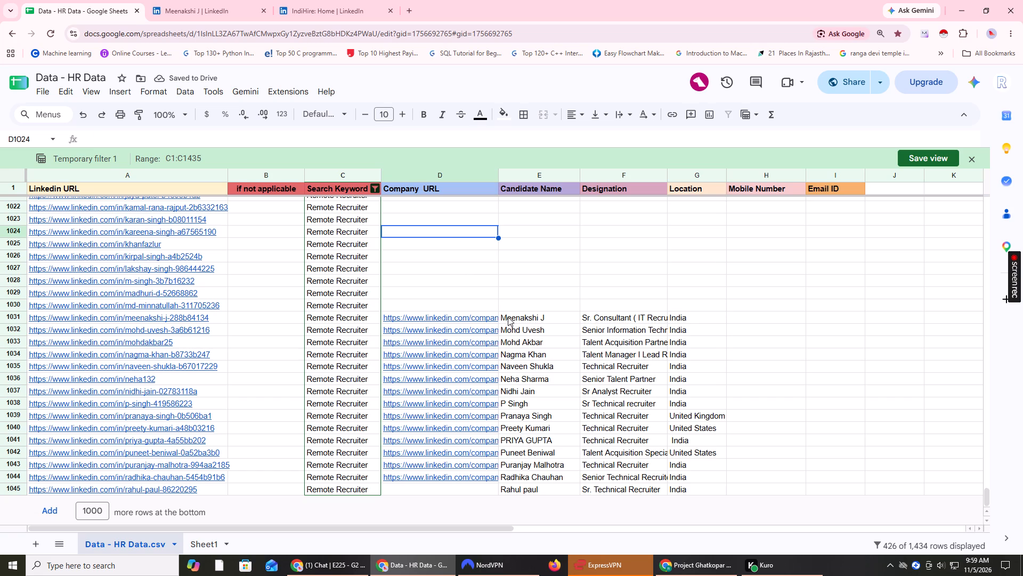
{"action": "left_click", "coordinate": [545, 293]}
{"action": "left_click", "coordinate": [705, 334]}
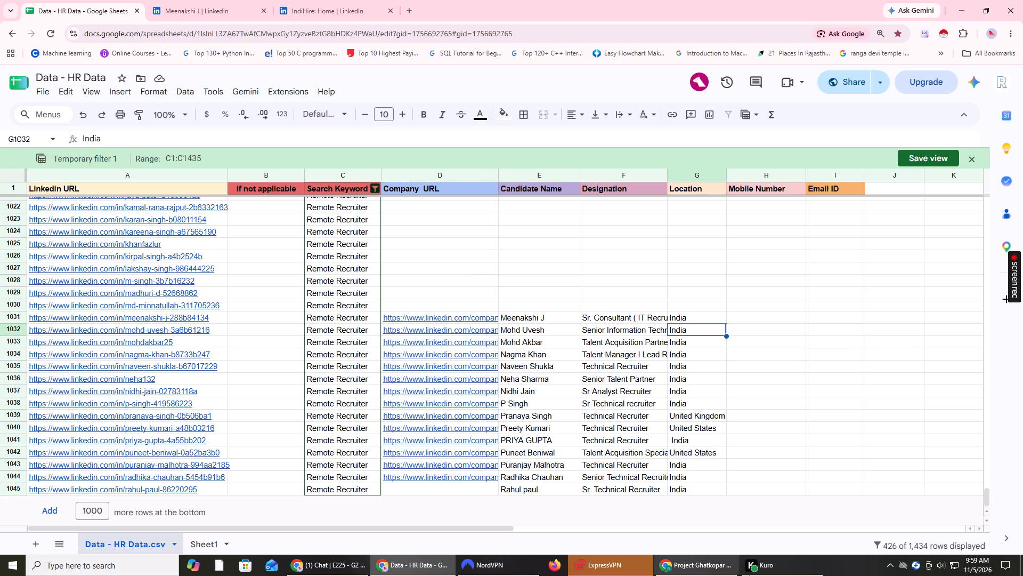
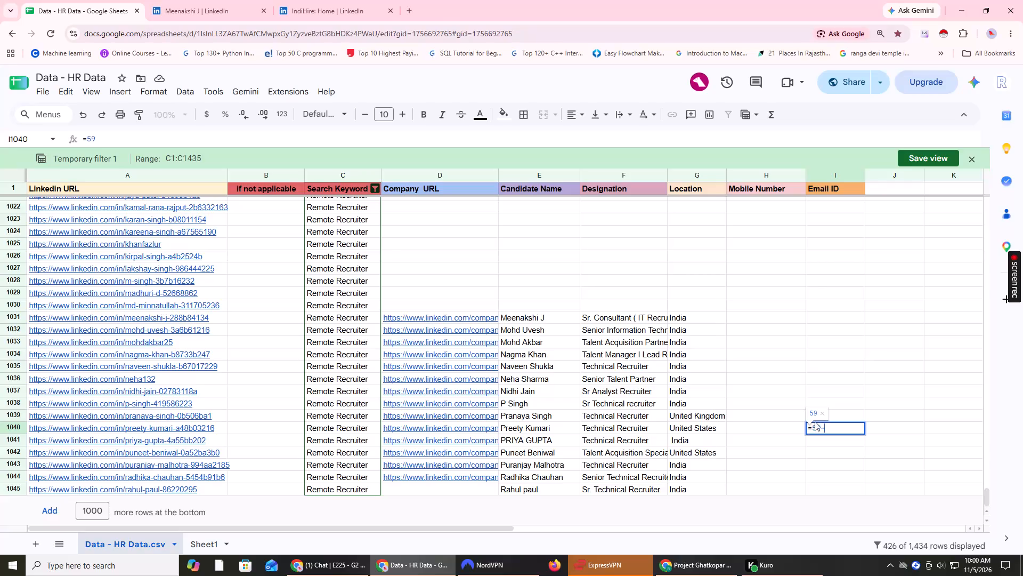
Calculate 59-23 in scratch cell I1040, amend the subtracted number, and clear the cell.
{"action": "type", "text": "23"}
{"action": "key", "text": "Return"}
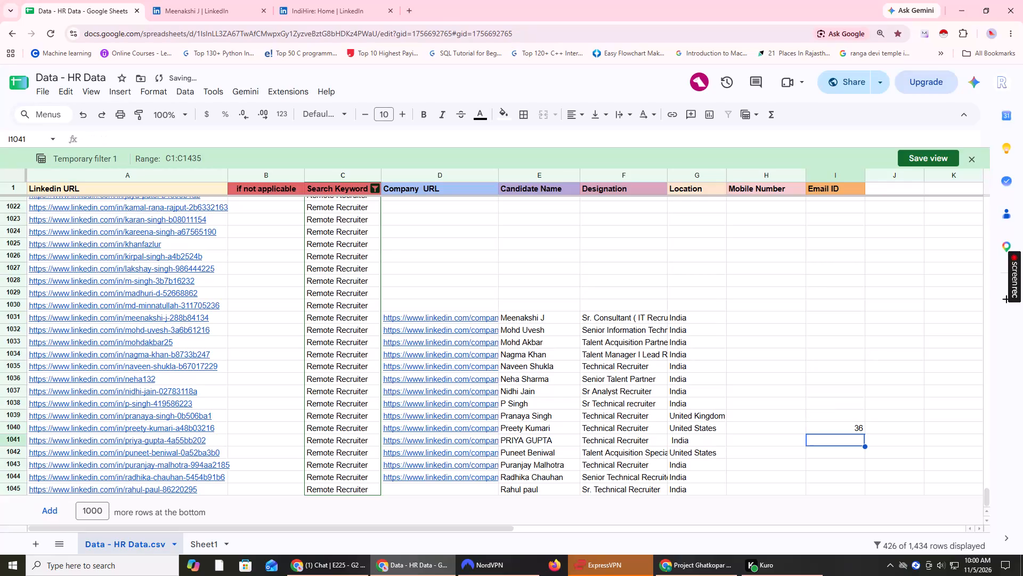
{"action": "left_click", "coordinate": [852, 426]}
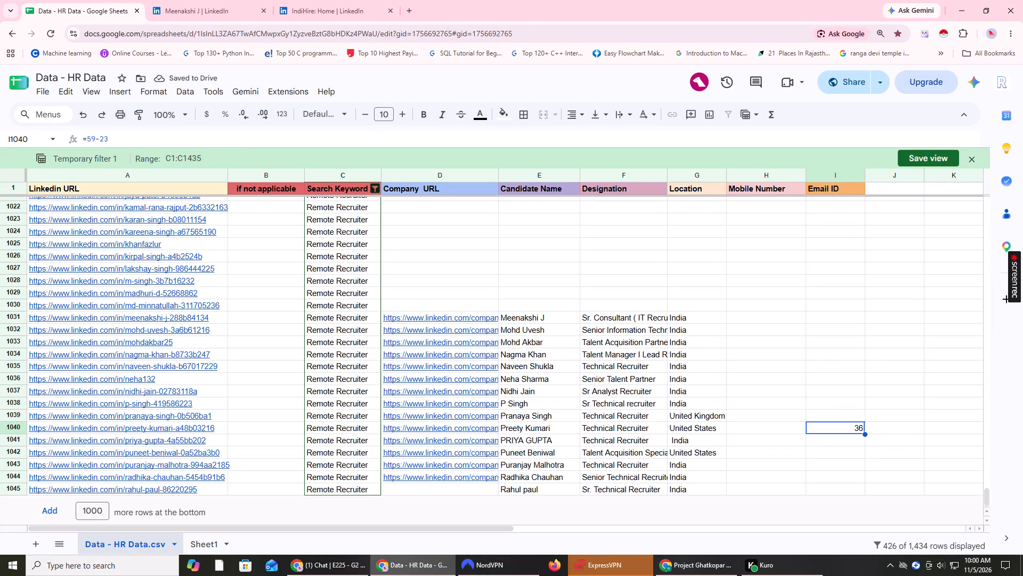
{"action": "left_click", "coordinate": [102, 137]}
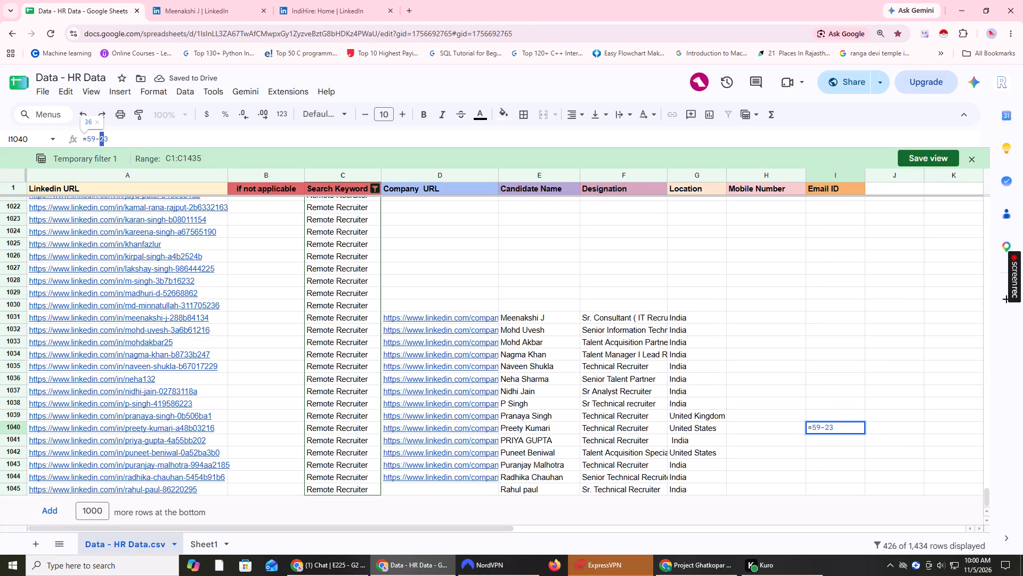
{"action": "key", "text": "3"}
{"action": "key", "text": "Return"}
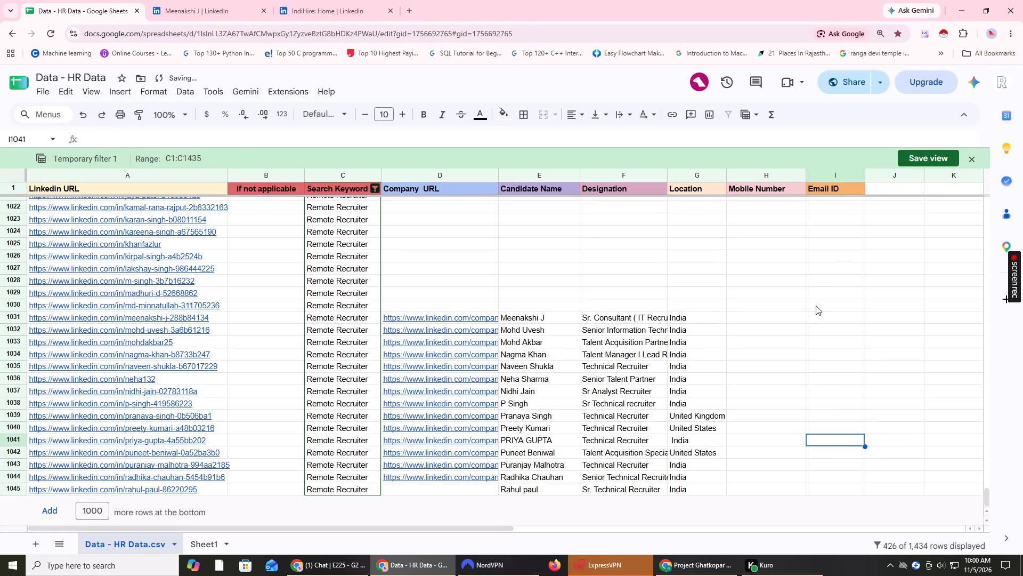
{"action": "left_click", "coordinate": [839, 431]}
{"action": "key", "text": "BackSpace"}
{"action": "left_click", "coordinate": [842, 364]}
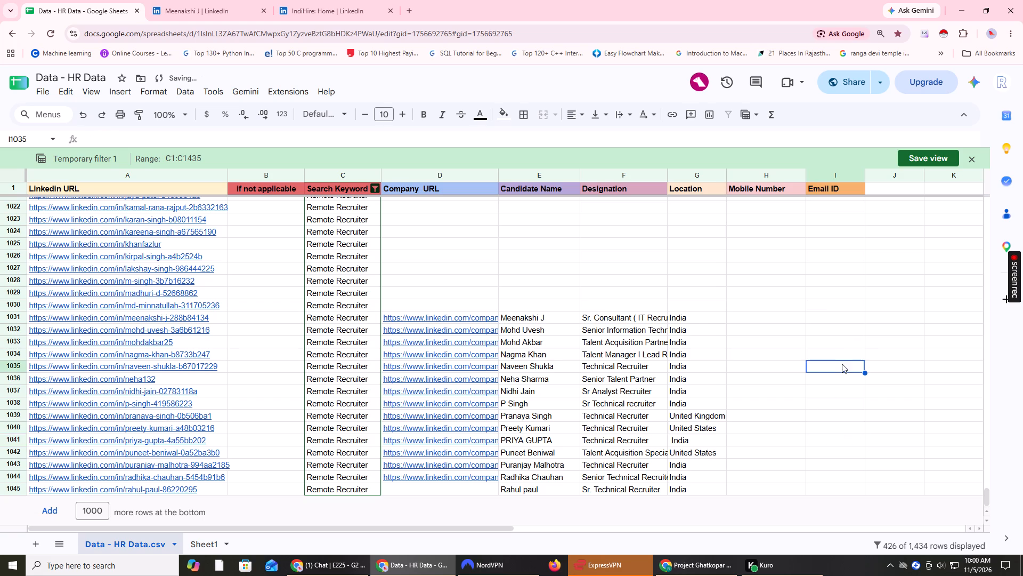
Look through the filtered Remote Recruiter rows to check which candidates have details filled in and which are still blank.
{"action": "scroll", "coordinate": [530, 385], "scroll_direction": "down", "scroll_amount": 2}
{"action": "scroll", "coordinate": [755, 356], "scroll_direction": "up", "scroll_amount": 5}
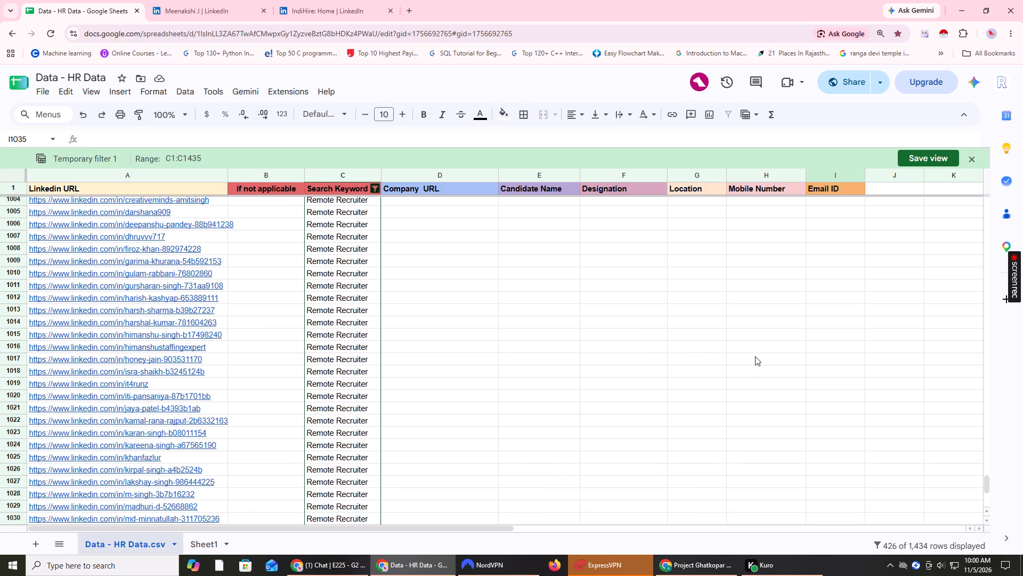
{"action": "scroll", "coordinate": [755, 356], "scroll_direction": "up", "scroll_amount": 20}
{"action": "scroll", "coordinate": [755, 356], "scroll_direction": "up", "scroll_amount": 20}
{"action": "scroll", "coordinate": [755, 356], "scroll_direction": "up", "scroll_amount": 6}
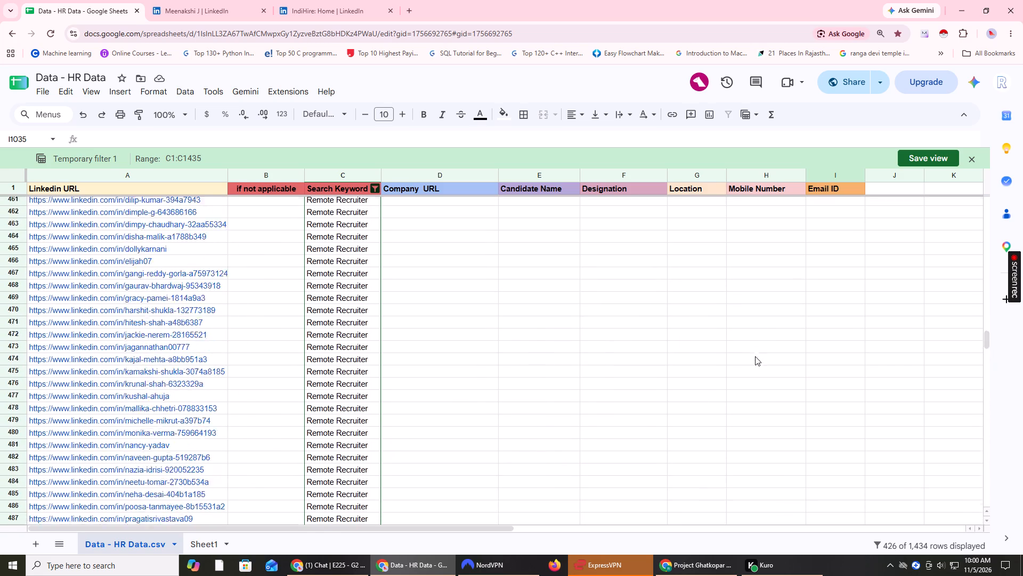
{"action": "scroll", "coordinate": [755, 356], "scroll_direction": "up", "scroll_amount": 20}
{"action": "scroll", "coordinate": [755, 356], "scroll_direction": "up", "scroll_amount": 20}
{"action": "scroll", "coordinate": [755, 356], "scroll_direction": "up", "scroll_amount": 9}
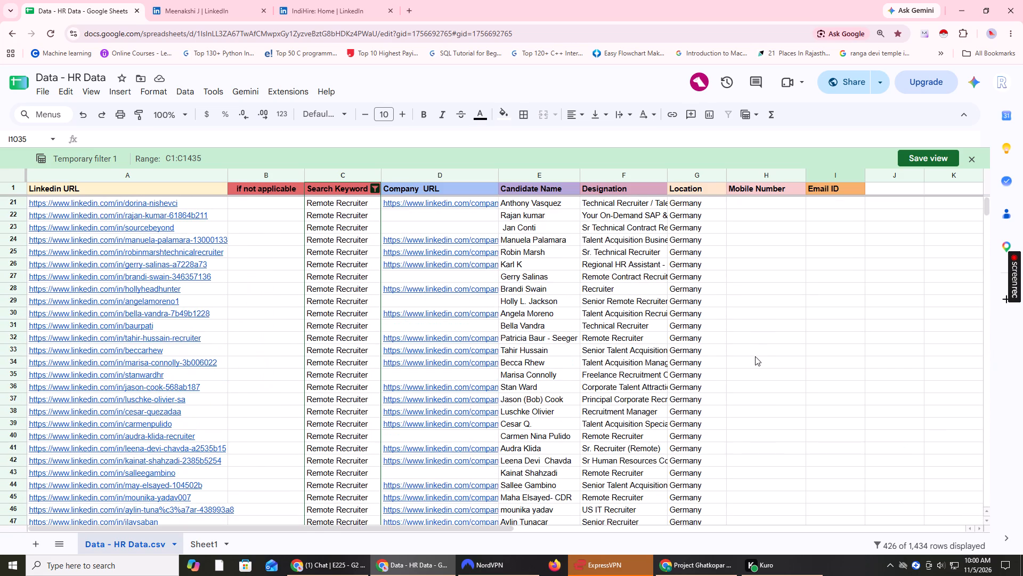
{"action": "scroll", "coordinate": [755, 356], "scroll_direction": "up", "scroll_amount": 9}
{"action": "scroll", "coordinate": [755, 356], "scroll_direction": "down", "scroll_amount": 20}
{"action": "scroll", "coordinate": [755, 356], "scroll_direction": "down", "scroll_amount": 8}
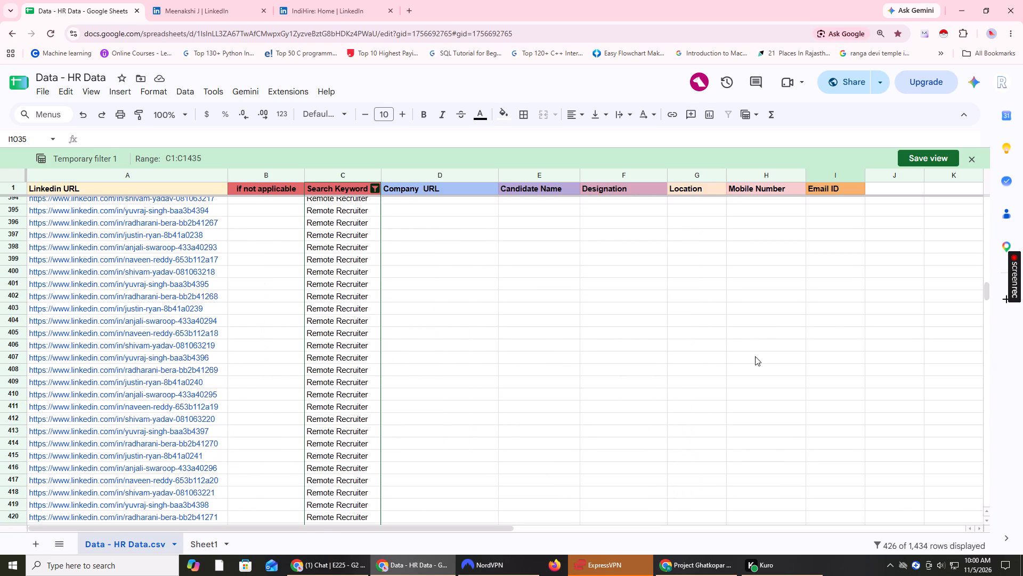
{"action": "scroll", "coordinate": [755, 356], "scroll_direction": "up", "scroll_amount": 5}
{"action": "scroll", "coordinate": [755, 356], "scroll_direction": "down", "scroll_amount": 20}
{"action": "scroll", "coordinate": [755, 356], "scroll_direction": "down", "scroll_amount": 1}
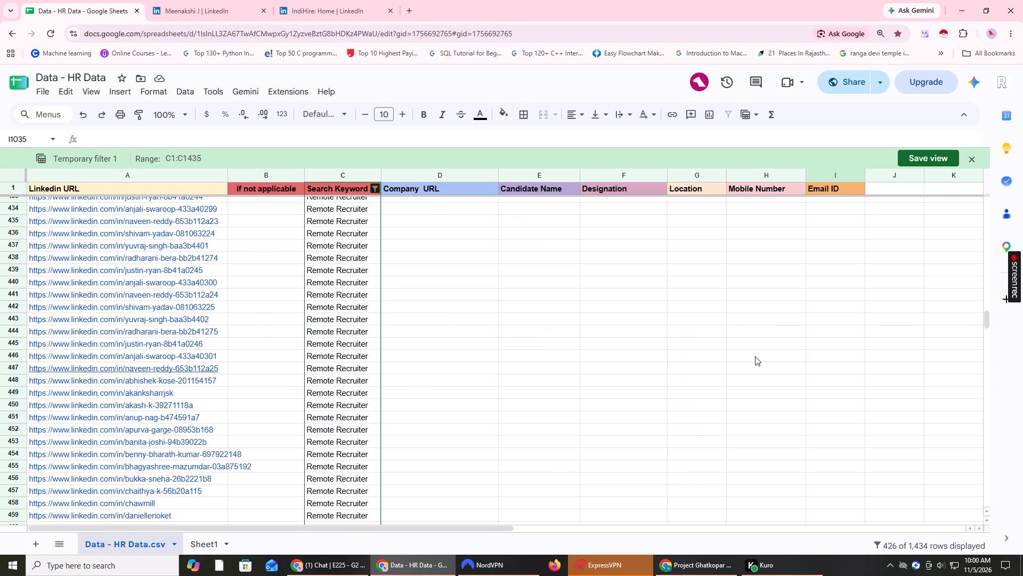
{"action": "scroll", "coordinate": [755, 356], "scroll_direction": "down", "scroll_amount": 20}
{"action": "scroll", "coordinate": [755, 356], "scroll_direction": "down", "scroll_amount": 20}
{"action": "scroll", "coordinate": [755, 356], "scroll_direction": "down", "scroll_amount": 15}
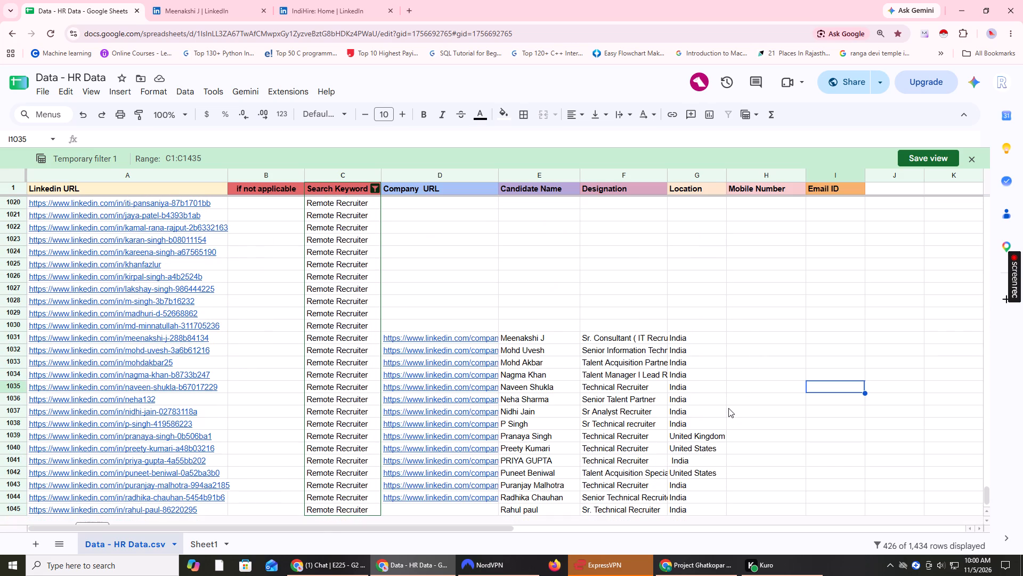
Open the LinkedIn profile linked in row 1030 and copy the candidate's name into that row's Candidate Name cell.
{"action": "left_click", "coordinate": [435, 303]}
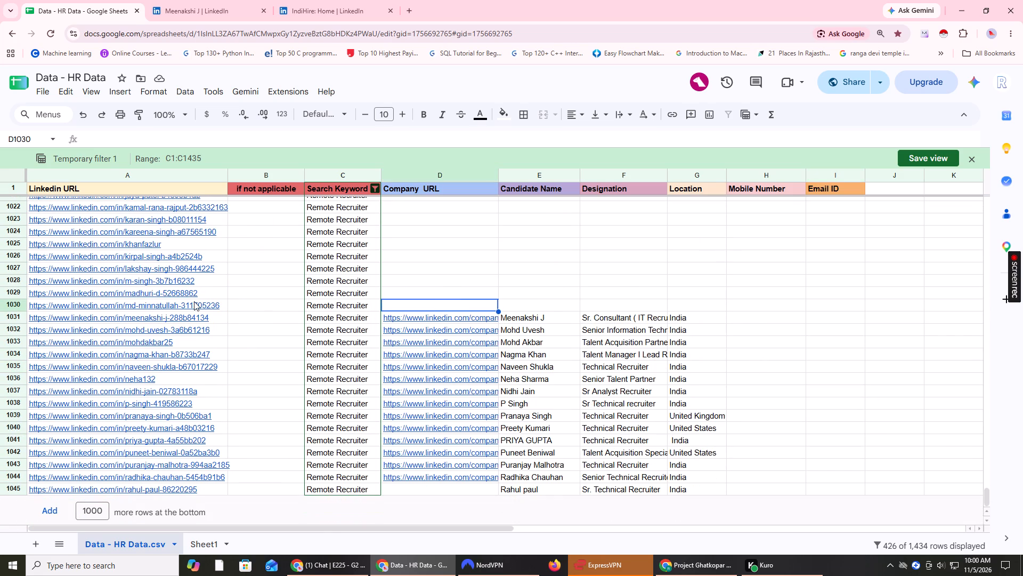
{"action": "left_click", "coordinate": [186, 309]}
{"action": "left_click", "coordinate": [116, 325]}
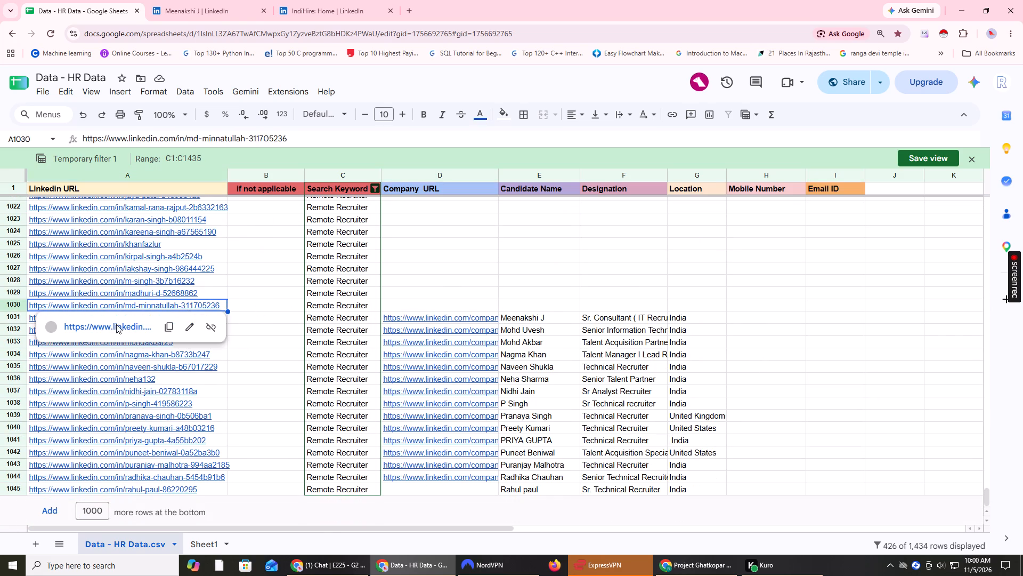
{"action": "left_click", "coordinate": [387, 12]}
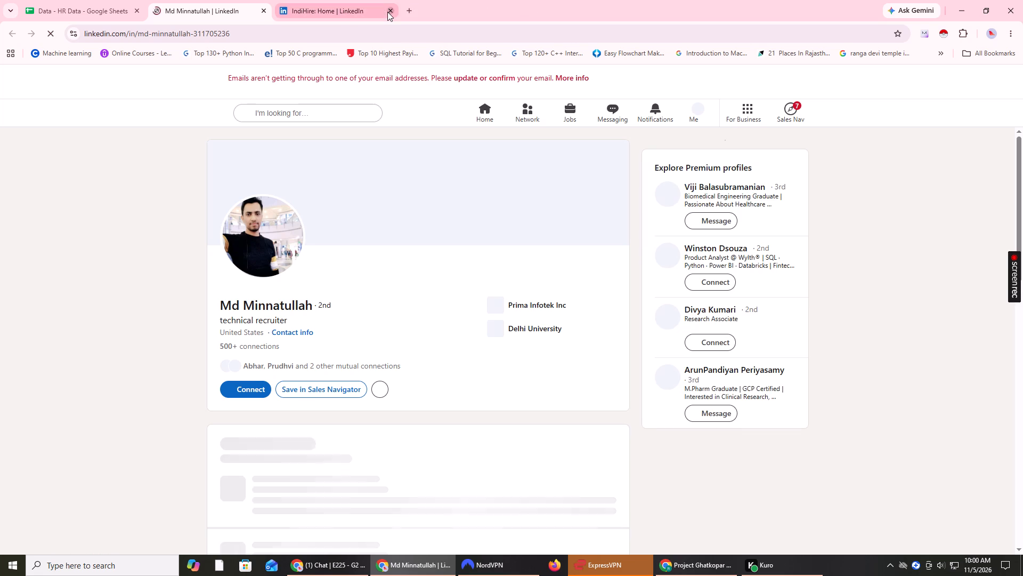
{"action": "left_click", "coordinate": [387, 12]}
{"action": "left_click_drag", "start_coordinate": [208, 309], "coordinate": [286, 303]}
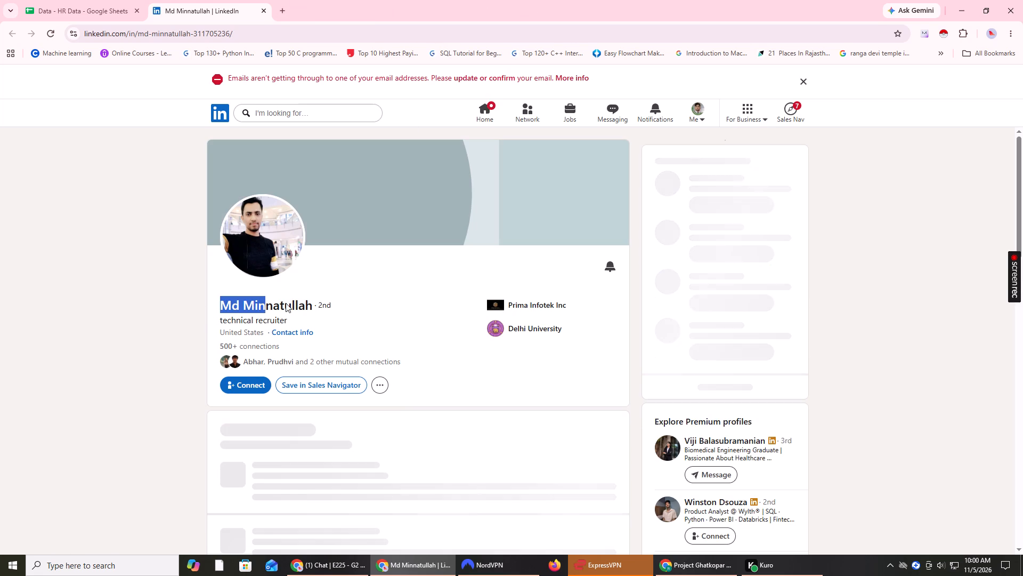
{"action": "left_click_drag", "start_coordinate": [286, 303], "coordinate": [313, 302]}
{"action": "key", "text": "ctrl+c"}
{"action": "left_click", "coordinate": [112, 0]}
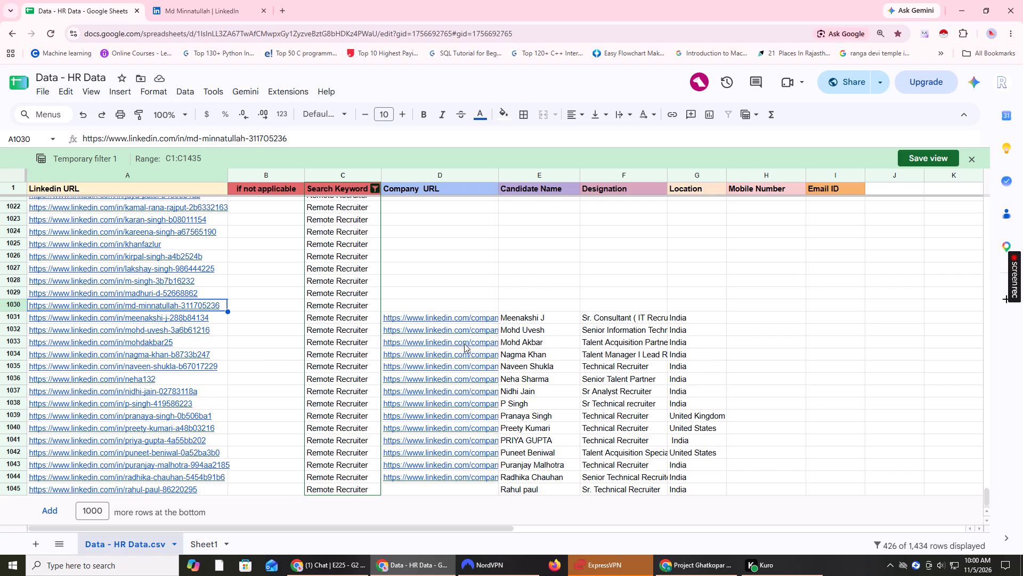
{"action": "double_click", "coordinate": [524, 309]}
{"action": "key", "text": "ctrl+v"}
{"action": "left_click", "coordinate": [455, 286]}
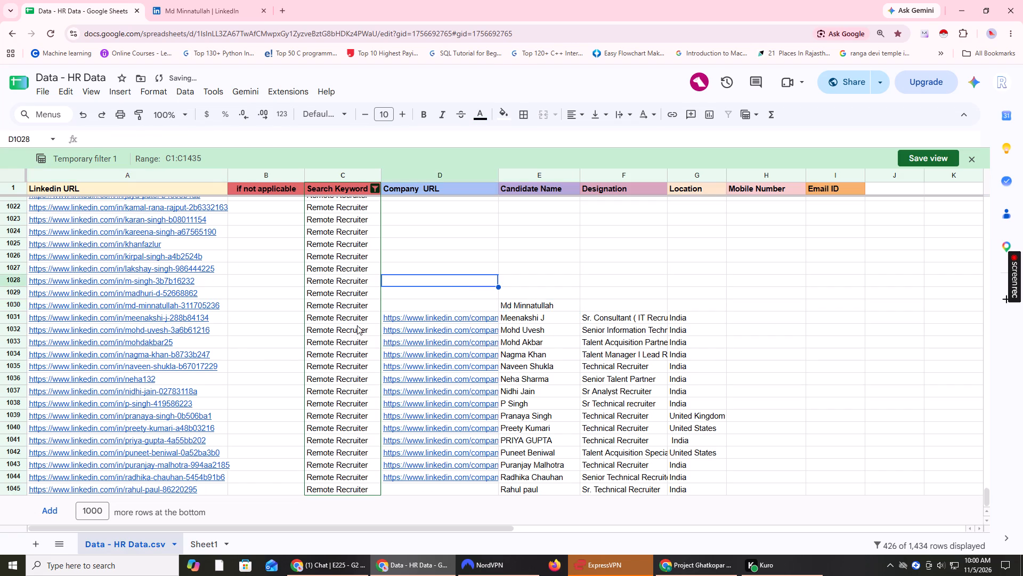
Copy the location United States from the LinkedIn profile into row 1030's Location cell.
{"action": "left_click", "coordinate": [243, 0]}
{"action": "scroll", "coordinate": [259, 335], "scroll_direction": "down", "scroll_amount": 2}
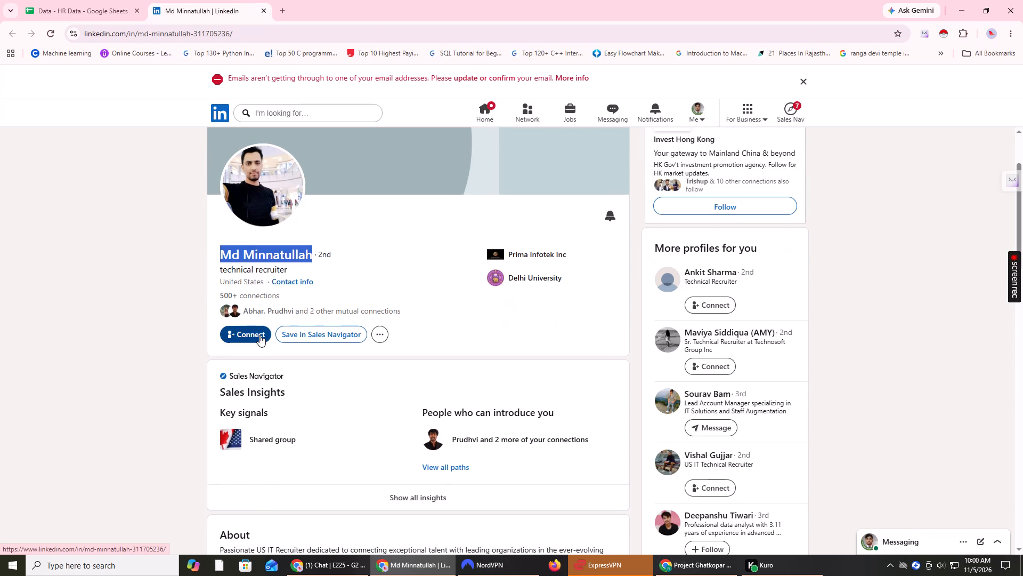
{"action": "left_click_drag", "start_coordinate": [264, 225], "coordinate": [210, 227]}
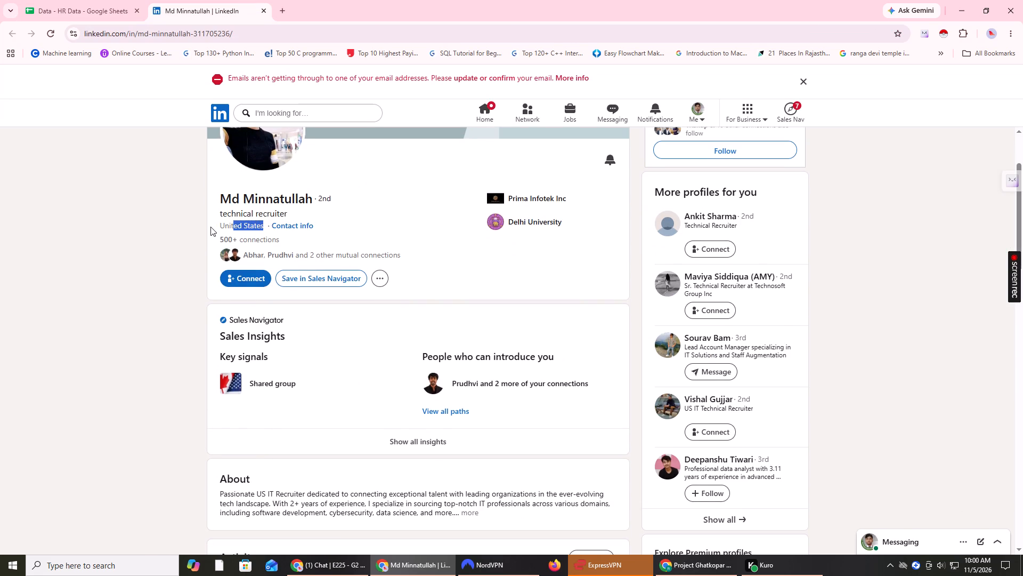
{"action": "left_click_drag", "start_coordinate": [210, 227], "coordinate": [210, 227]}
{"action": "key", "text": "ctrl+c"}
{"action": "left_click", "coordinate": [112, 0]}
{"action": "double_click", "coordinate": [686, 303]}
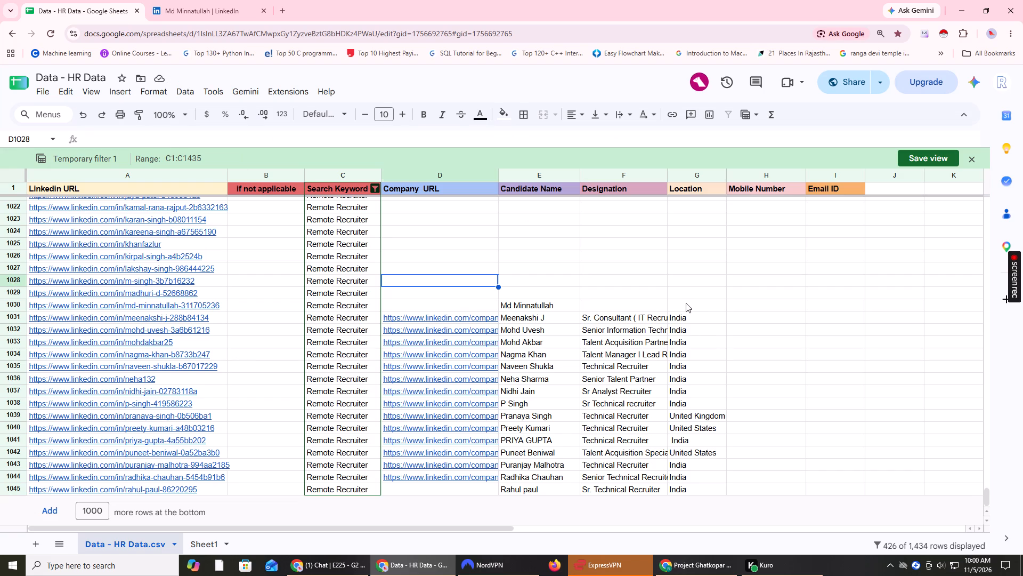
{"action": "key", "text": "ctrl+v"}
{"action": "left_click", "coordinate": [574, 281]}
Open the Prima Infotek Inc company page from the profile's experience and copy the designation Sr. Technical Recruiter into row 1030's Designation cell.
{"action": "left_click", "coordinate": [194, 0]}
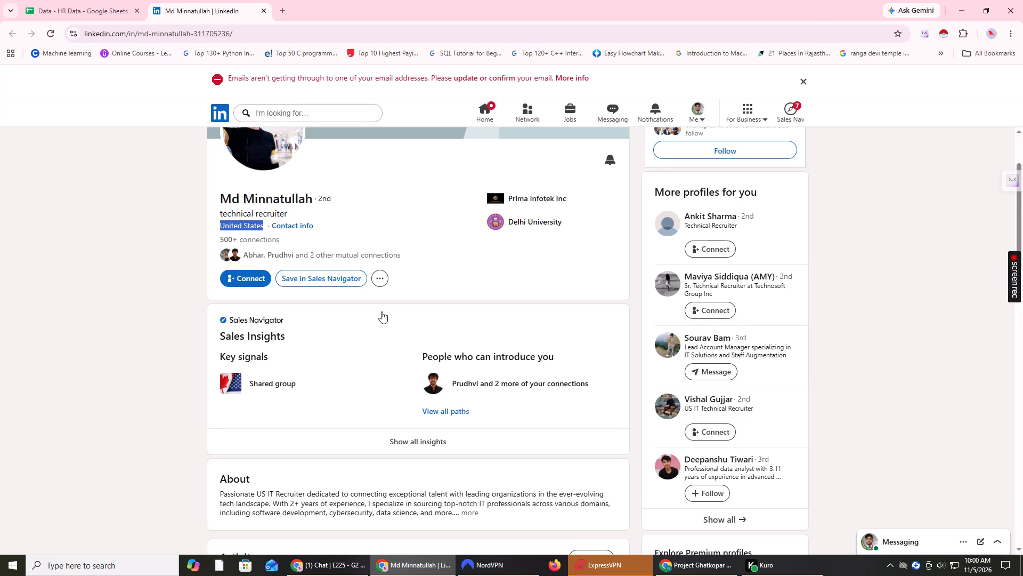
{"action": "scroll", "coordinate": [402, 318], "scroll_direction": "down", "scroll_amount": 6}
{"action": "scroll", "coordinate": [323, 394], "scroll_direction": "down", "scroll_amount": 2}
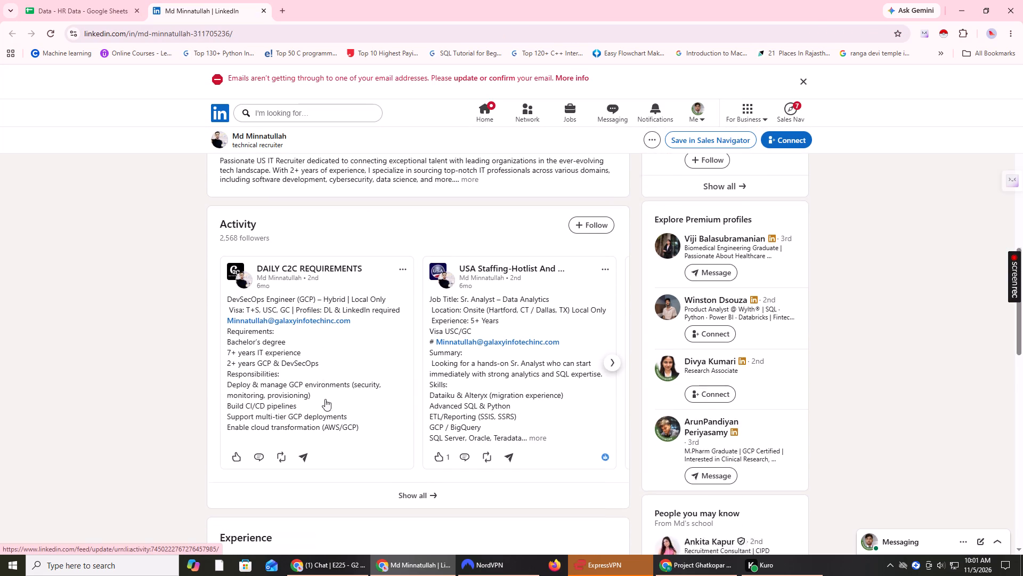
{"action": "scroll", "coordinate": [325, 399], "scroll_direction": "down", "scroll_amount": 2}
{"action": "left_click", "coordinate": [232, 375], "text": "ctrl"}
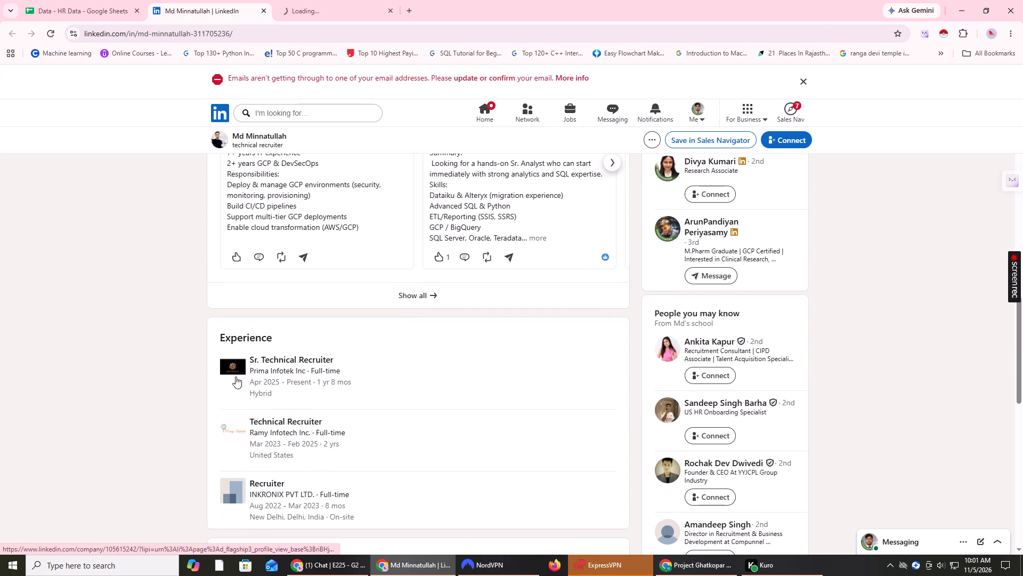
{"action": "left_click_drag", "start_coordinate": [246, 358], "coordinate": [345, 351]}
{"action": "key", "text": "ctrl+c"}
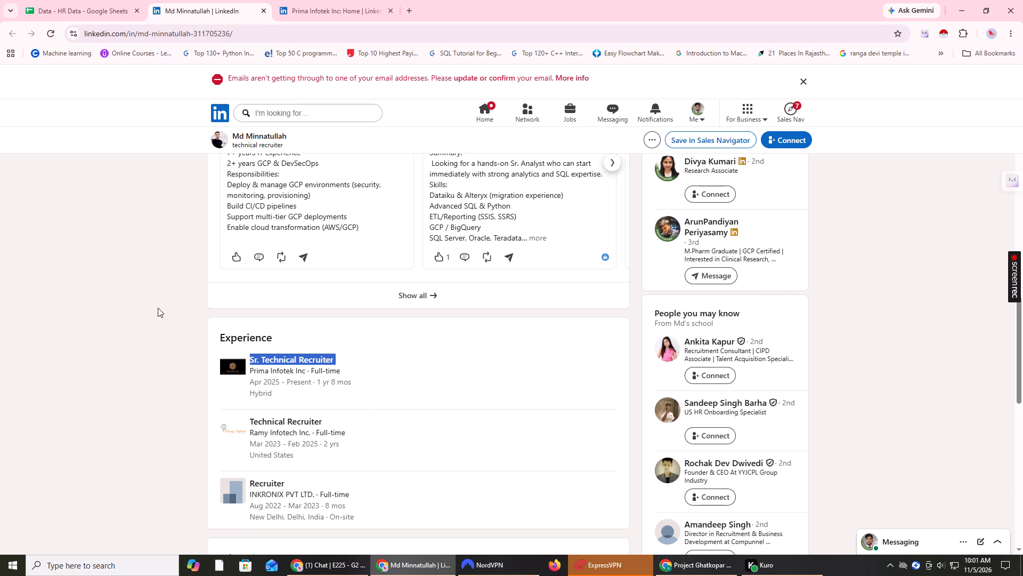
{"action": "left_click", "coordinate": [59, 0]}
{"action": "double_click", "coordinate": [596, 306]}
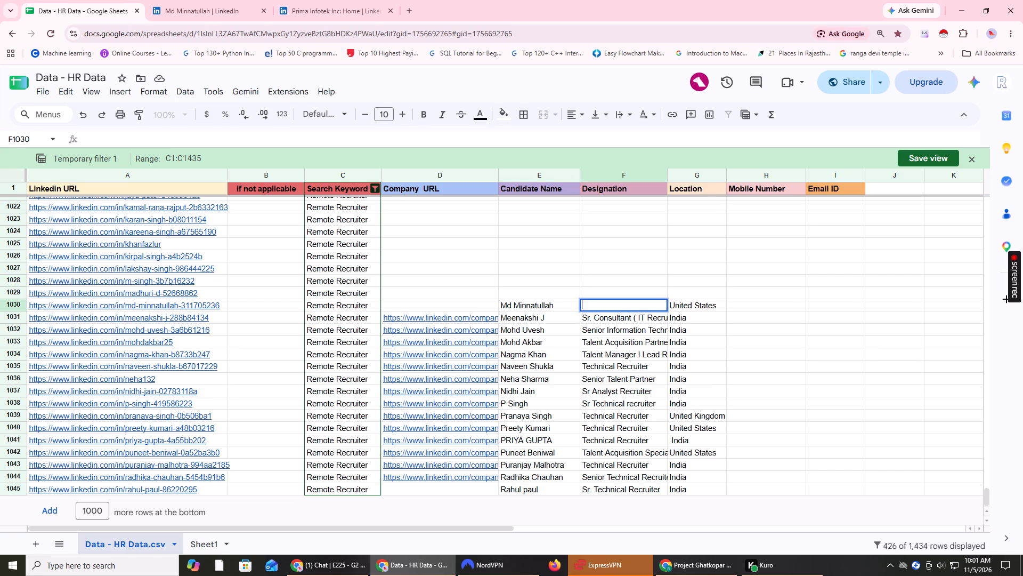
{"action": "key", "text": "ctrl+v"}
{"action": "left_click", "coordinate": [479, 252]}
Copy the Prima Infotek Inc LinkedIn page address into the Company URL cell of row 1030.
{"action": "left_click", "coordinate": [329, 0]}
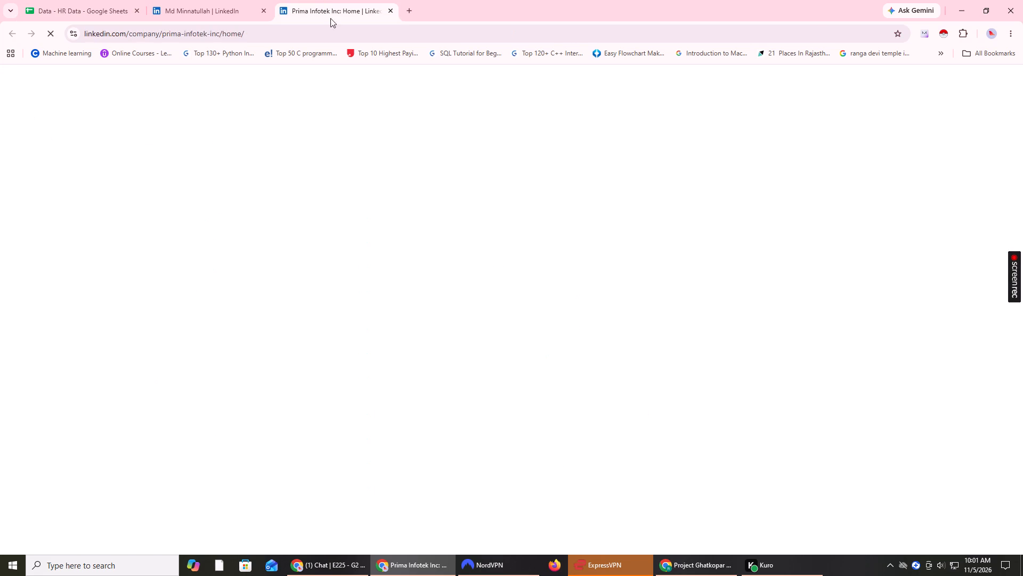
{"action": "left_click", "coordinate": [308, 36]}
{"action": "key", "text": "ctrl+c"}
{"action": "left_click", "coordinate": [64, 0]}
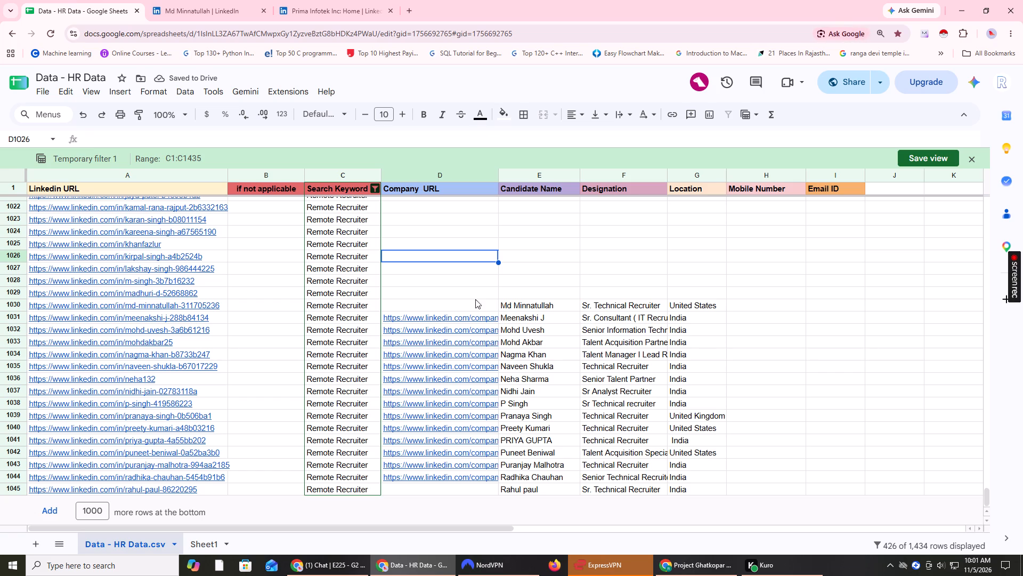
{"action": "double_click", "coordinate": [442, 303]}
{"action": "key", "text": "ctrl+v"}
{"action": "left_click", "coordinate": [432, 286]}
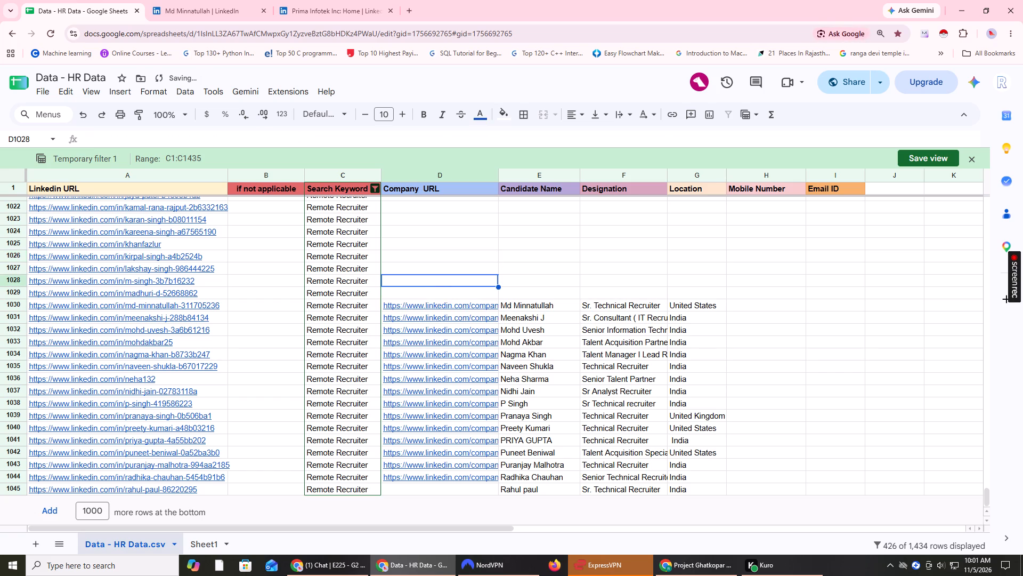
Open the LinkedIn profile linked in row 1029 and copy the candidate's name into that row's Candidate Name cell.
{"action": "left_click", "coordinate": [153, 292]}
{"action": "left_click", "coordinate": [132, 316]}
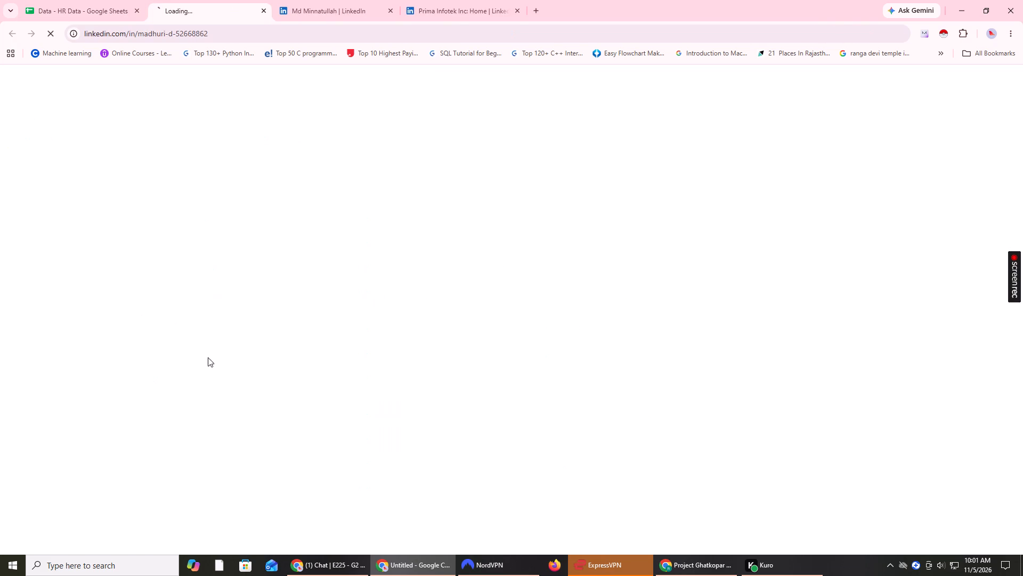
{"action": "left_click", "coordinate": [388, 11]}
{"action": "left_click", "coordinate": [388, 11]}
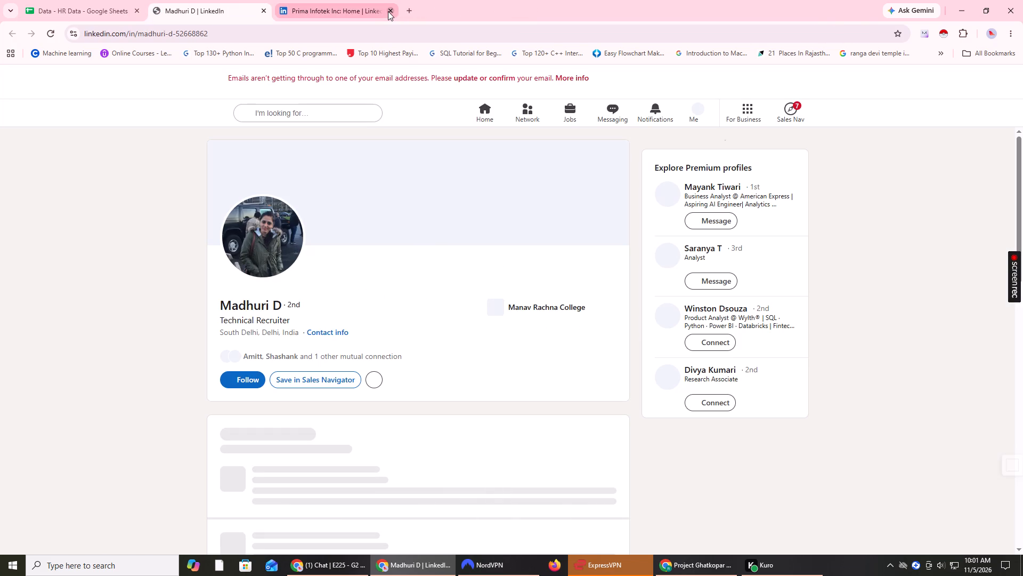
{"action": "left_click_drag", "start_coordinate": [200, 308], "coordinate": [285, 305]}
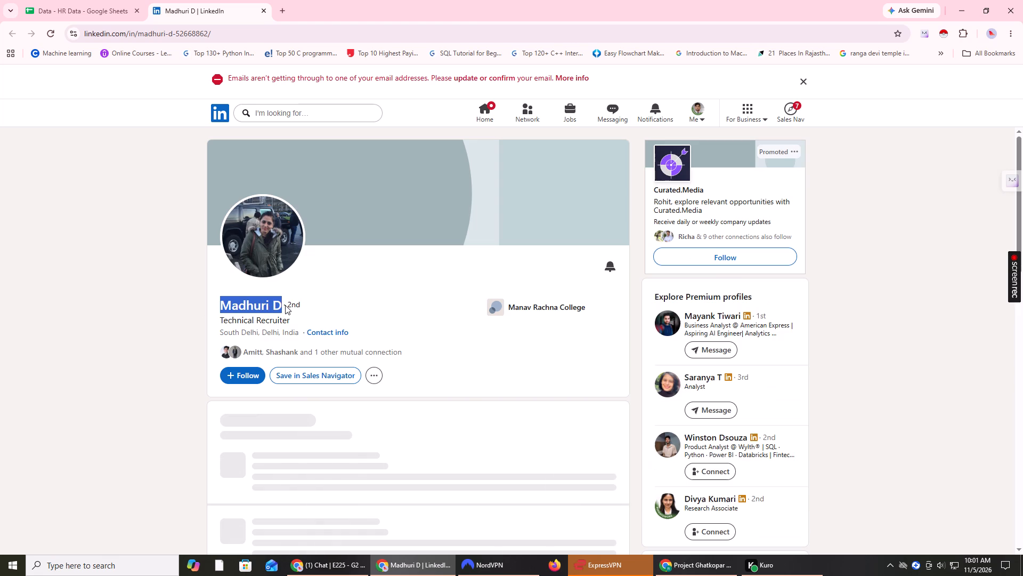
{"action": "left_click_drag", "start_coordinate": [285, 305], "coordinate": [281, 306]}
{"action": "key", "text": "ctrl+c"}
{"action": "left_click", "coordinate": [84, 0]}
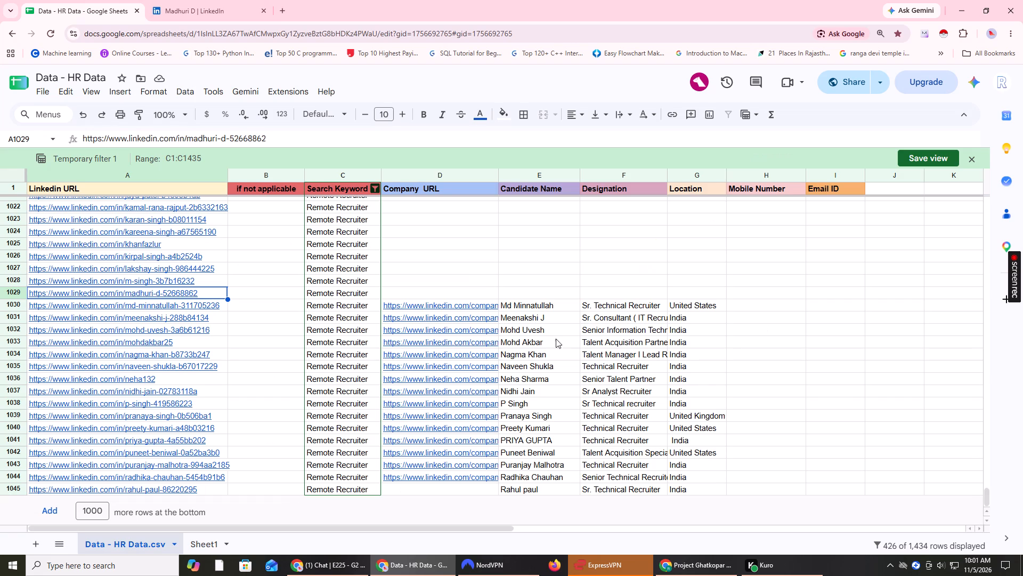
{"action": "double_click", "coordinate": [540, 298]}
{"action": "key", "text": "ctrl+v"}
{"action": "left_click", "coordinate": [461, 269]}
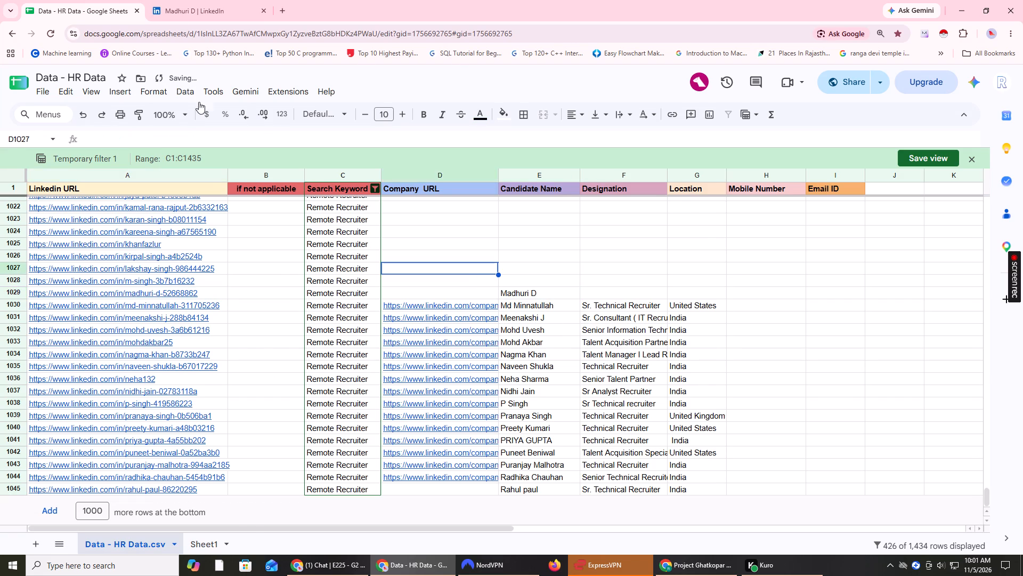
Open the Zupee company page from the profile's experience and copy the designation TA Specialist into row 1029's Designation cell.
{"action": "left_click", "coordinate": [176, 0]}
{"action": "scroll", "coordinate": [314, 267], "scroll_direction": "down", "scroll_amount": 3}
{"action": "scroll", "coordinate": [272, 302], "scroll_direction": "down", "scroll_amount": 2}
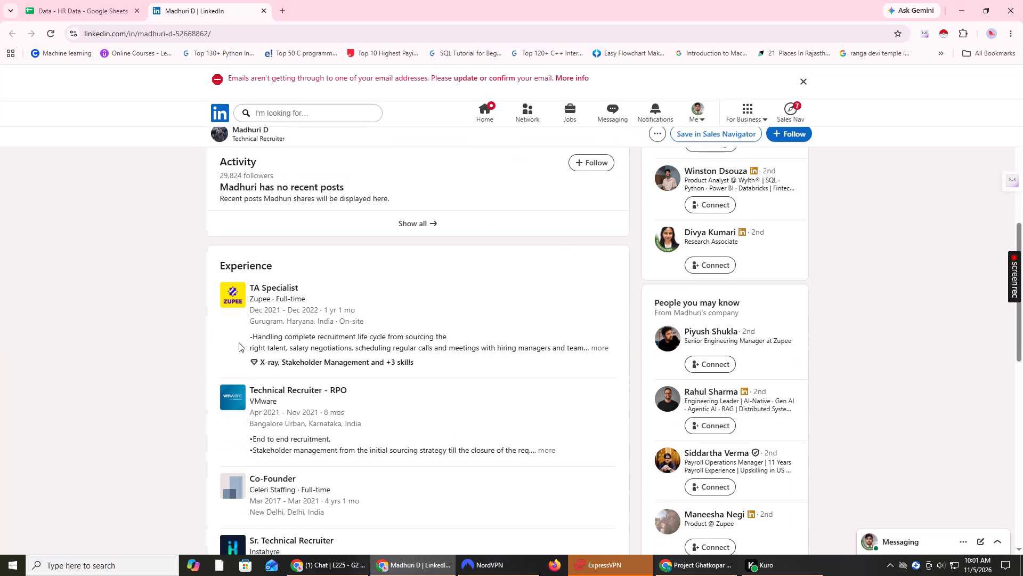
{"action": "left_click", "coordinate": [230, 305], "text": "ctrl"}
{"action": "left_click_drag", "start_coordinate": [247, 286], "coordinate": [306, 286]}
{"action": "key", "text": "ctrl+c"}
{"action": "left_click", "coordinate": [94, 0]}
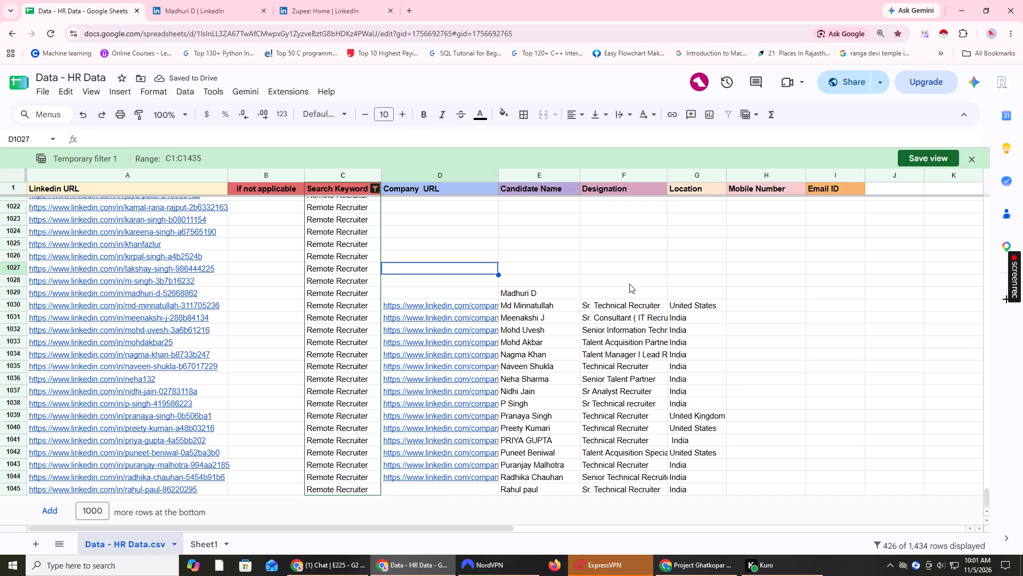
{"action": "double_click", "coordinate": [605, 291]}
{"action": "key", "text": "ctrl+v"}
{"action": "left_click", "coordinate": [521, 259]}
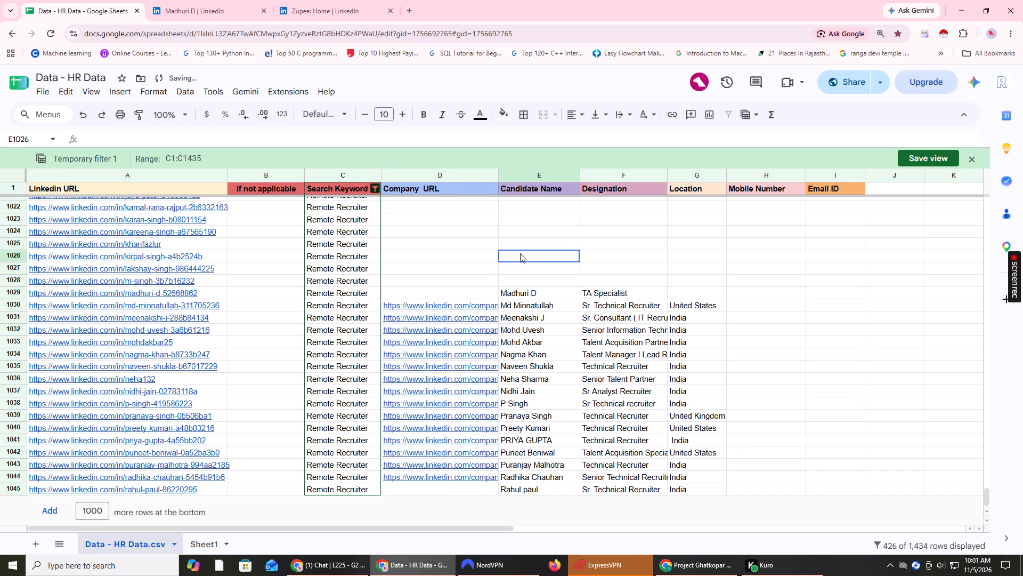
Copy the Zupee LinkedIn page address into the Company URL cell of row 1029.
{"action": "left_click", "coordinate": [224, 0]}
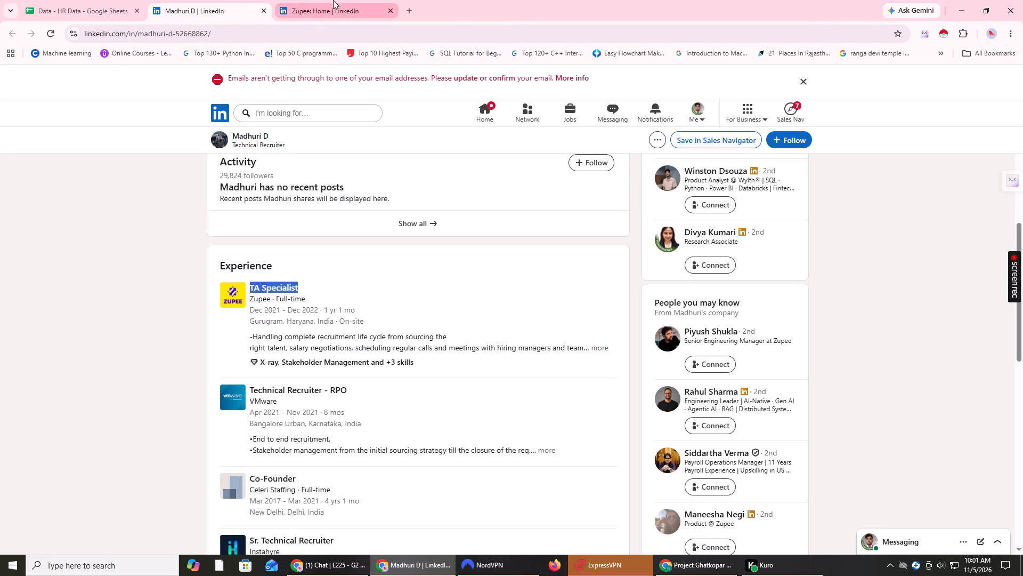
{"action": "left_click", "coordinate": [86, 0]}
{"action": "left_click", "coordinate": [308, 0]}
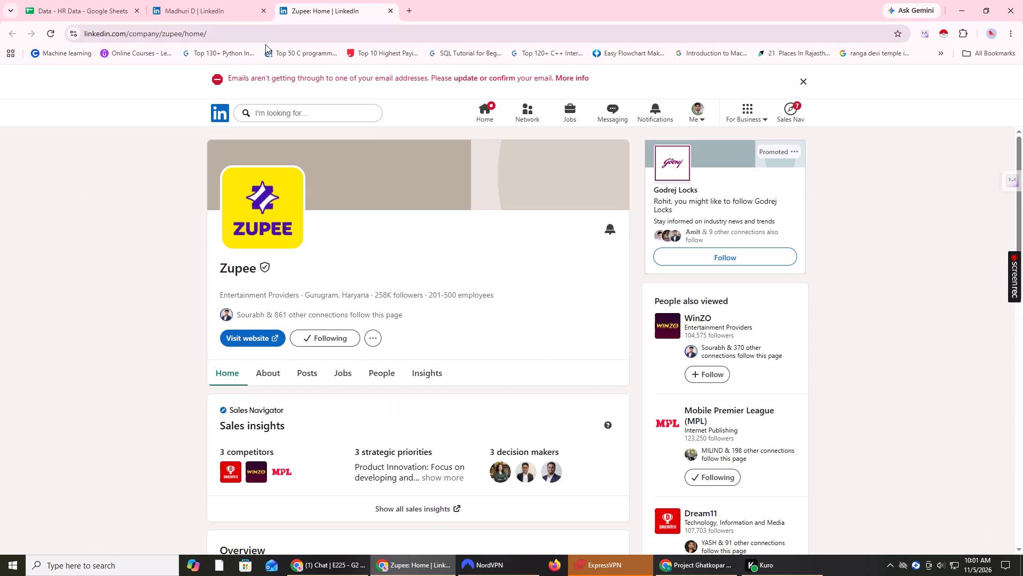
{"action": "left_click", "coordinate": [256, 35]}
{"action": "key", "text": "ctrl+c"}
{"action": "left_click", "coordinate": [58, 0]}
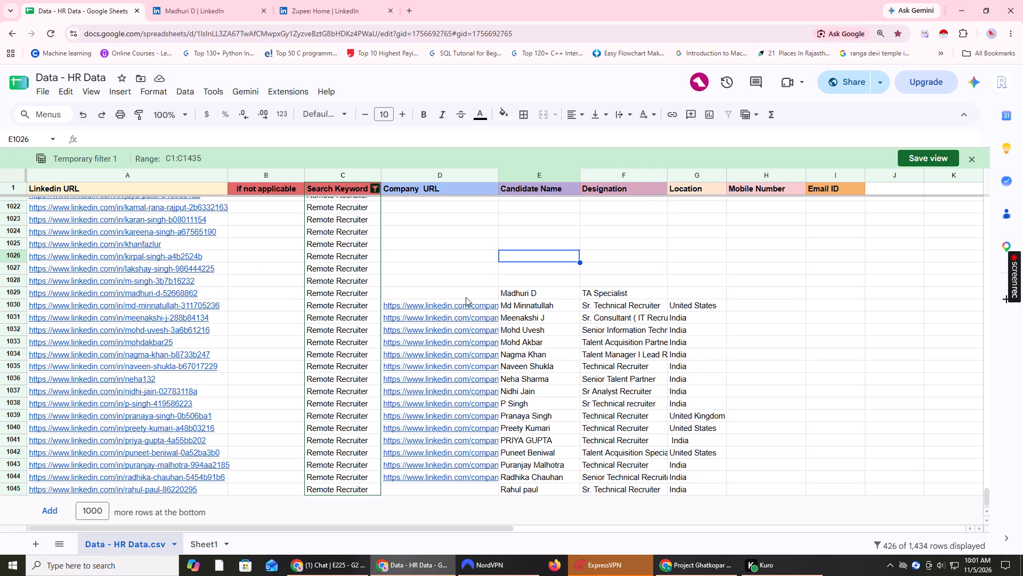
{"action": "left_click", "coordinate": [465, 297]}
{"action": "key", "text": "ctrl+v"}
Enter India as the location in row 1029.
{"action": "left_click", "coordinate": [677, 294]}
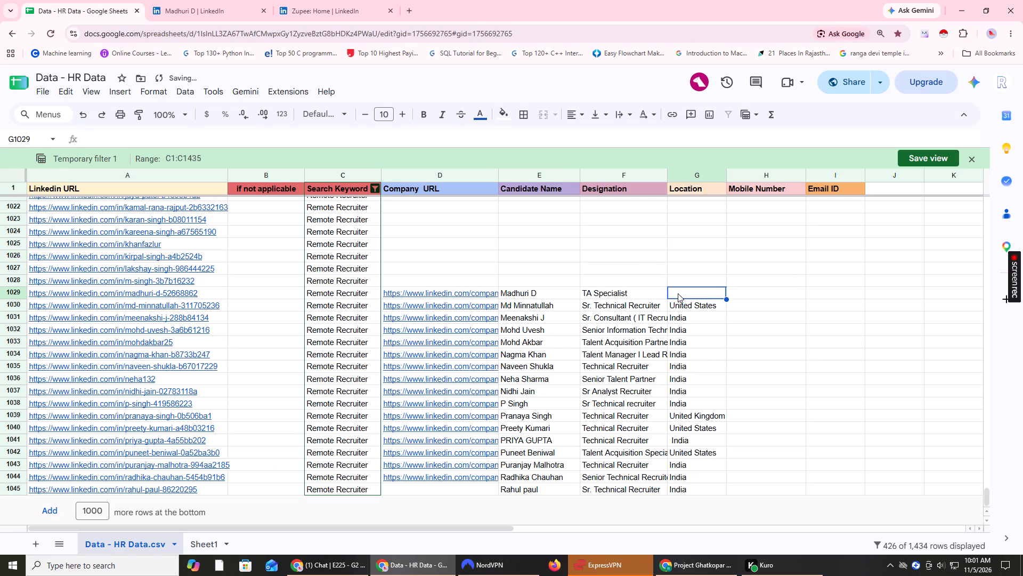
{"action": "type", "text": "India"}
{"action": "key", "text": "space"}
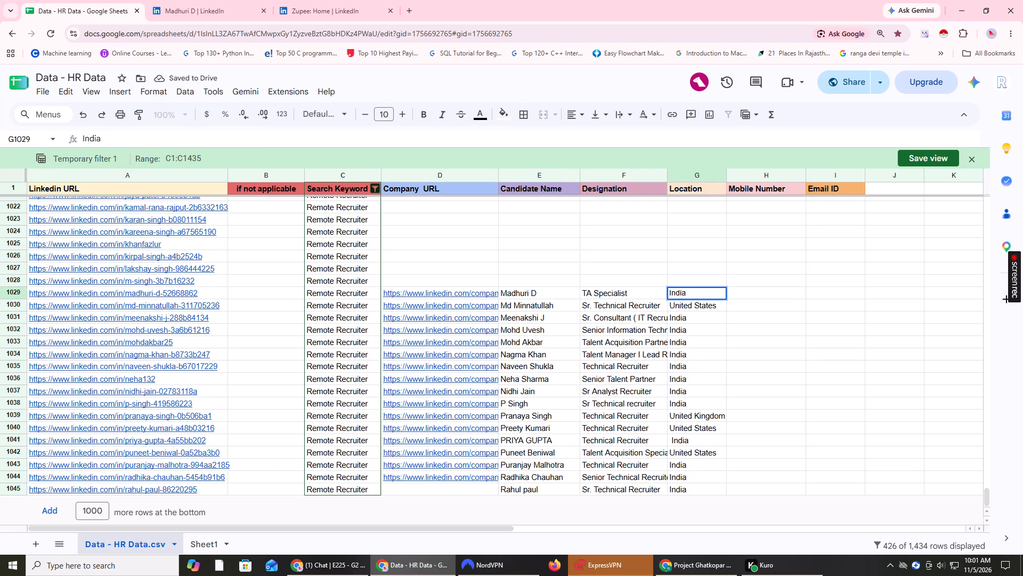
{"action": "key", "text": "Return"}
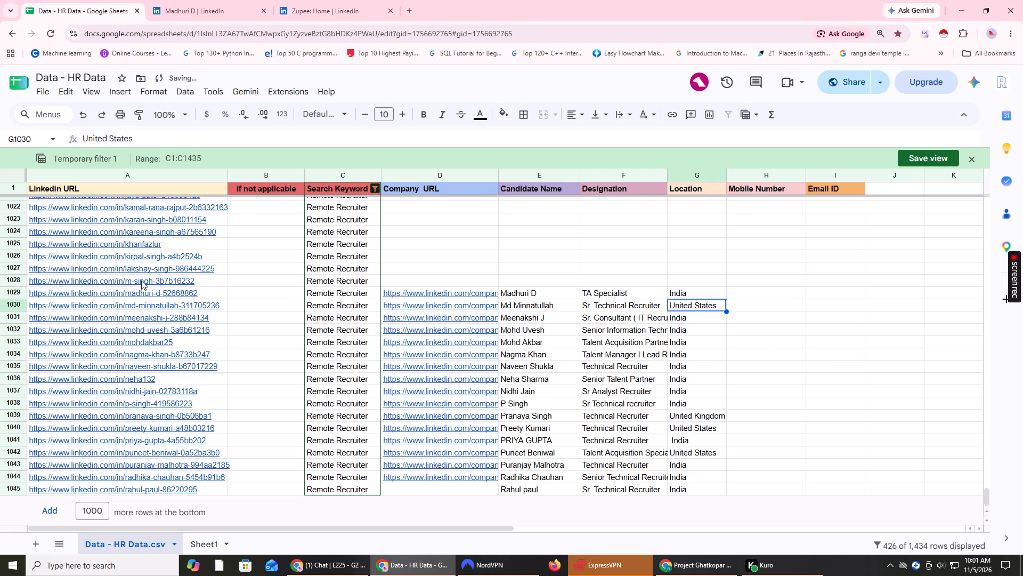
Check the LinkedIn profile linked in row 1028, close the previous candidate's pages, and mark the row D in the if not applicable column.
{"action": "left_click", "coordinate": [141, 280]}
{"action": "left_click", "coordinate": [125, 302]}
{"action": "left_click", "coordinate": [392, 13]}
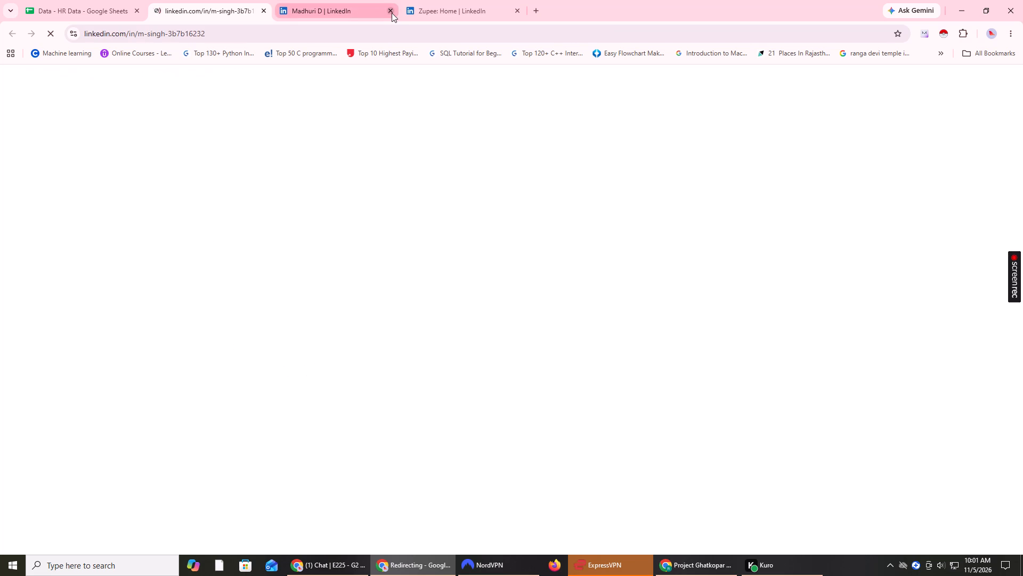
{"action": "left_click", "coordinate": [392, 13]}
{"action": "left_click", "coordinate": [85, 0]}
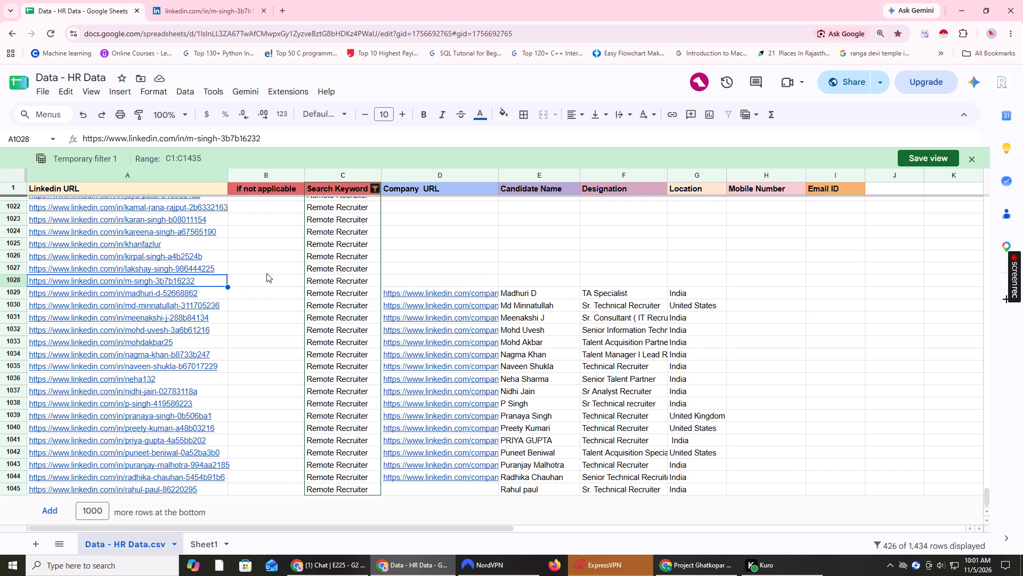
{"action": "left_click", "coordinate": [259, 282]}
{"action": "key", "text": "shift+d"}
{"action": "left_click", "coordinate": [255, 313]}
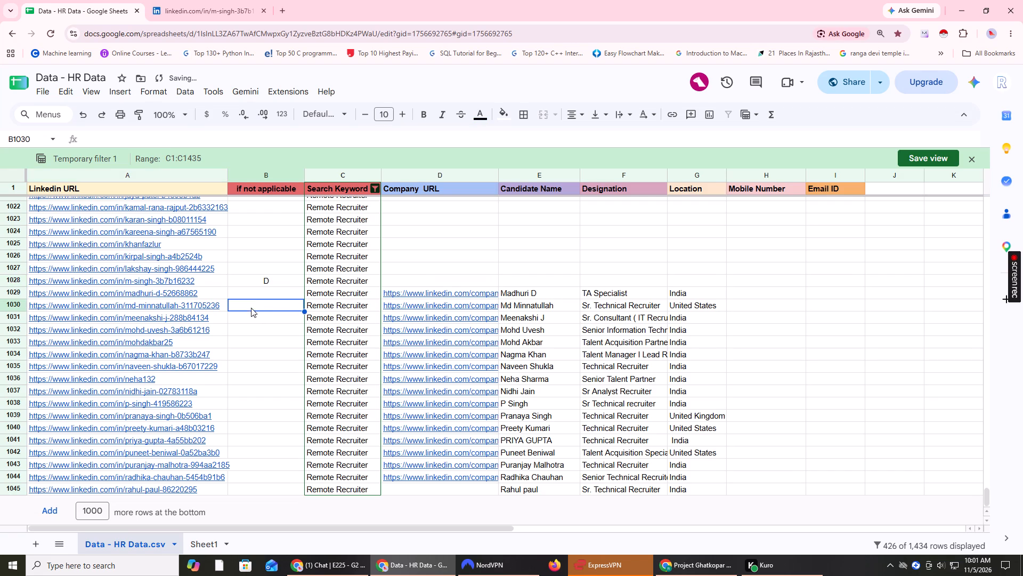
Open the LinkedIn profile linked in row 1027 and copy the candidate's name into row 1028's Candidate Name cell.
{"action": "left_click", "coordinate": [188, 269]}
{"action": "left_click", "coordinate": [126, 290]}
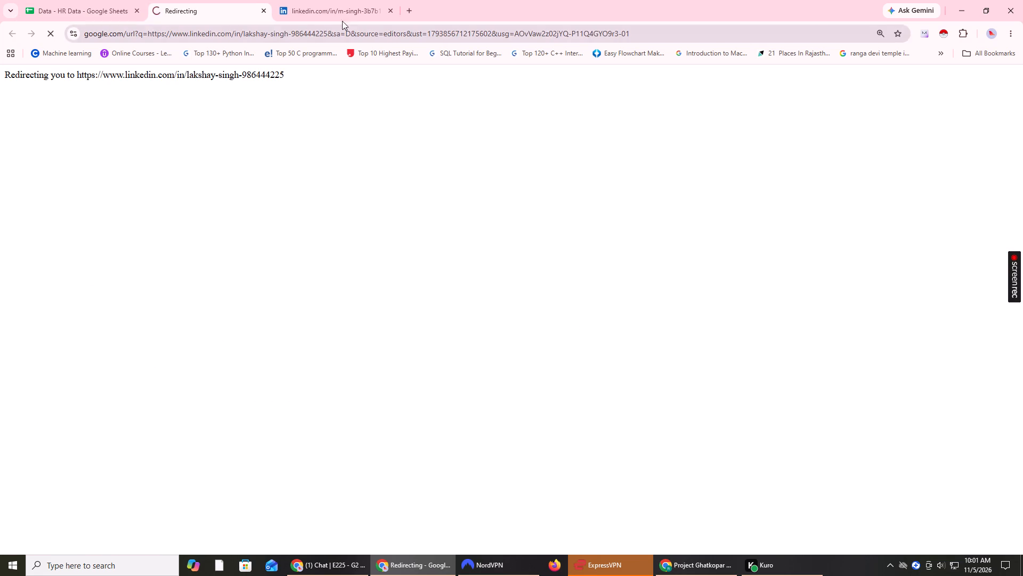
{"action": "left_click", "coordinate": [391, 10]}
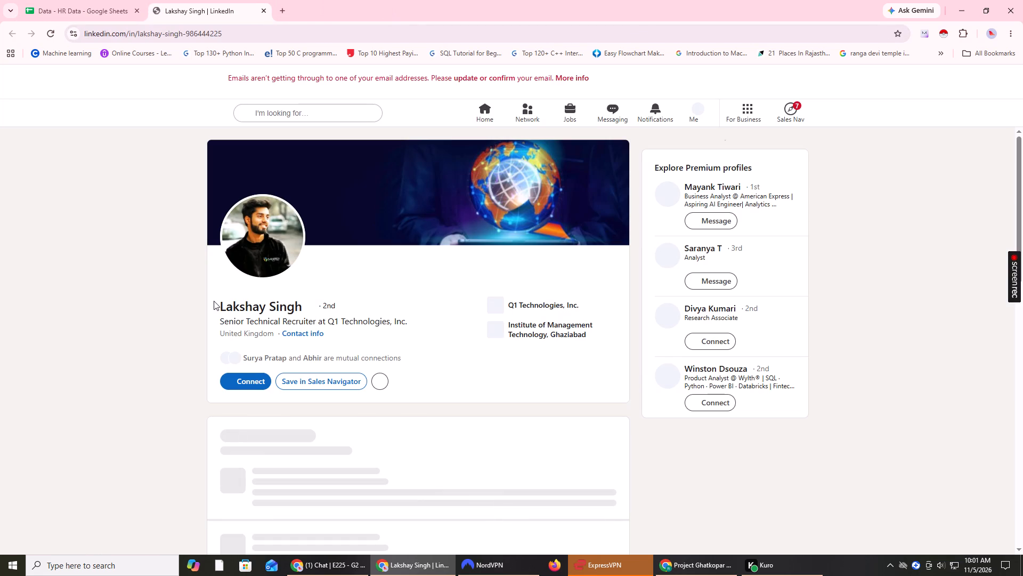
{"action": "left_click_drag", "start_coordinate": [214, 301], "coordinate": [301, 307]}
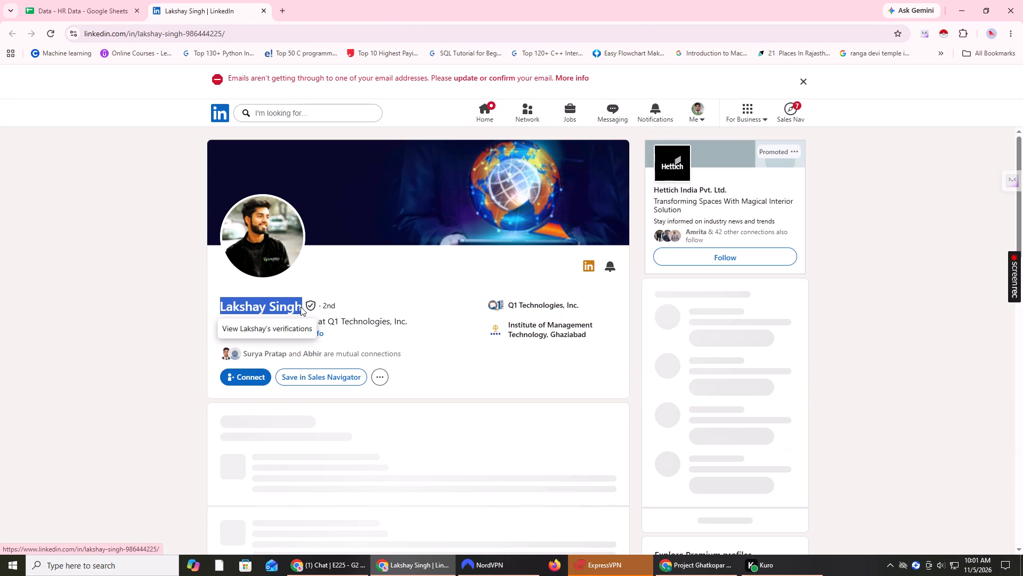
{"action": "key", "text": "ctrl+c"}
{"action": "left_click", "coordinate": [25, 0]}
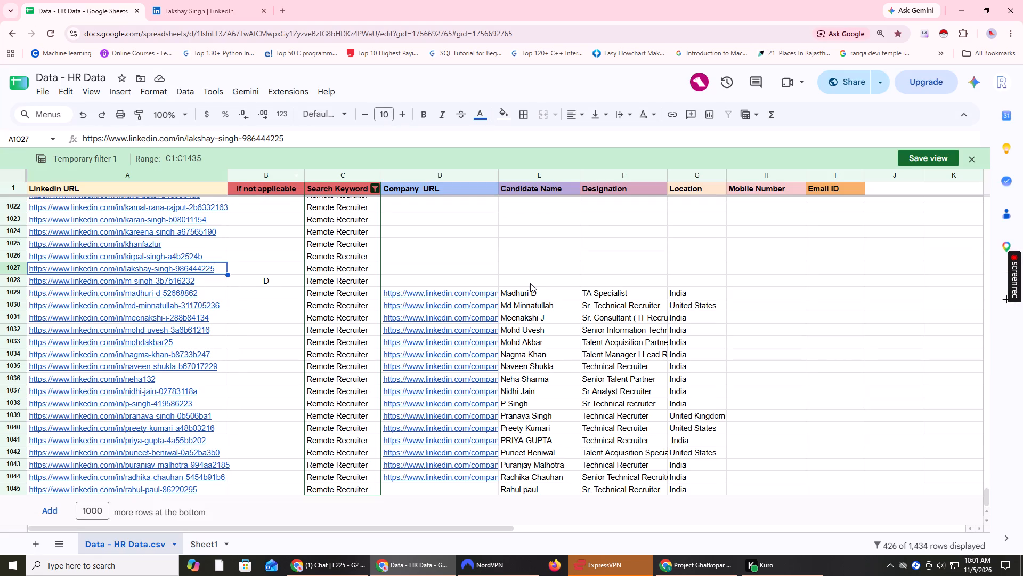
{"action": "double_click", "coordinate": [530, 283]}
{"action": "key", "text": "ctrl+v"}
{"action": "left_click", "coordinate": [462, 261]}
Copy the location United Kingdom from the LinkedIn profile into row 1028's Location cell.
{"action": "scroll", "coordinate": [469, 296], "scroll_direction": "up", "scroll_amount": 2}
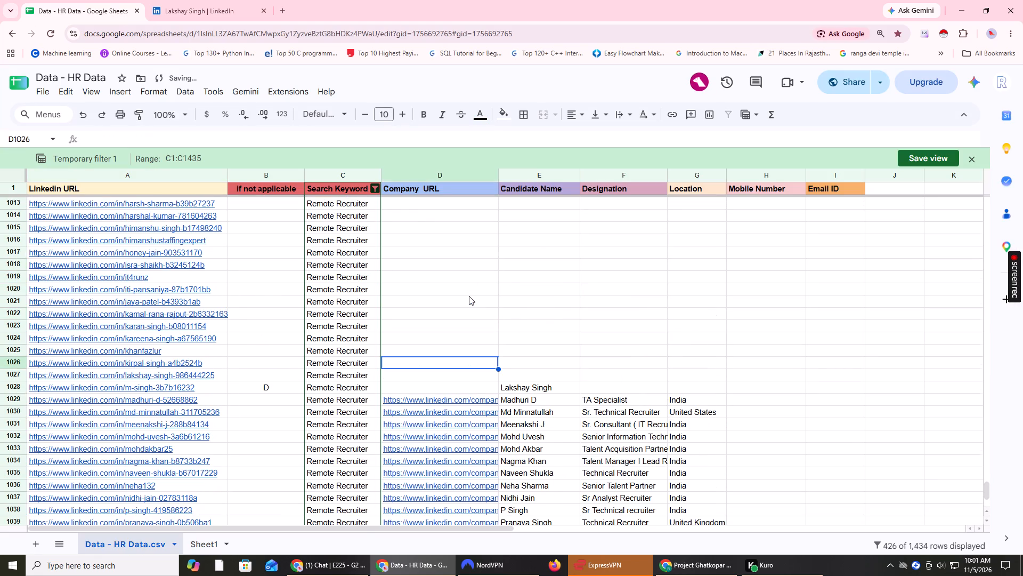
{"action": "left_click", "coordinate": [183, 0]}
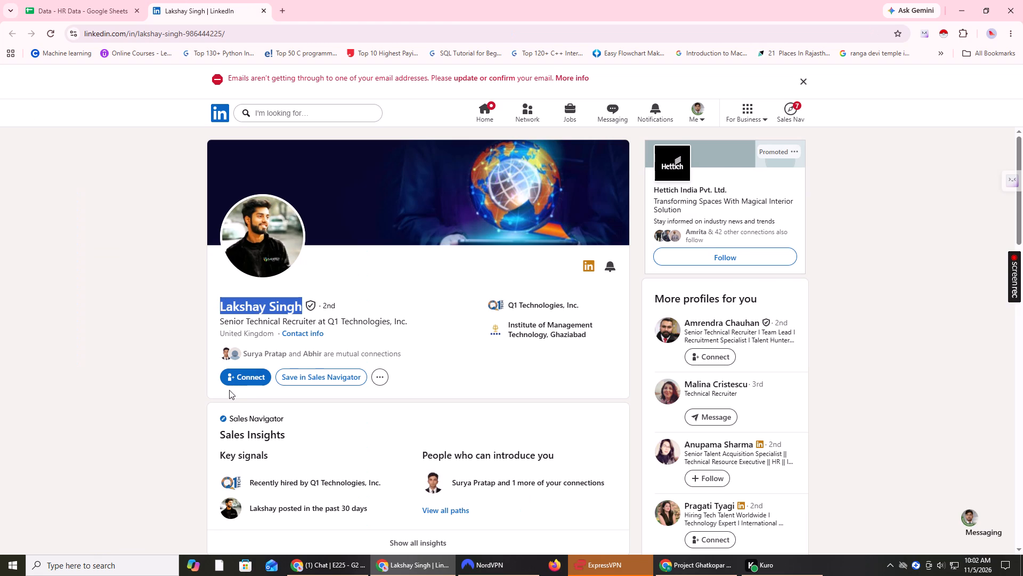
{"action": "scroll", "coordinate": [229, 390], "scroll_direction": "down", "scroll_amount": 3}
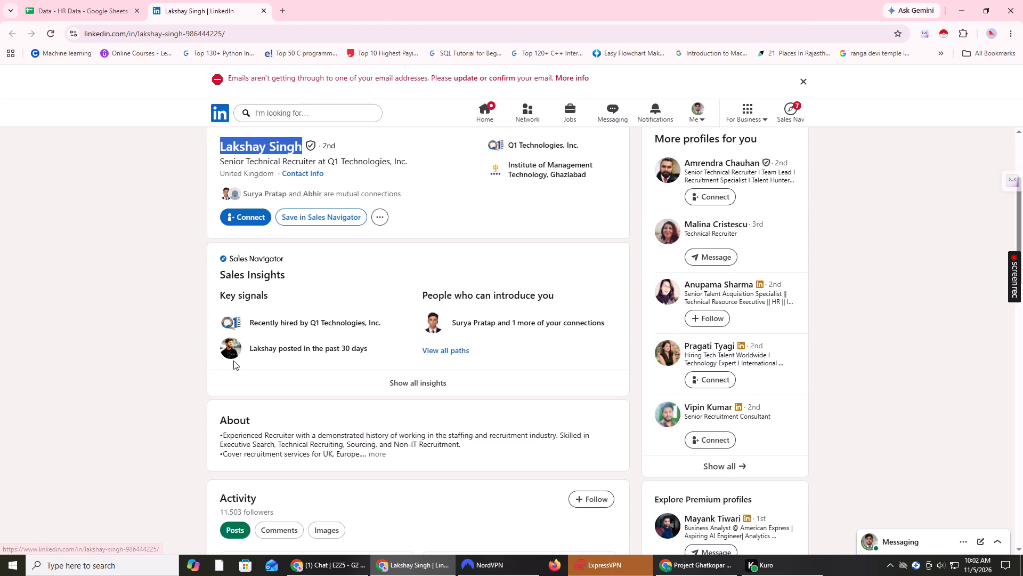
{"action": "scroll", "coordinate": [234, 375], "scroll_direction": "up", "scroll_amount": 1}
{"action": "left_click_drag", "start_coordinate": [272, 227], "coordinate": [216, 227]}
{"action": "key", "text": "ctrl+c"}
{"action": "left_click", "coordinate": [58, 0]}
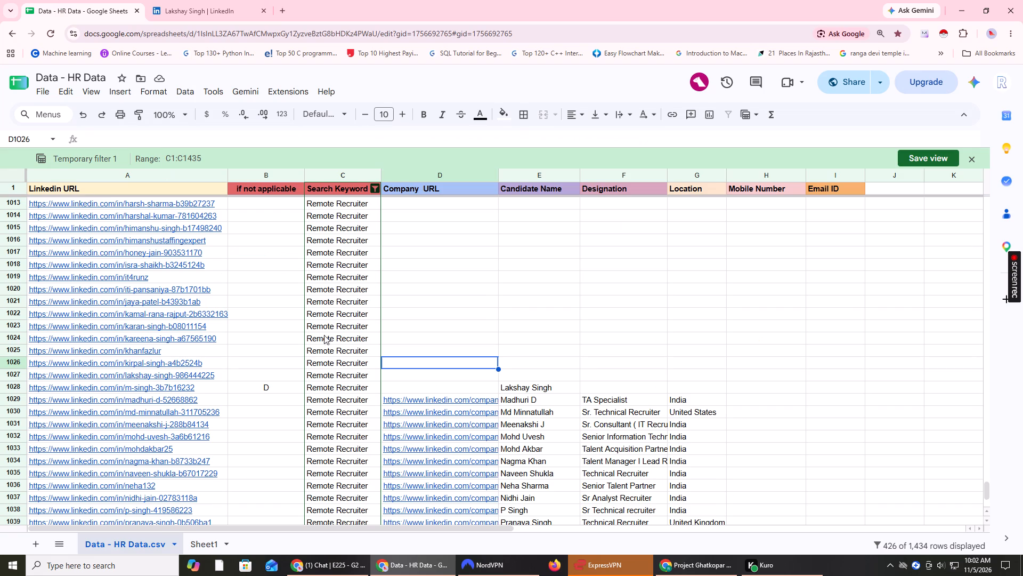
{"action": "double_click", "coordinate": [676, 388]}
{"action": "key", "text": "ctrl+v"}
{"action": "left_click", "coordinate": [524, 349]}
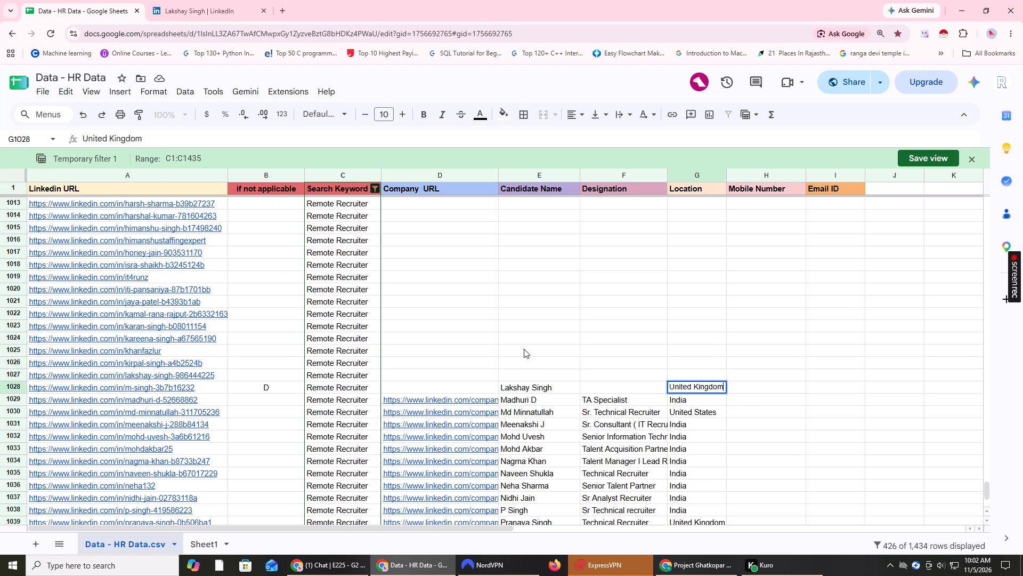
Open the Q1 Technologies, Inc. company page from the profile's experience and copy the designation Senior Technical Recruiter into row 1028's Designation cell.
{"action": "left_click", "coordinate": [195, 0]}
{"action": "scroll", "coordinate": [395, 319], "scroll_direction": "down", "scroll_amount": 7}
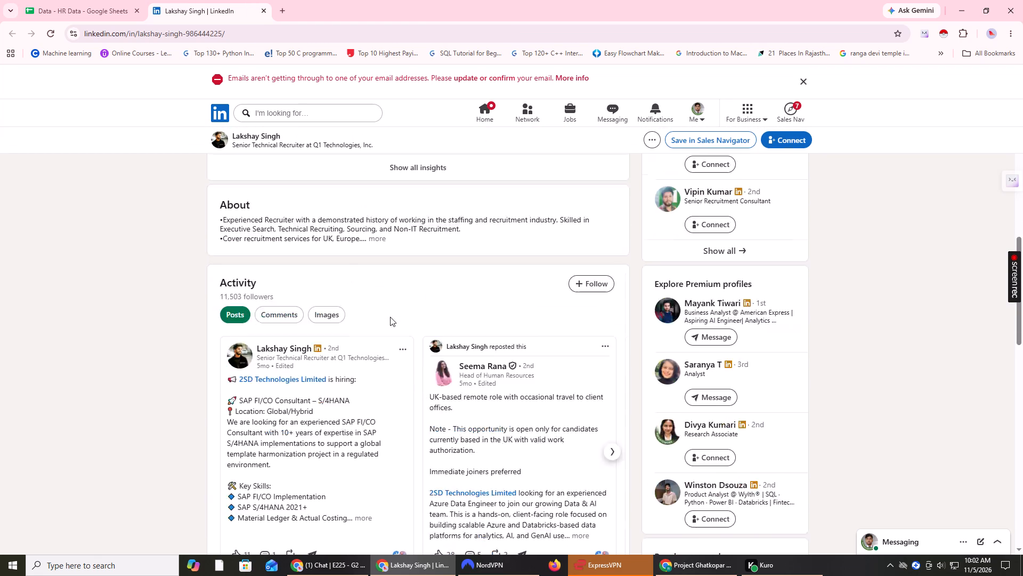
{"action": "scroll", "coordinate": [390, 317], "scroll_direction": "down", "scroll_amount": 5}
{"action": "left_click", "coordinate": [223, 291], "text": "ctrl"}
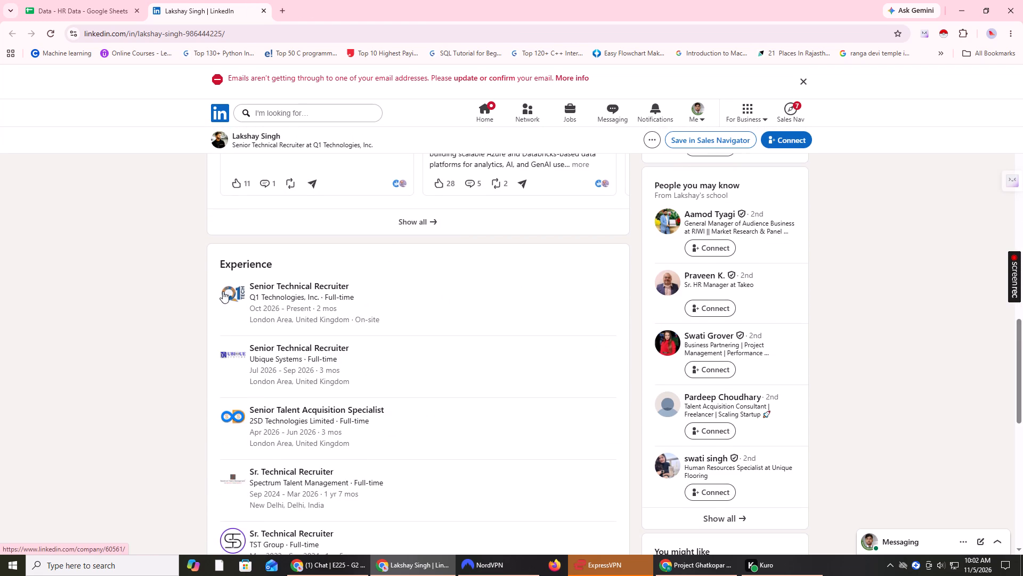
{"action": "left_click_drag", "start_coordinate": [247, 285], "coordinate": [367, 280]}
{"action": "key", "text": "ctrl+c"}
{"action": "left_click", "coordinate": [75, 0]}
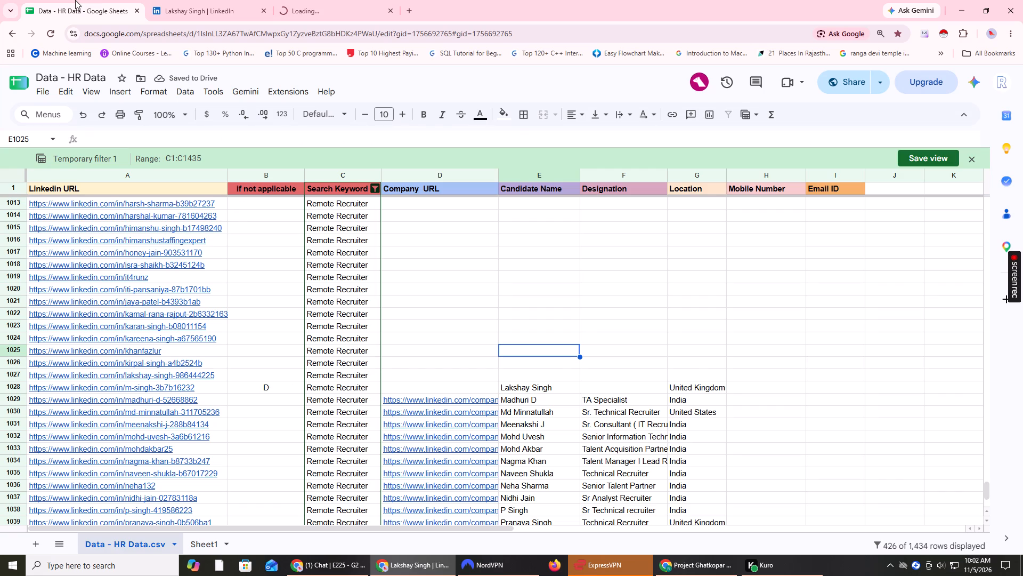
{"action": "double_click", "coordinate": [606, 391]}
{"action": "key", "text": "ctrl+v"}
{"action": "left_click", "coordinate": [530, 353], "text": "ctrl"}
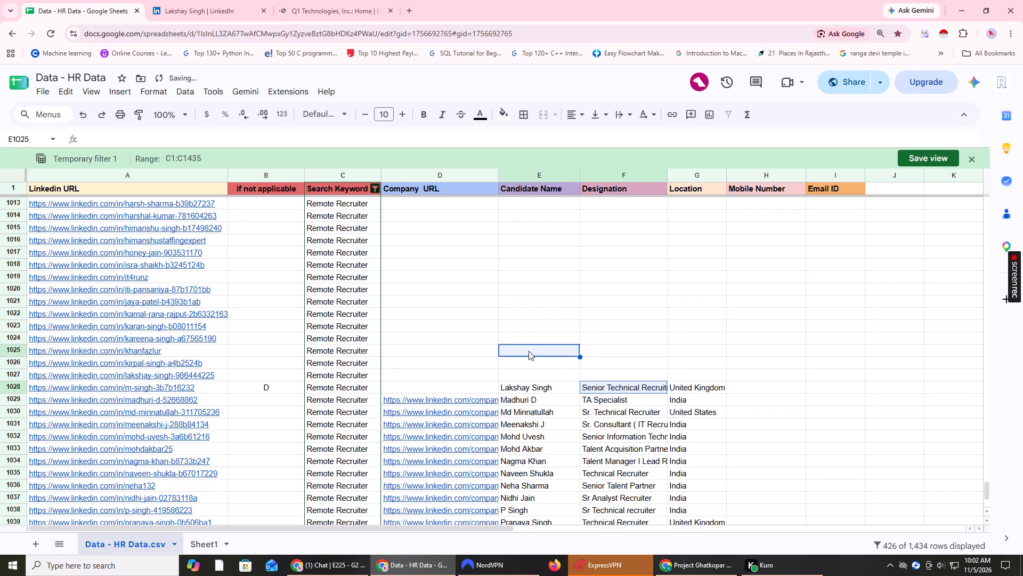
Copy the Q1 Technologies, Inc. LinkedIn page address into the Company URL cell of row 1028.
{"action": "left_click", "coordinate": [184, 0]}
{"action": "left_click", "coordinate": [342, 0]}
{"action": "left_click", "coordinate": [251, 32]}
{"action": "key", "text": "ctrl+c"}
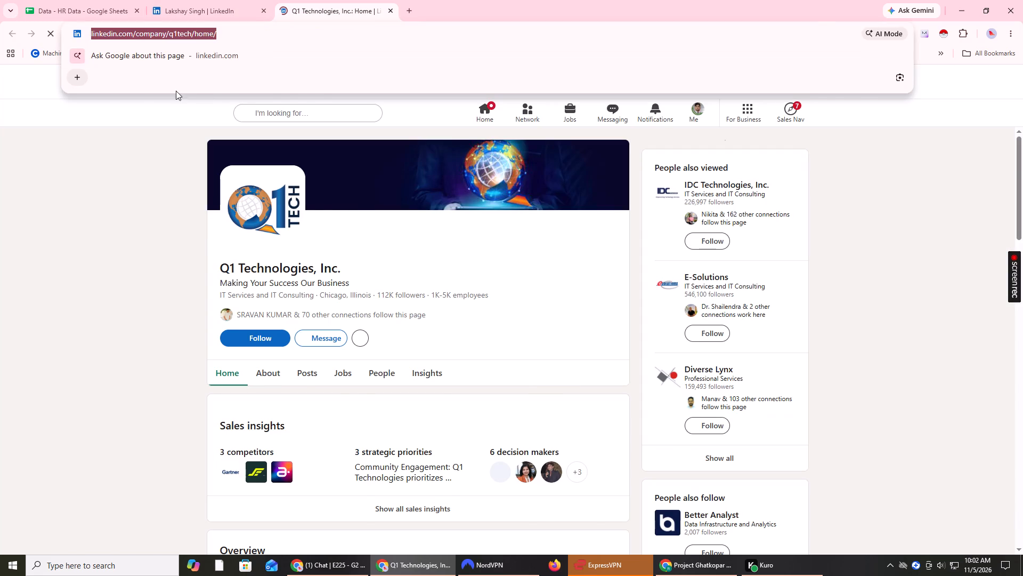
{"action": "left_click", "coordinate": [57, 0]}
{"action": "left_click", "coordinate": [442, 390]}
{"action": "key", "text": "ctrl+v"}
{"action": "left_click", "coordinate": [427, 359]}
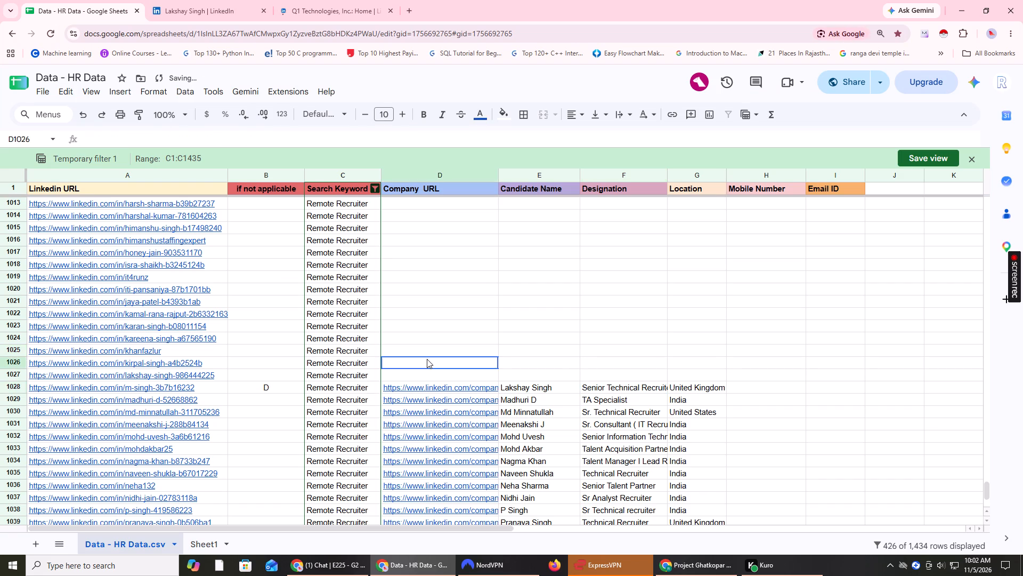
Move the company URL, candidate name, designation and location from row 1028 up to row 1027.
{"action": "left_click", "coordinate": [386, 387]}
{"action": "key", "text": "shift+Right"}
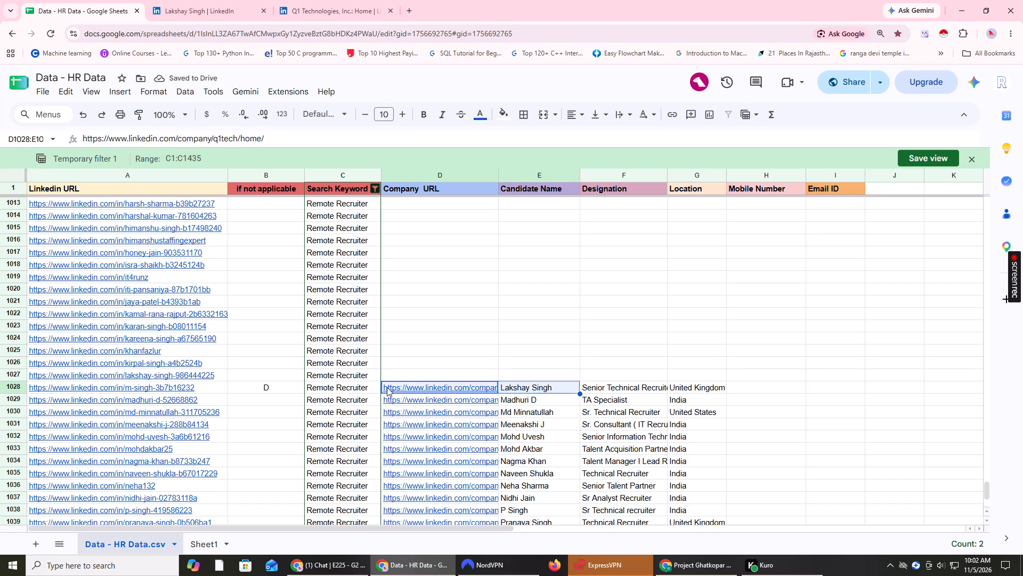
{"action": "key", "text": "shift+Right"}
{"action": "key", "text": "shift+Right"}
{"action": "key", "text": "ctrl+x"}
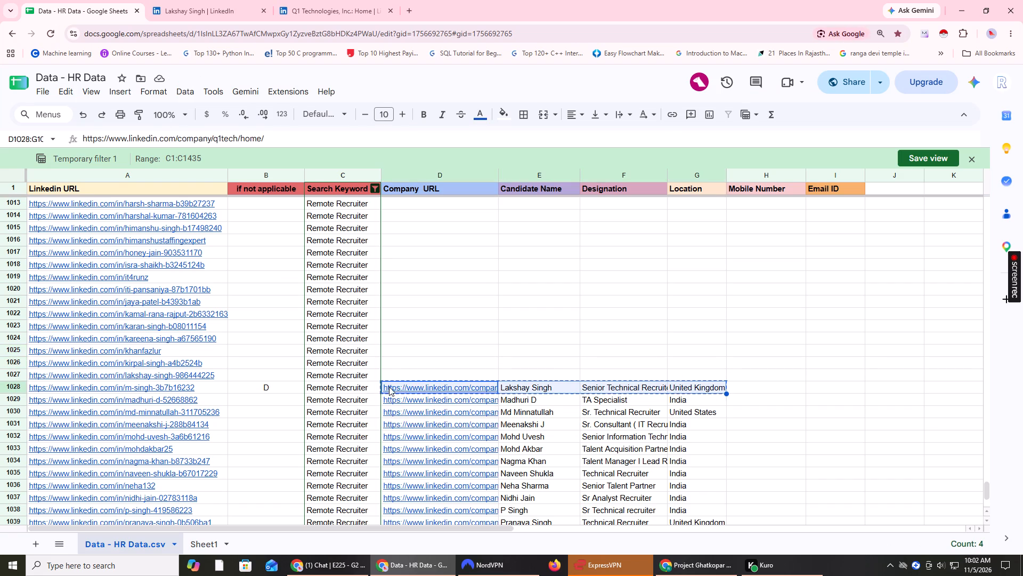
{"action": "left_click", "coordinate": [390, 375]}
{"action": "key", "text": "ctrl+v"}
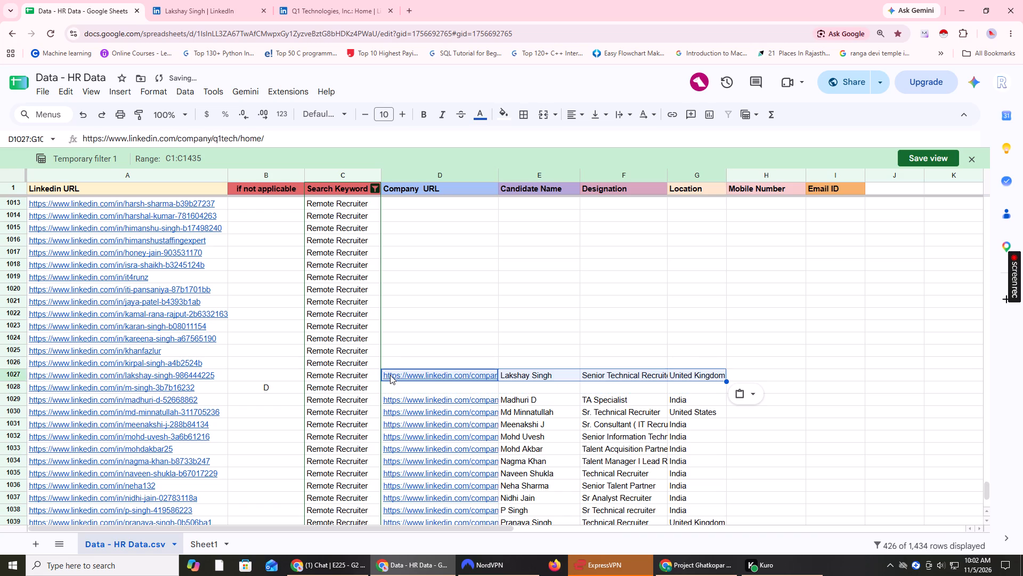
Open the LinkedIn profile linked in row 1026, close the previous candidate's pages, and copy the candidate's name into that row's Candidate Name cell.
{"action": "left_click", "coordinate": [163, 365]}
{"action": "left_click", "coordinate": [117, 385]}
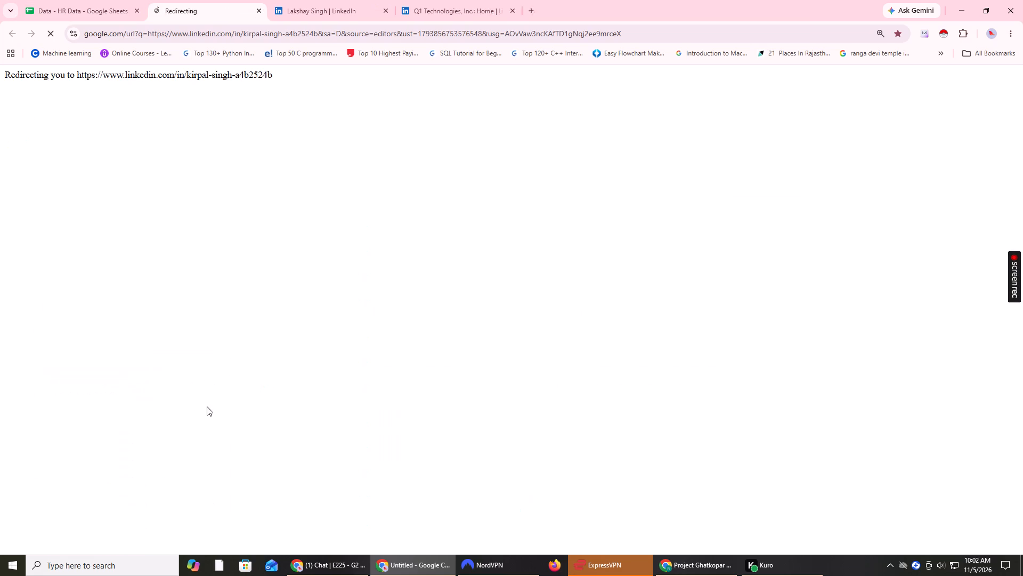
{"action": "left_click", "coordinate": [389, 13]}
{"action": "left_click", "coordinate": [389, 13]}
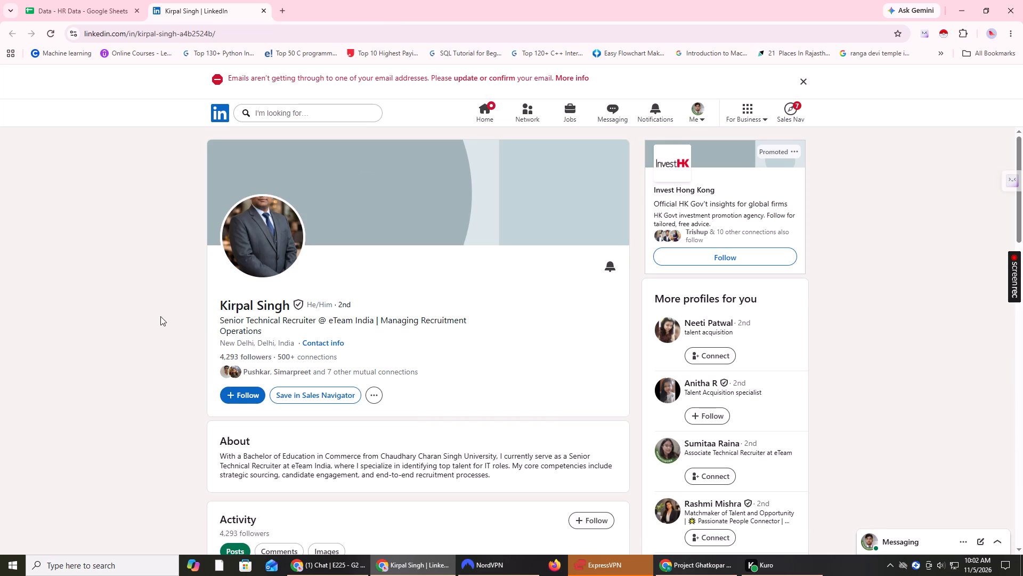
{"action": "left_click_drag", "start_coordinate": [210, 306], "coordinate": [266, 306]}
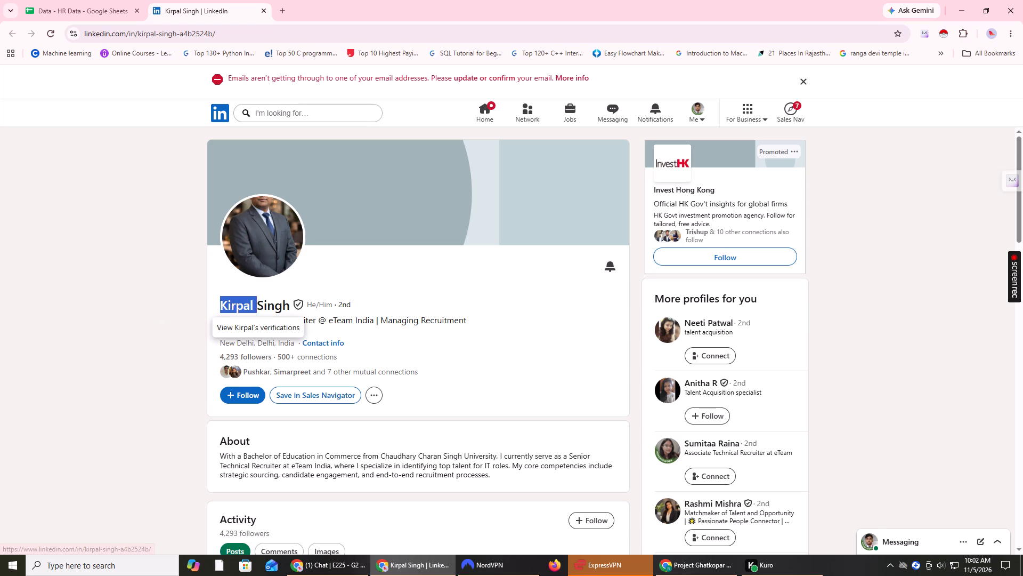
{"action": "left_click_drag", "start_coordinate": [266, 306], "coordinate": [287, 307]}
{"action": "key", "text": "ctrl+c"}
{"action": "left_click", "coordinate": [123, 265], "text": "ctrl"}
{"action": "left_click", "coordinate": [68, 0]}
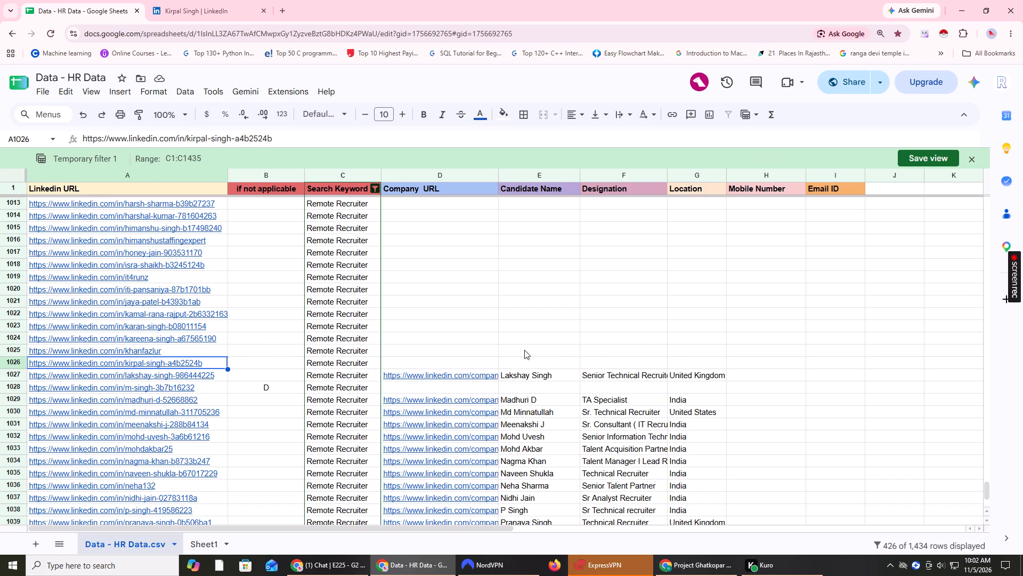
{"action": "double_click", "coordinate": [527, 362]}
{"action": "key", "text": "ctrl+v"}
{"action": "left_click", "coordinate": [471, 325]}
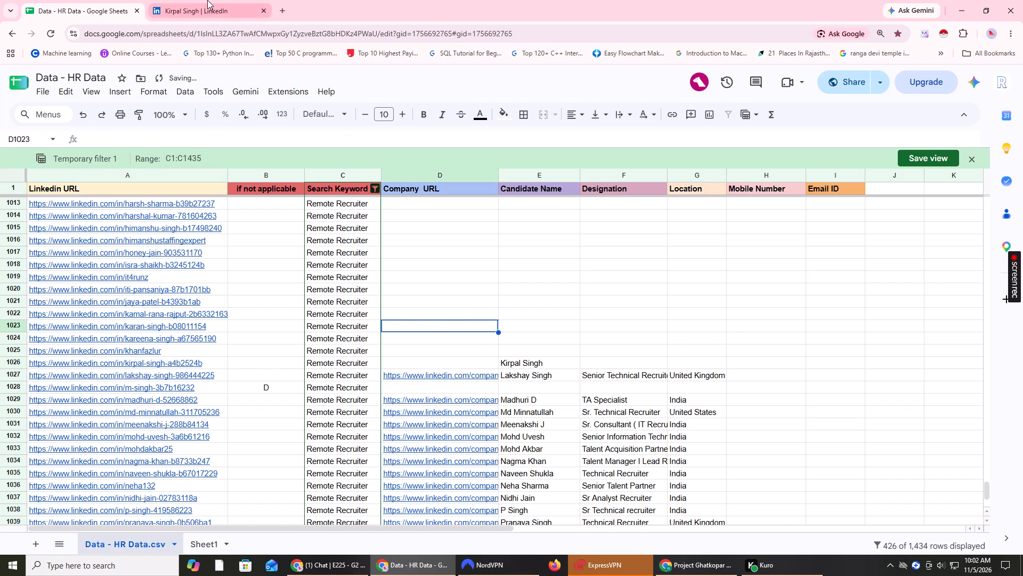
Copy the country India from the candidate's profile location into the Location cell of row 1026.
{"action": "left_click", "coordinate": [207, 0]}
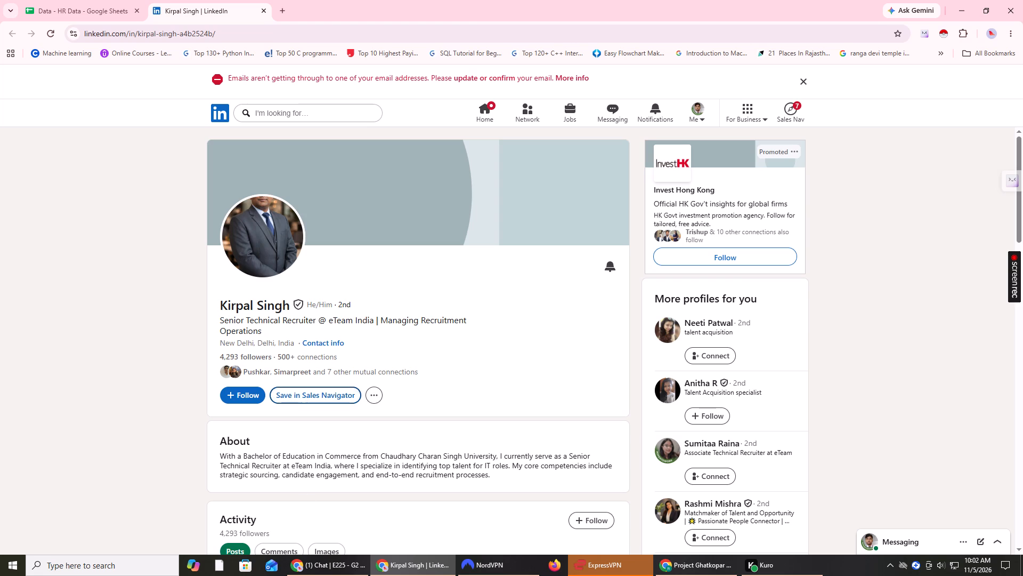
{"action": "left_click", "coordinate": [71, 0]}
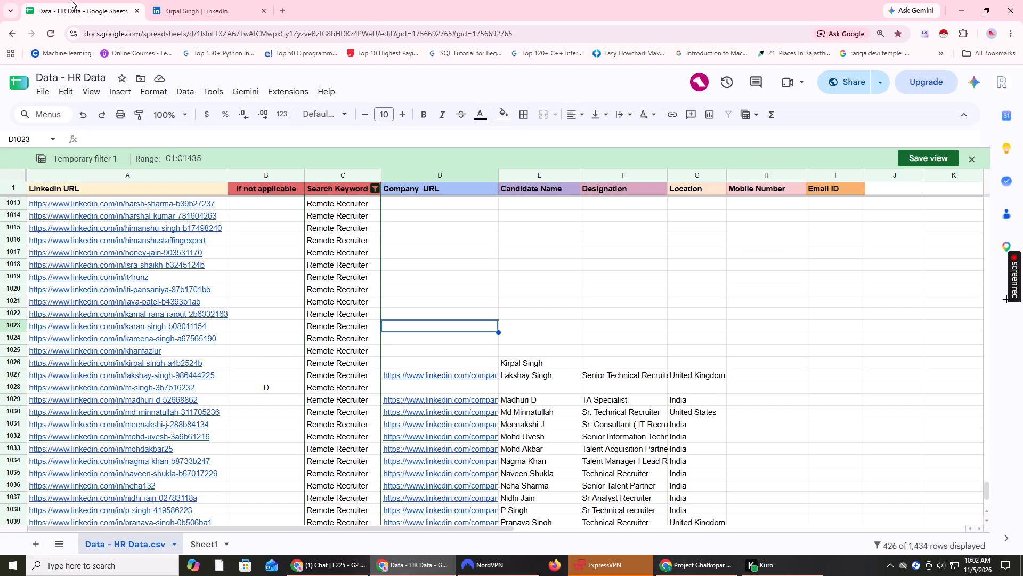
{"action": "left_click", "coordinate": [229, 0]}
{"action": "scroll", "coordinate": [308, 362], "scroll_direction": "down", "scroll_amount": 2}
{"action": "left_click_drag", "start_coordinate": [293, 235], "coordinate": [291, 234]}
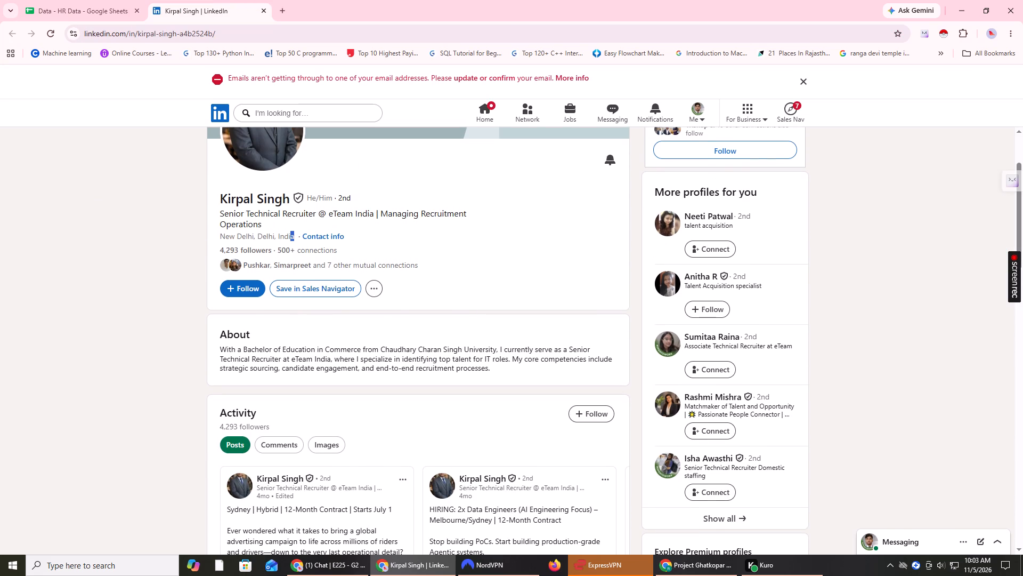
{"action": "left_click_drag", "start_coordinate": [291, 234], "coordinate": [278, 234]}
{"action": "key", "text": "ctrl+c"}
{"action": "left_click", "coordinate": [26, 0]}
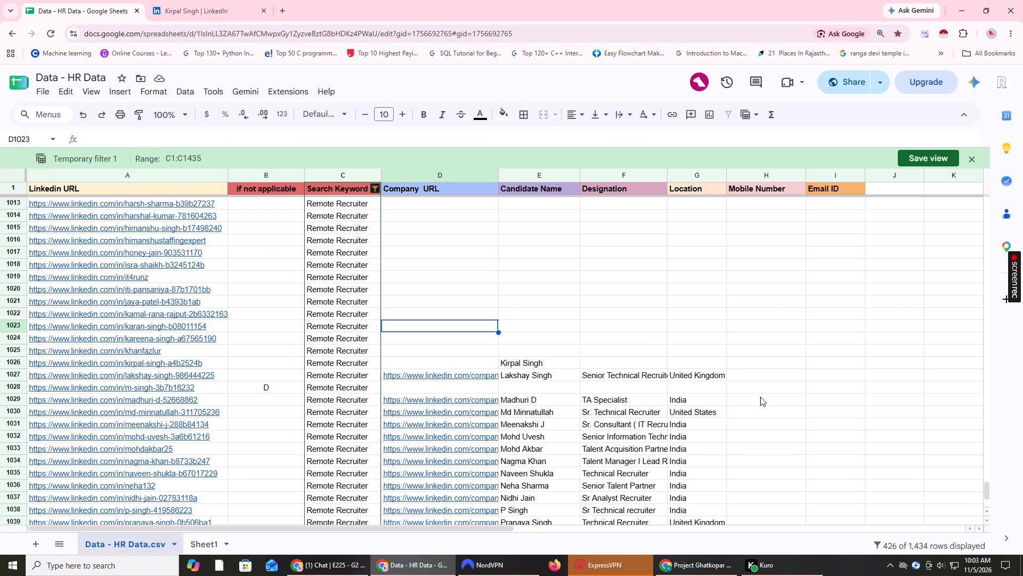
{"action": "double_click", "coordinate": [687, 361]}
{"action": "key", "text": "ctrl+v"}
{"action": "left_click", "coordinate": [647, 341]}
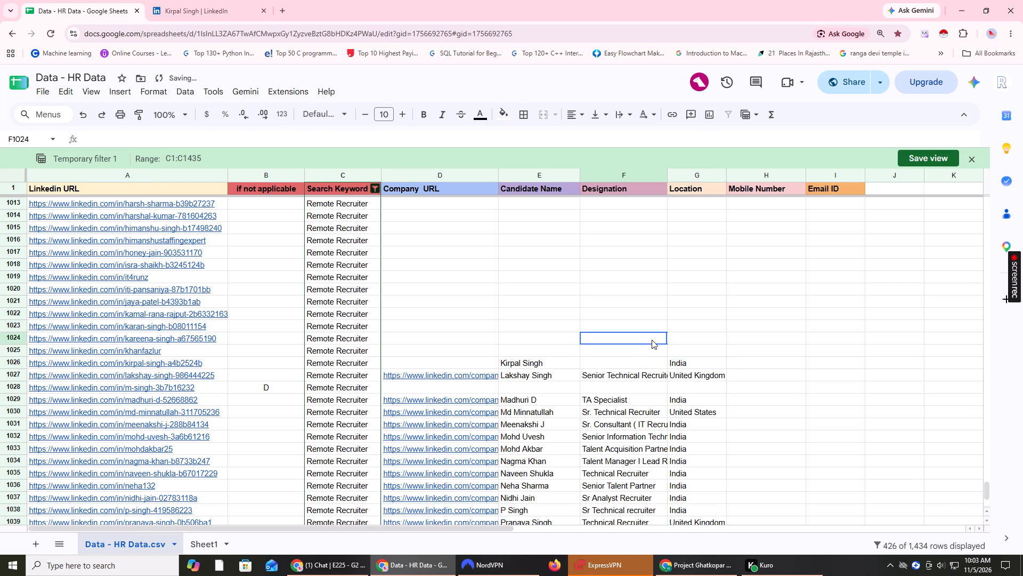
Open the eTeam India company page from the profile's experience and copy the designation Senior Technical Recruiter into row 1026's Designation cell.
{"action": "left_click", "coordinate": [191, 0]}
{"action": "scroll", "coordinate": [332, 289], "scroll_direction": "down", "scroll_amount": 5}
{"action": "scroll", "coordinate": [331, 281], "scroll_direction": "up", "scroll_amount": 1}
{"action": "scroll", "coordinate": [331, 281], "scroll_direction": "down", "scroll_amount": 6}
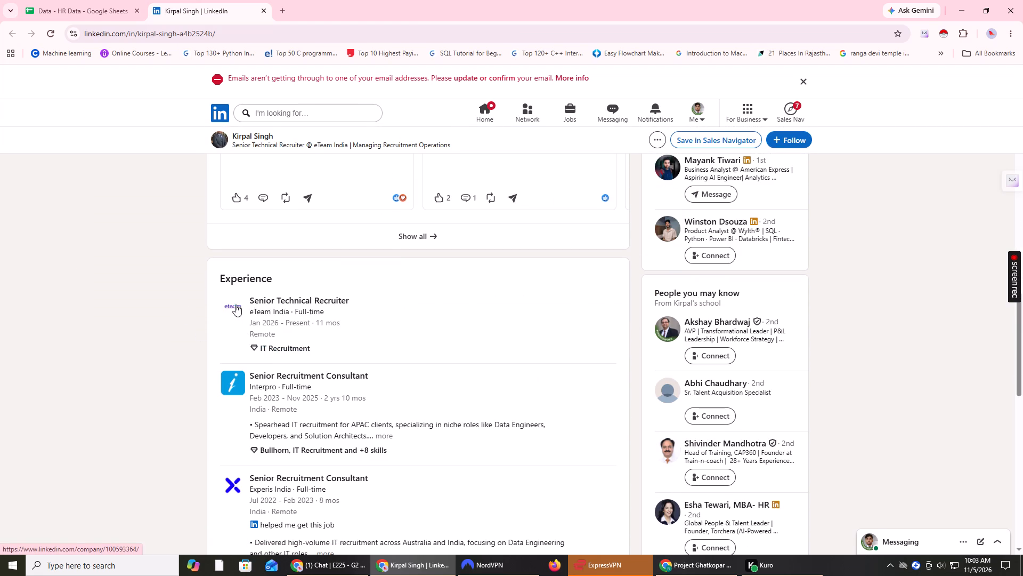
{"action": "left_click", "coordinate": [236, 305], "text": "ctrl"}
{"action": "left_click_drag", "start_coordinate": [246, 300], "coordinate": [363, 293]}
{"action": "key", "text": "ctrl+c"}
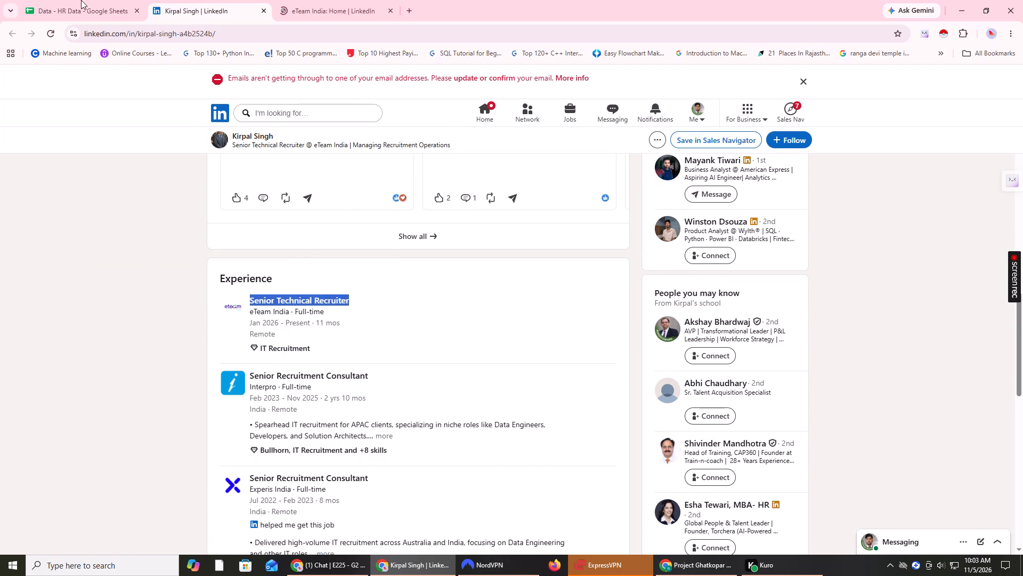
{"action": "left_click", "coordinate": [77, 0]}
{"action": "double_click", "coordinate": [609, 363]}
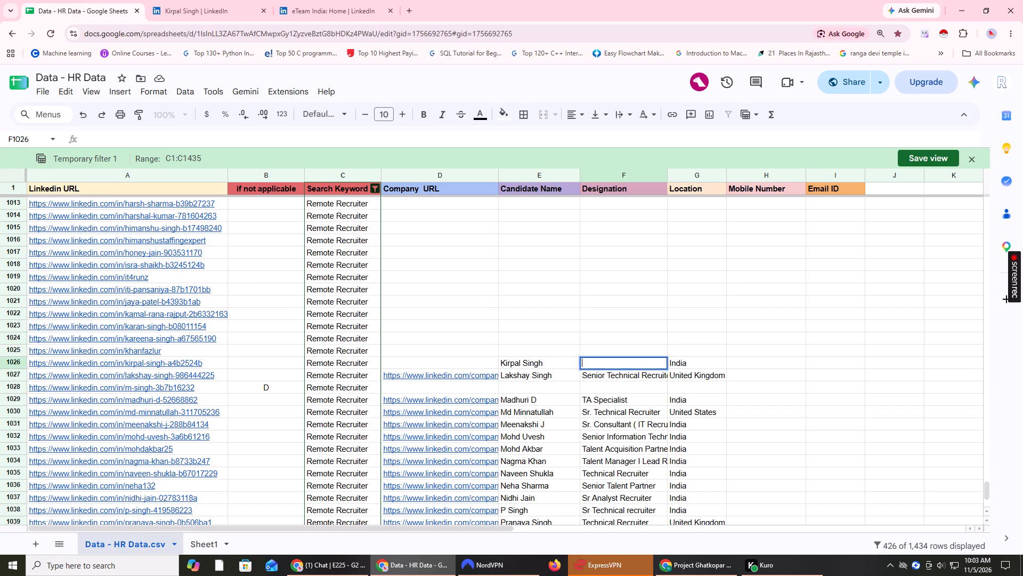
{"action": "key", "text": "ctrl+v"}
{"action": "left_click", "coordinate": [542, 348]}
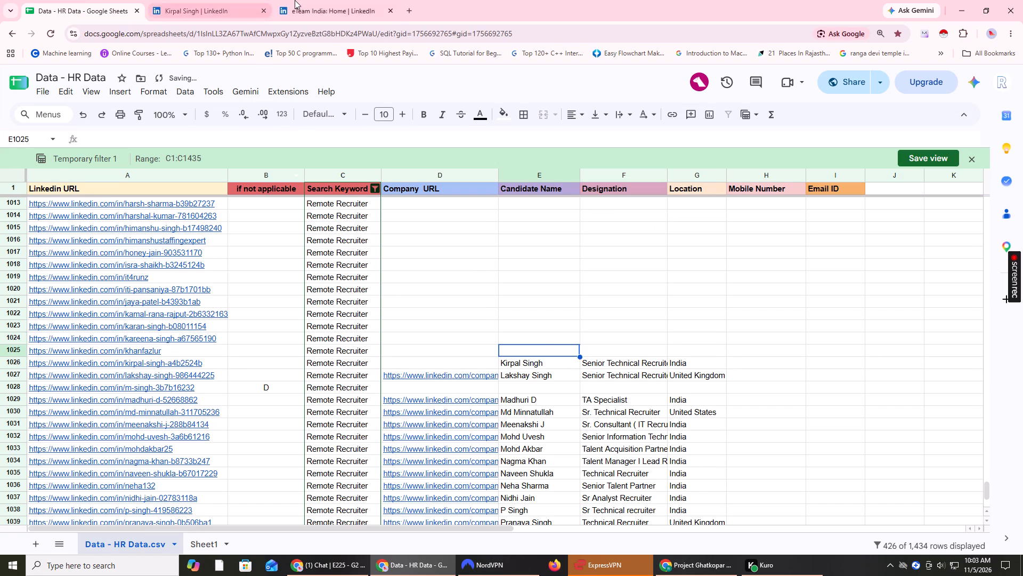
Copy the eTeam India LinkedIn page address into the Company URL cell of row 1026.
{"action": "left_click", "coordinate": [295, 0]}
{"action": "left_click", "coordinate": [287, 35]}
{"action": "key", "text": "ctrl+c"}
{"action": "left_click", "coordinate": [63, 0]}
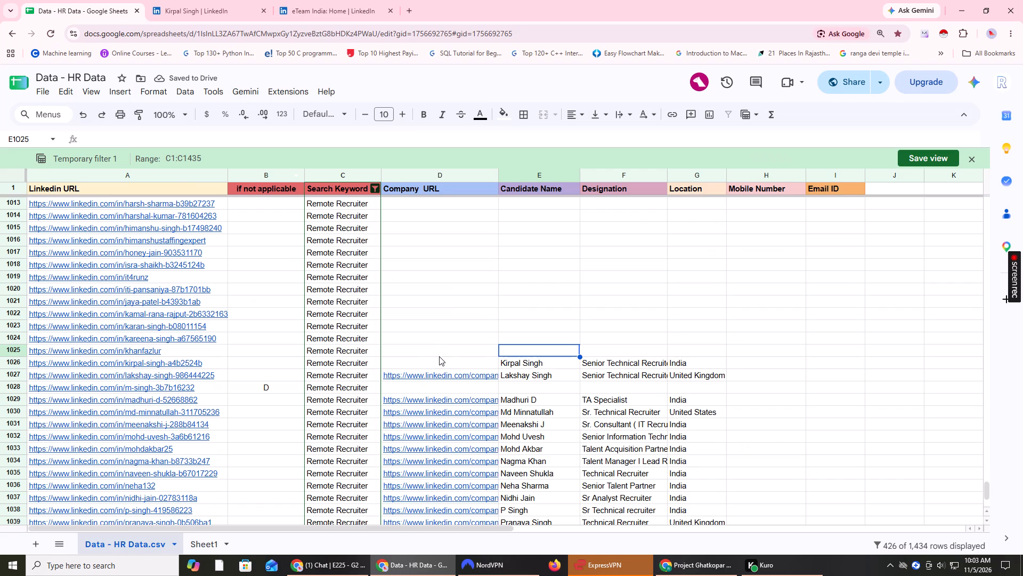
{"action": "left_click", "coordinate": [430, 360]}
{"action": "key", "text": "ctrl+v"}
{"action": "left_click", "coordinate": [442, 341]}
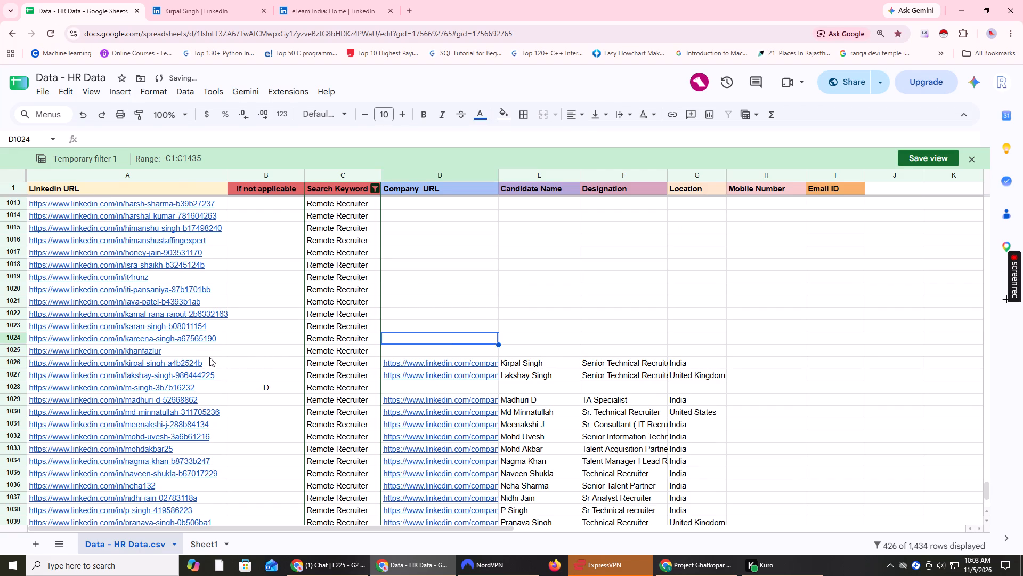
Open the LinkedIn profile linked in row 1025, close the previous candidate's pages, and copy the candidate's name from the profile.
{"action": "left_click", "coordinate": [150, 352]}
{"action": "left_click", "coordinate": [115, 371]}
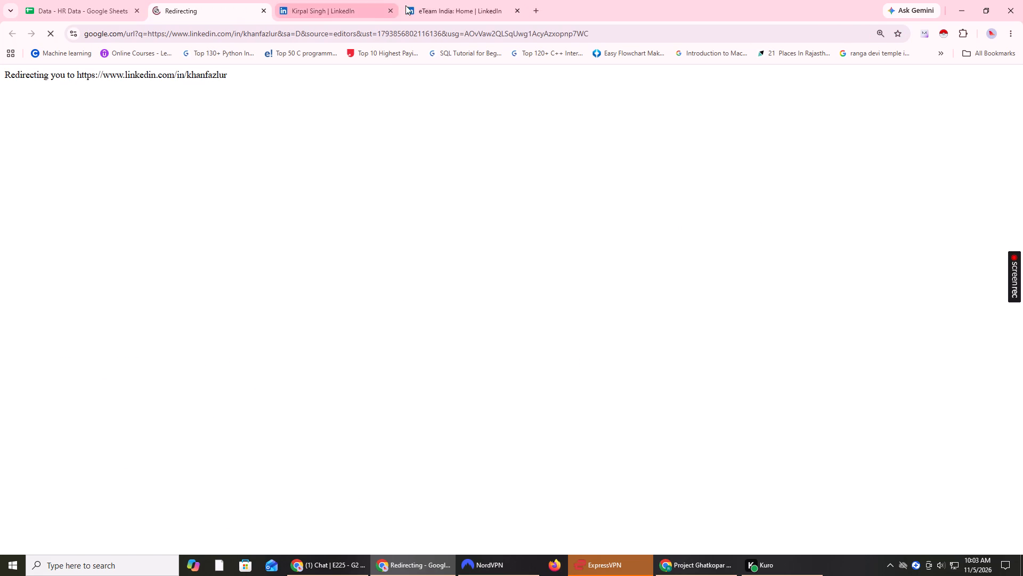
{"action": "left_click", "coordinate": [392, 9]}
{"action": "left_click", "coordinate": [392, 9]}
{"action": "left_click", "coordinate": [36, 0]}
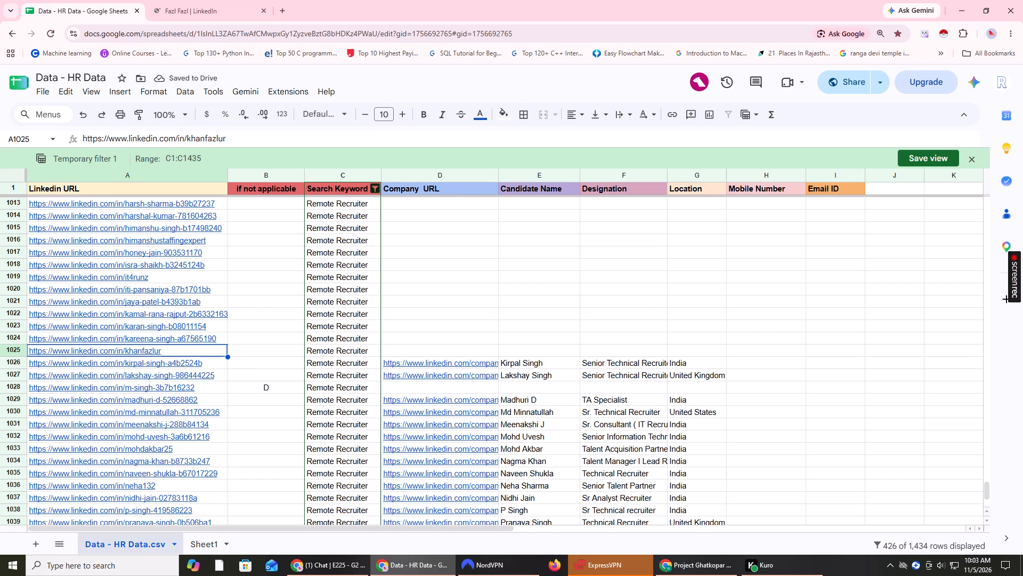
{"action": "left_click", "coordinate": [172, 0]}
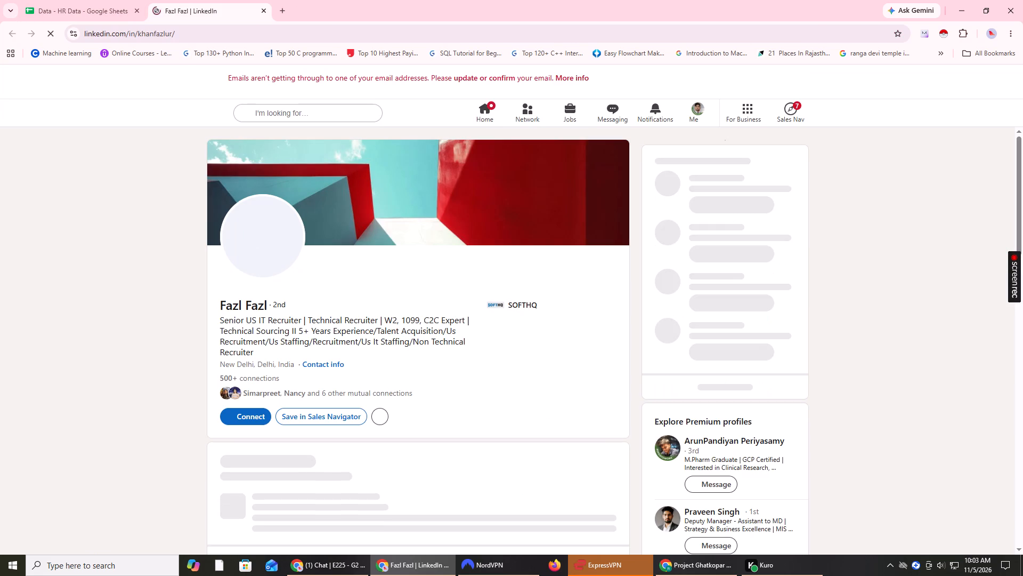
{"action": "left_click_drag", "start_coordinate": [210, 310], "coordinate": [270, 307]}
{"action": "key", "text": "ctrl+c"}
{"action": "left_click", "coordinate": [33, 0]}
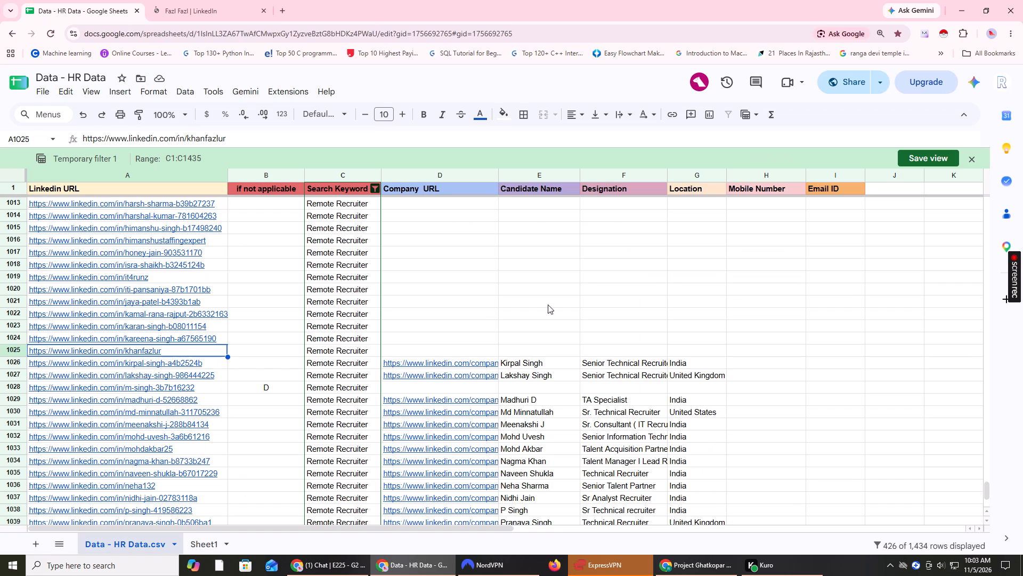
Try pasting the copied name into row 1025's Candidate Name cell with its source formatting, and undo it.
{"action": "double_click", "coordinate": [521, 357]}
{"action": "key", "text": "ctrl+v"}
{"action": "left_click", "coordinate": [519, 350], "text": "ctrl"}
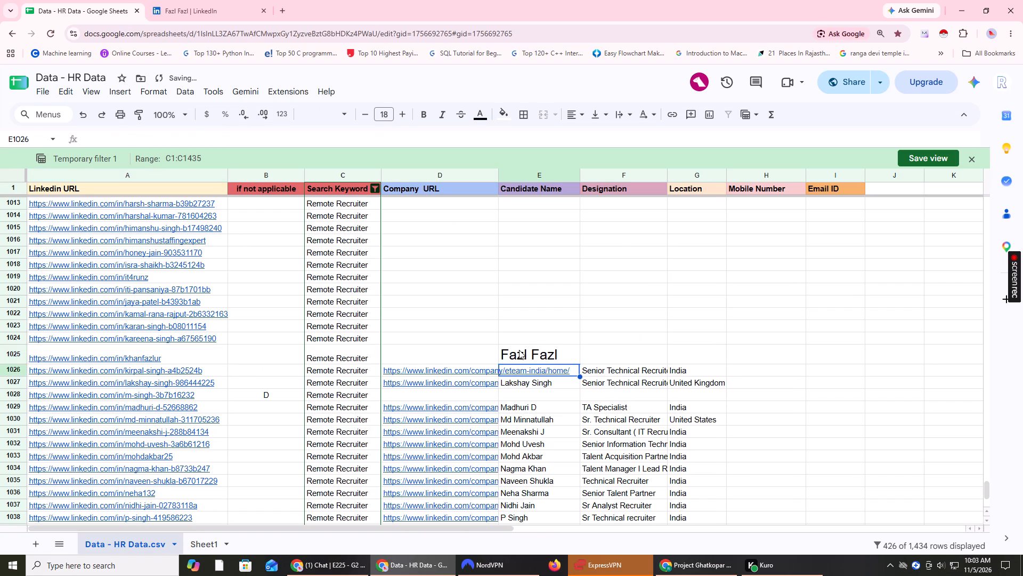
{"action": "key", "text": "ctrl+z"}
Paste the copied name as text inside row 1025's Candidate Name cell and remove the trailing line break.
{"action": "triple_click", "coordinate": [519, 349]}
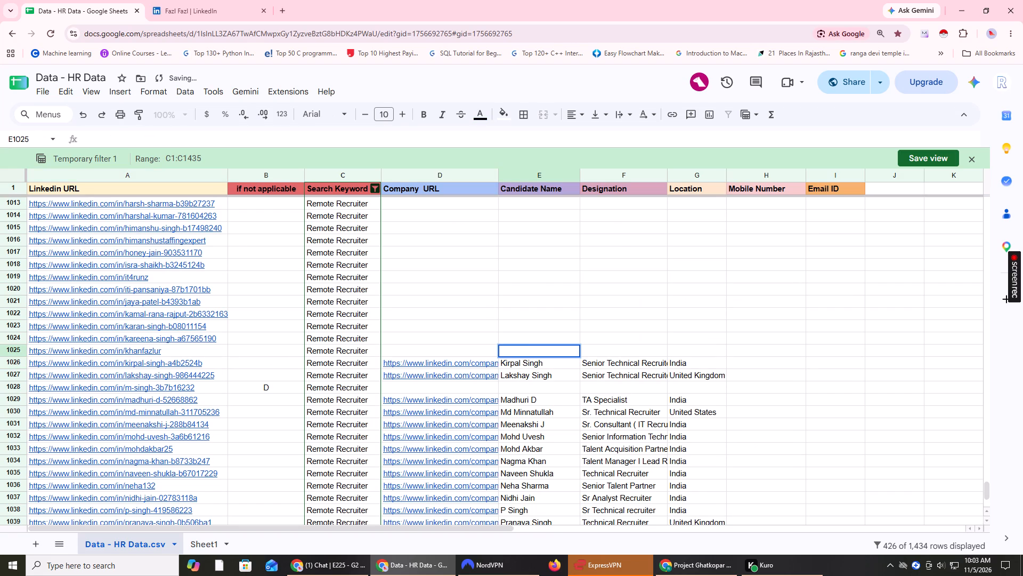
{"action": "key", "text": "ctrl+v"}
{"action": "left_click", "coordinate": [471, 325]}
{"action": "double_click", "coordinate": [517, 357]}
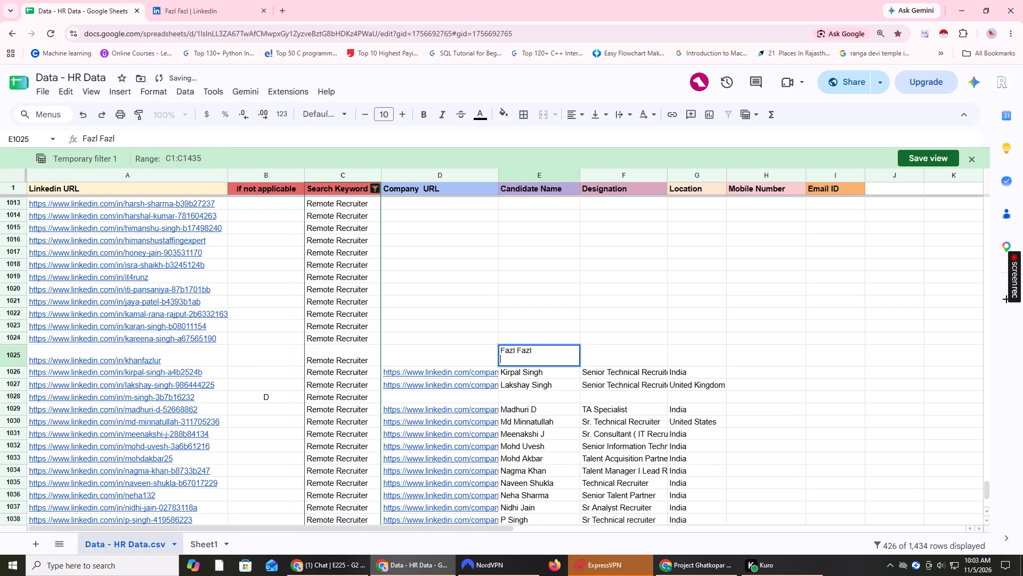
{"action": "key", "text": "BackSpace"}
{"action": "key", "text": "Return"}
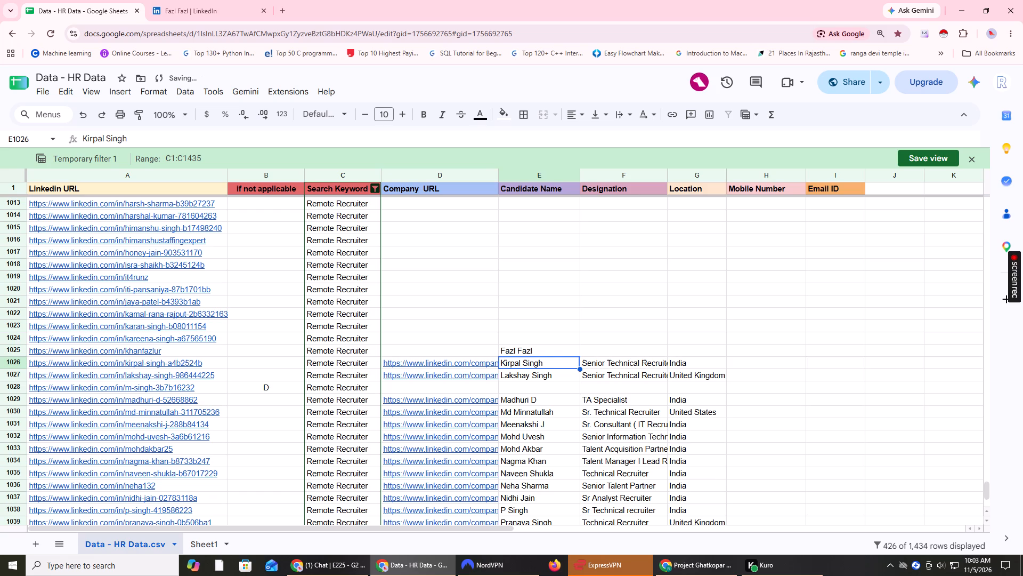
{"action": "left_click", "coordinate": [457, 285]}
Copy the country India from the candidate's profile location into the Location cell of row 1025.
{"action": "left_click", "coordinate": [271, 0]}
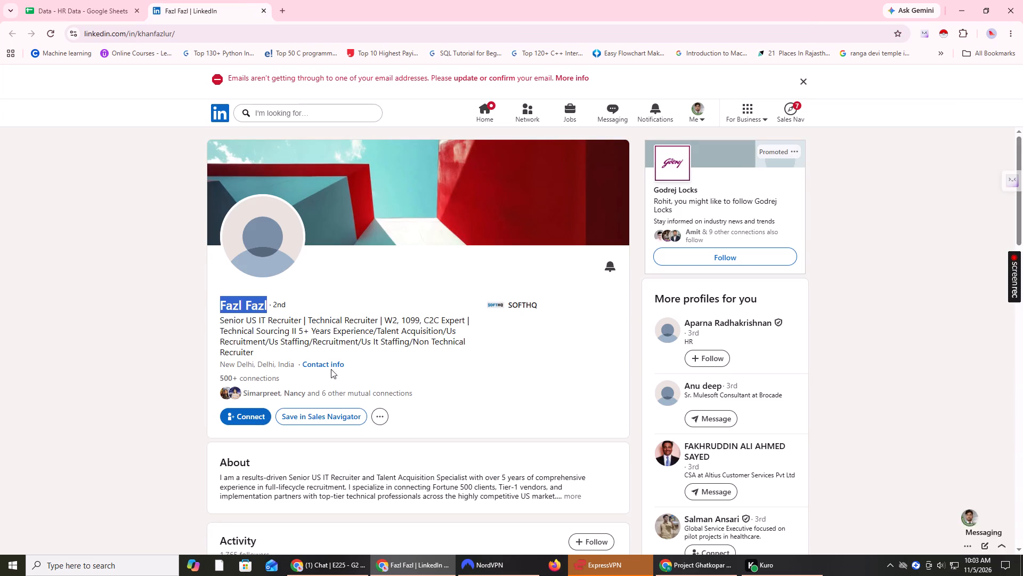
{"action": "scroll", "coordinate": [254, 357], "scroll_direction": "down", "scroll_amount": 3}
{"action": "left_click_drag", "start_coordinate": [295, 204], "coordinate": [278, 206]}
{"action": "key", "text": "ctrl+c"}
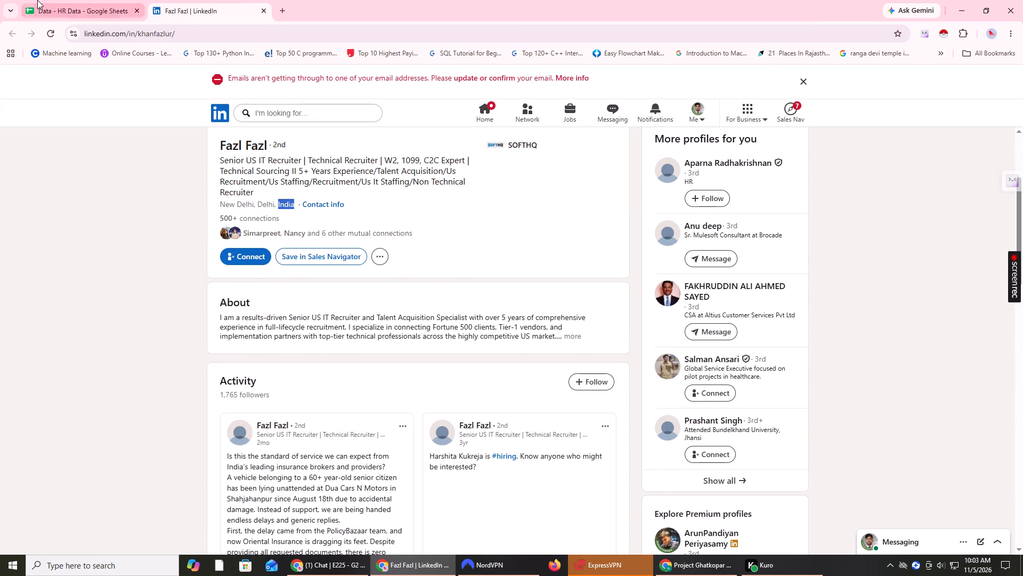
{"action": "left_click", "coordinate": [37, 0]}
{"action": "left_click", "coordinate": [683, 350]}
{"action": "key", "text": "ctrl+v"}
{"action": "left_click", "coordinate": [472, 289]}
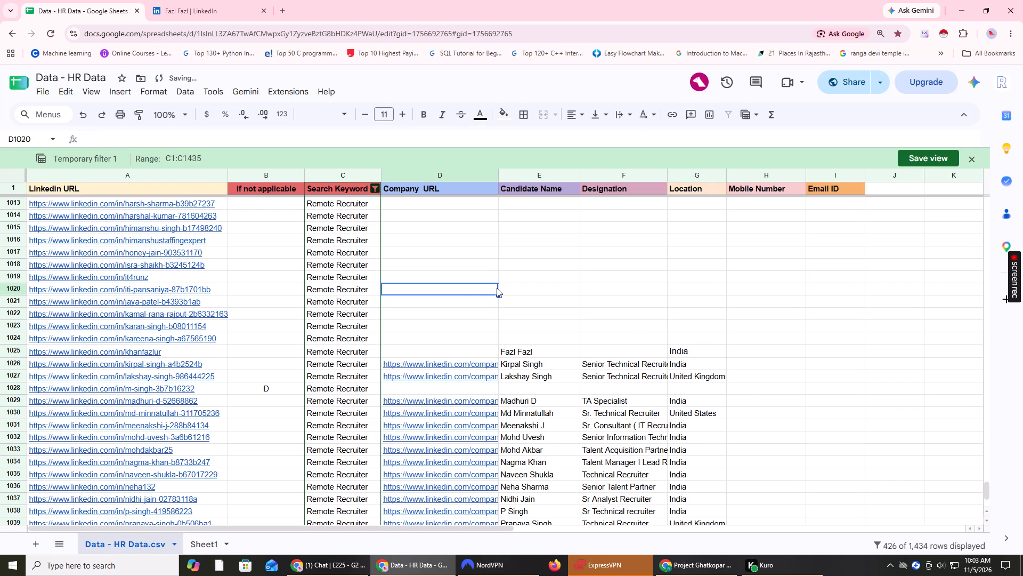
Open the SOFTHQ company page from the profile's experience and copy Senior US IT Recruiter || Technical Recruiter into row 1025's Designation cell.
{"action": "left_click", "coordinate": [188, 0]}
{"action": "scroll", "coordinate": [330, 339], "scroll_direction": "down", "scroll_amount": 5}
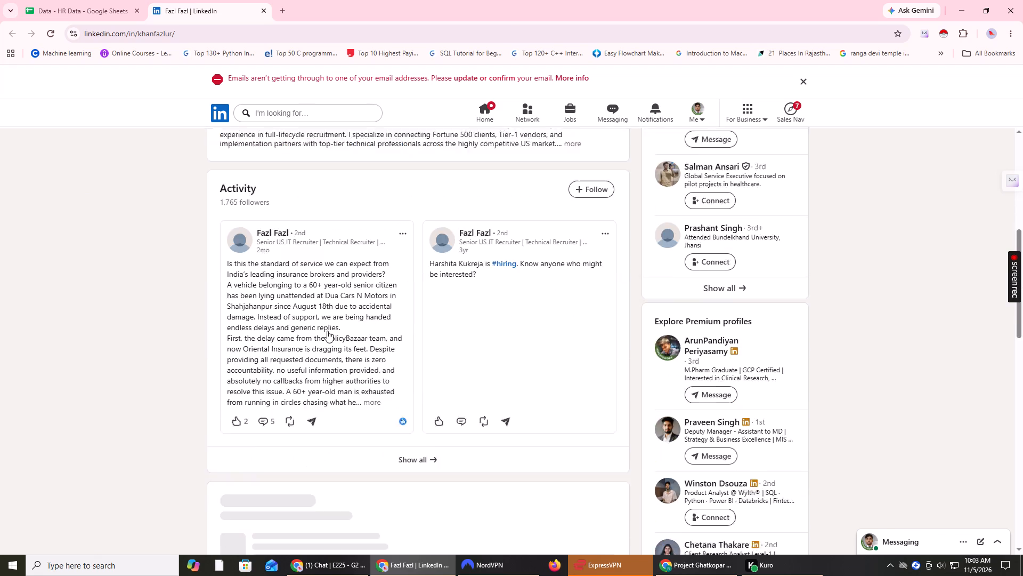
{"action": "scroll", "coordinate": [327, 331], "scroll_direction": "down", "scroll_amount": 5}
{"action": "left_click", "coordinate": [231, 187], "text": "ctrl"}
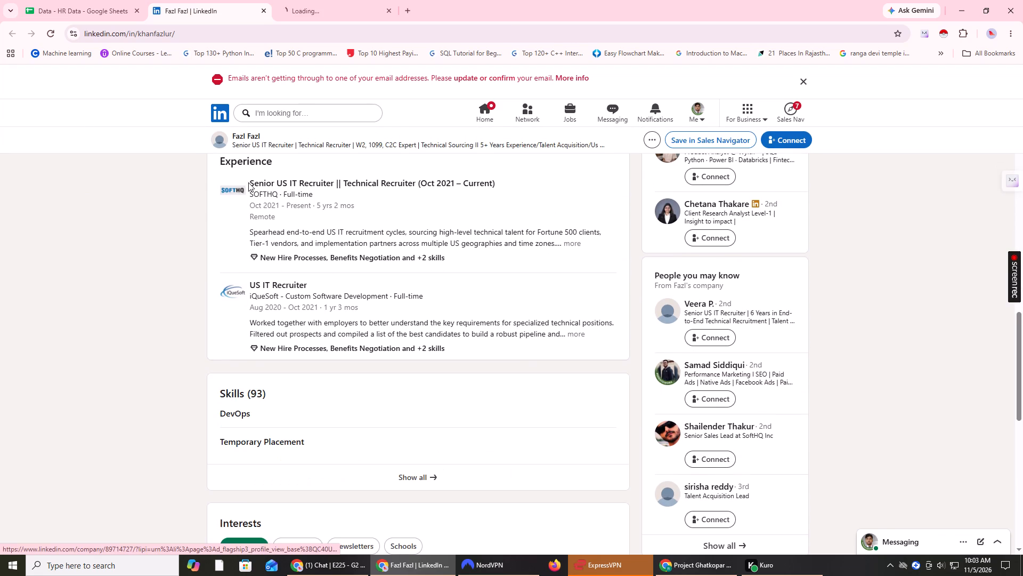
{"action": "left_click_drag", "start_coordinate": [245, 180], "coordinate": [407, 182]}
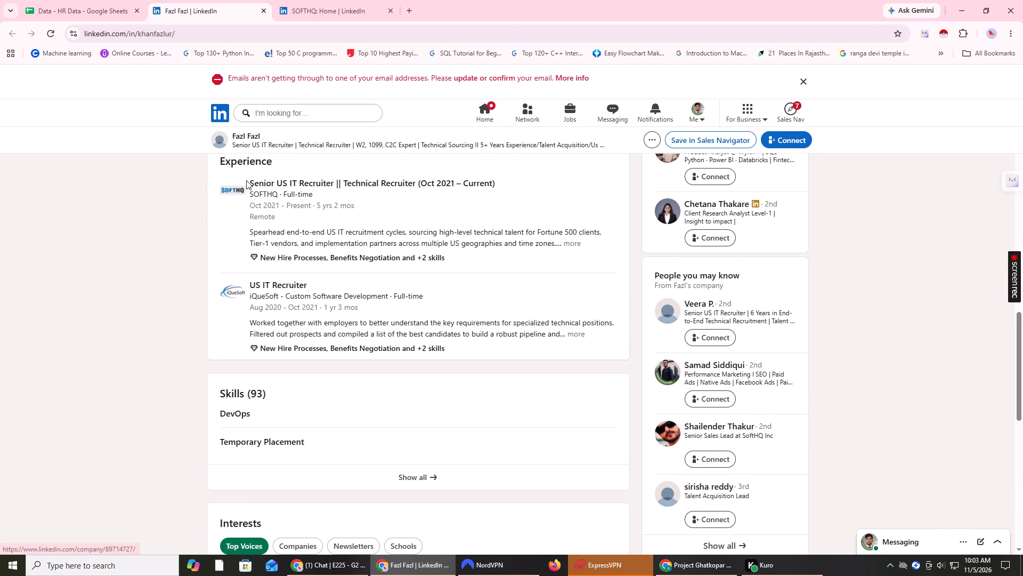
{"action": "left_click_drag", "start_coordinate": [245, 180], "coordinate": [321, 181]}
{"action": "left_click_drag", "start_coordinate": [249, 182], "coordinate": [414, 184]}
{"action": "key", "text": "ctrl+c"}
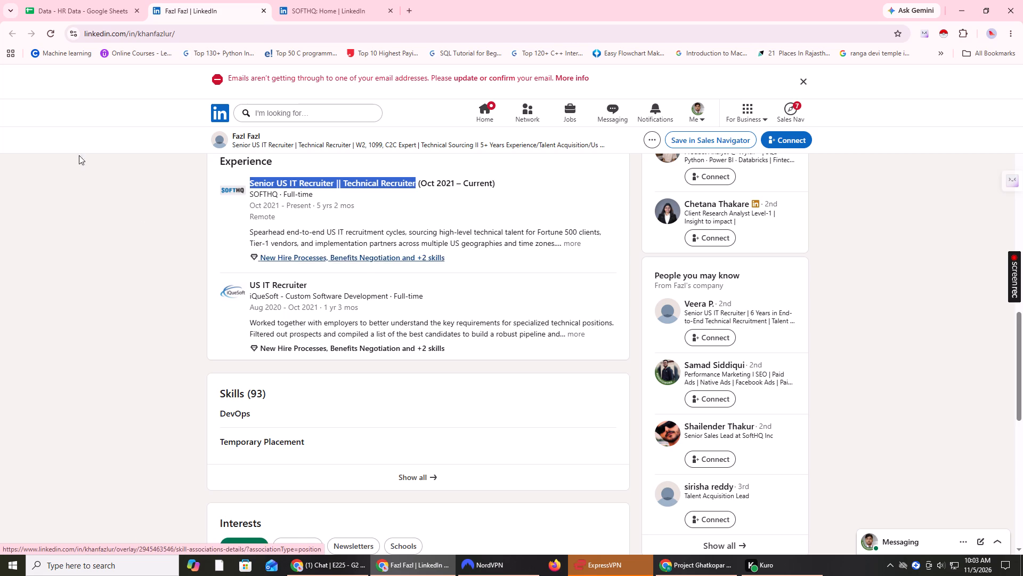
{"action": "left_click", "coordinate": [52, 0]}
{"action": "double_click", "coordinate": [621, 350]}
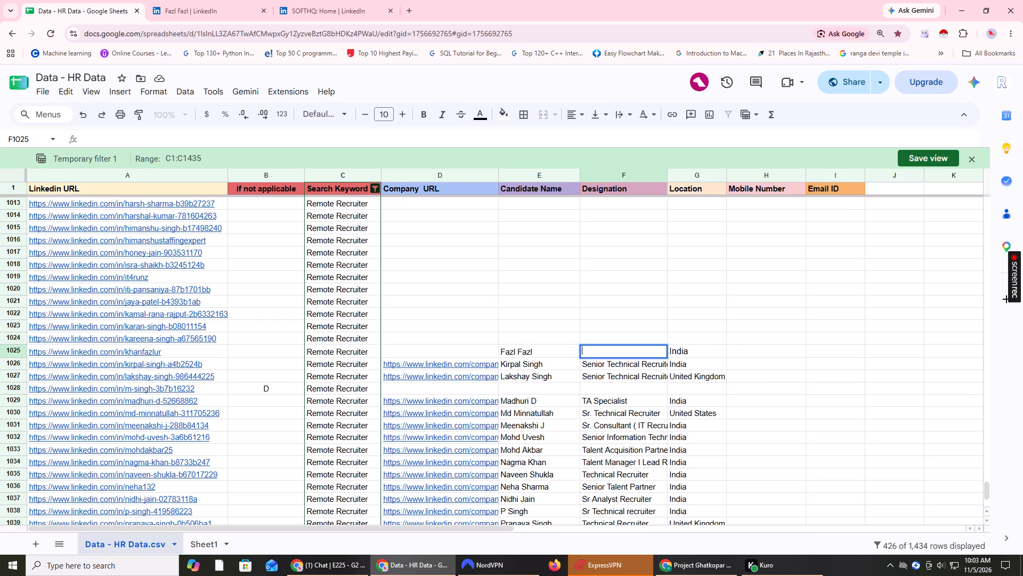
{"action": "key", "text": "ctrl+v"}
{"action": "left_click", "coordinate": [564, 319]}
Copy the SOFTHQ LinkedIn page address into the Company URL cell of row 1025.
{"action": "left_click", "coordinate": [323, 0]}
{"action": "left_click", "coordinate": [272, 34]}
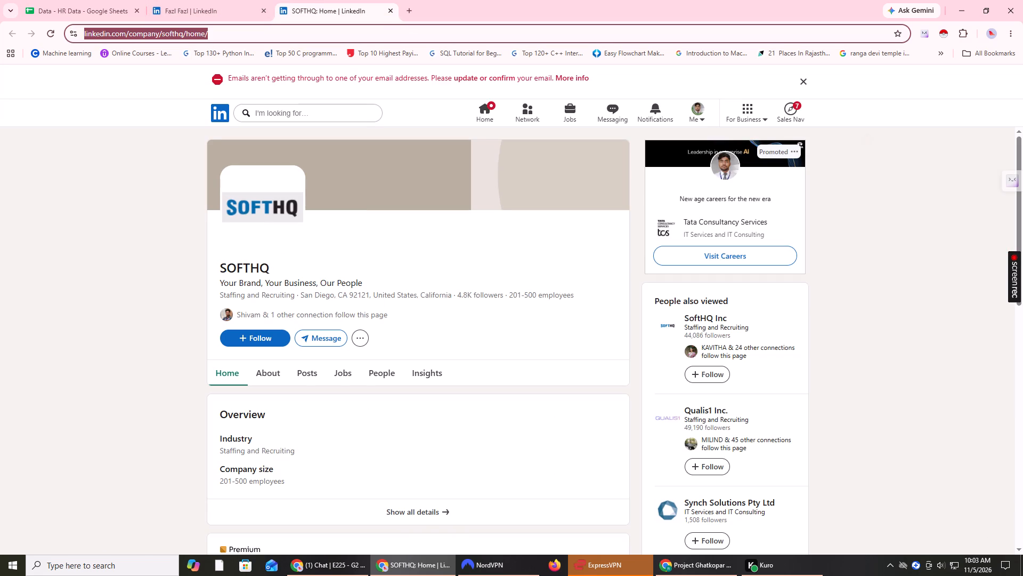
{"action": "key", "text": "ctrl+c"}
{"action": "left_click", "coordinate": [104, 0]}
{"action": "double_click", "coordinate": [470, 348]}
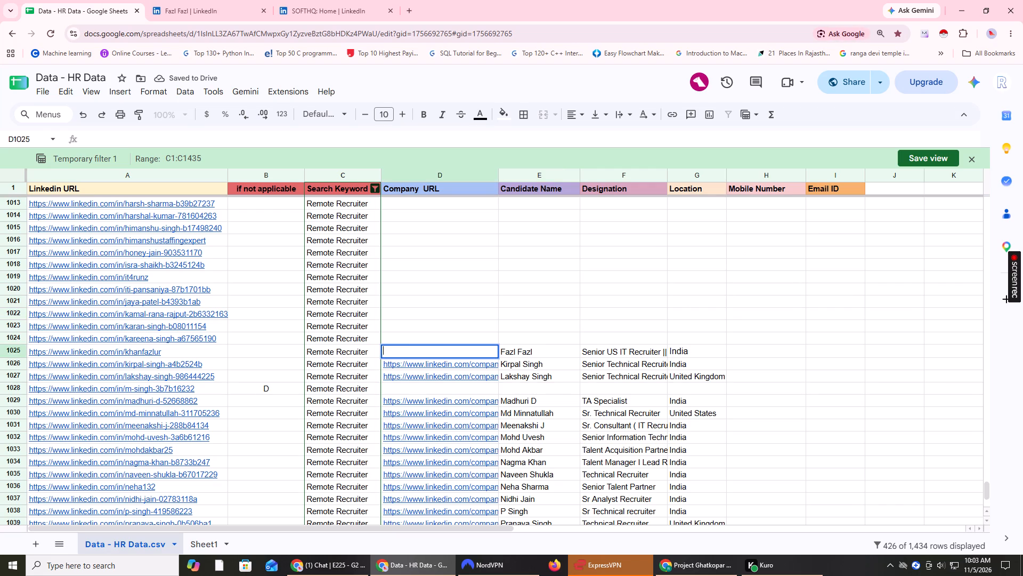
{"action": "key", "text": "ctrl+v"}
{"action": "left_click", "coordinate": [463, 328]}
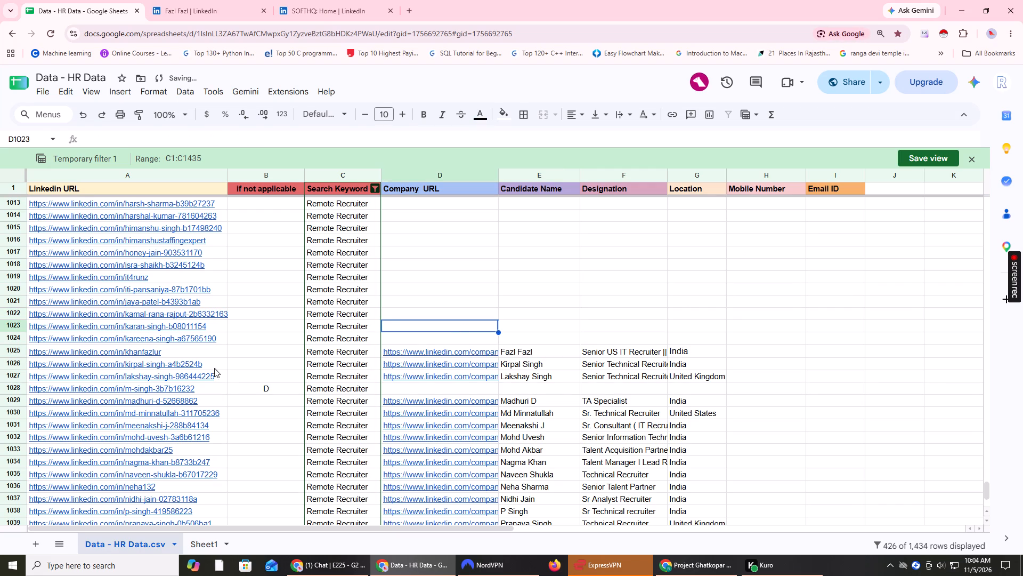
Open the LinkedIn profile linked in row 1024, close the previous candidate's pages, and copy the candidate's name into that row's Candidate Name cell.
{"action": "left_click", "coordinate": [149, 340]}
{"action": "left_click", "coordinate": [131, 356]}
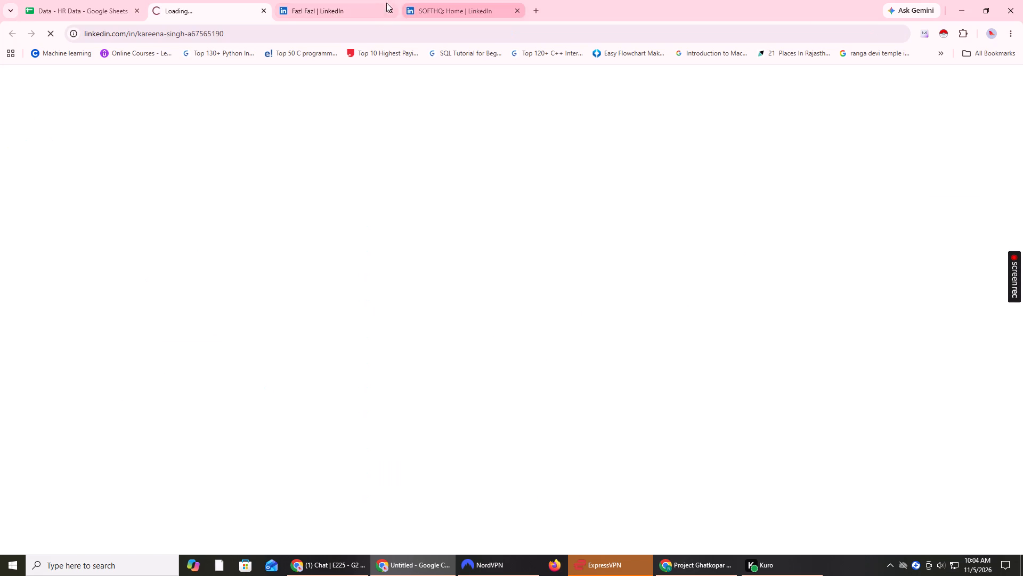
{"action": "left_click", "coordinate": [393, 12]}
{"action": "left_click", "coordinate": [393, 11]}
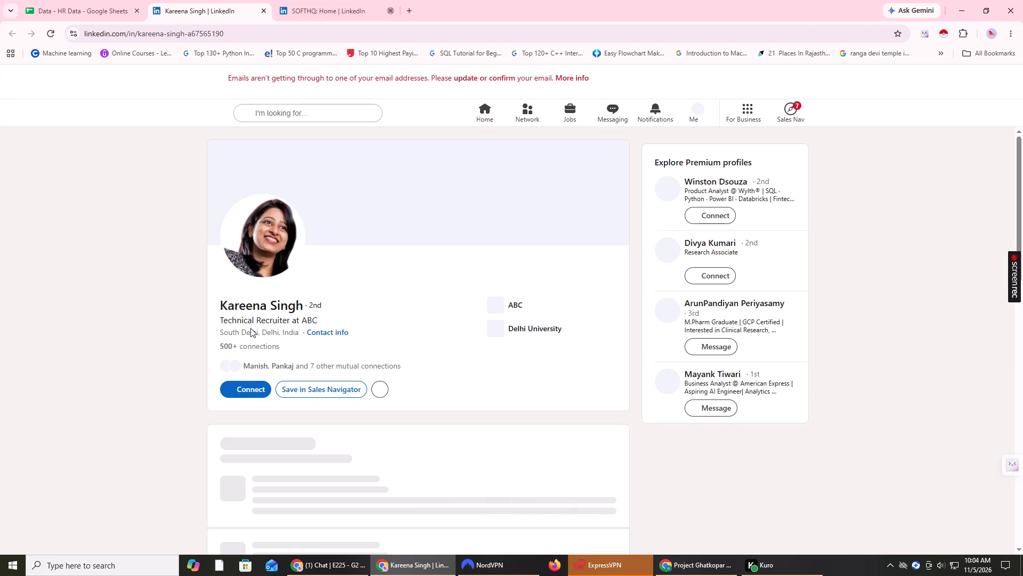
{"action": "left_click_drag", "start_coordinate": [217, 308], "coordinate": [301, 305]}
{"action": "key", "text": "ctrl+c"}
{"action": "left_click", "coordinate": [47, 0]}
{"action": "double_click", "coordinate": [522, 341]}
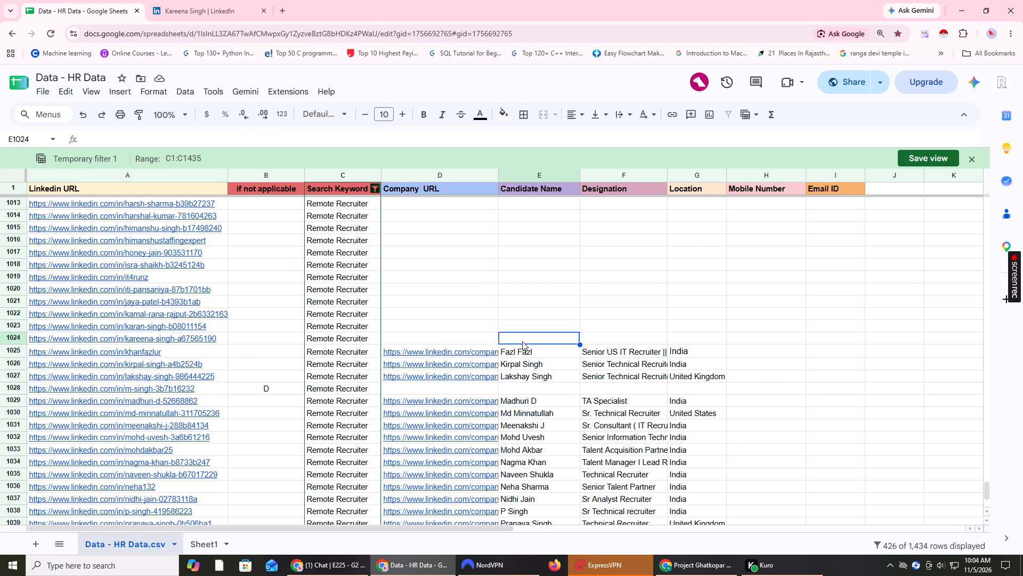
{"action": "key", "text": "ctrl+v"}
{"action": "left_click", "coordinate": [465, 324]}
Copy the country India from the candidate's profile location into the Location cell of row 1024.
{"action": "left_click", "coordinate": [198, 0]}
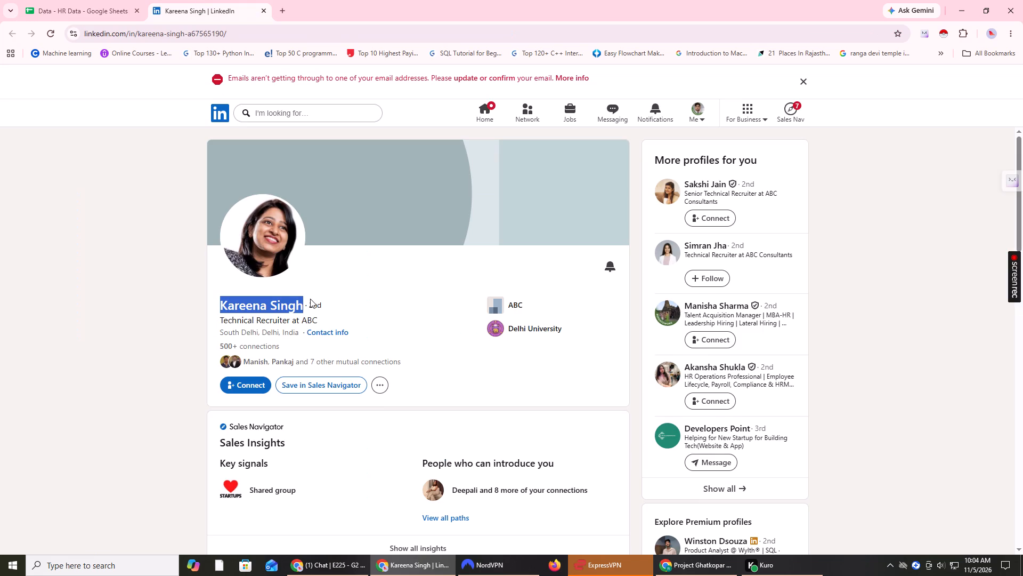
{"action": "scroll", "coordinate": [310, 299], "scroll_direction": "down", "scroll_amount": 1}
{"action": "left_click_drag", "start_coordinate": [298, 279], "coordinate": [283, 283]}
{"action": "key", "text": "ctrl+c"}
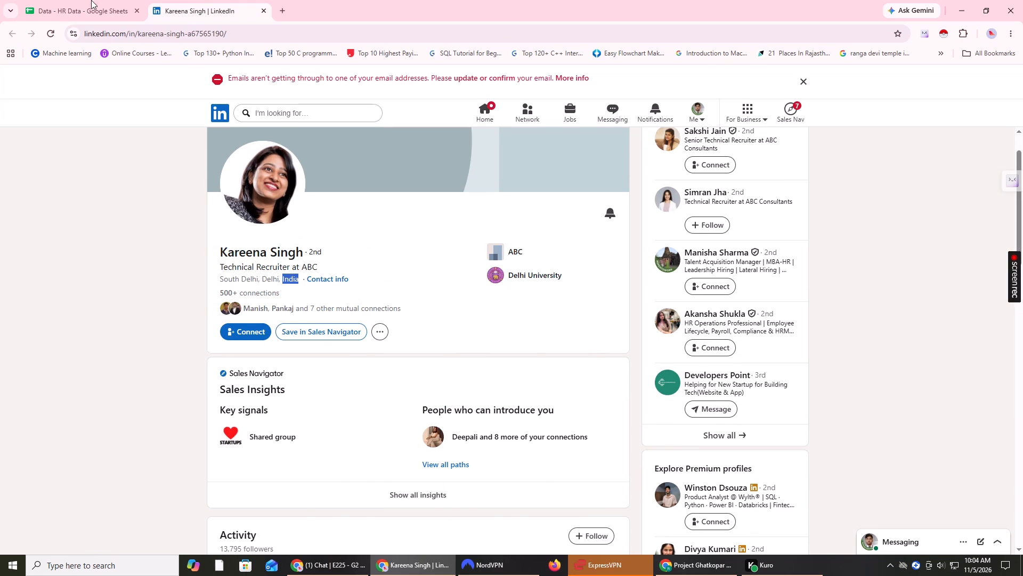
{"action": "left_click", "coordinate": [92, 0]}
{"action": "double_click", "coordinate": [687, 341]}
{"action": "key", "text": "ctrl+v"}
{"action": "left_click", "coordinate": [549, 316], "text": "ctrl"}
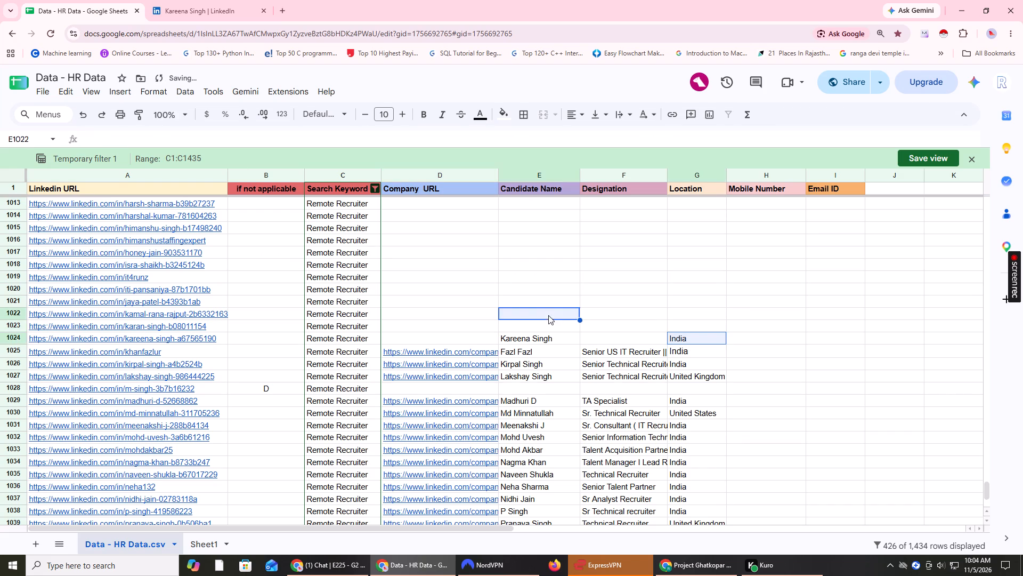
Copy the job title Technical Recruiter from the profile's Experience section into the Designation cell of row 1024.
{"action": "left_click", "coordinate": [223, 0]}
{"action": "scroll", "coordinate": [339, 307], "scroll_direction": "down", "scroll_amount": 7}
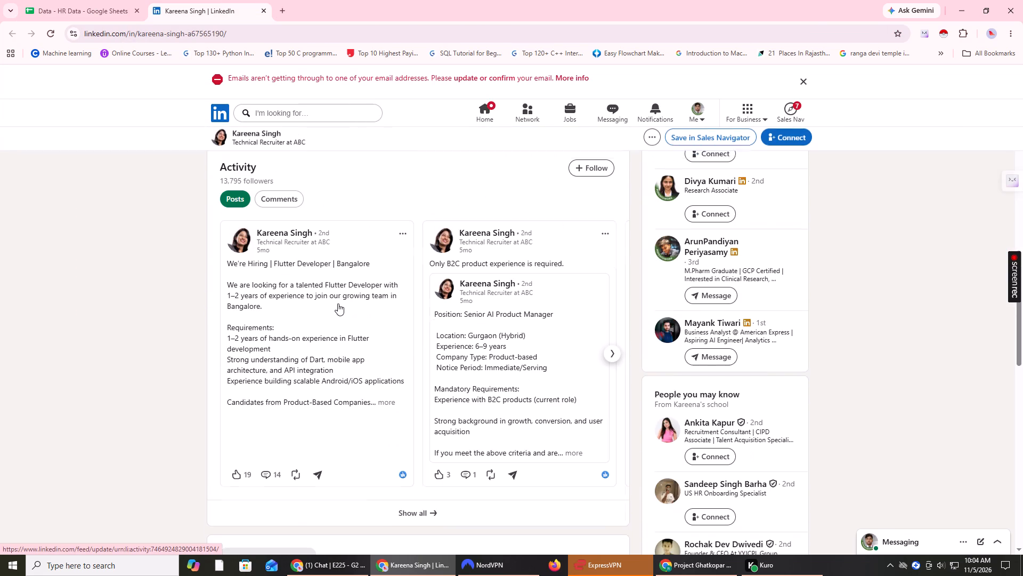
{"action": "scroll", "coordinate": [338, 303], "scroll_direction": "down", "scroll_amount": 4}
{"action": "scroll", "coordinate": [338, 303], "scroll_direction": "up", "scroll_amount": 3}
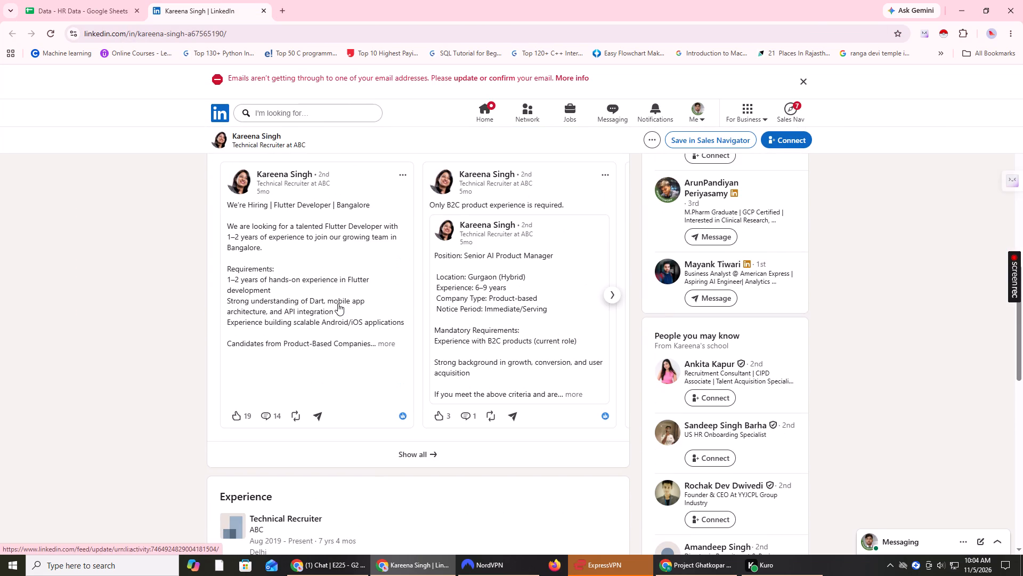
{"action": "scroll", "coordinate": [338, 303], "scroll_direction": "down", "scroll_amount": 3}
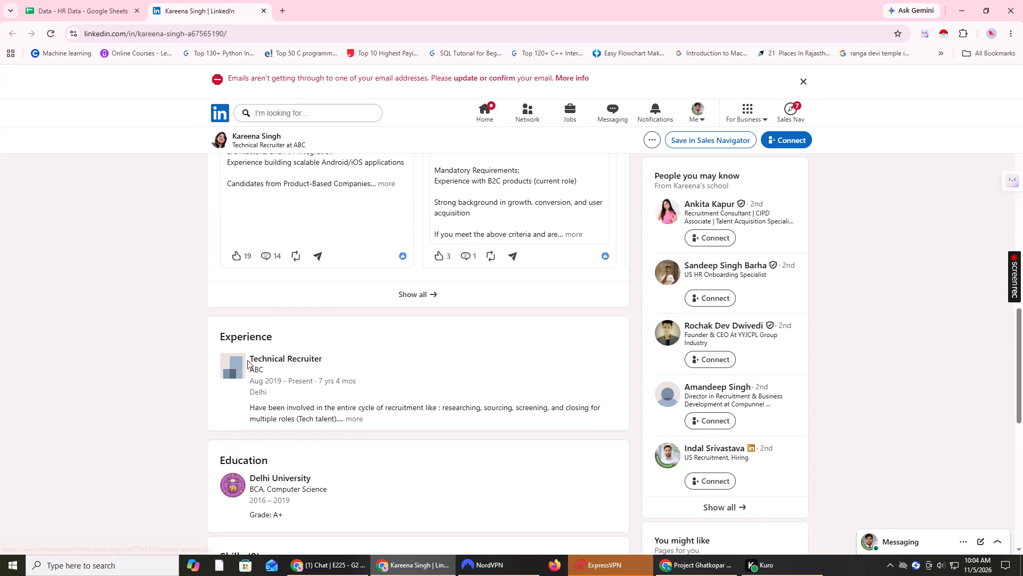
{"action": "left_click_drag", "start_coordinate": [246, 359], "coordinate": [346, 353]}
{"action": "key", "text": "ctrl+c"}
{"action": "left_click", "coordinate": [70, 0]}
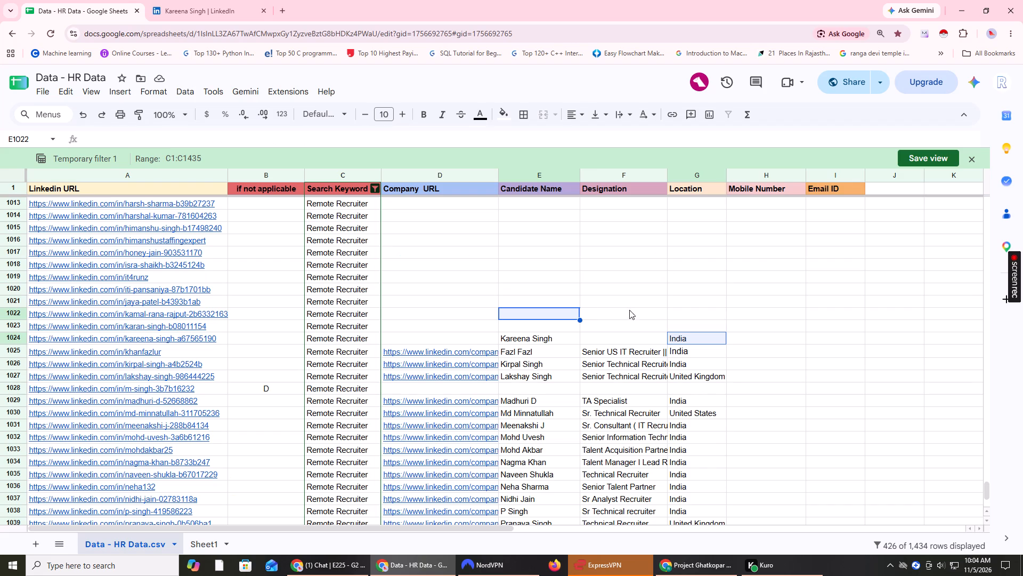
{"action": "double_click", "coordinate": [600, 338]}
{"action": "key", "text": "ctrl+v"}
{"action": "left_click", "coordinate": [534, 313]}
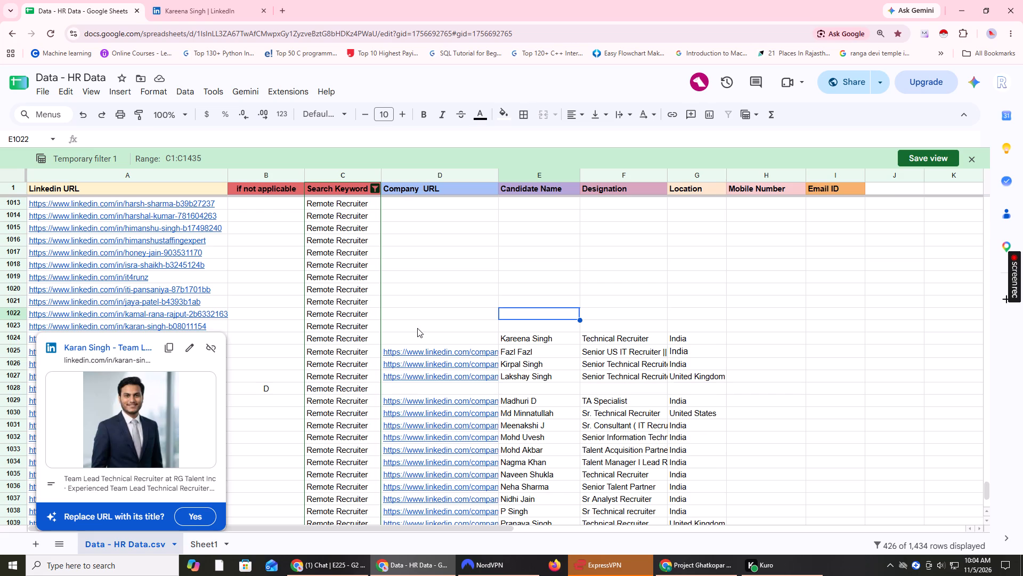
Open the LinkedIn profile linked in row 1023 and copy the candidate's name into that row's Candidate Name cell.
{"action": "left_click", "coordinate": [331, 327]}
{"action": "left_click", "coordinate": [240, 326]}
{"action": "left_click", "coordinate": [196, 326]}
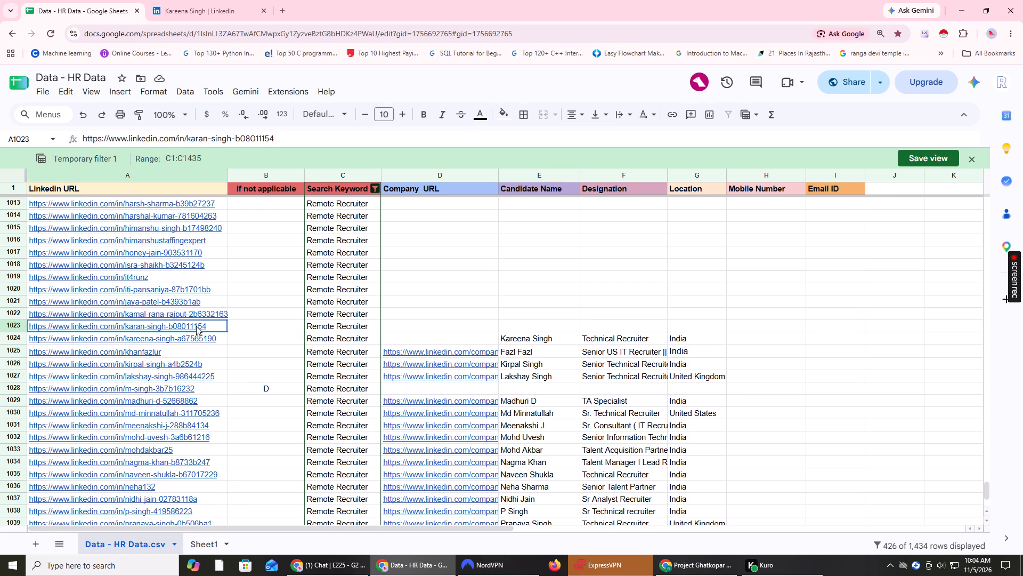
{"action": "left_click", "coordinate": [134, 343]}
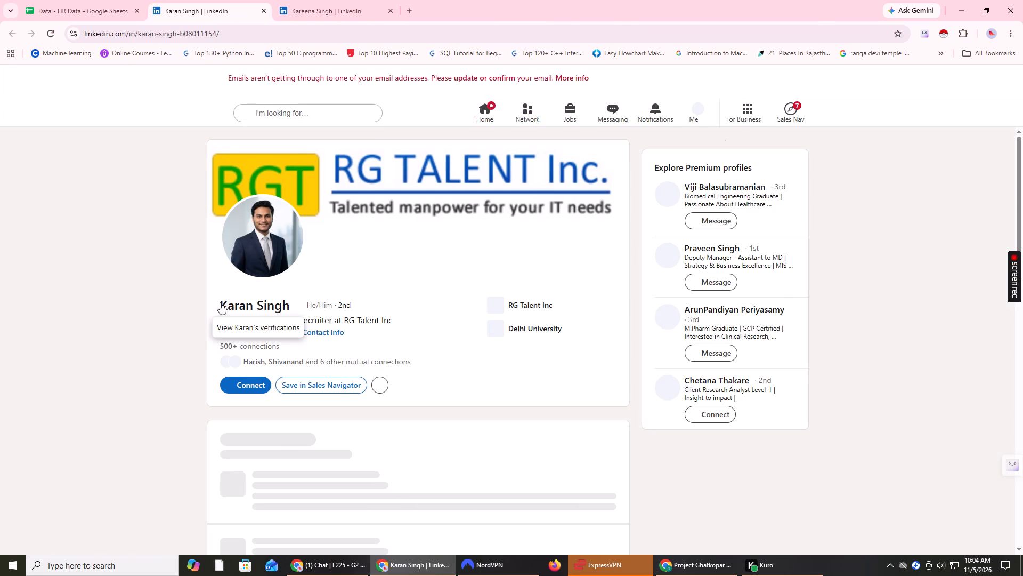
{"action": "left_click_drag", "start_coordinate": [216, 302], "coordinate": [287, 297]}
{"action": "key", "text": "ctrl+c"}
{"action": "left_click", "coordinate": [43, 0]}
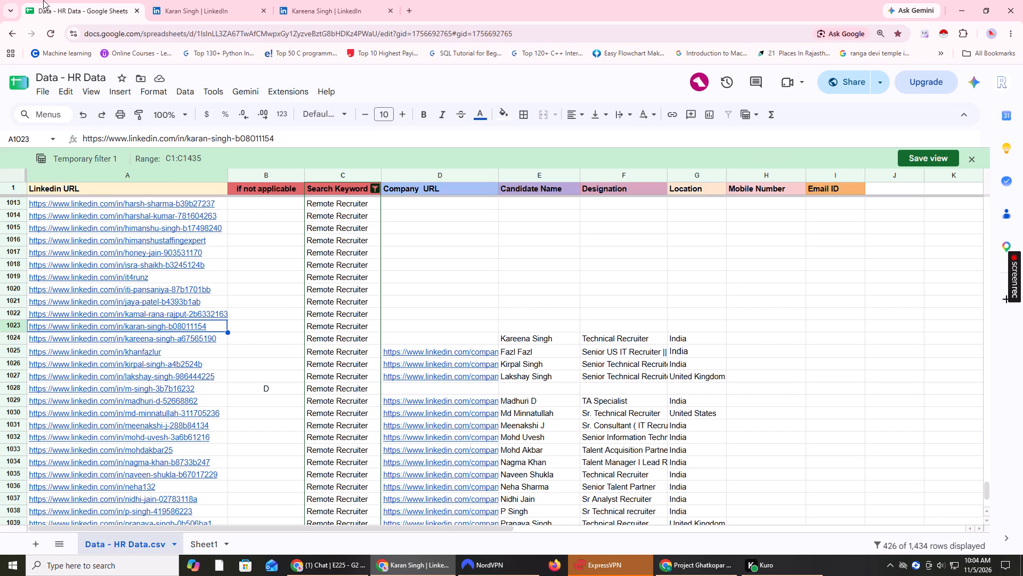
{"action": "double_click", "coordinate": [519, 331]}
{"action": "key", "text": "ctrl+v"}
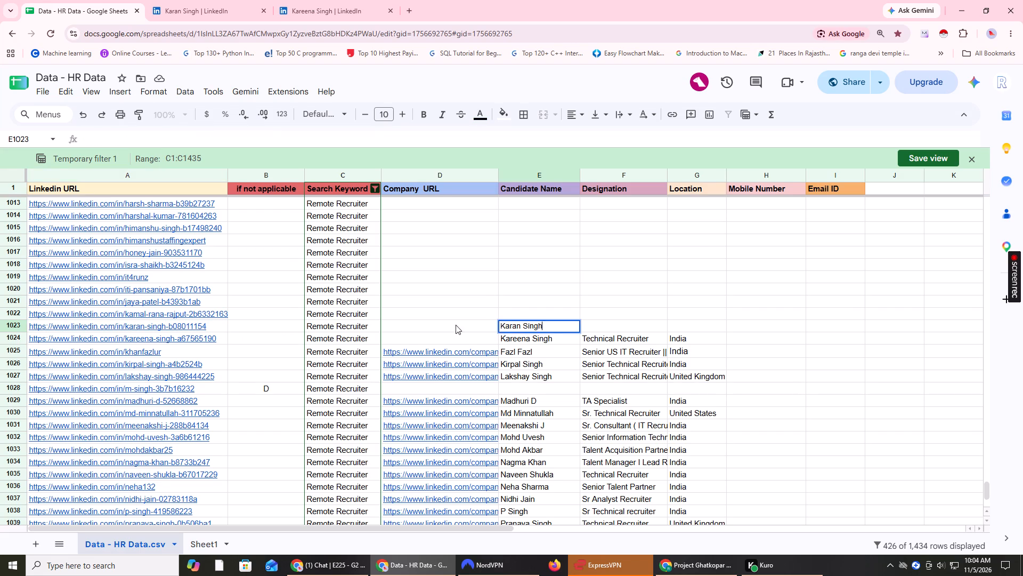
{"action": "left_click", "coordinate": [456, 325]}
Copy the country India from the candidate's profile location into the Location cell of row 1023.
{"action": "left_click", "coordinate": [193, 0]}
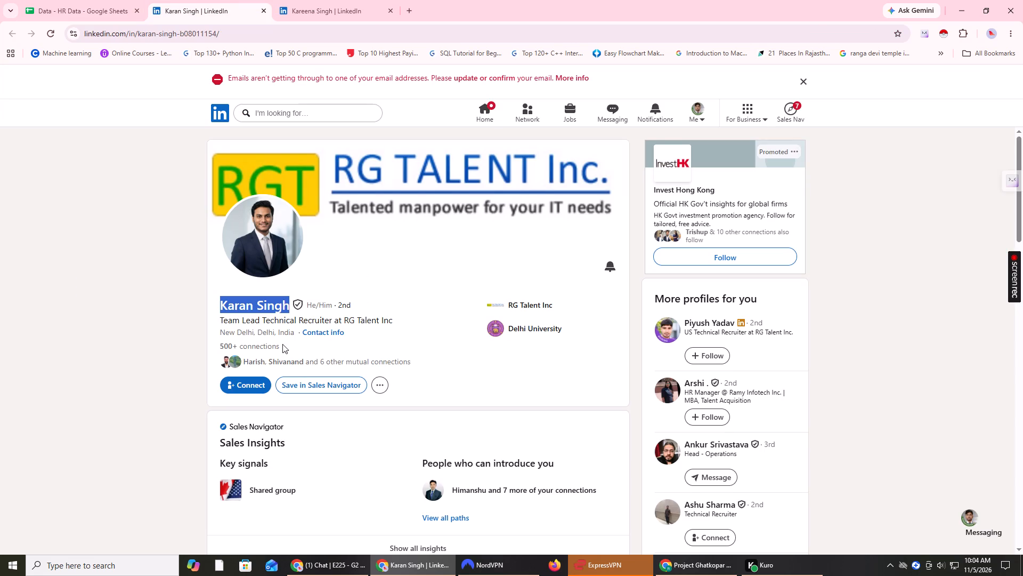
{"action": "left_click_drag", "start_coordinate": [294, 334], "coordinate": [278, 335]}
{"action": "key", "text": "ctrl+c"}
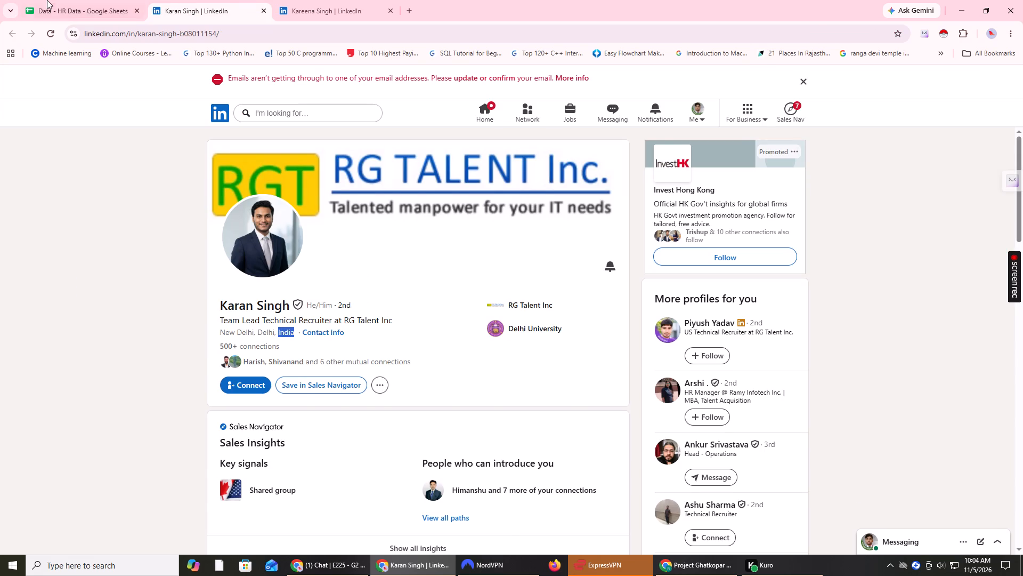
{"action": "left_click", "coordinate": [47, 0]}
{"action": "double_click", "coordinate": [690, 326]}
{"action": "key", "text": "ctrl+v"}
{"action": "left_click", "coordinate": [602, 305], "text": "ctrl"}
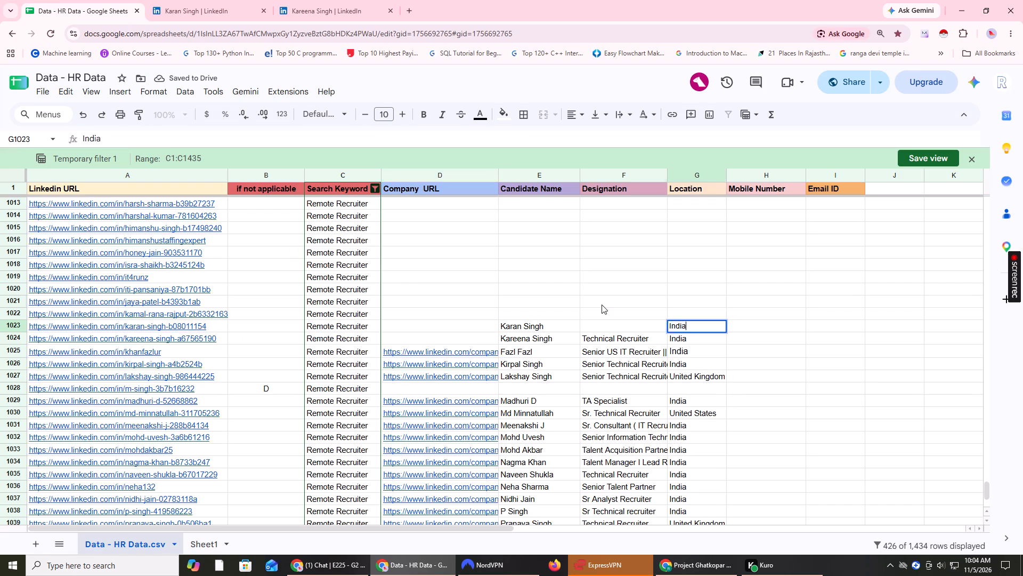
Review the Location entries in the earlier filled rows near the top of the sheet, and return to the rows above 1023.
{"action": "left_click", "coordinate": [197, 0]}
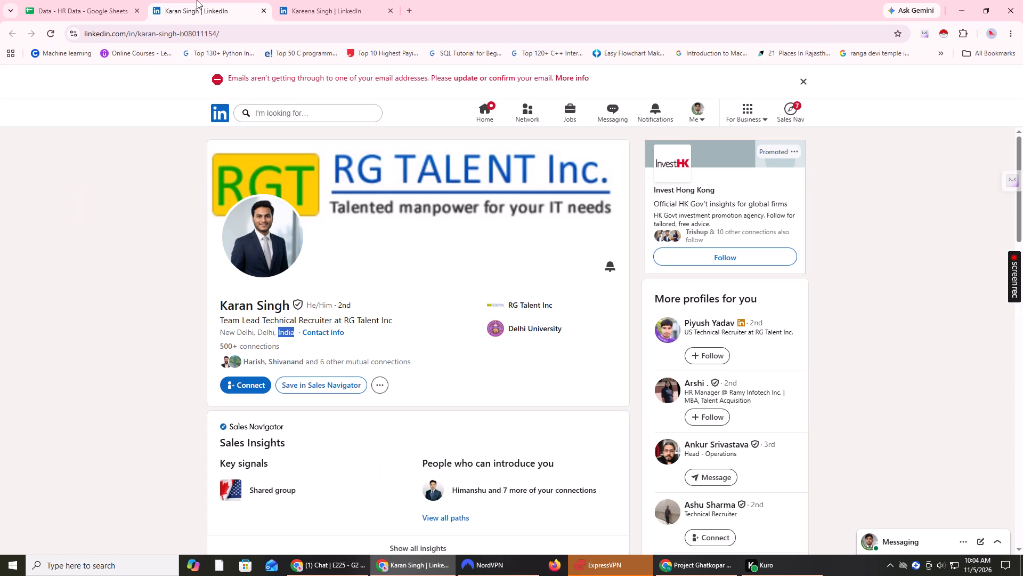
{"action": "left_click", "coordinate": [330, 0]}
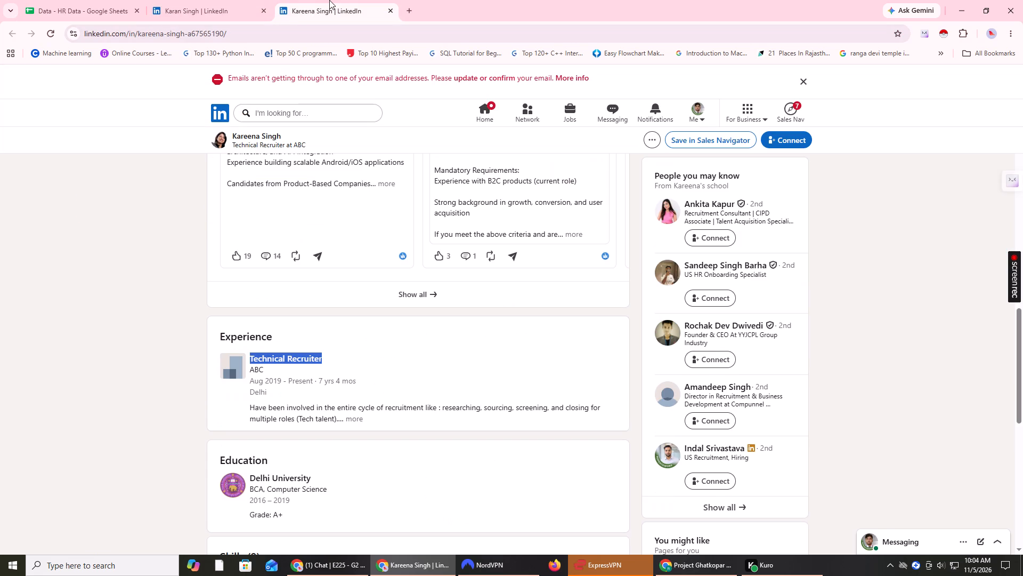
{"action": "left_click", "coordinate": [80, 0]}
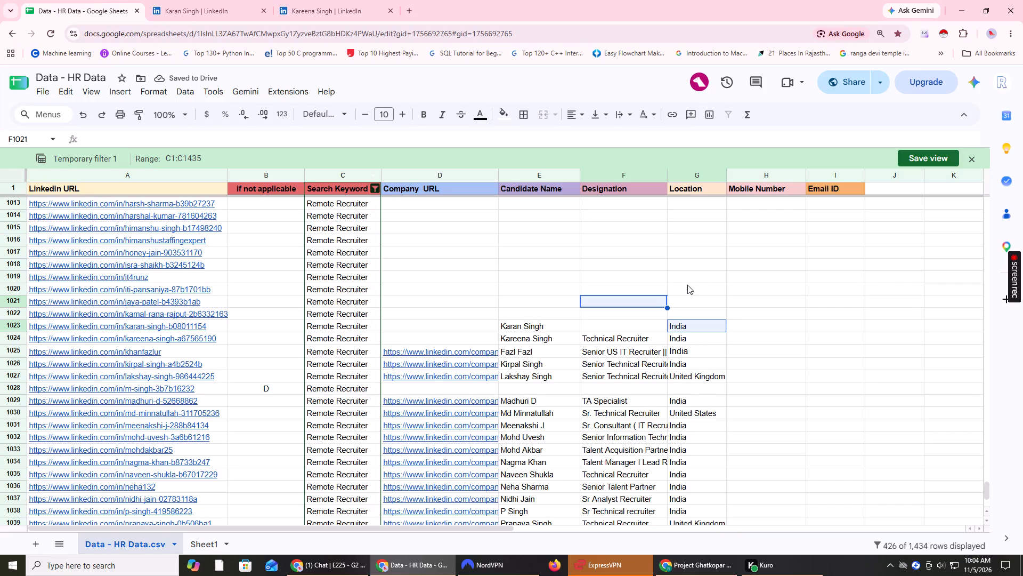
{"action": "left_click", "coordinate": [693, 275]}
{"action": "scroll", "coordinate": [691, 286], "scroll_direction": "up", "scroll_amount": 2}
{"action": "left_click", "coordinate": [690, 241]}
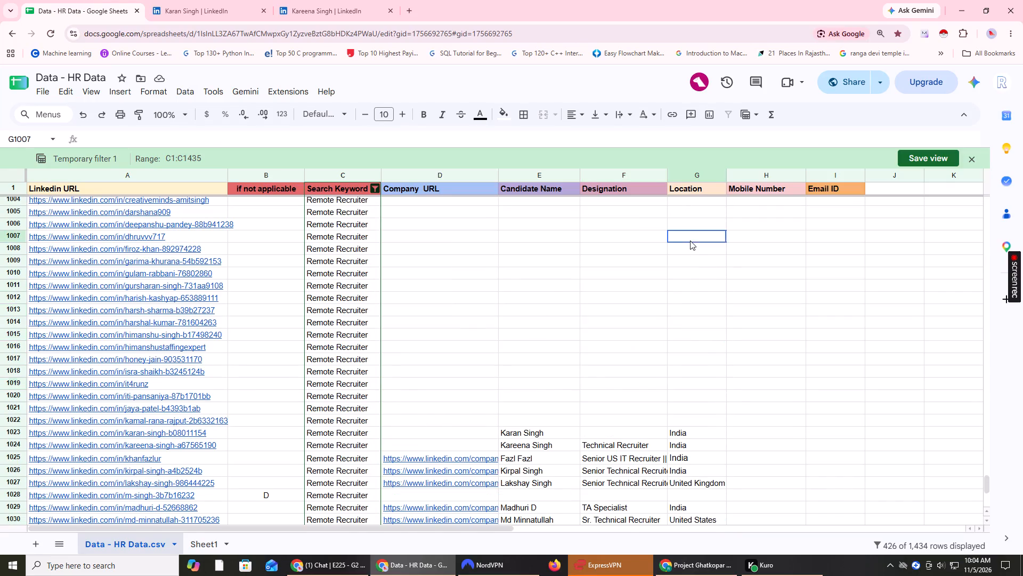
{"action": "scroll", "coordinate": [689, 250], "scroll_direction": "up", "scroll_amount": 4}
{"action": "scroll", "coordinate": [689, 250], "scroll_direction": "up", "scroll_amount": 20}
{"action": "scroll", "coordinate": [689, 250], "scroll_direction": "up", "scroll_amount": 3}
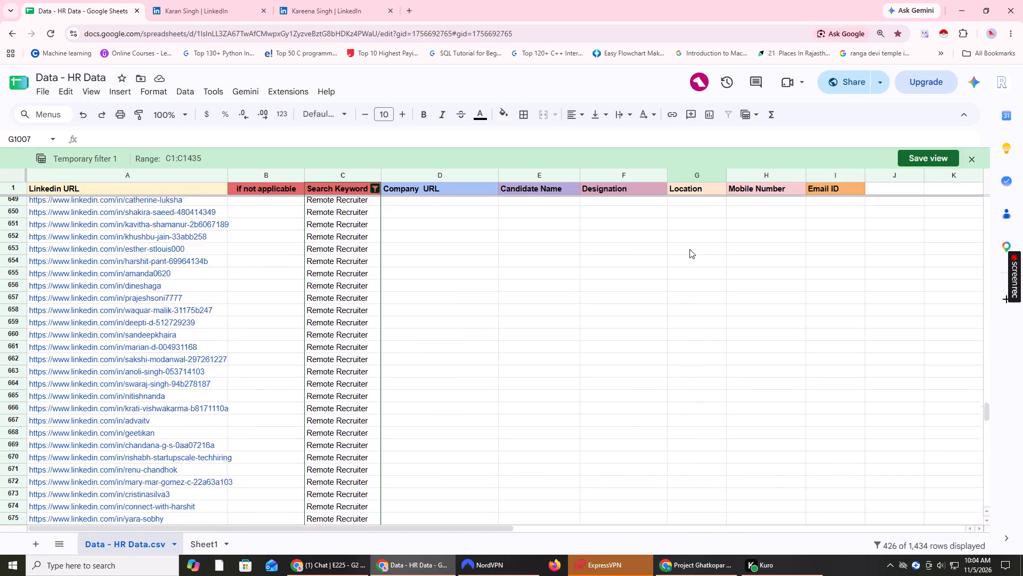
{"action": "scroll", "coordinate": [689, 249], "scroll_direction": "up", "scroll_amount": 20}
{"action": "scroll", "coordinate": [689, 249], "scroll_direction": "up", "scroll_amount": 1}
{"action": "scroll", "coordinate": [688, 248], "scroll_direction": "up", "scroll_amount": 20}
{"action": "scroll", "coordinate": [688, 248], "scroll_direction": "up", "scroll_amount": 8}
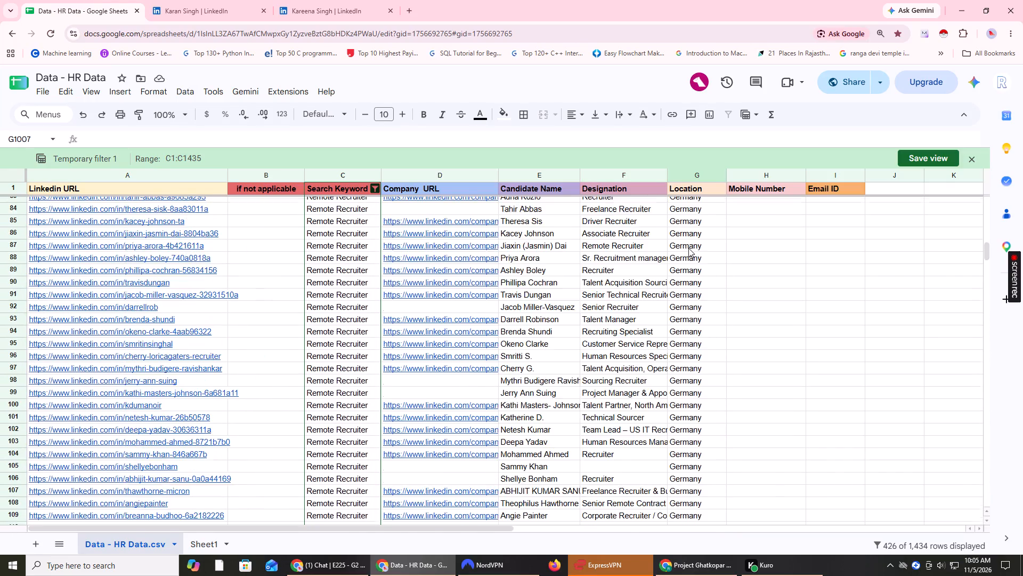
{"action": "scroll", "coordinate": [688, 248], "scroll_direction": "up", "scroll_amount": 20}
{"action": "scroll", "coordinate": [688, 248], "scroll_direction": "up", "scroll_amount": 10}
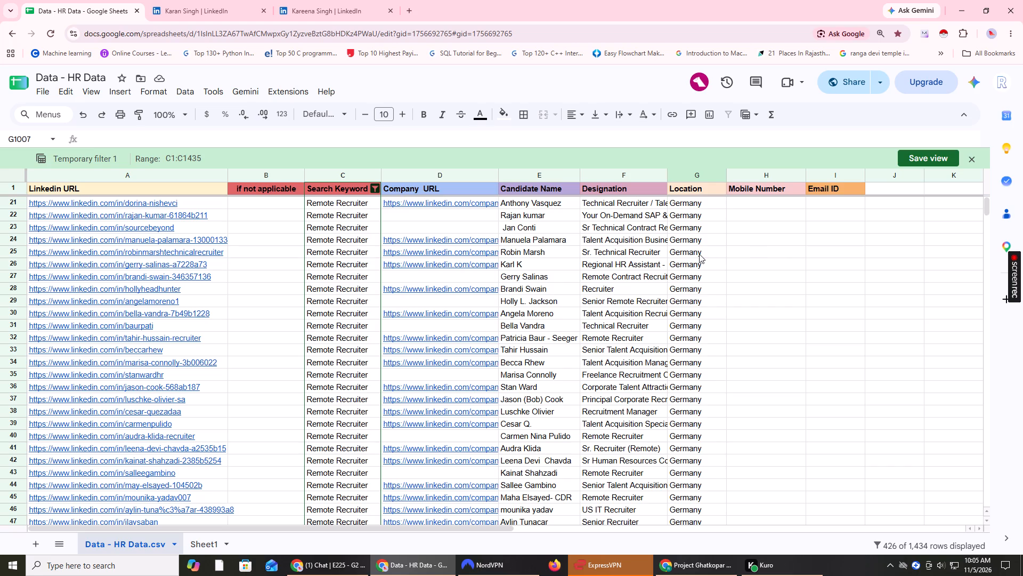
{"action": "left_click", "coordinate": [699, 254]}
{"action": "right_click", "coordinate": [698, 253]}
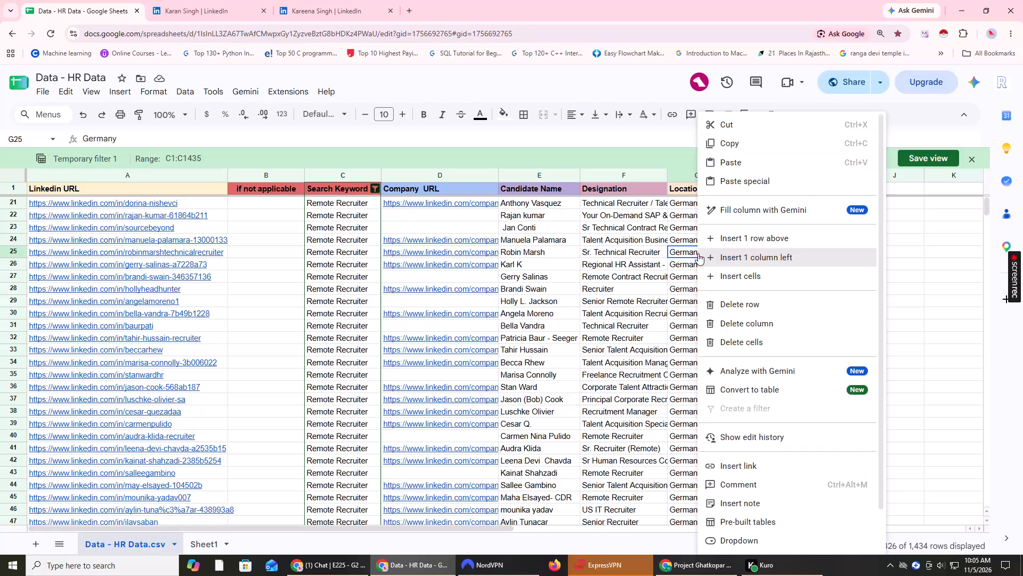
{"action": "left_click", "coordinate": [939, 285]}
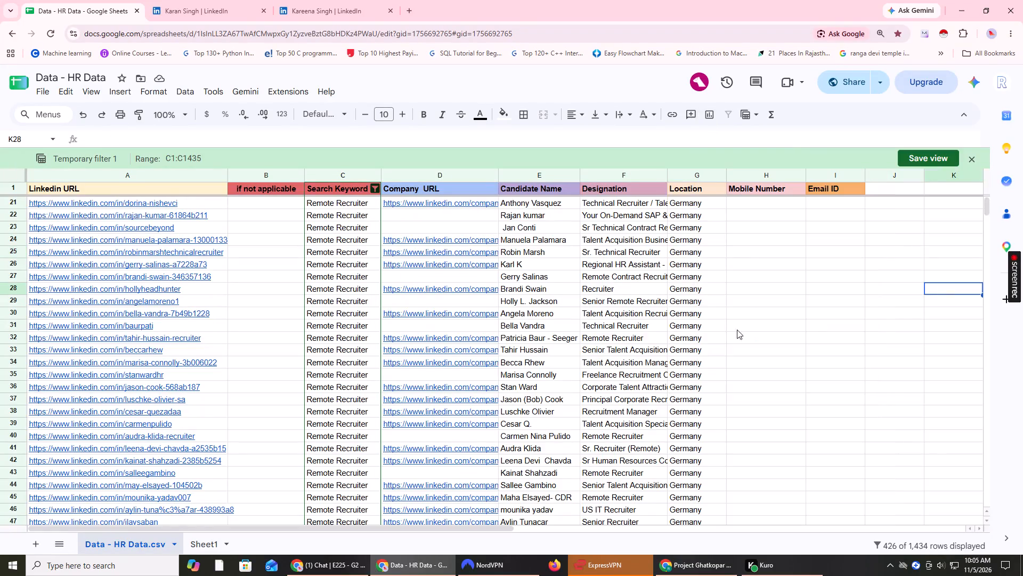
{"action": "scroll", "coordinate": [709, 316], "scroll_direction": "down", "scroll_amount": 20}
{"action": "scroll", "coordinate": [709, 316], "scroll_direction": "down", "scroll_amount": 19}
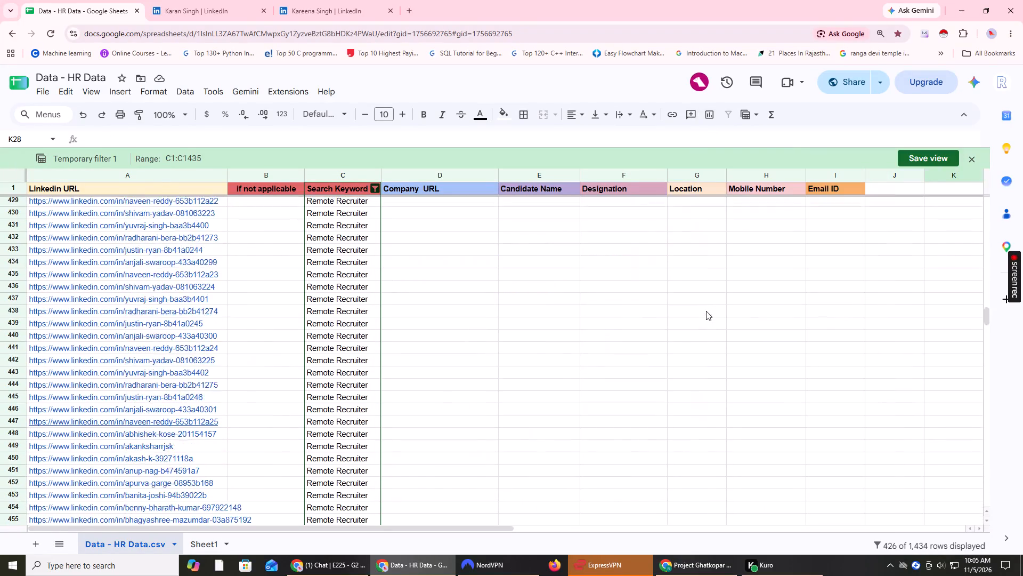
{"action": "scroll", "coordinate": [706, 311], "scroll_direction": "down", "scroll_amount": 20}
{"action": "scroll", "coordinate": [706, 311], "scroll_direction": "down", "scroll_amount": 20}
{"action": "scroll", "coordinate": [706, 311], "scroll_direction": "down", "scroll_amount": 4}
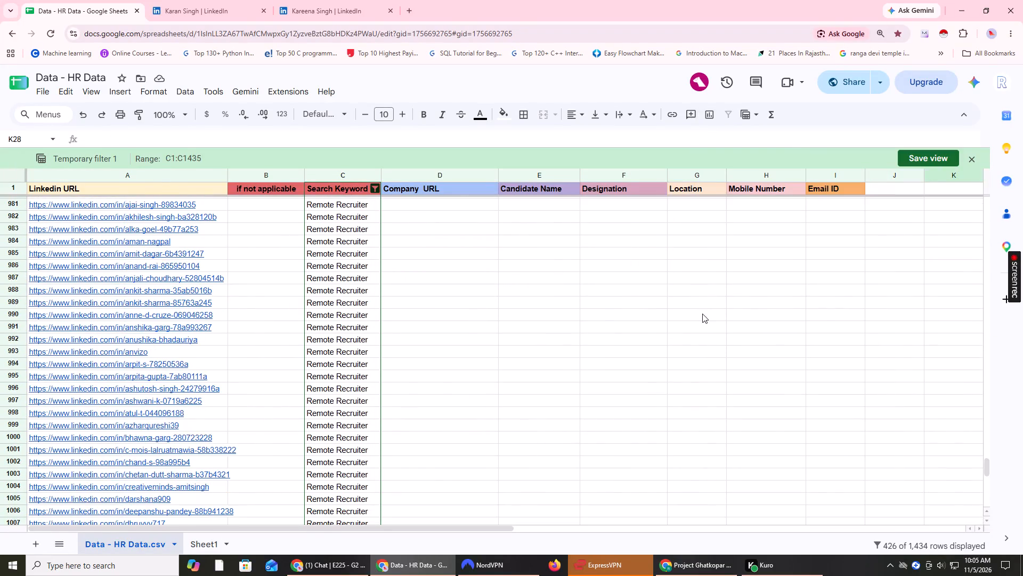
{"action": "scroll", "coordinate": [702, 314], "scroll_direction": "down", "scroll_amount": 6}
{"action": "left_click", "coordinate": [700, 299]}
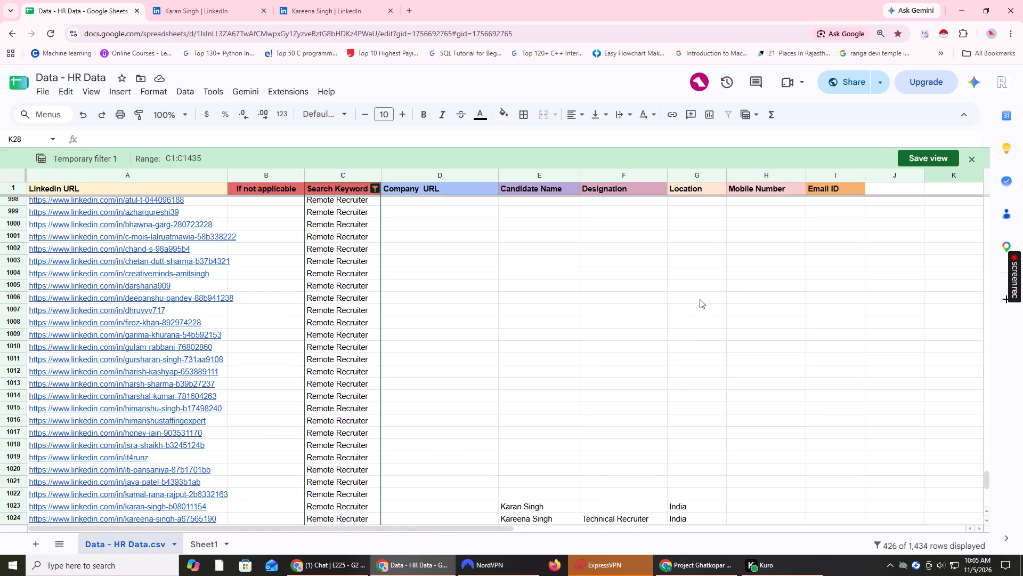
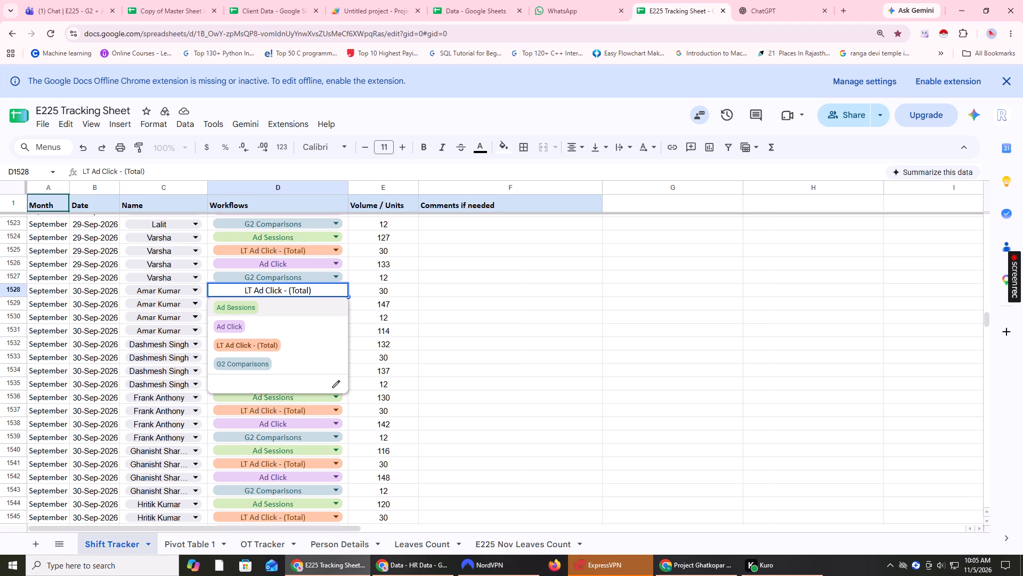
In the E225 Tracking Sheet, copy the workflow entry LT Ad Click - (Total) from row 1528 of the Shift Tracker.
{"action": "left_click", "coordinate": [370, 293]}
{"action": "left_click", "coordinate": [343, 294]}
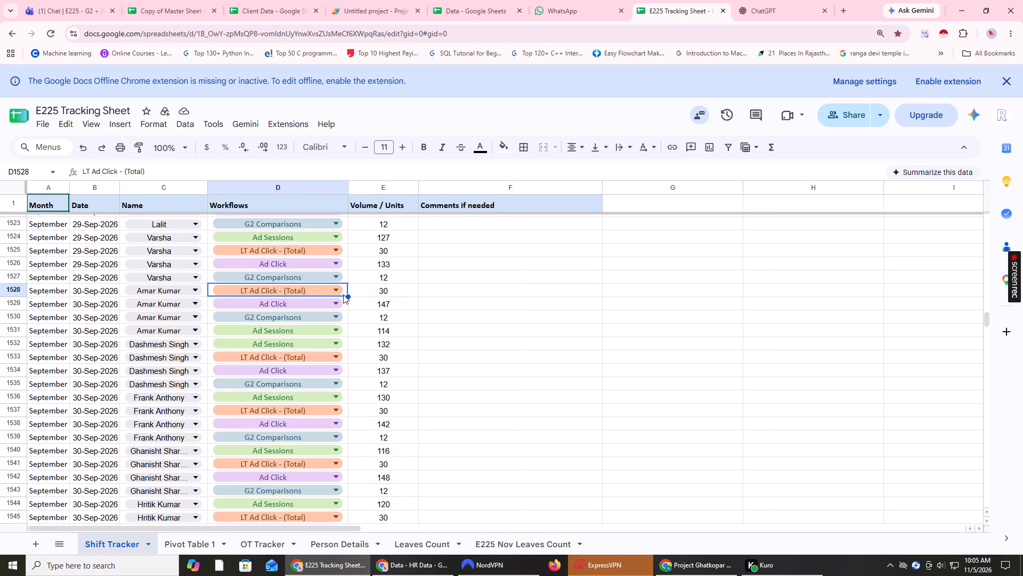
{"action": "key", "text": "ctrl+c"}
{"action": "left_click", "coordinate": [595, 356]}
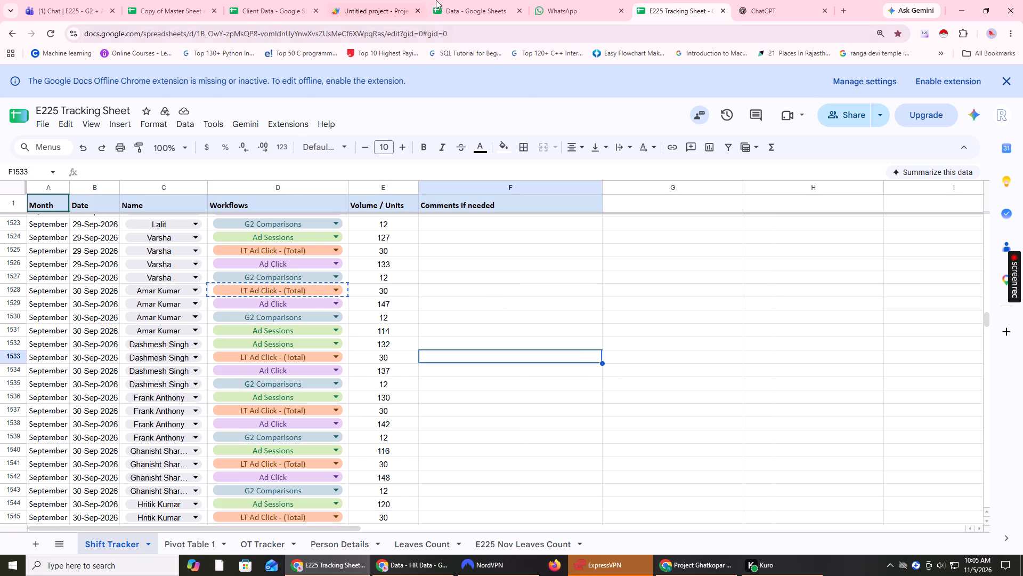
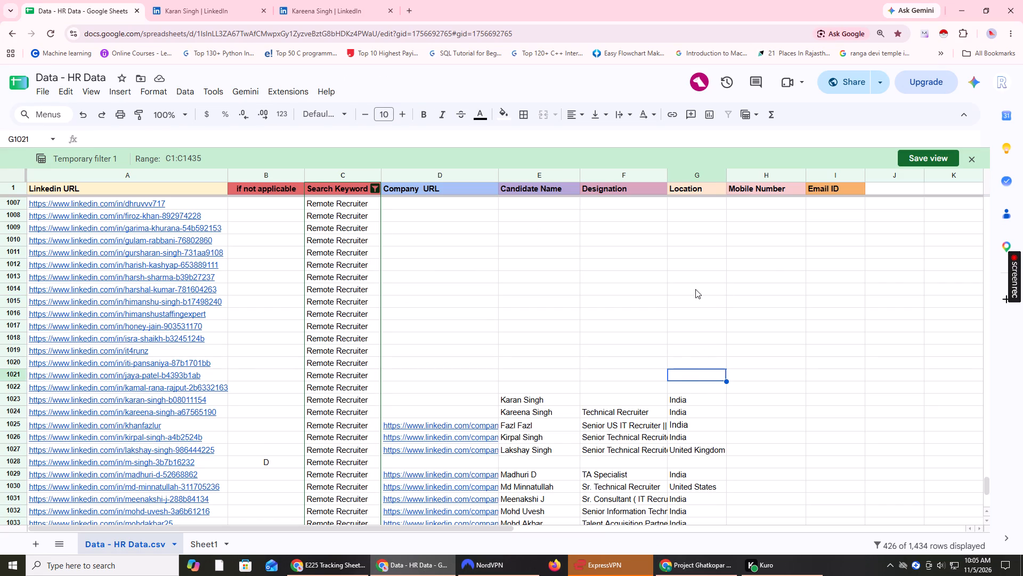
Paste the copied dropdown into the Location cell of row 1014 in Data - HR Data and choose Ad Sessions.
{"action": "key", "text": "ctrl+v"}
{"action": "left_click", "coordinate": [695, 290]}
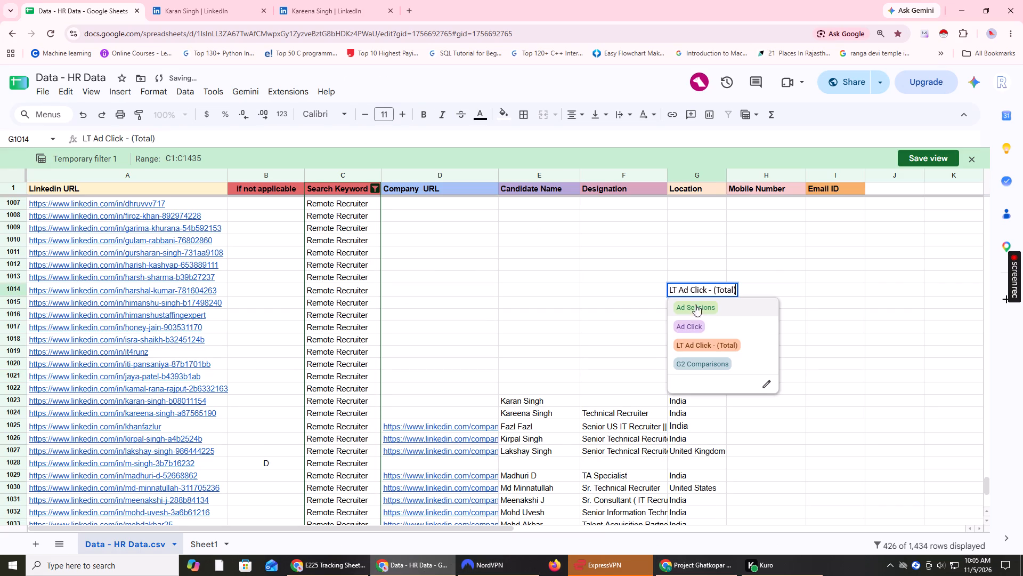
{"action": "double_click", "coordinate": [690, 307]}
{"action": "left_click", "coordinate": [693, 293]}
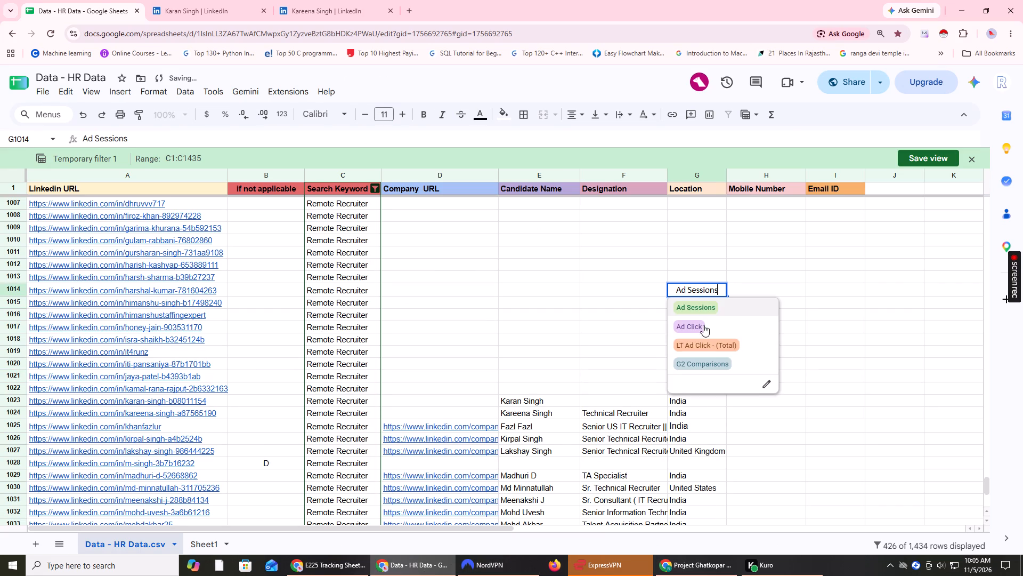
Edit the dropdown's validation rule for G1014, replacing its first two options with India and Germany.
{"action": "left_click", "coordinate": [768, 383]}
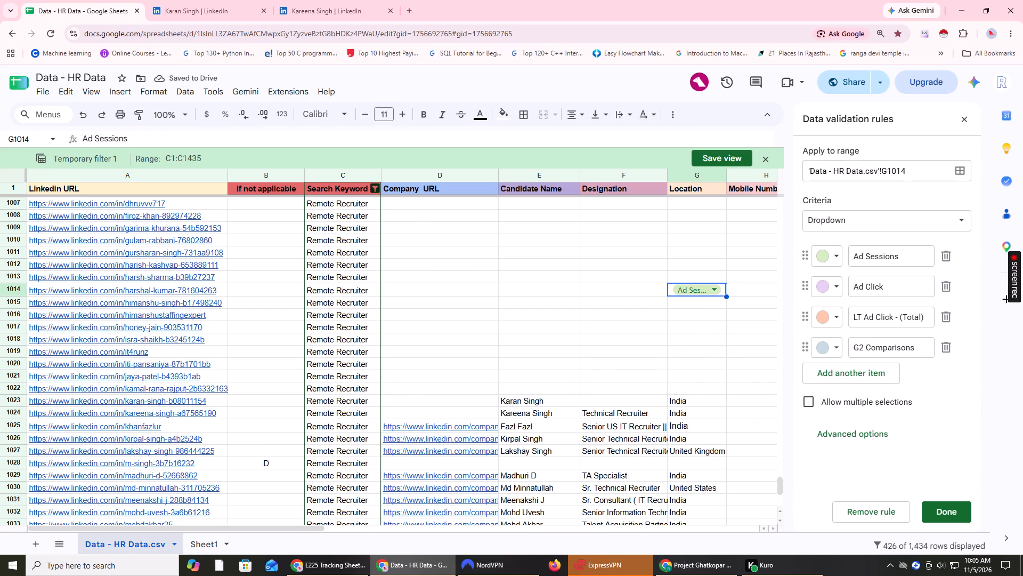
{"action": "scroll", "coordinate": [866, 300], "scroll_direction": "up", "scroll_amount": 2}
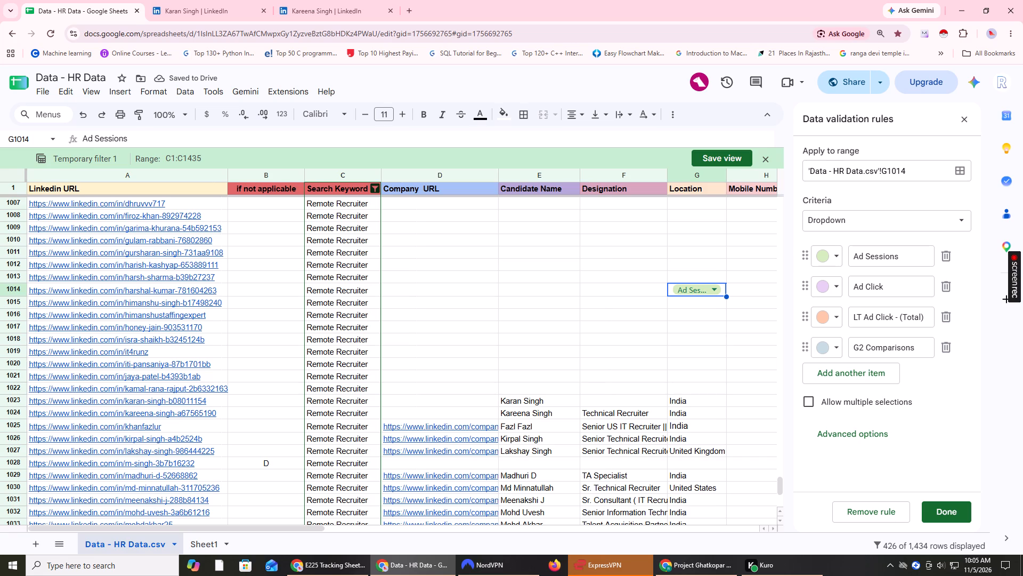
{"action": "left_click", "coordinate": [886, 256]}
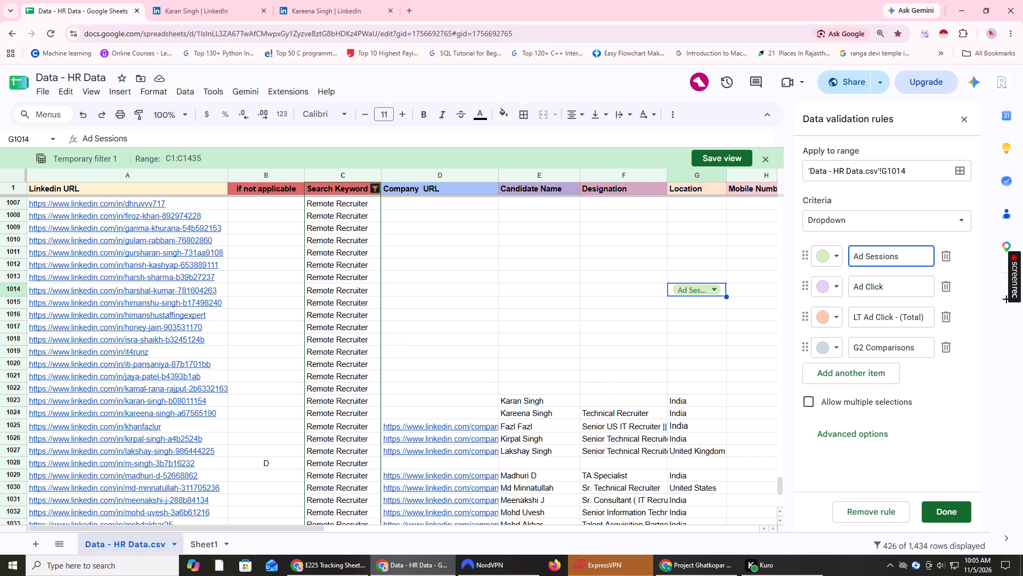
{"action": "key", "text": "ctrl+a"}
{"action": "type", "text": "India"}
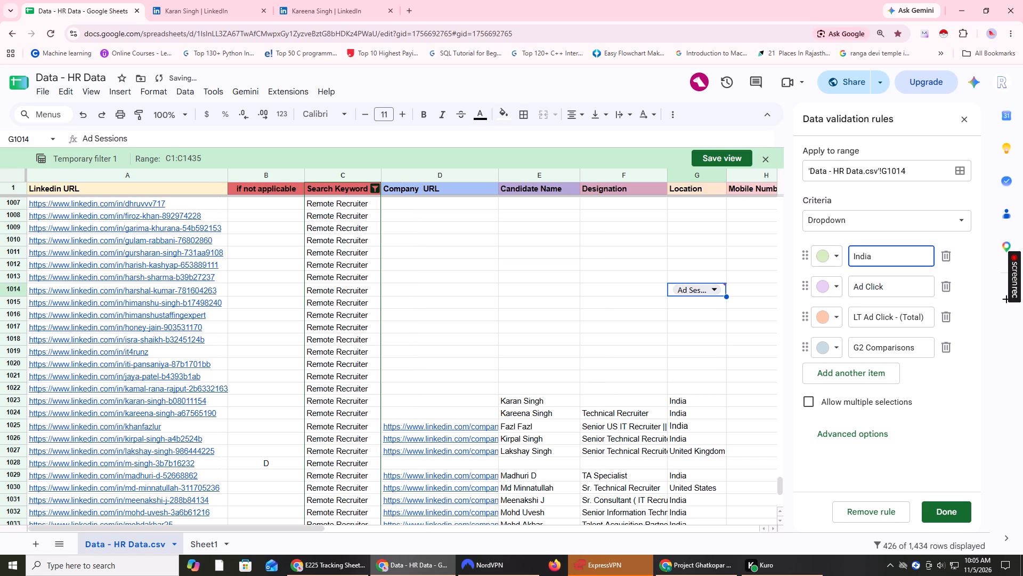
{"action": "left_click_drag", "start_coordinate": [898, 289], "coordinate": [852, 289]}
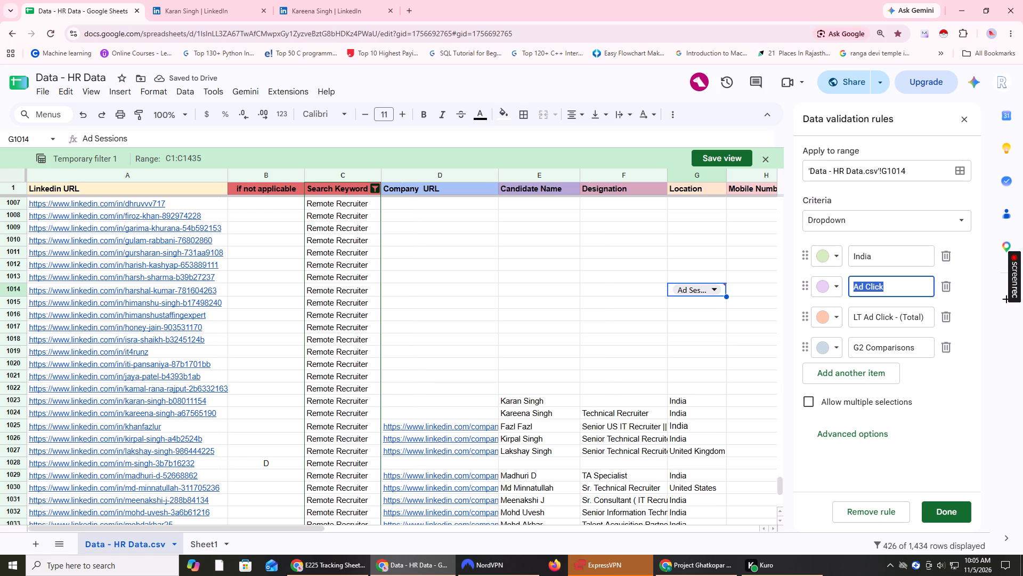
{"action": "type", "text": "Germany"}
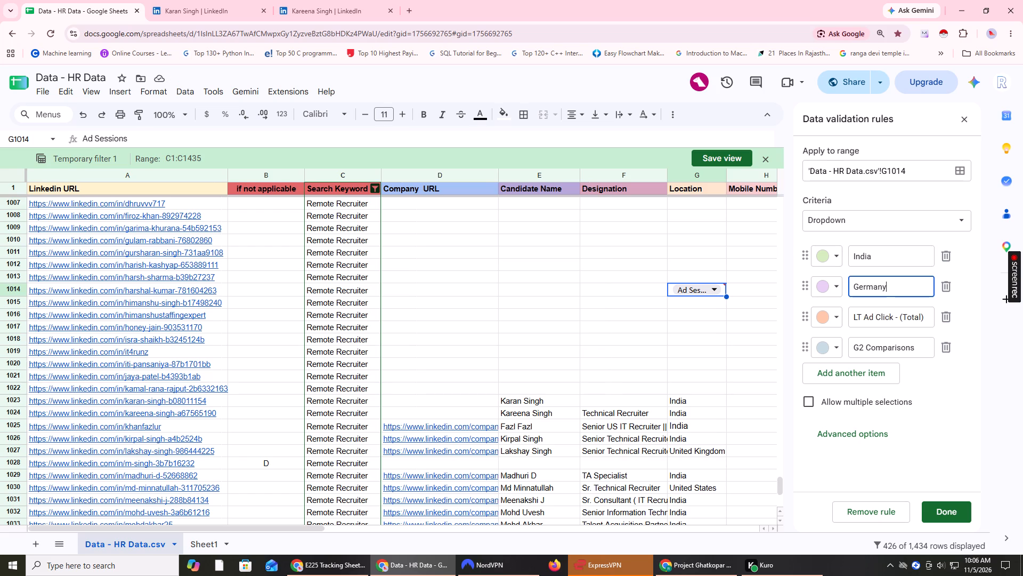
Replace the rule's third and fourth options with United States and United Kingdom, and save the rule.
{"action": "double_click", "coordinate": [864, 318]}
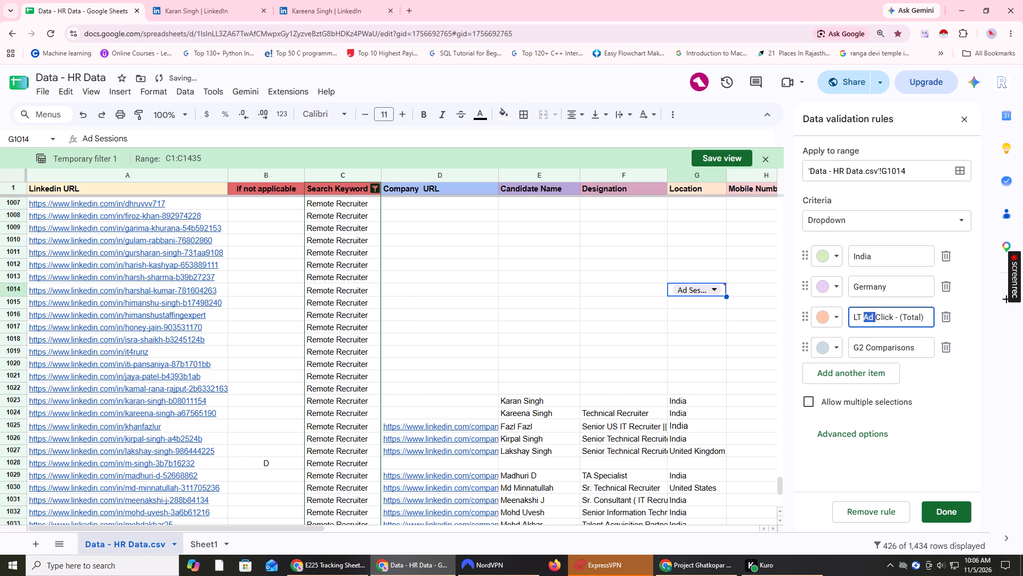
{"action": "key", "text": "ctrl+a"}
{"action": "type", "text": "USA"}
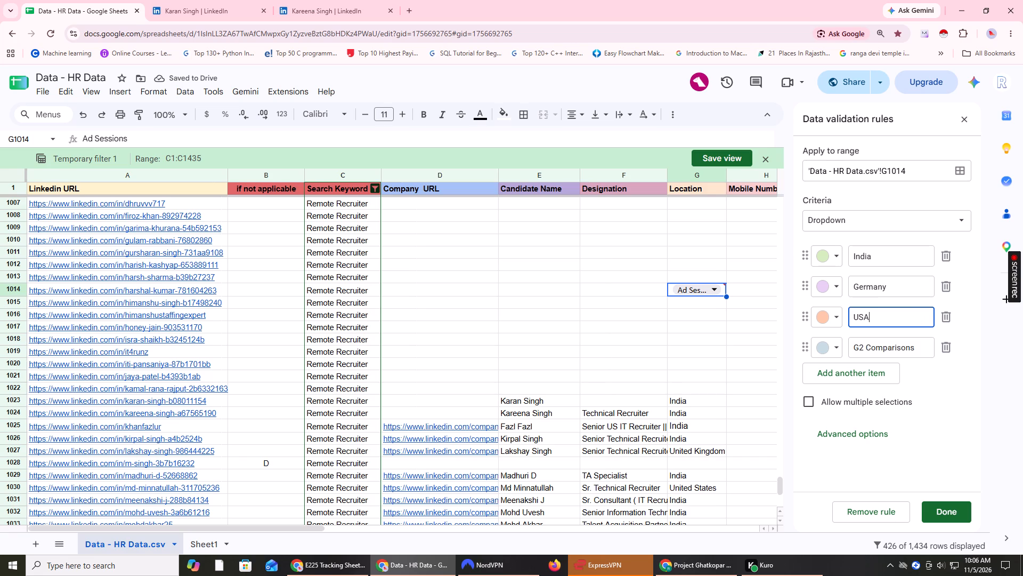
{"action": "key", "text": "BackSpace"}
{"action": "key", "text": "BackSpace"}
{"action": "type", "text": "nited s"}
{"action": "key", "text": "BackSpace"}
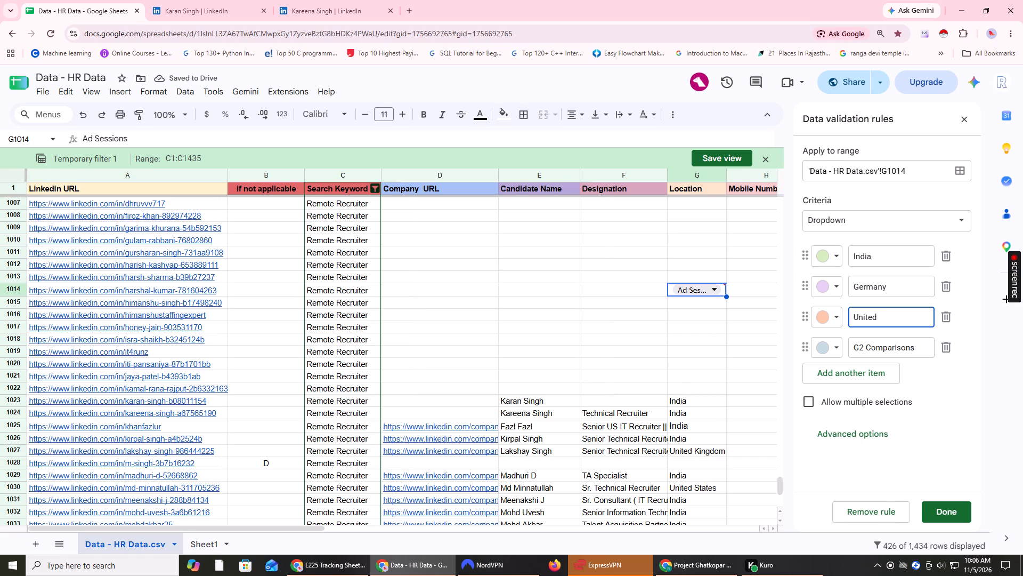
{"action": "type", "text": "States"}
{"action": "triple_click", "coordinate": [877, 350]}
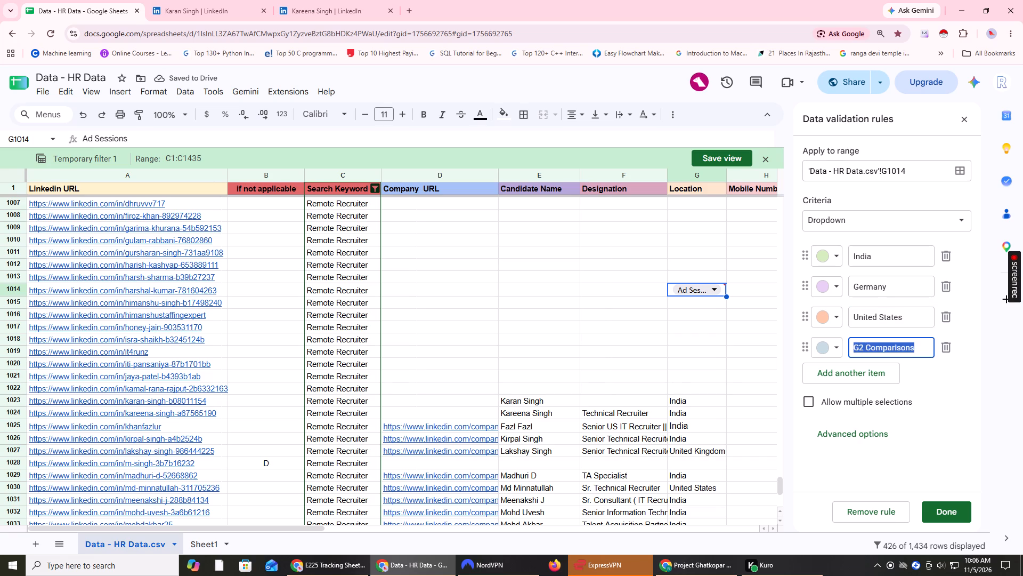
{"action": "type", "text": "United KIn"}
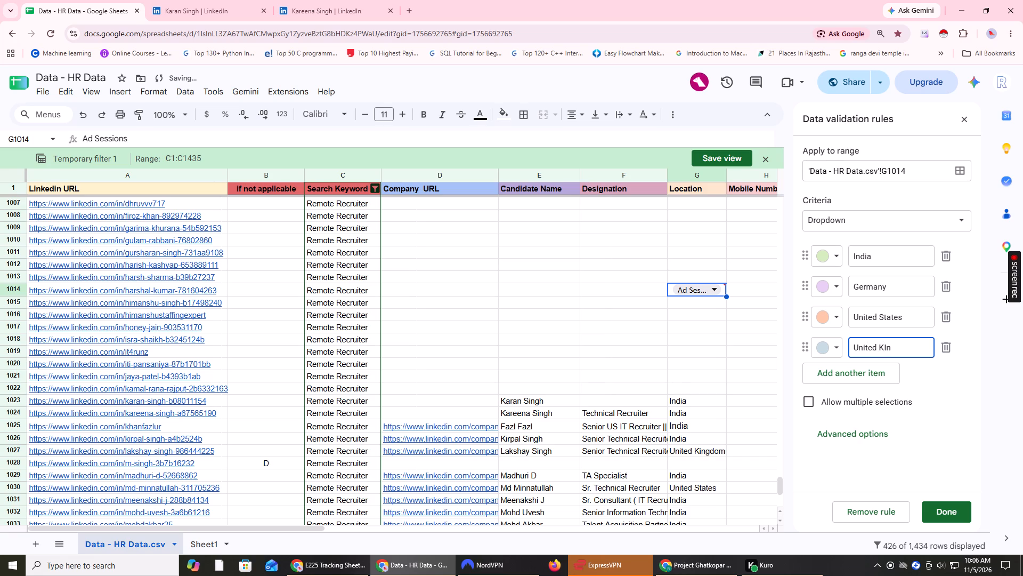
{"action": "key", "text": "g"}
{"action": "type", "text": "dom"}
{"action": "left_click", "coordinate": [948, 510]}
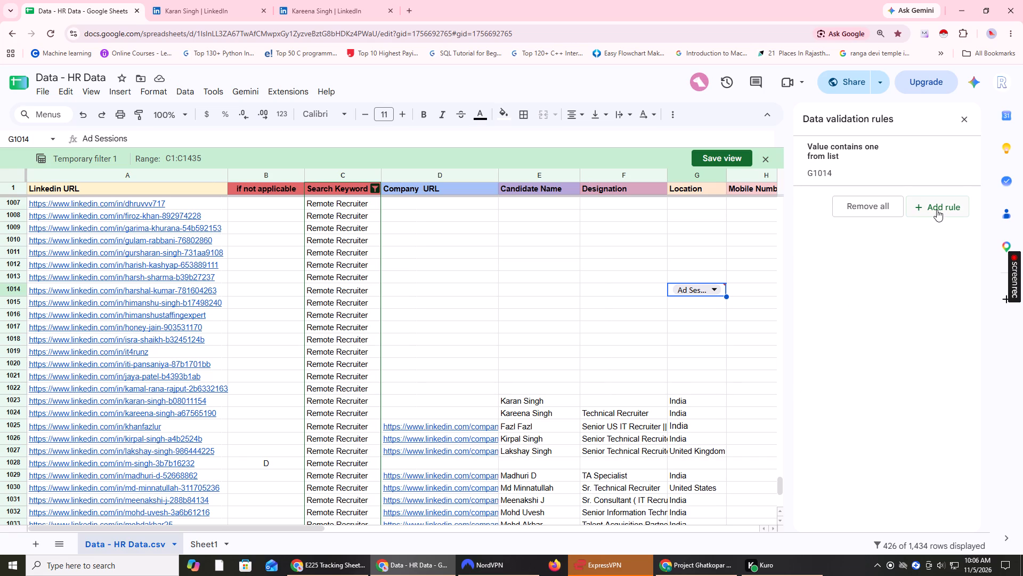
{"action": "left_click", "coordinate": [964, 121]}
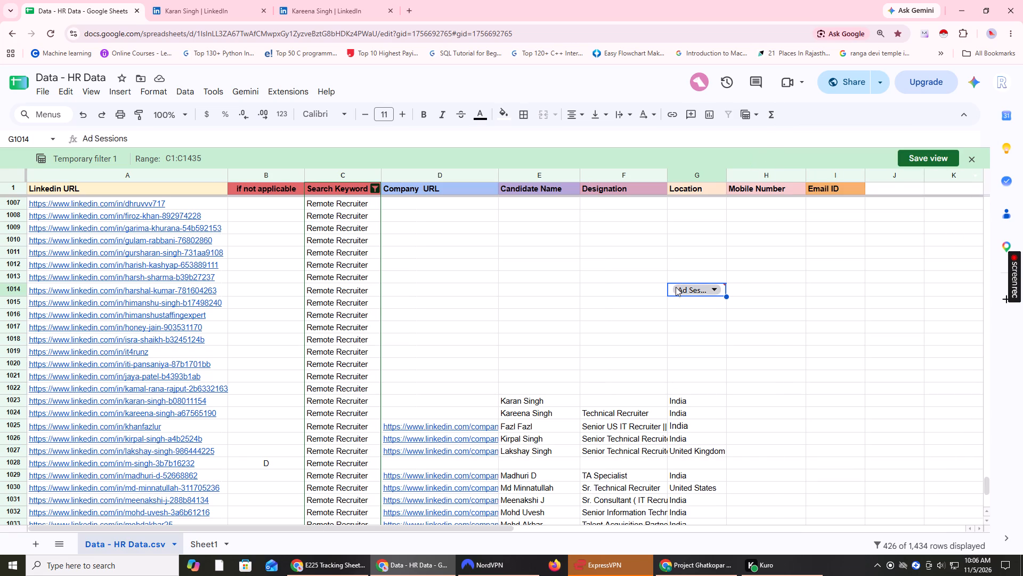
Set the Location dropdown in row 1014 to India.
{"action": "left_click", "coordinate": [677, 291]}
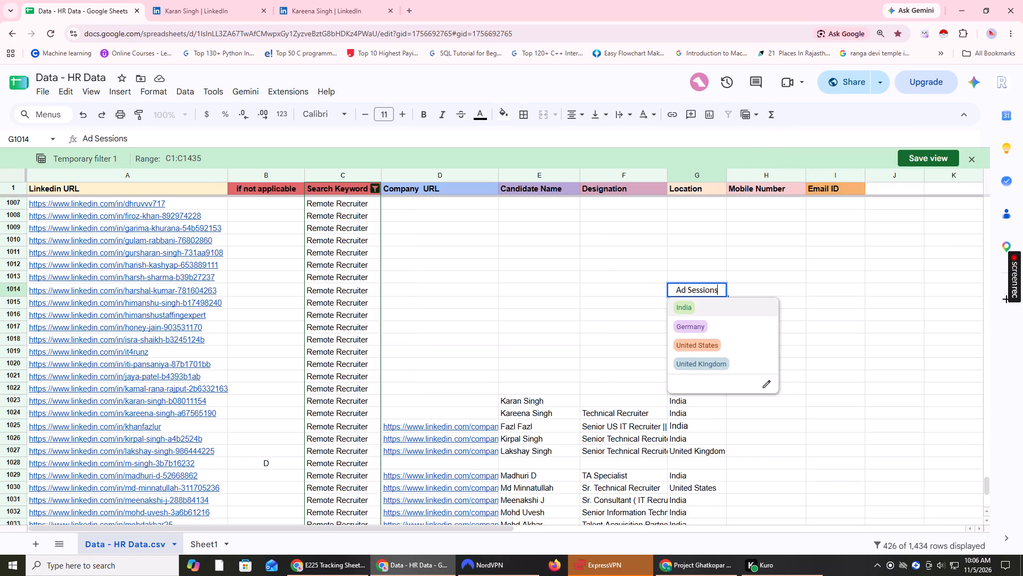
{"action": "key", "text": "BackSpace"}
{"action": "key", "text": "BackSpace"}
{"action": "key", "text": "BackSpace"}
{"action": "key", "text": "BackSpace"}
{"action": "key", "text": "BackSpace"}
{"action": "key", "text": "BackSpace"}
{"action": "key", "text": "BackSpace"}
{"action": "key", "text": "BackSpace"}
{"action": "key", "text": "BackSpace"}
{"action": "key", "text": "BackSpace"}
{"action": "key", "text": "BackSpace"}
{"action": "key", "text": "BackSpace"}
{"action": "key", "text": "BackSpace"}
{"action": "key", "text": "BackSpace"}
{"action": "key", "text": "BackSpace"}
{"action": "key", "text": "BackSpace"}
{"action": "key", "text": "BackSpace"}
{"action": "key", "text": "BackSpace"}
{"action": "key", "text": "BackSpace"}
{"action": "key", "text": "BackSpace"}
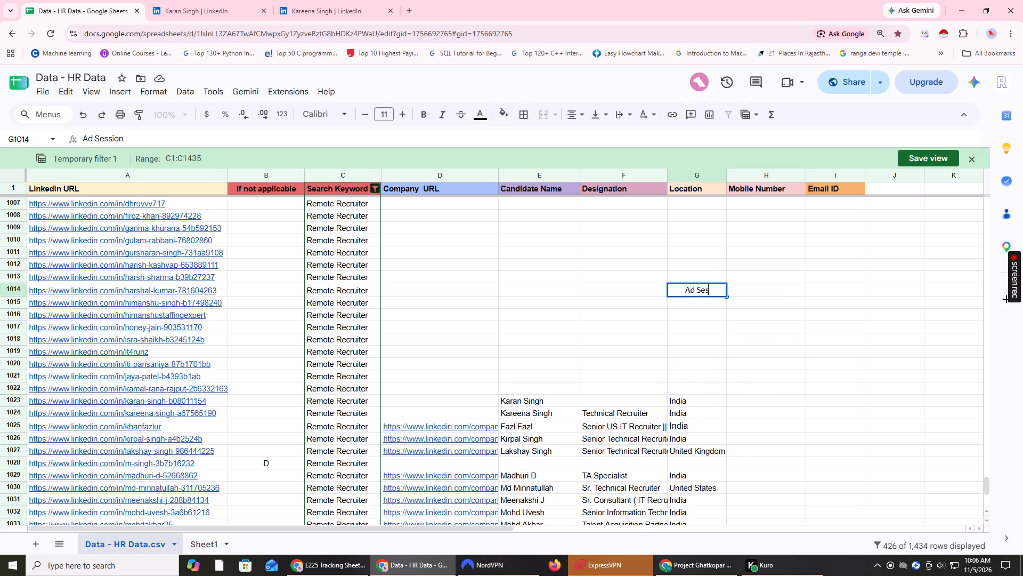
{"action": "left_click", "coordinate": [700, 303]}
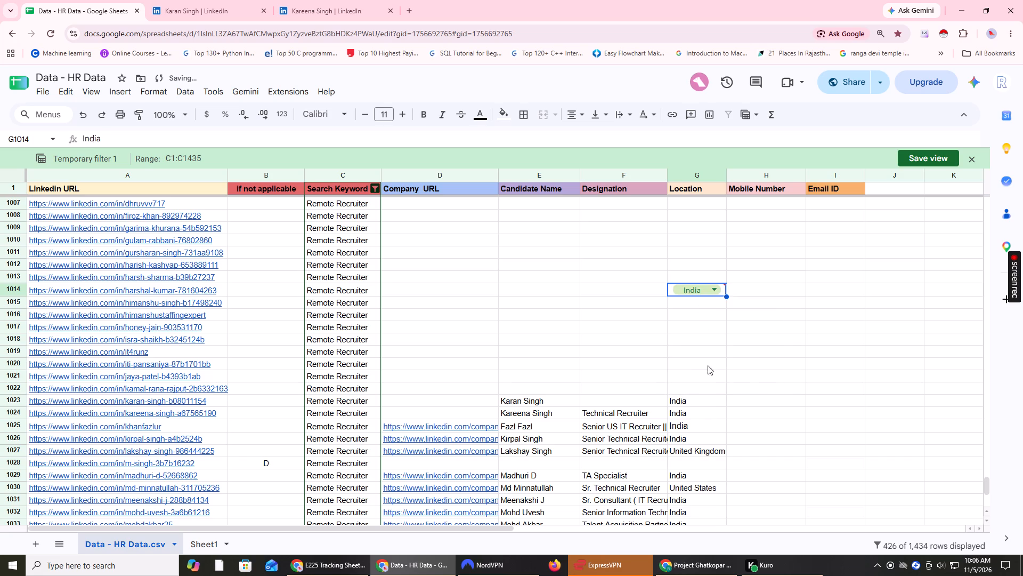
Copy the India dropdown cell G1014 and paste it into the Location cell of row 378.
{"action": "left_click", "coordinate": [689, 367]}
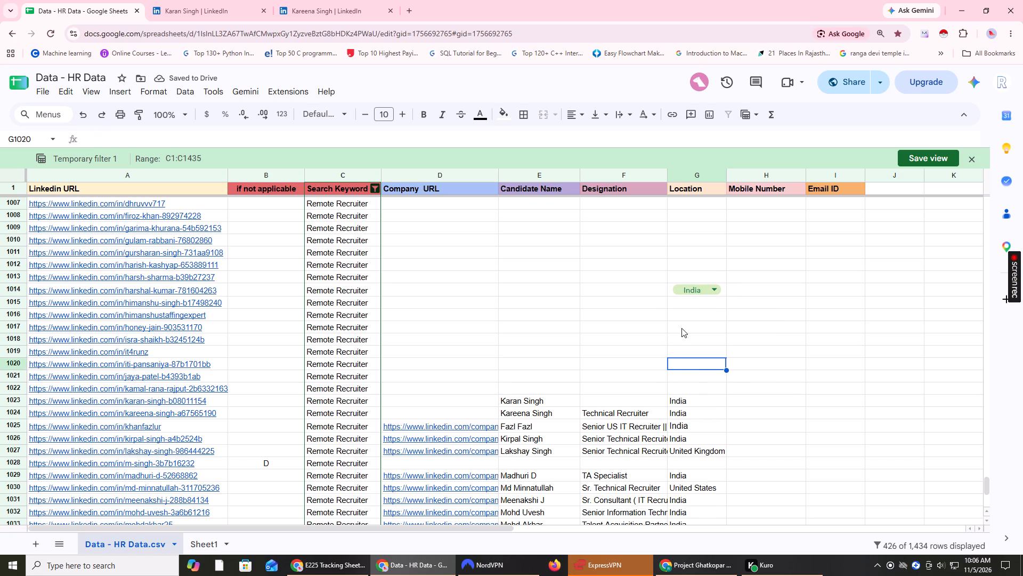
{"action": "left_click", "coordinate": [680, 294]}
{"action": "left_click", "coordinate": [792, 286]}
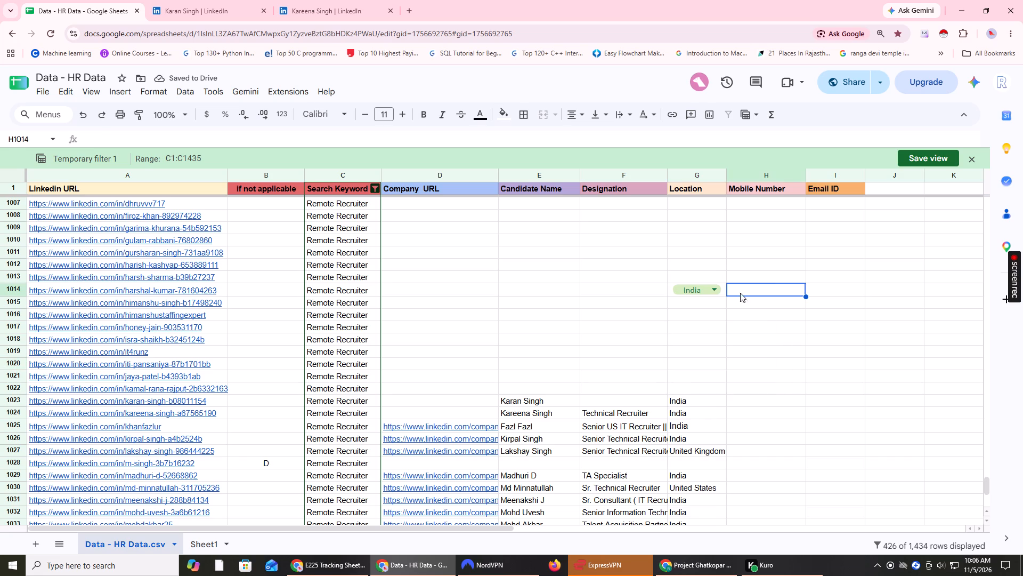
{"action": "left_click", "coordinate": [653, 292]}
{"action": "key", "text": "Right"}
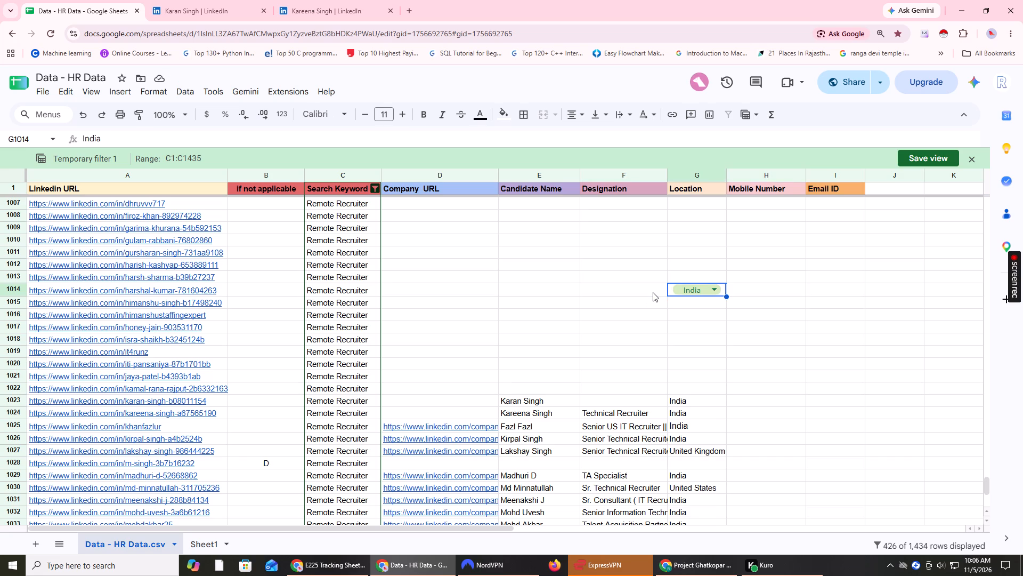
{"action": "key", "text": "ctrl+c"}
{"action": "scroll", "coordinate": [630, 331], "scroll_direction": "up", "scroll_amount": 15}
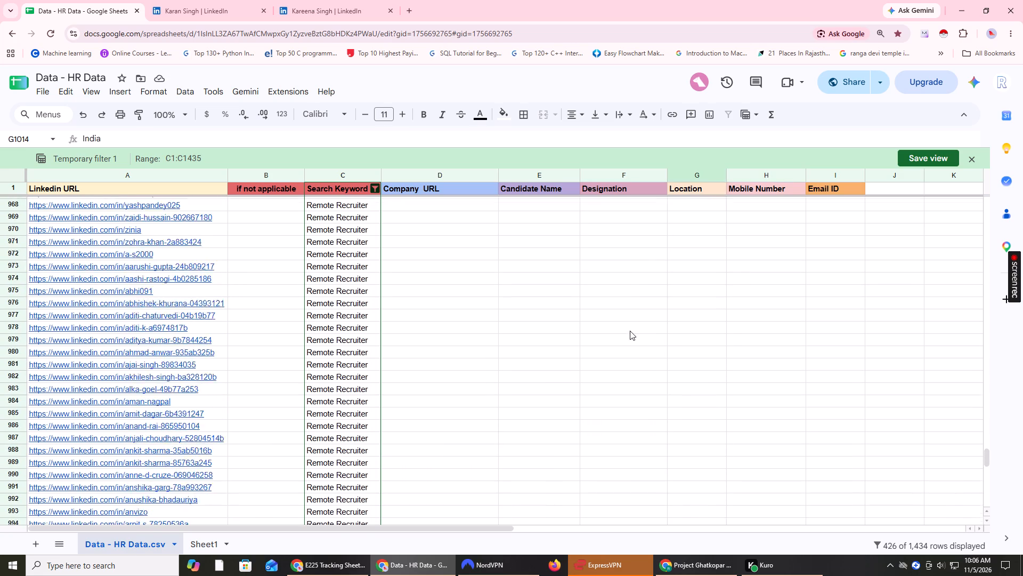
{"action": "scroll", "coordinate": [630, 331], "scroll_direction": "up", "scroll_amount": 20}
{"action": "scroll", "coordinate": [630, 331], "scroll_direction": "up", "scroll_amount": 20}
{"action": "scroll", "coordinate": [630, 331], "scroll_direction": "up", "scroll_amount": 1}
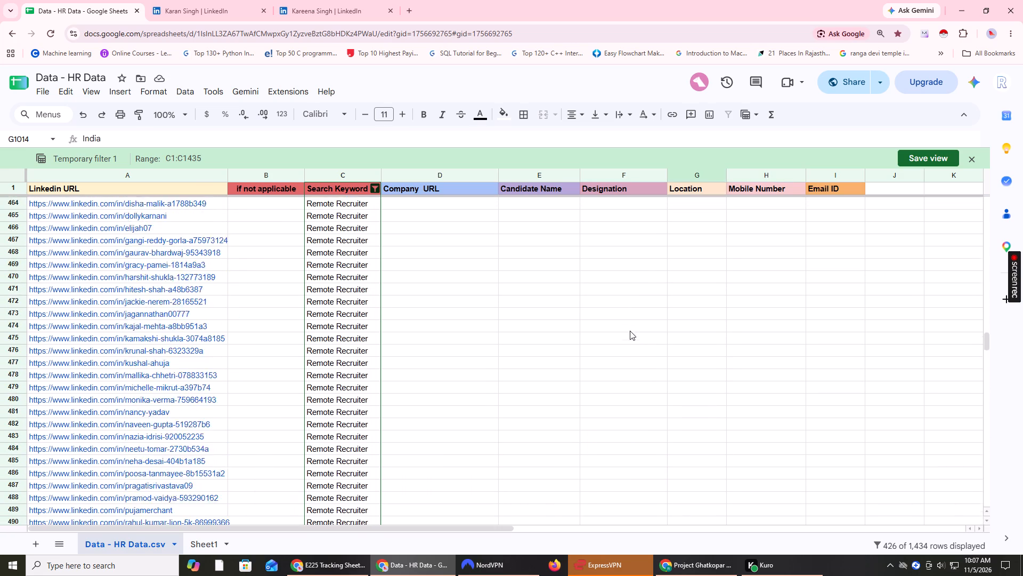
{"action": "scroll", "coordinate": [630, 331], "scroll_direction": "up", "scroll_amount": 20}
{"action": "scroll", "coordinate": [630, 331], "scroll_direction": "up", "scroll_amount": 4}
{"action": "scroll", "coordinate": [631, 330], "scroll_direction": "down", "scroll_amount": 15}
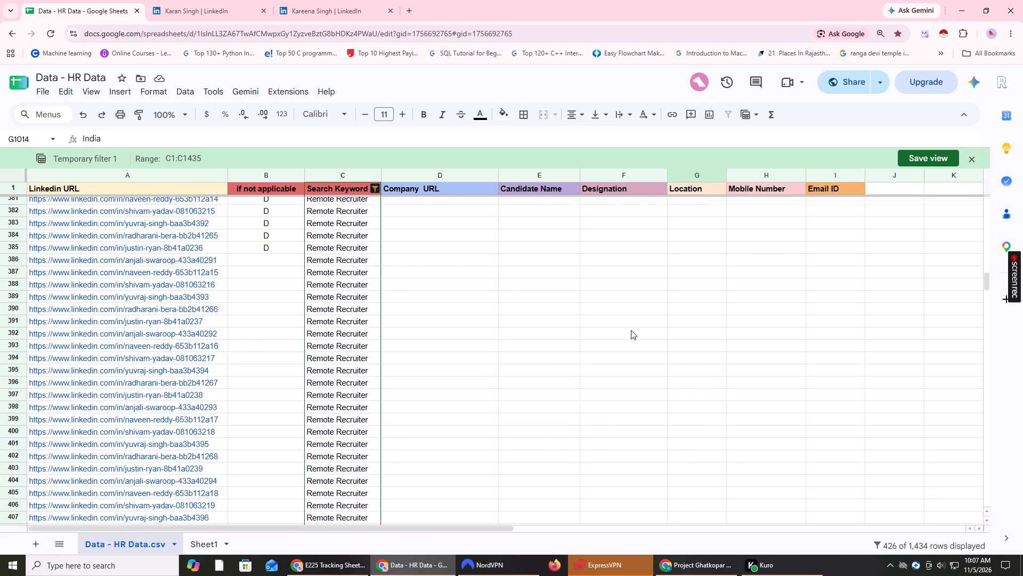
{"action": "scroll", "coordinate": [631, 330], "scroll_direction": "up", "scroll_amount": 5}
{"action": "scroll", "coordinate": [631, 330], "scroll_direction": "down", "scroll_amount": 3}
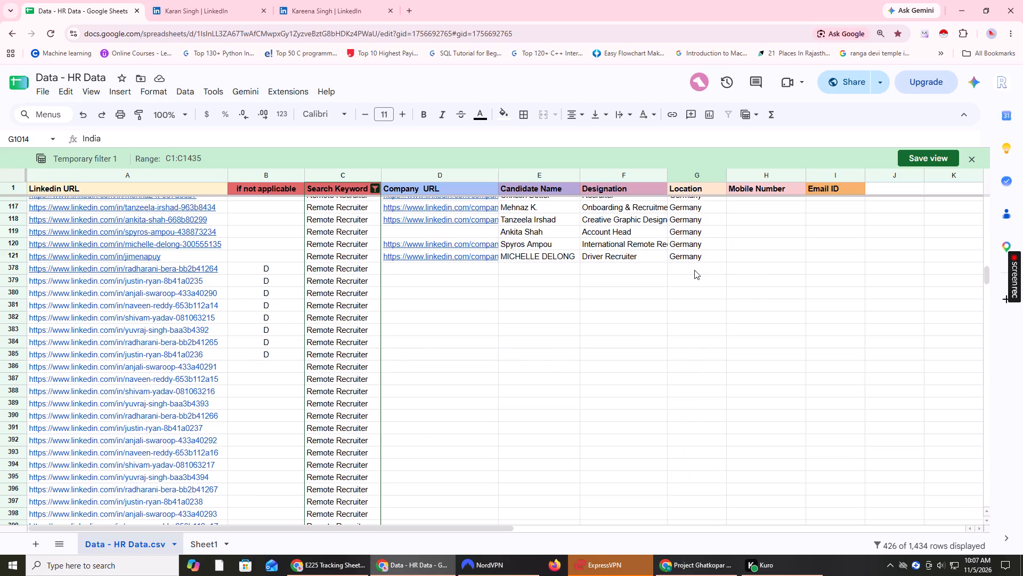
{"action": "left_click", "coordinate": [694, 270]}
{"action": "key", "text": "ctrl+v"}
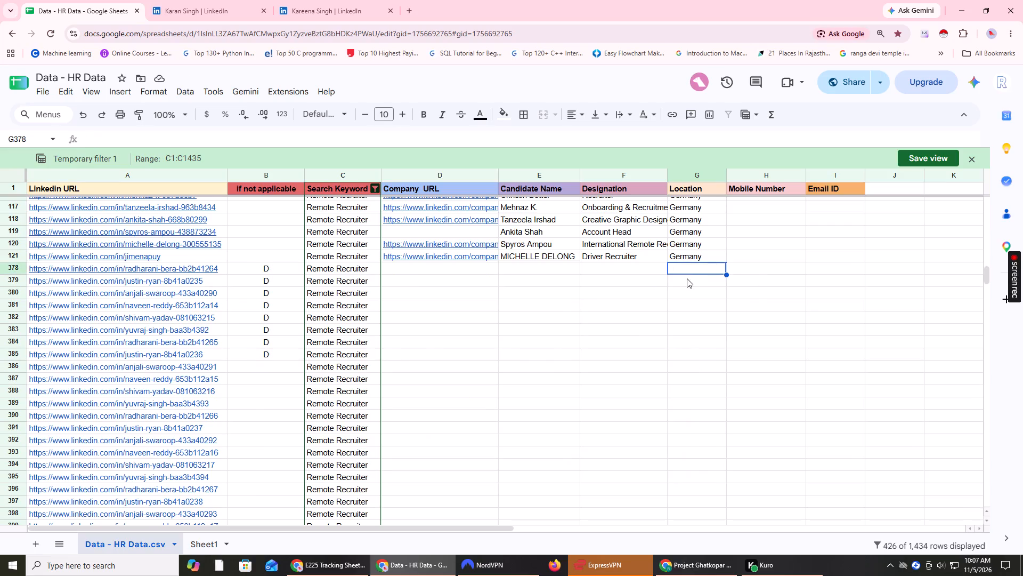
Paste the dropdown into the Location cell of row 21 and set it to Germany.
{"action": "scroll", "coordinate": [684, 339], "scroll_direction": "up", "scroll_amount": 3}
{"action": "scroll", "coordinate": [684, 337], "scroll_direction": "up", "scroll_amount": 20}
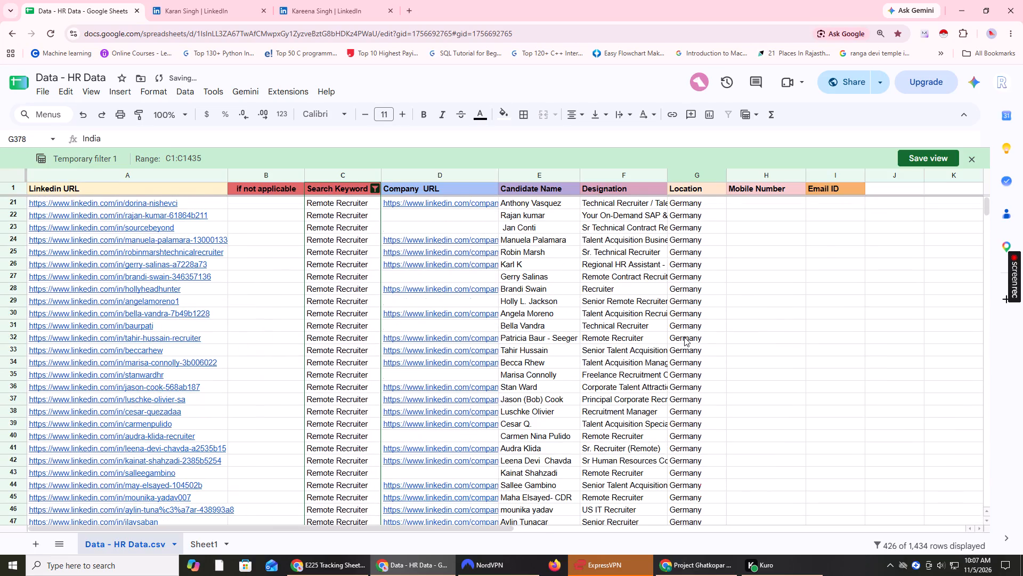
{"action": "scroll", "coordinate": [684, 337], "scroll_direction": "up", "scroll_amount": 16}
{"action": "left_click", "coordinate": [693, 202]}
{"action": "key", "text": "ctrl+v"}
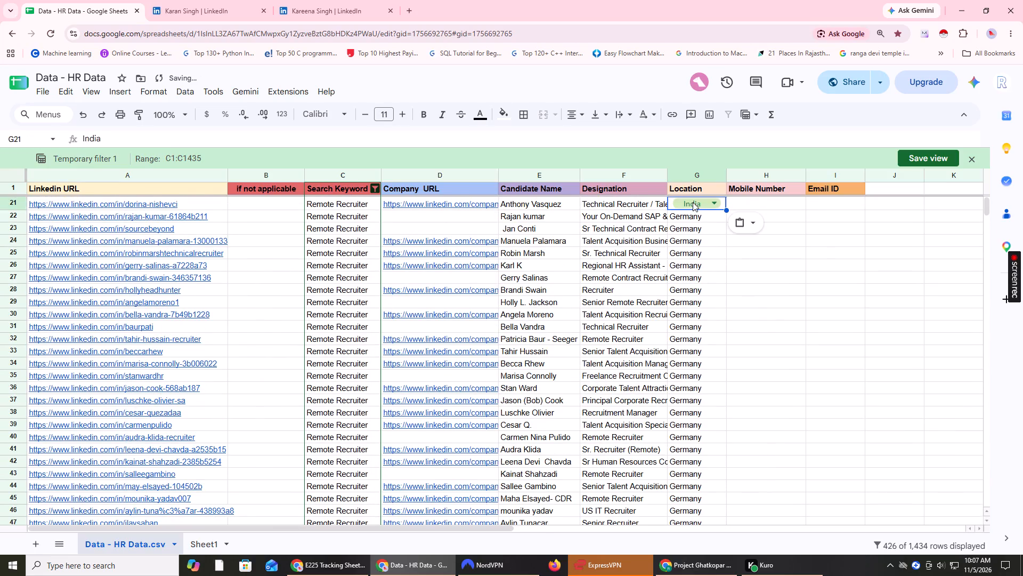
{"action": "left_click", "coordinate": [705, 203]}
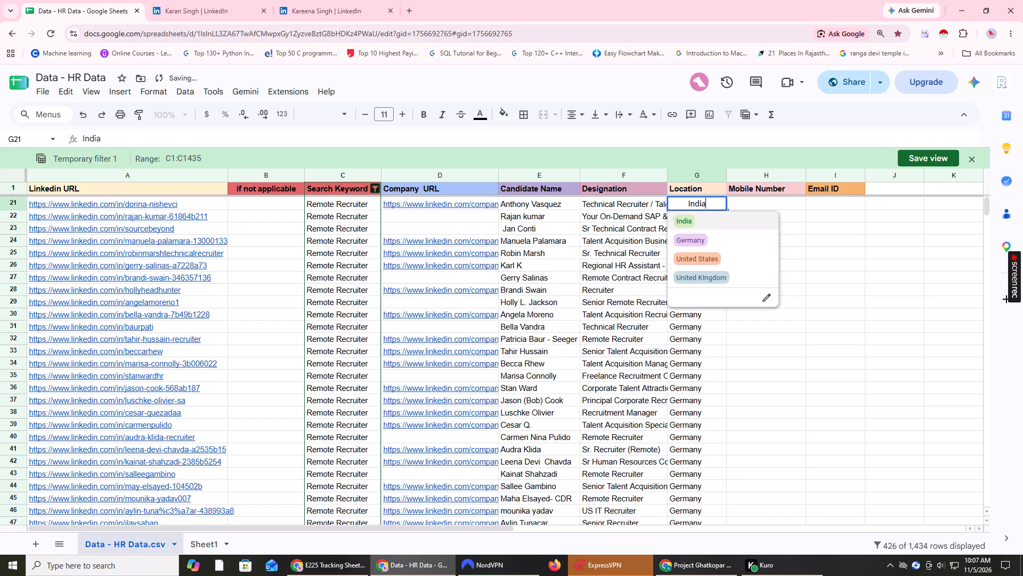
{"action": "left_click", "coordinate": [693, 237]}
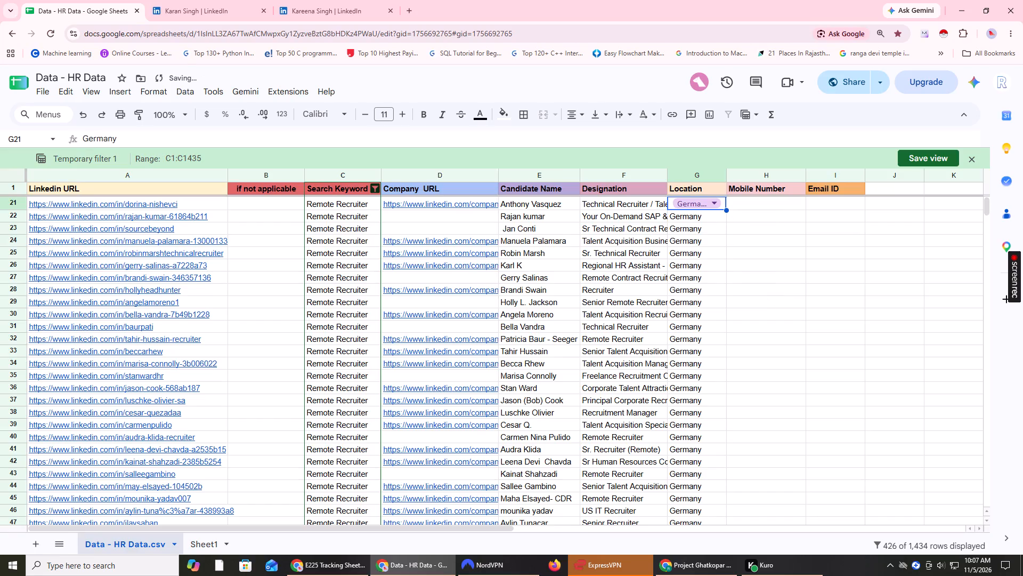
Fill the Germany dropdown from G21 down the Location column through row 121.
{"action": "left_click_drag", "start_coordinate": [728, 209], "coordinate": [713, 558]}
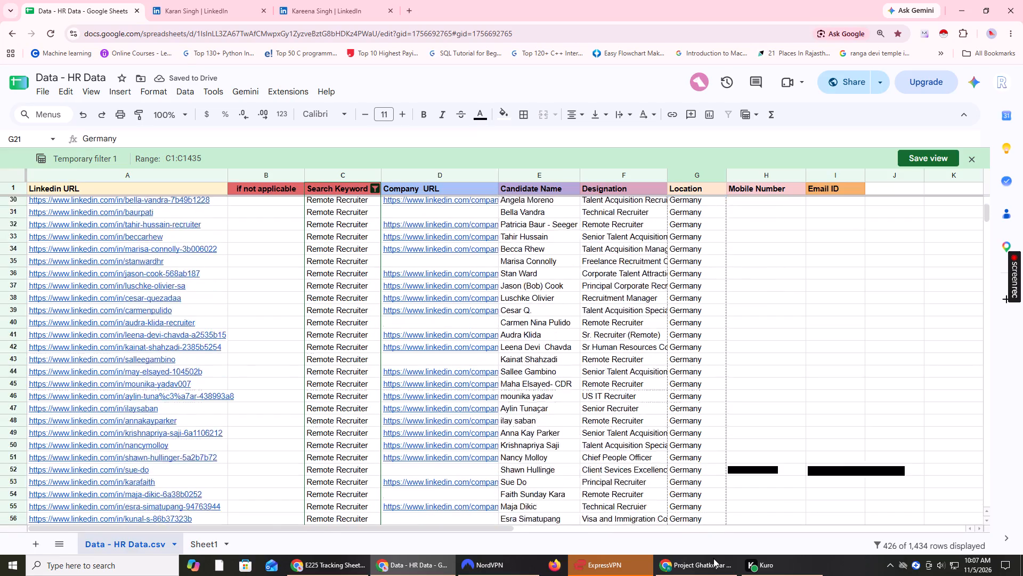
{"action": "left_click_drag", "start_coordinate": [713, 558], "coordinate": [712, 545]}
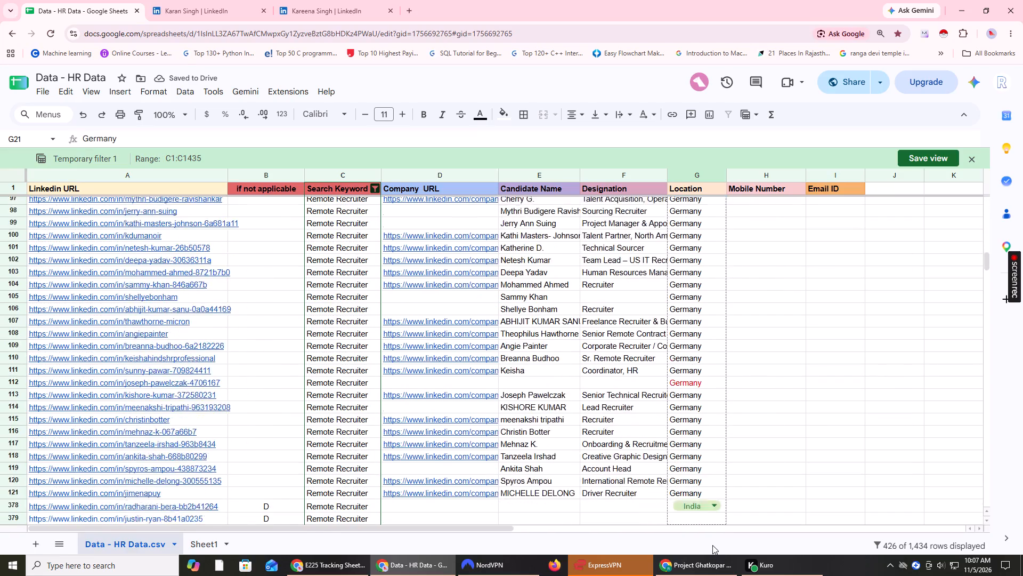
{"action": "left_click_drag", "start_coordinate": [712, 545], "coordinate": [685, 421]}
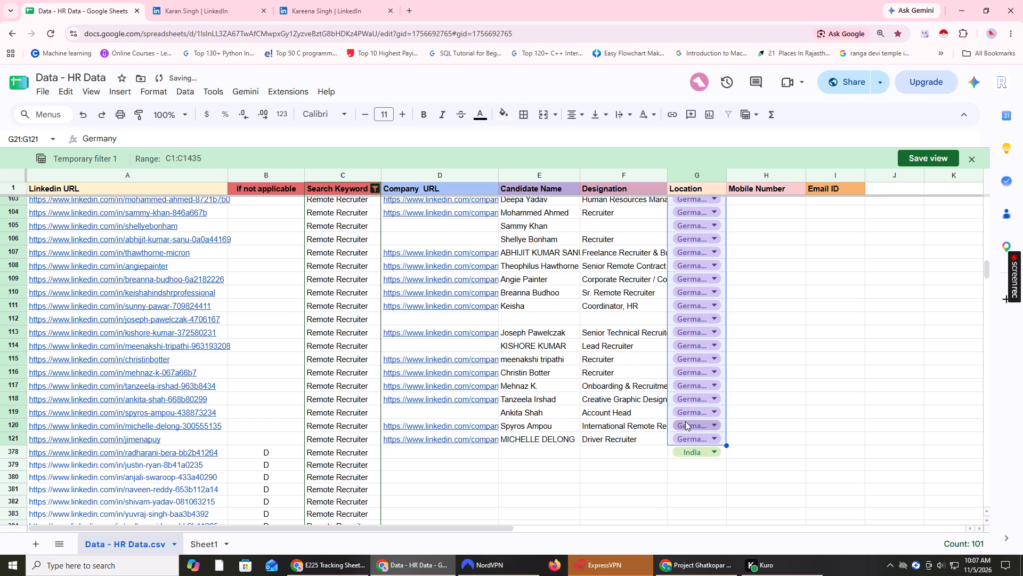
{"action": "left_click", "coordinate": [697, 365]}
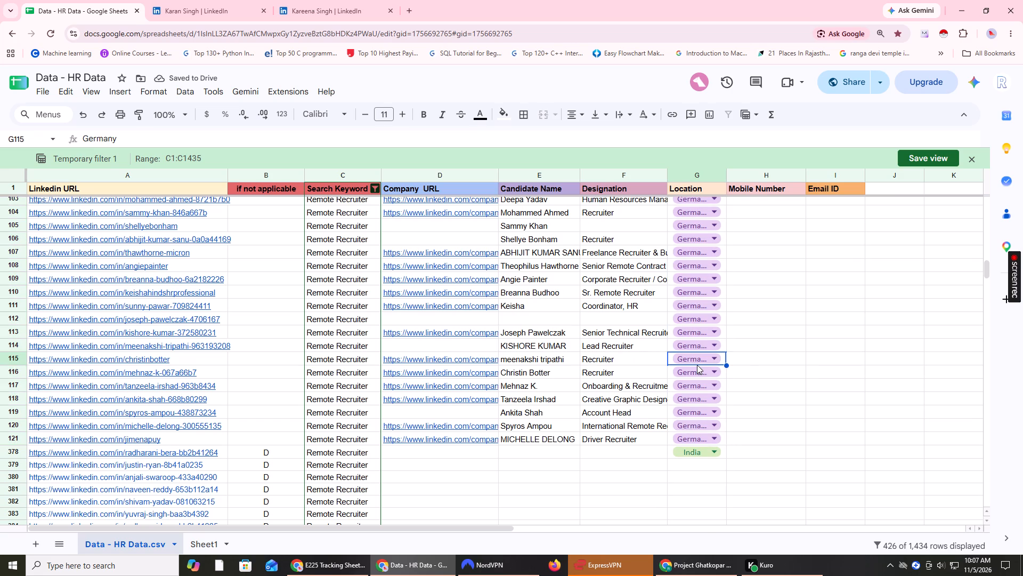
{"action": "left_click", "coordinate": [692, 330]}
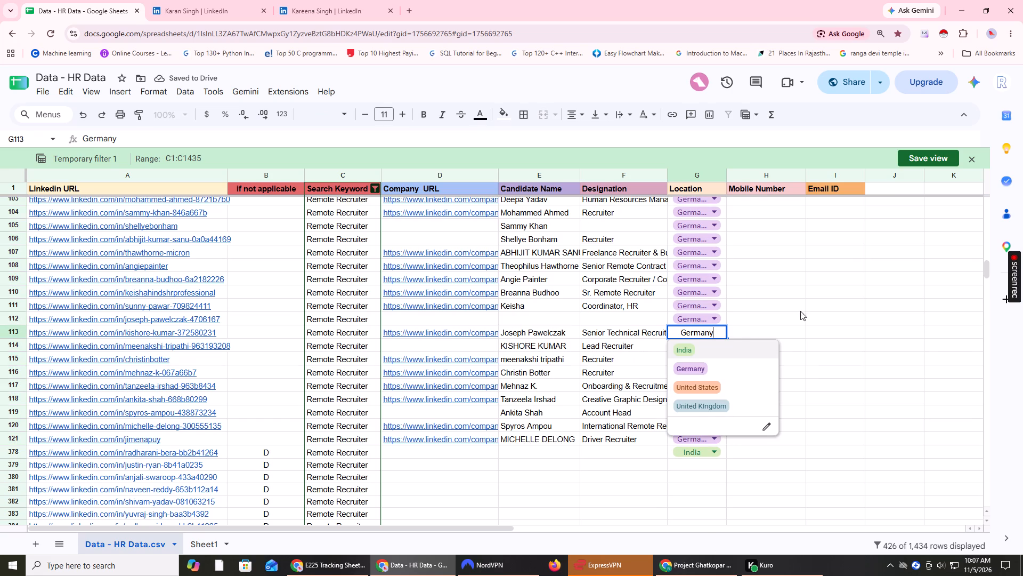
{"action": "left_click", "coordinate": [781, 310]}
Fill the India dropdown from G378 down the filtered Location column through row 1026.
{"action": "scroll", "coordinate": [718, 449], "scroll_direction": "down", "scroll_amount": 3}
{"action": "scroll", "coordinate": [694, 335], "scroll_direction": "down", "scroll_amount": 8}
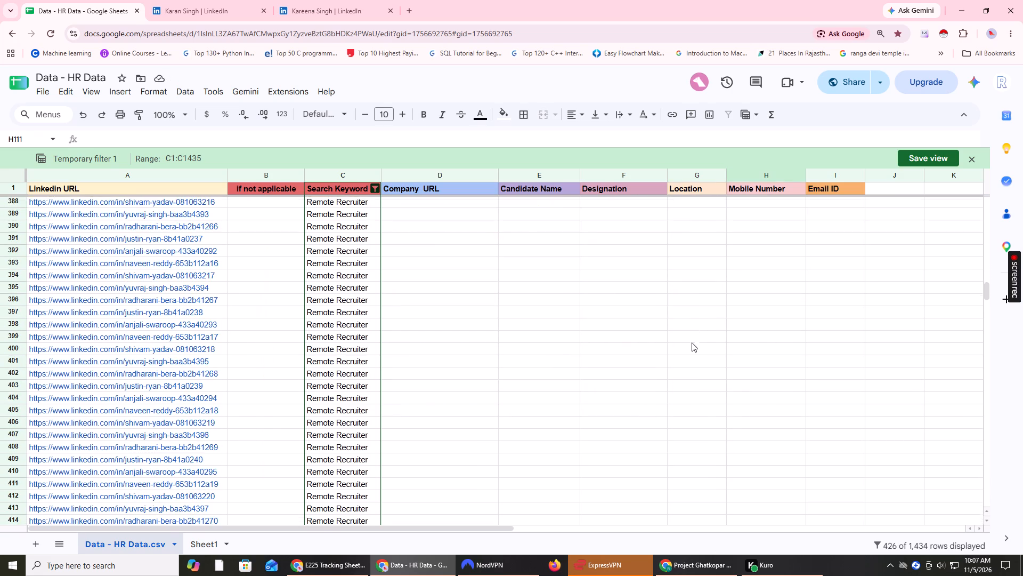
{"action": "scroll", "coordinate": [692, 342], "scroll_direction": "down", "scroll_amount": 8}
{"action": "scroll", "coordinate": [691, 343], "scroll_direction": "up", "scroll_amount": 15}
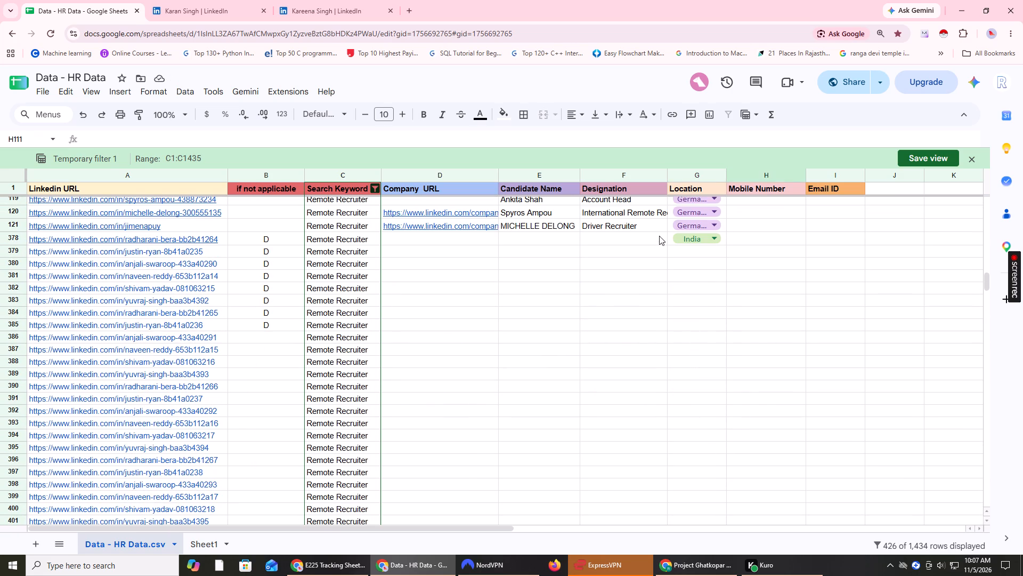
{"action": "left_click", "coordinate": [642, 238]}
{"action": "key", "text": "Right"}
{"action": "key", "text": "shift+Down"}
{"action": "key", "text": "shift+Down"}
{"action": "key", "text": "shift+Down"}
{"action": "key", "text": "shift+Down"}
{"action": "key", "text": "shift+Down"}
{"action": "key", "text": "shift+Down"}
{"action": "key", "text": "shift+Down"}
{"action": "key", "text": "shift+Down"}
{"action": "key", "text": "shift+Down"}
{"action": "key", "text": "shift+Down"}
{"action": "key", "text": "shift+Down"}
{"action": "key", "text": "shift+Down"}
{"action": "key", "text": "shift+Down"}
{"action": "key", "text": "shift+Down"}
{"action": "key", "text": "shift+Down"}
{"action": "key", "text": "shift+Down"}
{"action": "key", "text": "shift+Down"}
{"action": "key", "text": "shift+Down"}
{"action": "key", "text": "shift+Down"}
{"action": "key", "text": "shift+Down"}
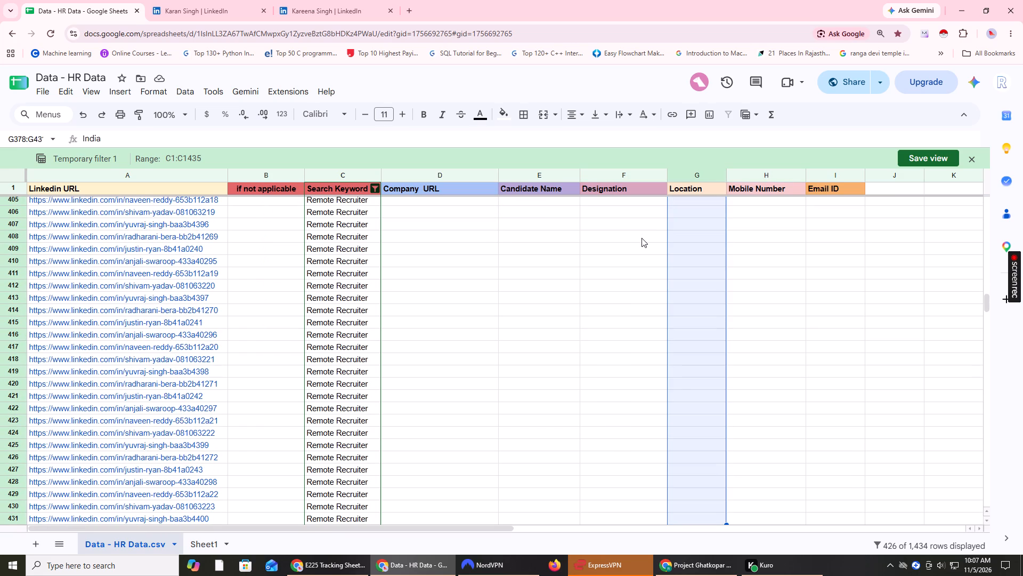
{"action": "key", "text": "shift+Down"}
{"action": "key", "text": "shift+Down"}
{"action": "key", "text": "shift+Down"}
{"action": "key", "text": "shift+Down"}
{"action": "key", "text": "shift+Down"}
{"action": "key", "text": "shift+Down"}
{"action": "key", "text": "shift+Down"}
{"action": "key", "text": "shift+Down"}
{"action": "key", "text": "shift+Down"}
{"action": "key", "text": "shift+Down"}
{"action": "key", "text": "shift+Down"}
{"action": "key", "text": "shift+Down"}
{"action": "key", "text": "shift+Down"}
{"action": "key", "text": "shift+Down"}
{"action": "key", "text": "shift+Down"}
{"action": "key", "text": "shift+Down"}
{"action": "key", "text": "shift+Down"}
{"action": "key", "text": "shift+Down"}
{"action": "key", "text": "shift+Down"}
{"action": "key", "text": "shift+Down"}
{"action": "key", "text": "shift+Down"}
{"action": "key", "text": "shift+Down"}
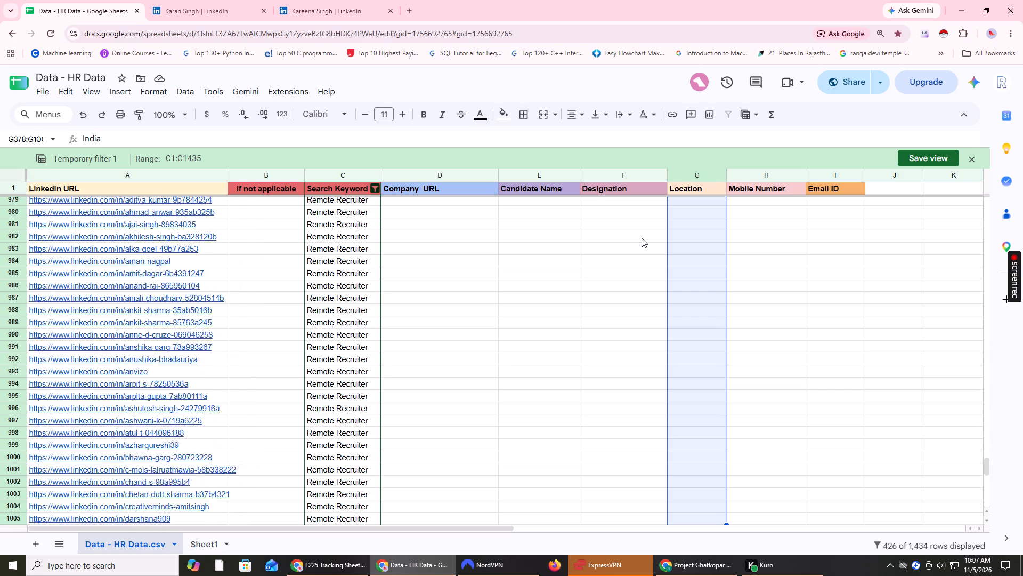
{"action": "key", "text": "shift+Up"}
{"action": "key", "text": "shift+Up"}
{"action": "key", "text": "shift+Up"}
{"action": "key", "text": "shift+Up"}
{"action": "key", "text": "shift+Up"}
{"action": "key", "text": "shift+Up"}
{"action": "key", "text": "shift+Up"}
{"action": "key", "text": "shift+Up"}
{"action": "key", "text": "shift+Up"}
{"action": "key", "text": "shift+Up"}
{"action": "key", "text": "shift+Up"}
{"action": "key", "text": "shift+Up"}
{"action": "key", "text": "shift+Up"}
{"action": "key", "text": "shift+Up"}
{"action": "key", "text": "shift+Up"}
{"action": "key", "text": "shift+Up"}
{"action": "key", "text": "shift+Up"}
{"action": "key", "text": "shift+Up"}
{"action": "key", "text": "shift+Up"}
{"action": "key", "text": "shift+Up"}
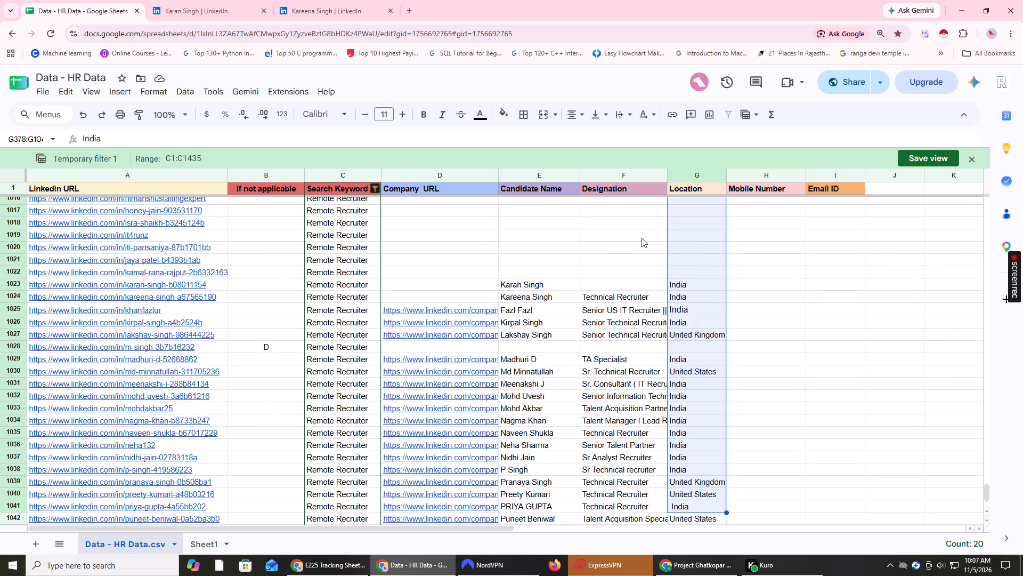
{"action": "key", "text": "shift+Down"}
{"action": "key", "text": "shift+Down"}
{"action": "key", "text": "shift+Down"}
{"action": "key", "text": "shift+Down"}
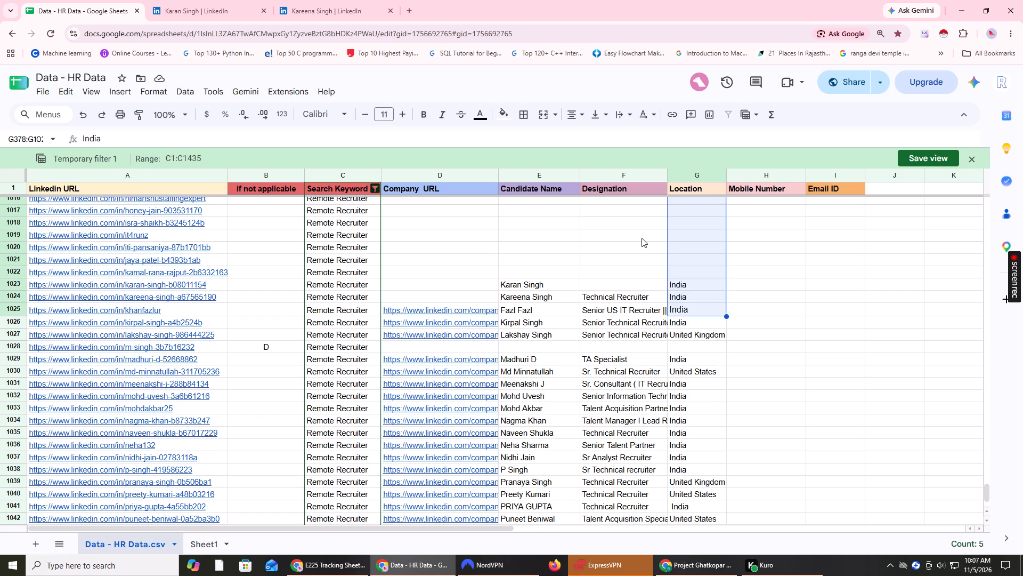
{"action": "key", "text": "shift+Down"}
{"action": "key", "text": "ctrl+d"}
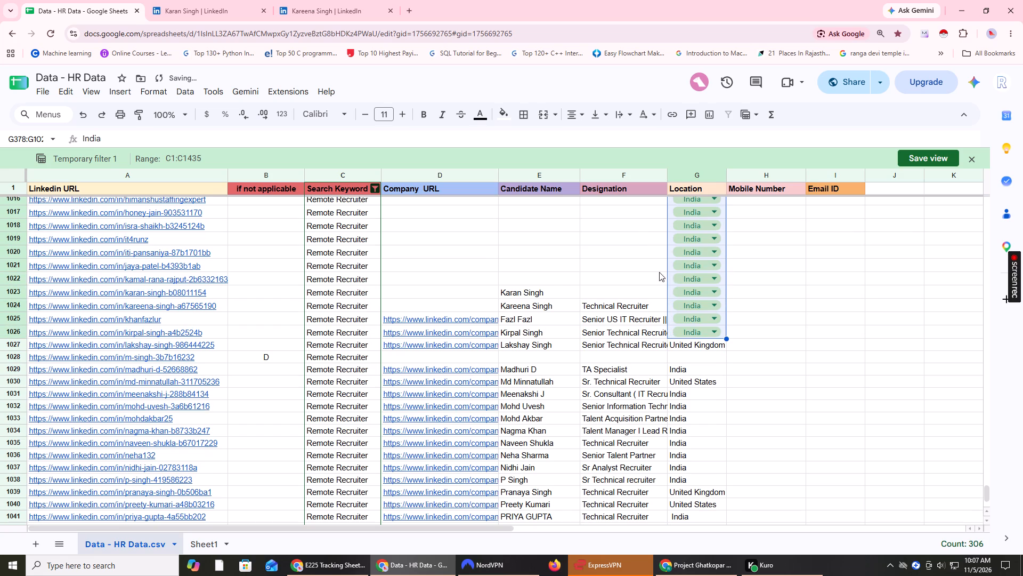
{"action": "left_click", "coordinate": [606, 281]}
{"action": "scroll", "coordinate": [622, 278], "scroll_direction": "up", "scroll_amount": 8}
{"action": "scroll", "coordinate": [622, 277], "scroll_direction": "down", "scroll_amount": 6}
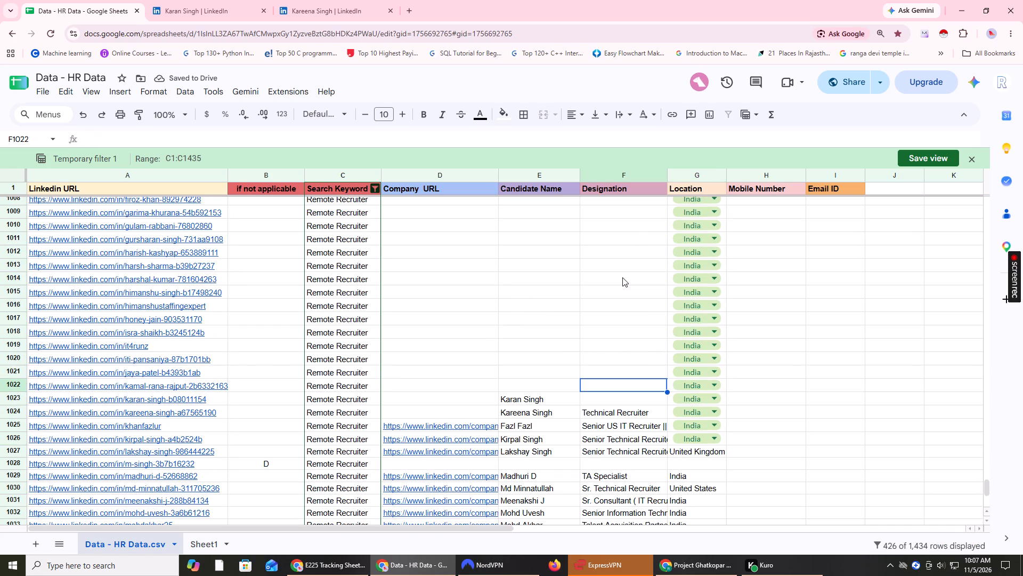
Close the open LinkedIn profile of the row 1024 candidate.
{"action": "left_click", "coordinate": [553, 249]}
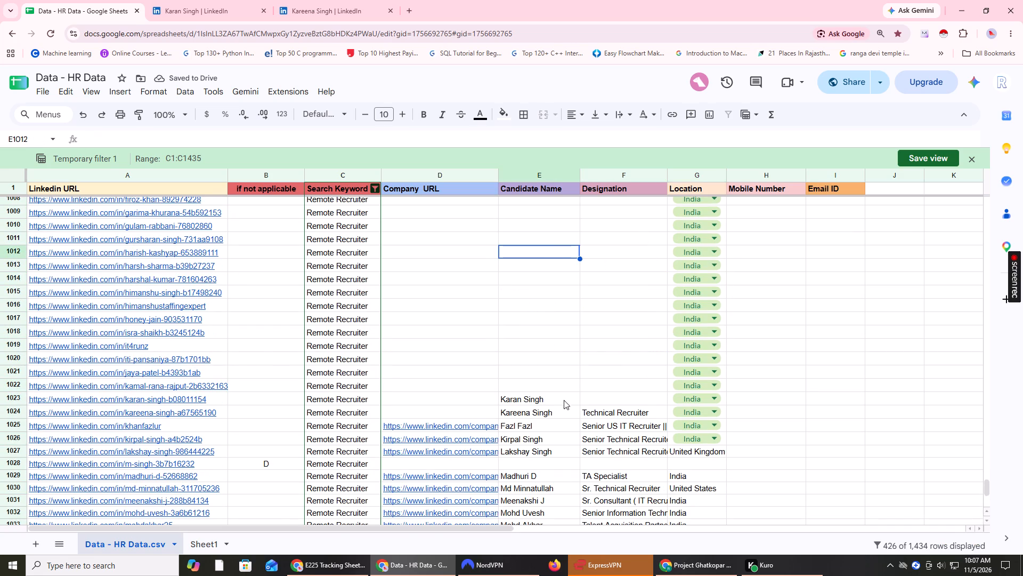
{"action": "left_click", "coordinate": [594, 401]}
{"action": "left_click", "coordinate": [205, 0]}
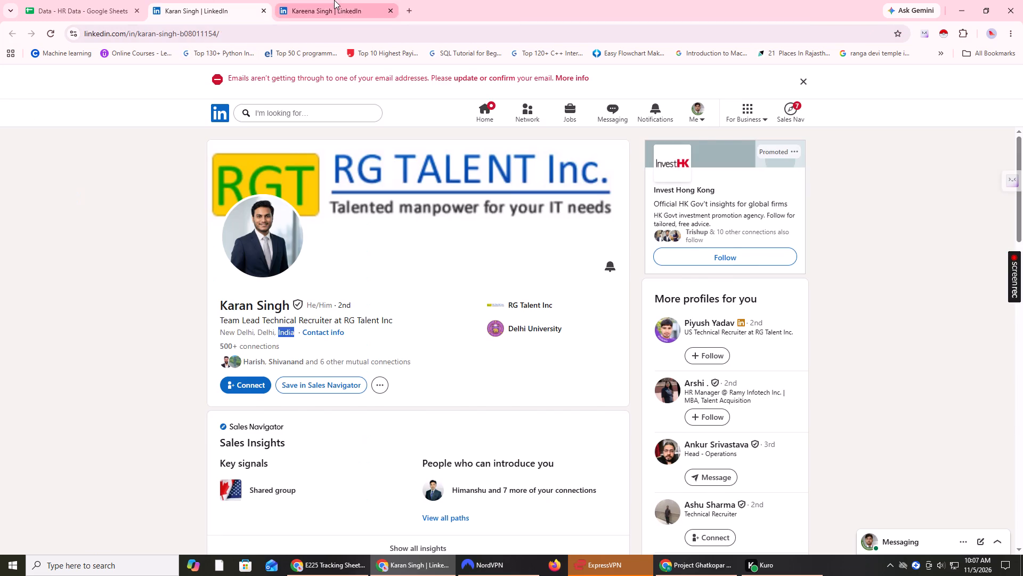
{"action": "left_click", "coordinate": [334, 0]}
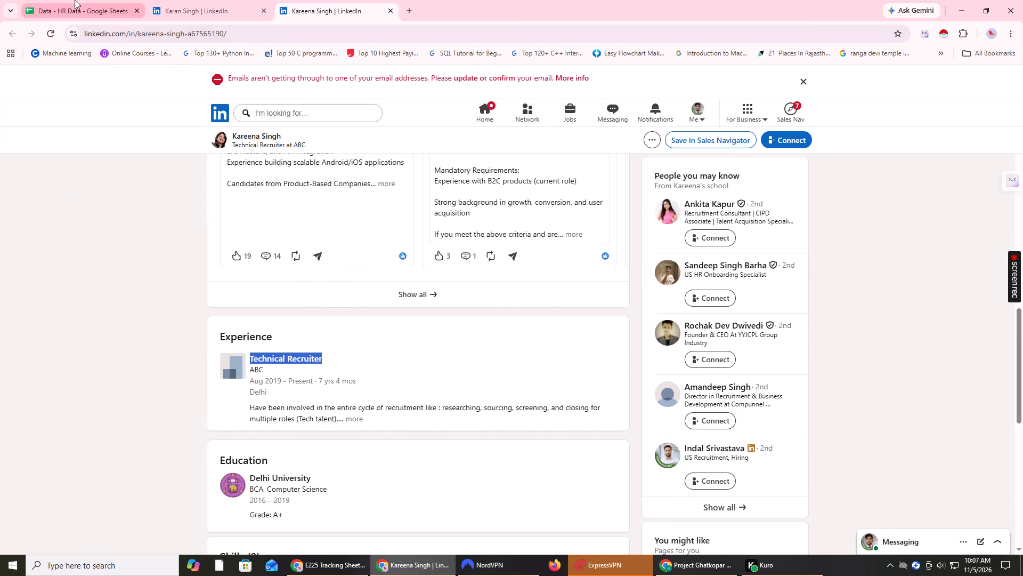
{"action": "left_click", "coordinate": [75, 0]}
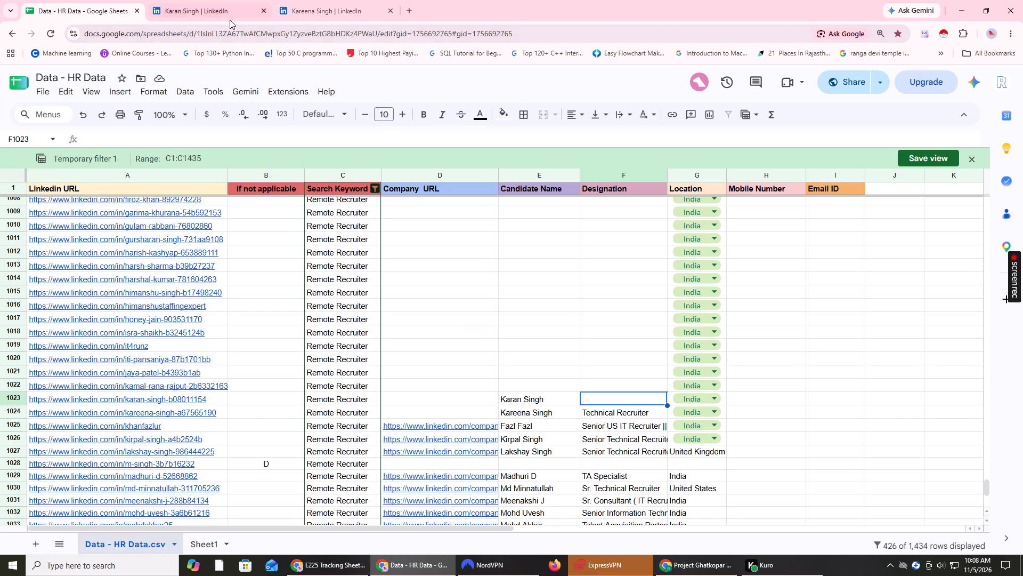
{"action": "left_click", "coordinate": [388, 9]}
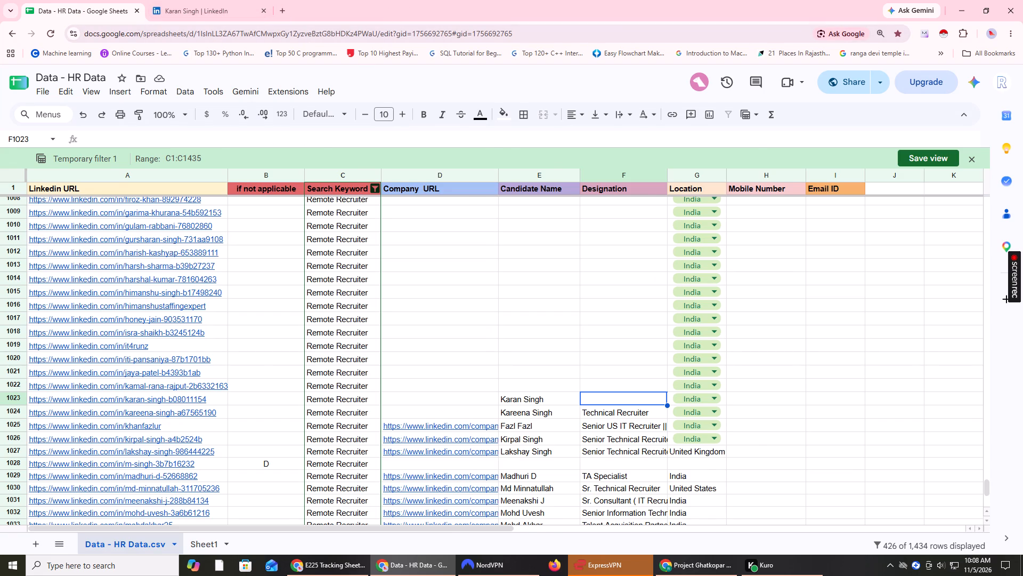
Open the RG Talent Inc company page in a new tab from the Experience section of the row 1023 candidate's LinkedIn profile.
{"action": "left_click", "coordinate": [218, 0]}
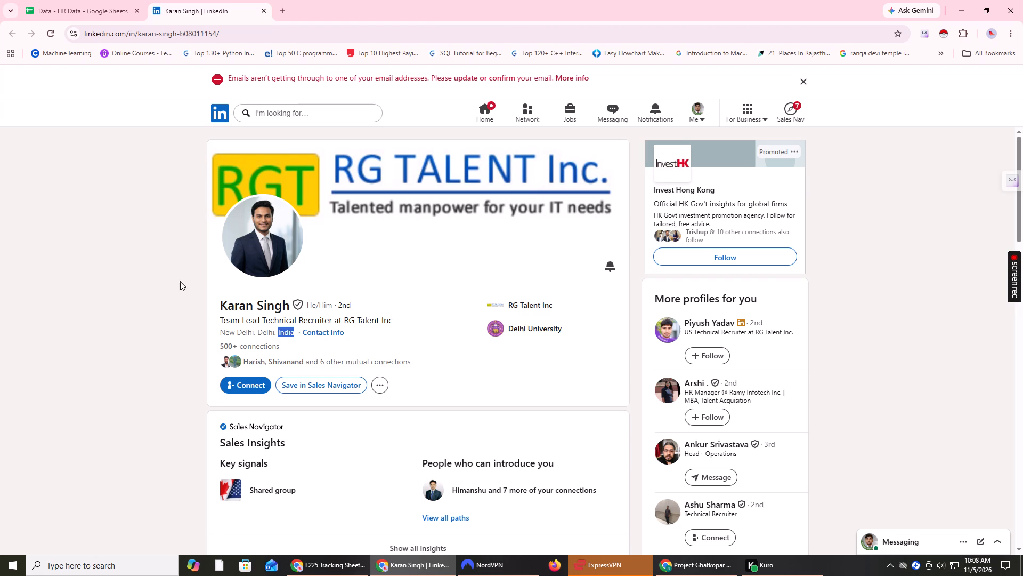
{"action": "left_click", "coordinate": [68, 0]}
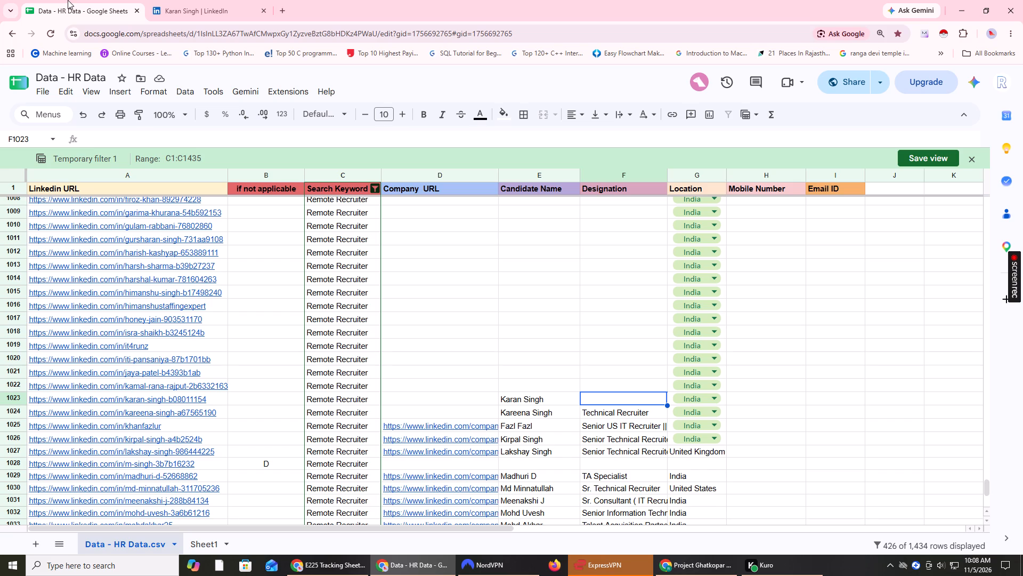
{"action": "left_click", "coordinate": [201, 0]}
{"action": "scroll", "coordinate": [343, 295], "scroll_direction": "down", "scroll_amount": 9}
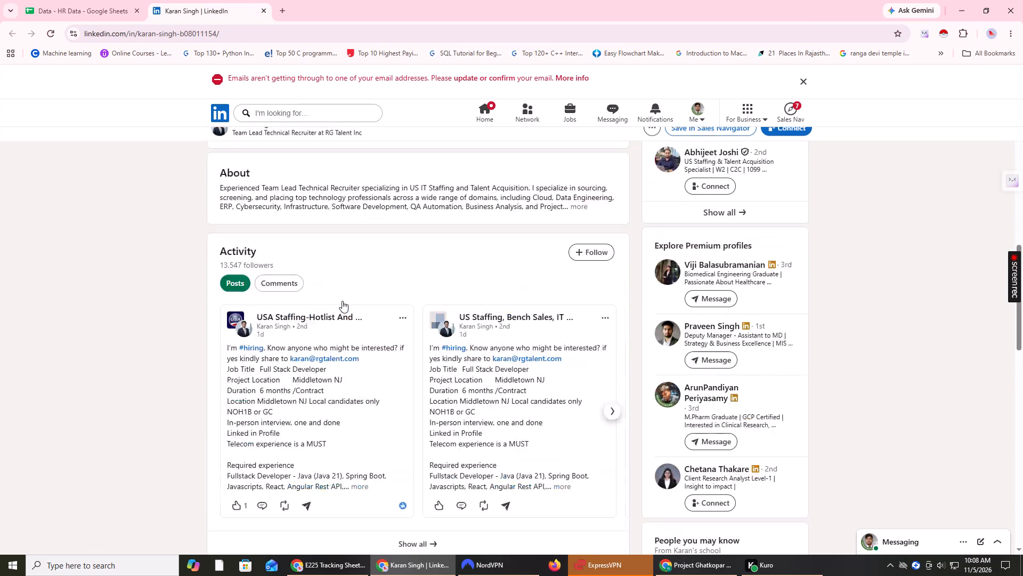
{"action": "scroll", "coordinate": [342, 301], "scroll_direction": "down", "scroll_amount": 8}
{"action": "scroll", "coordinate": [342, 301], "scroll_direction": "up", "scroll_amount": 2}
{"action": "left_click", "coordinate": [239, 222], "text": "ctrl"}
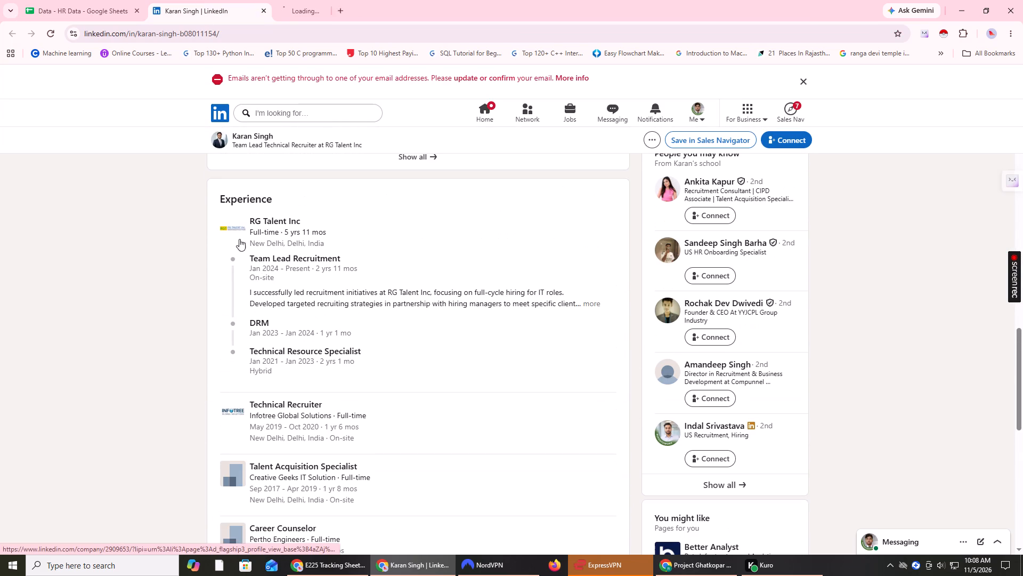
Copy the title Team Lead Recruitment from the candidate's LinkedIn experience into the Designation cell of row 1023.
{"action": "left_click_drag", "start_coordinate": [246, 259], "coordinate": [359, 250]}
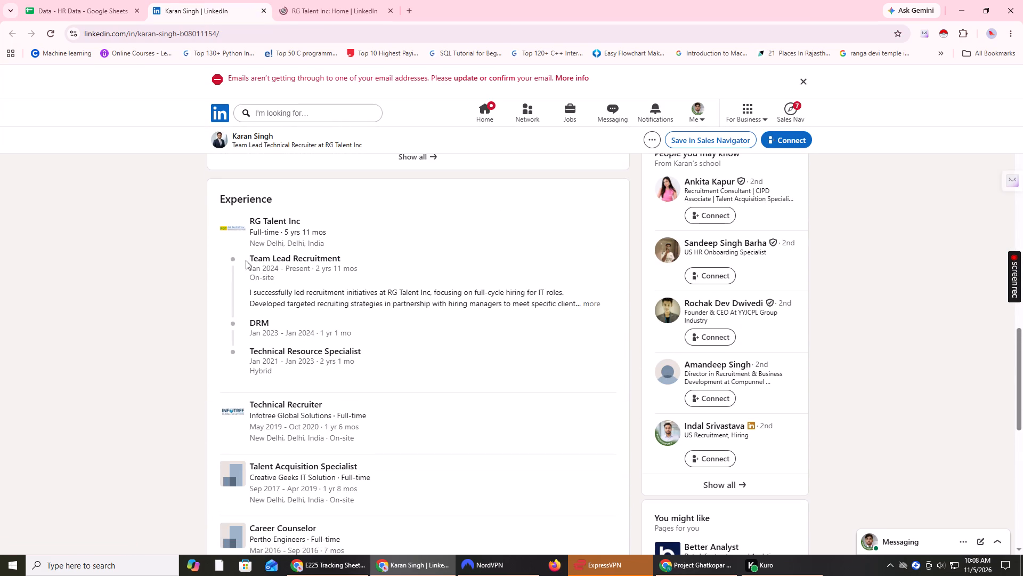
{"action": "left_click_drag", "start_coordinate": [246, 258], "coordinate": [312, 257]}
{"action": "left_click_drag", "start_coordinate": [247, 254], "coordinate": [298, 254]}
{"action": "left_click_drag", "start_coordinate": [248, 258], "coordinate": [258, 258]}
{"action": "left_click_drag", "start_coordinate": [243, 257], "coordinate": [290, 257]}
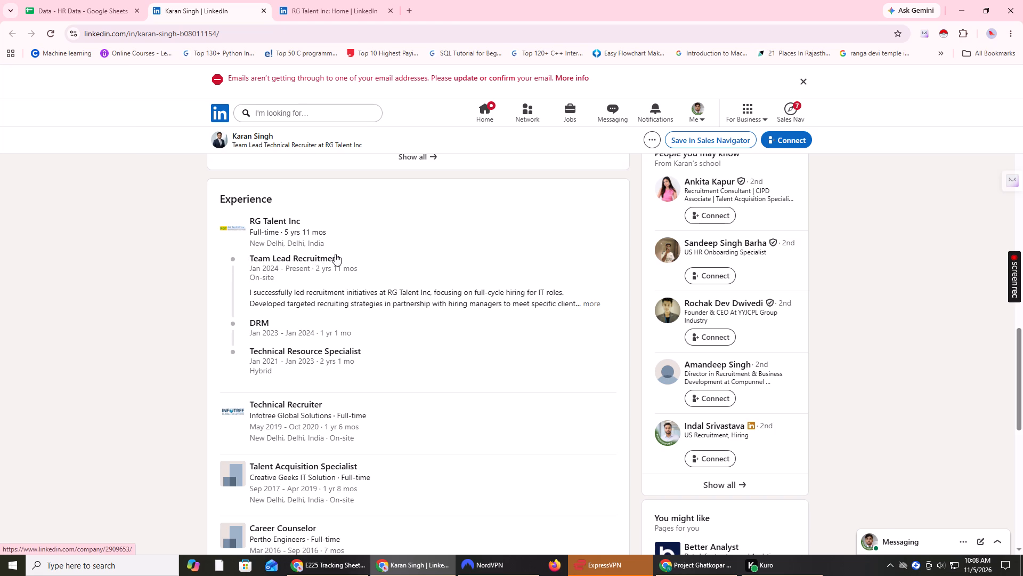
{"action": "left_click_drag", "start_coordinate": [347, 258], "coordinate": [291, 262]}
{"action": "left_click_drag", "start_coordinate": [245, 259], "coordinate": [266, 257]}
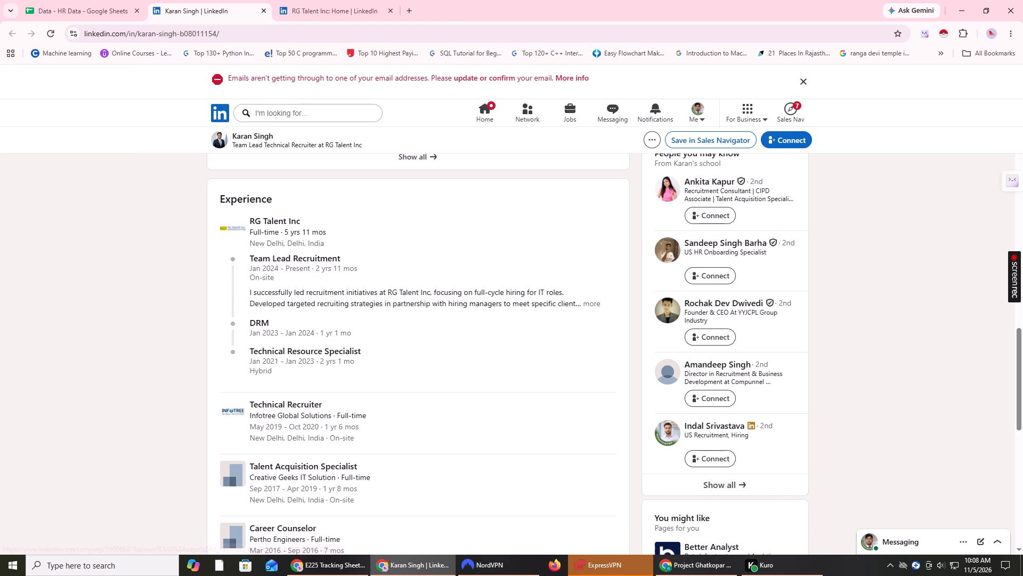
{"action": "left_click_drag", "start_coordinate": [266, 257], "coordinate": [279, 256]}
{"action": "left_click", "coordinate": [125, 266]}
{"action": "left_click_drag", "start_coordinate": [245, 258], "coordinate": [350, 254], "text": "shift"}
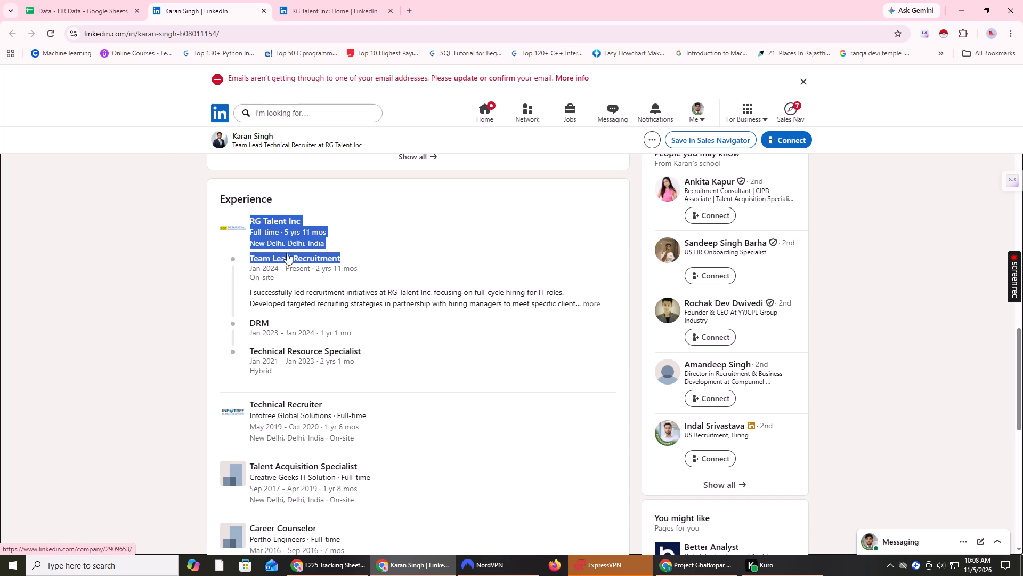
{"action": "left_click", "coordinate": [150, 244]}
{"action": "left_click_drag", "start_coordinate": [247, 255], "coordinate": [286, 257]}
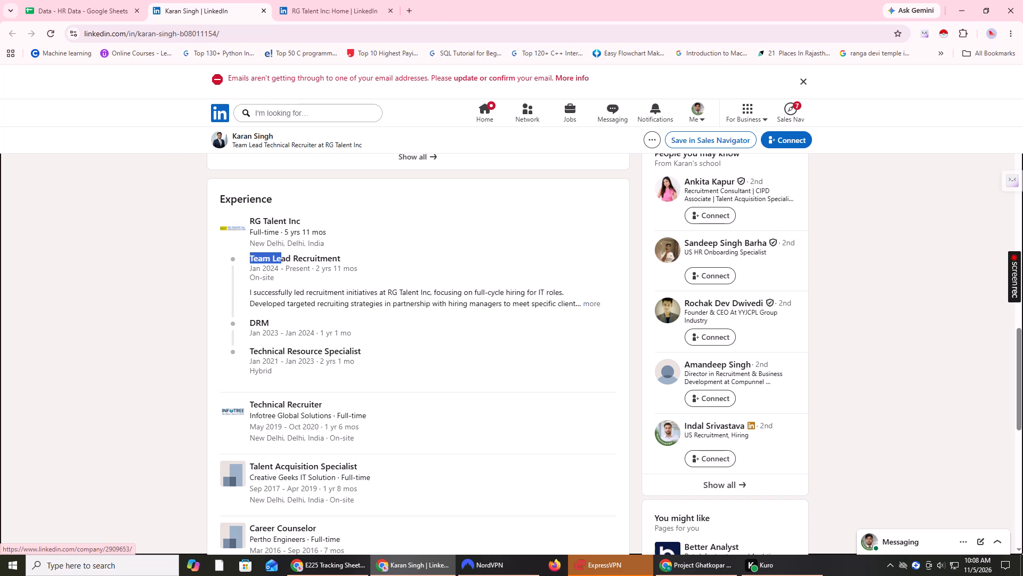
{"action": "left_click_drag", "start_coordinate": [286, 257], "coordinate": [356, 256]}
{"action": "key", "text": "ctrl+c"}
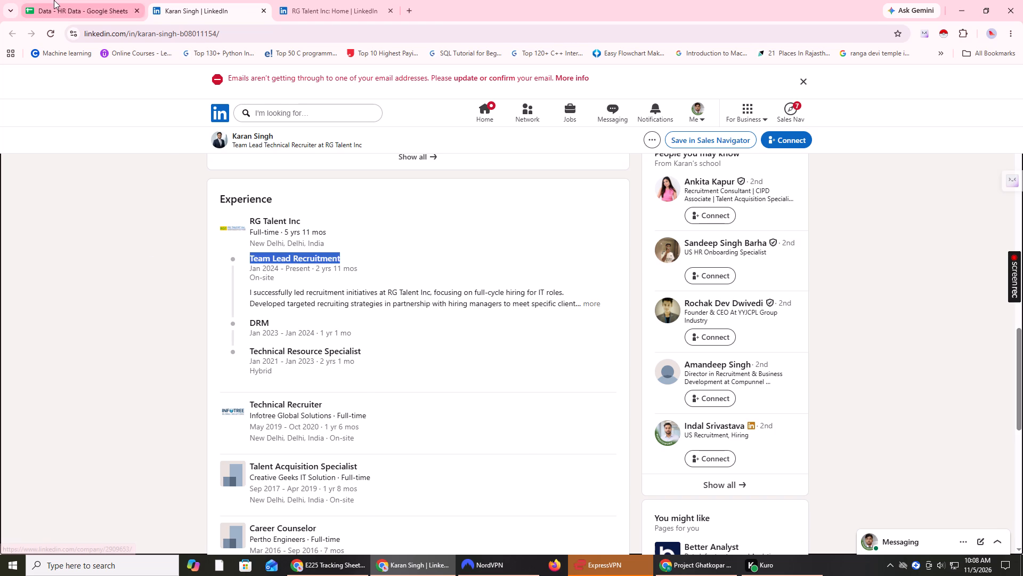
{"action": "left_click", "coordinate": [54, 0]}
{"action": "triple_click", "coordinate": [589, 394]}
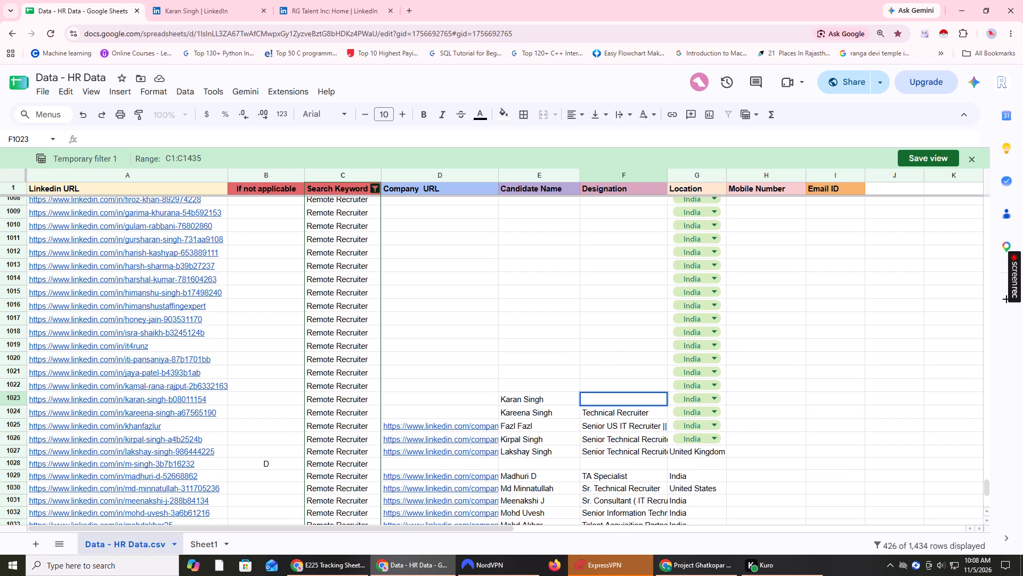
{"action": "key", "text": "ctrl+v"}
{"action": "left_click", "coordinate": [539, 372]}
Copy the RG Talent Inc LinkedIn page address into the Company URL cell of row 1023.
{"action": "left_click", "coordinate": [206, 0]}
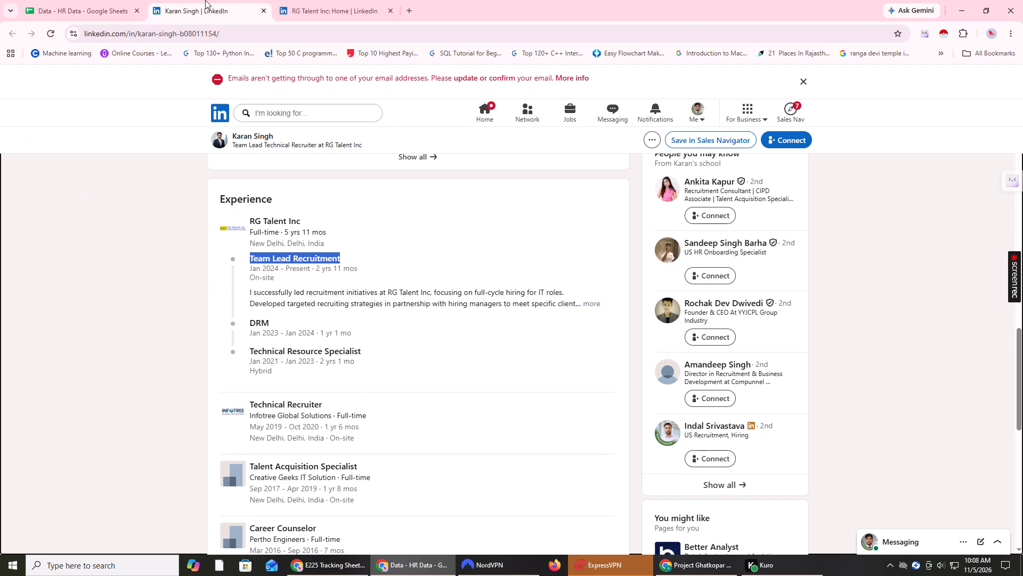
{"action": "left_click", "coordinate": [286, 0]}
{"action": "left_click", "coordinate": [261, 41]}
{"action": "key", "text": "ctrl+c"}
{"action": "left_click", "coordinate": [56, 0]}
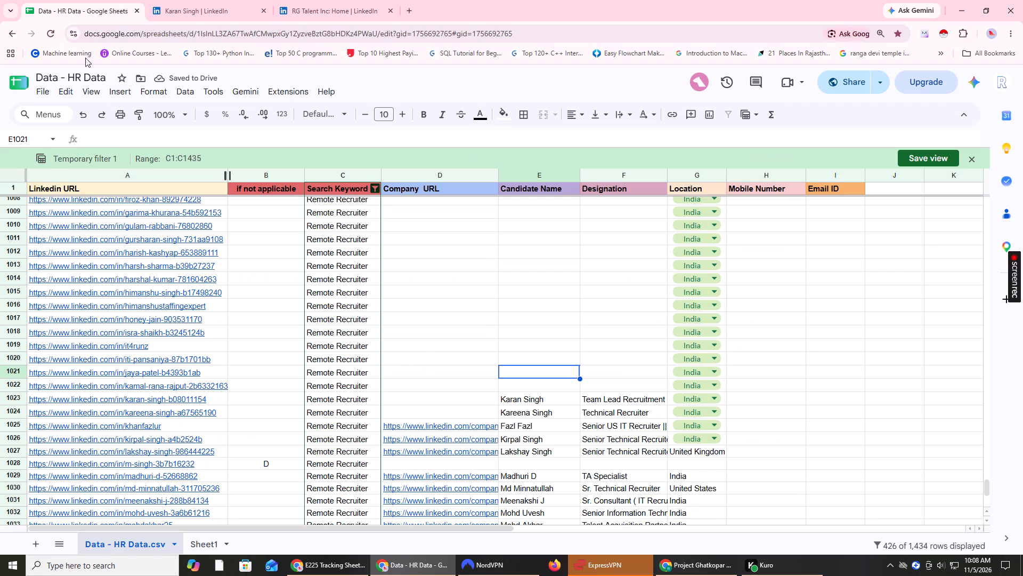
{"action": "double_click", "coordinate": [454, 396]}
{"action": "key", "text": "ctrl+v"}
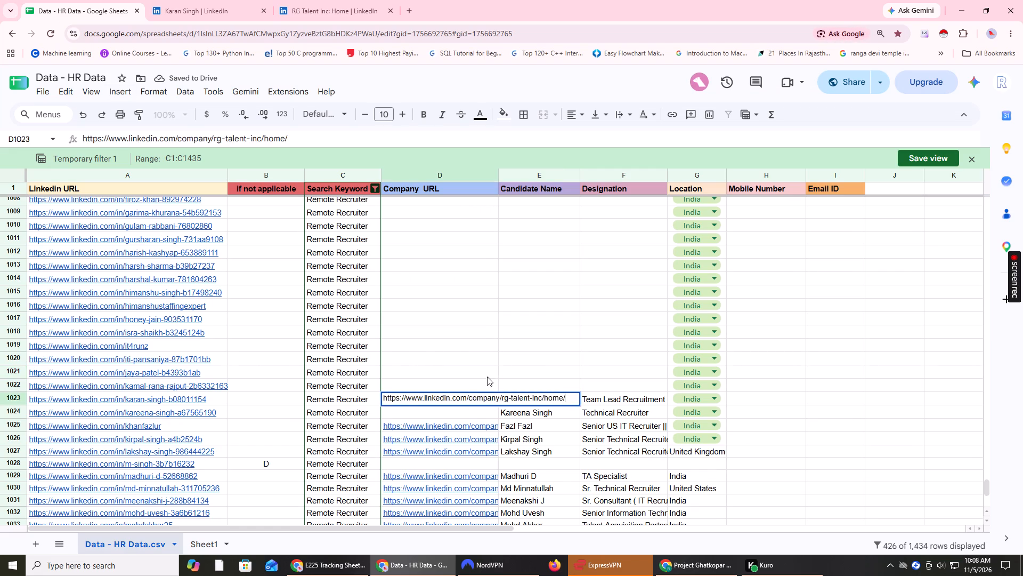
{"action": "left_click", "coordinate": [500, 365]}
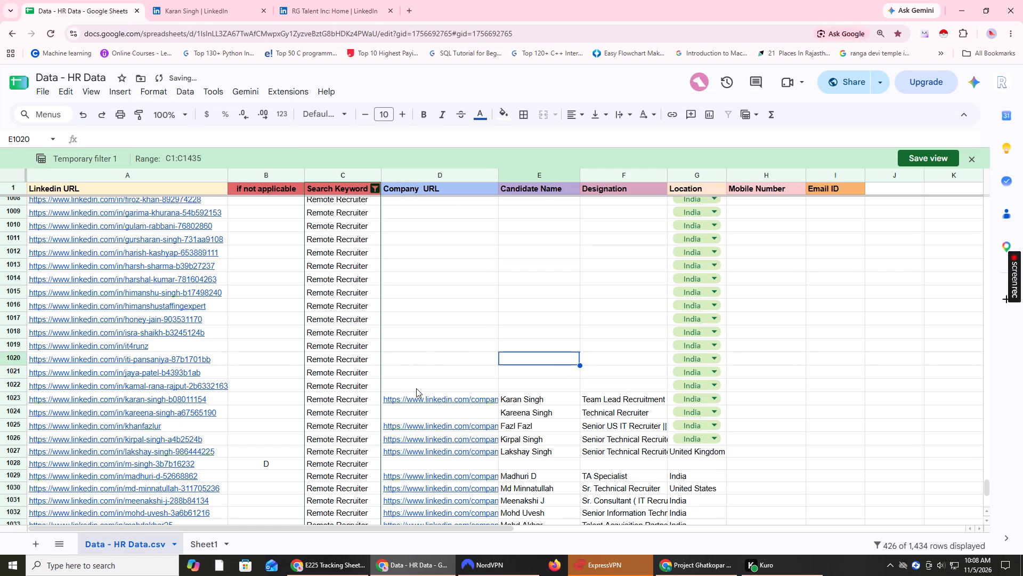
{"action": "scroll", "coordinate": [344, 397], "scroll_direction": "up", "scroll_amount": 1}
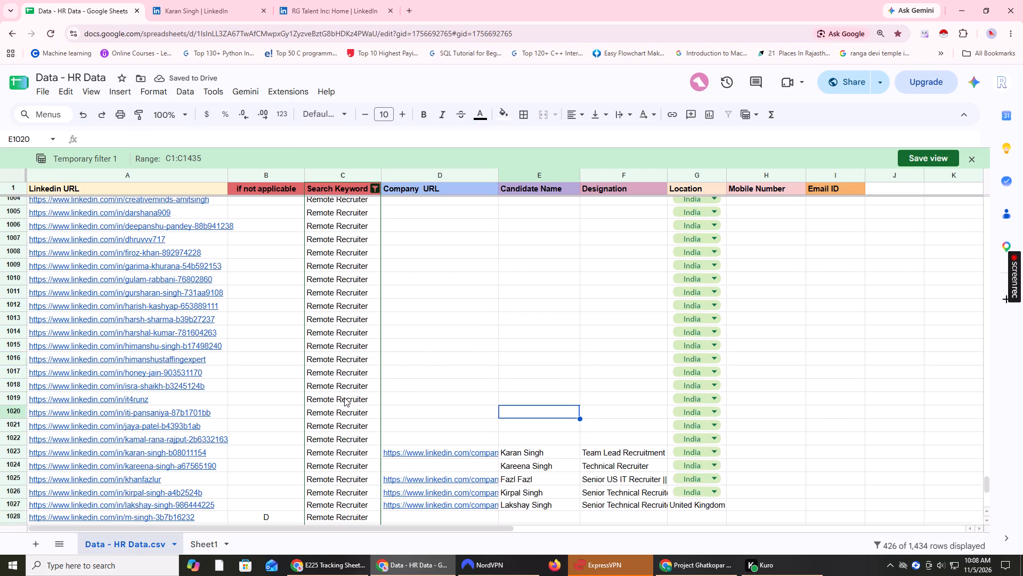
Open the LinkedIn profile linked in row 1022 and close the previous candidate's profile and the RG Talent Inc page.
{"action": "scroll", "coordinate": [344, 395], "scroll_direction": "down", "scroll_amount": 1}
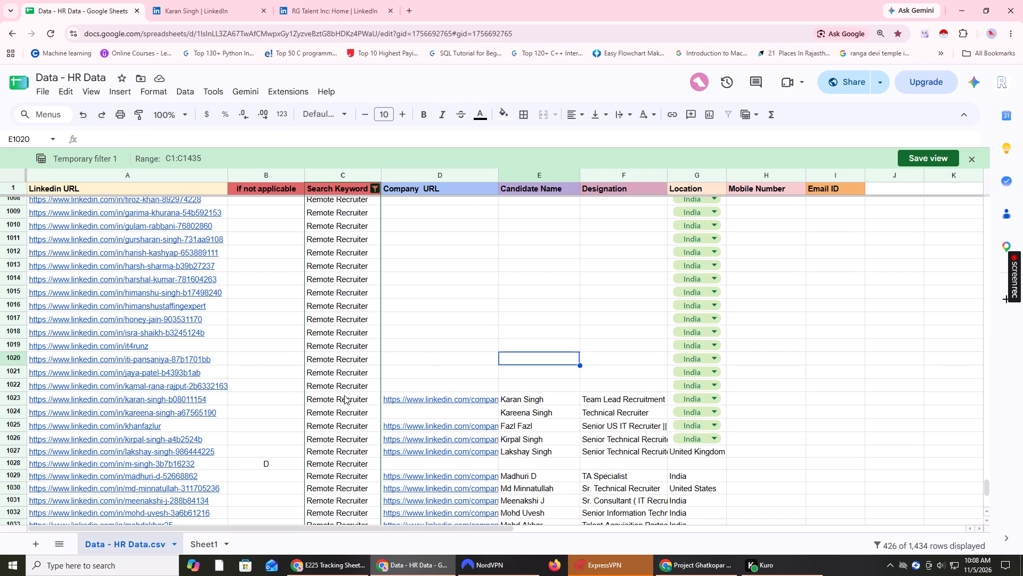
{"action": "left_click", "coordinate": [409, 385]}
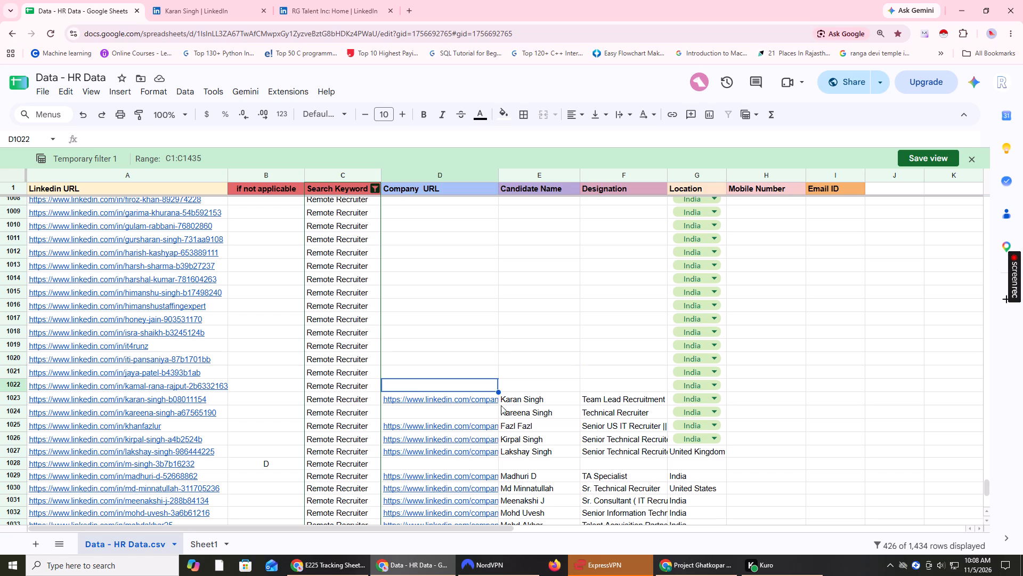
{"action": "left_click", "coordinate": [474, 366]}
{"action": "left_click", "coordinate": [396, 385]}
{"action": "left_click", "coordinate": [198, 383]}
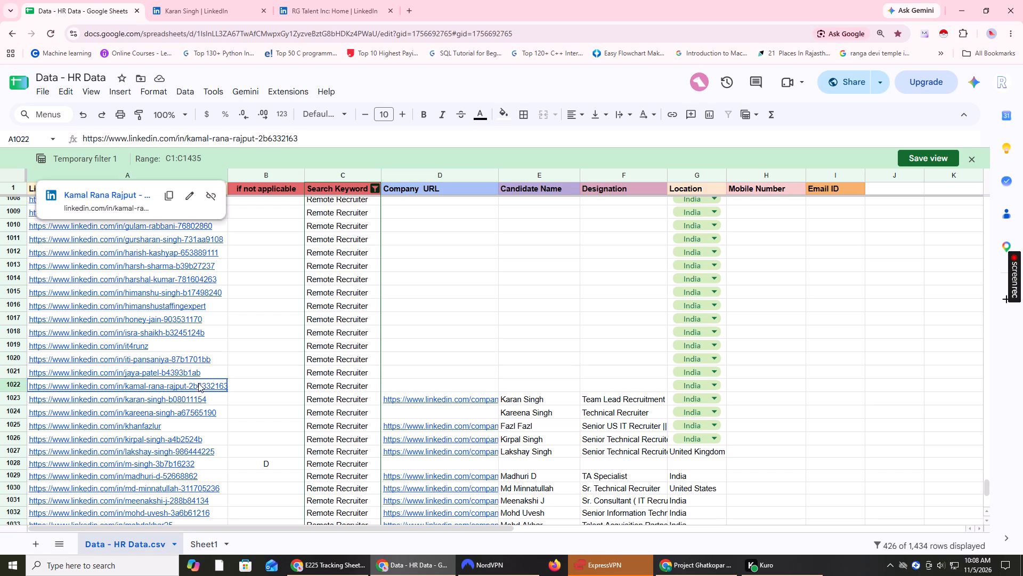
{"action": "left_click", "coordinate": [94, 191]}
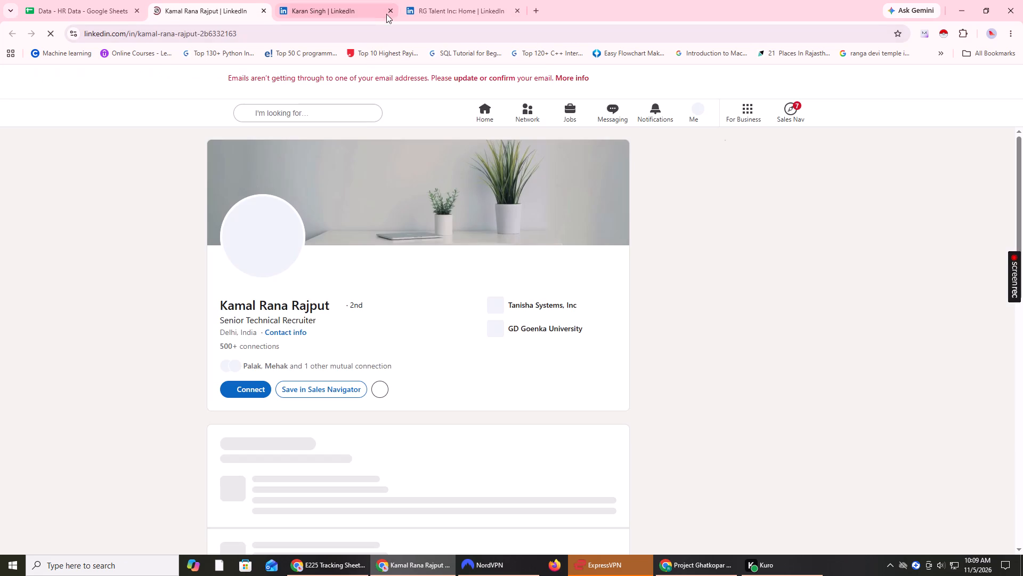
{"action": "left_click", "coordinate": [389, 10]}
{"action": "left_click", "coordinate": [389, 10]}
Copy the candidate's name from the LinkedIn profile into the Candidate Name cell of row 1022.
{"action": "left_click", "coordinate": [64, 0]}
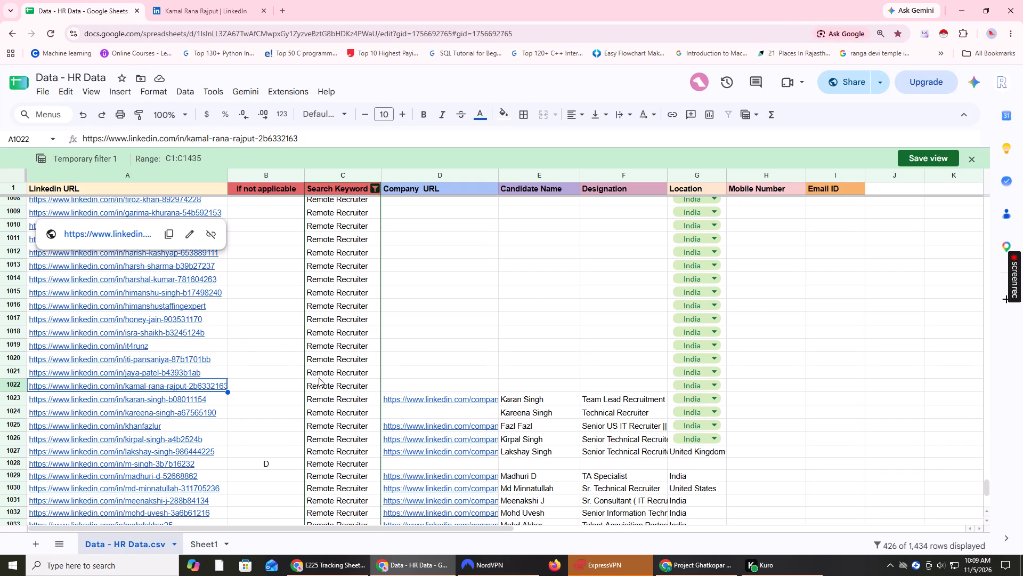
{"action": "left_click", "coordinate": [301, 361]}
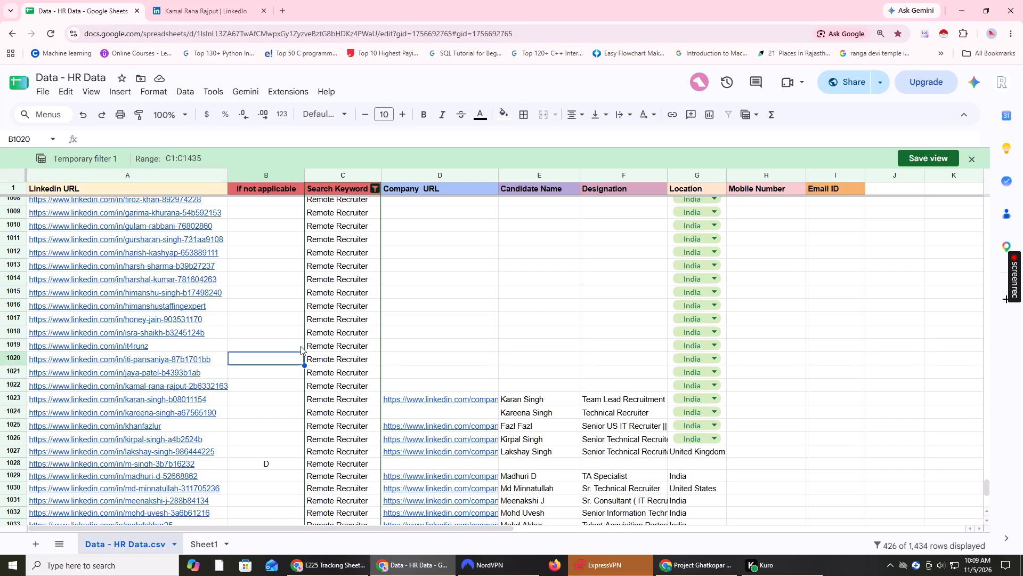
{"action": "left_click", "coordinate": [172, 0]}
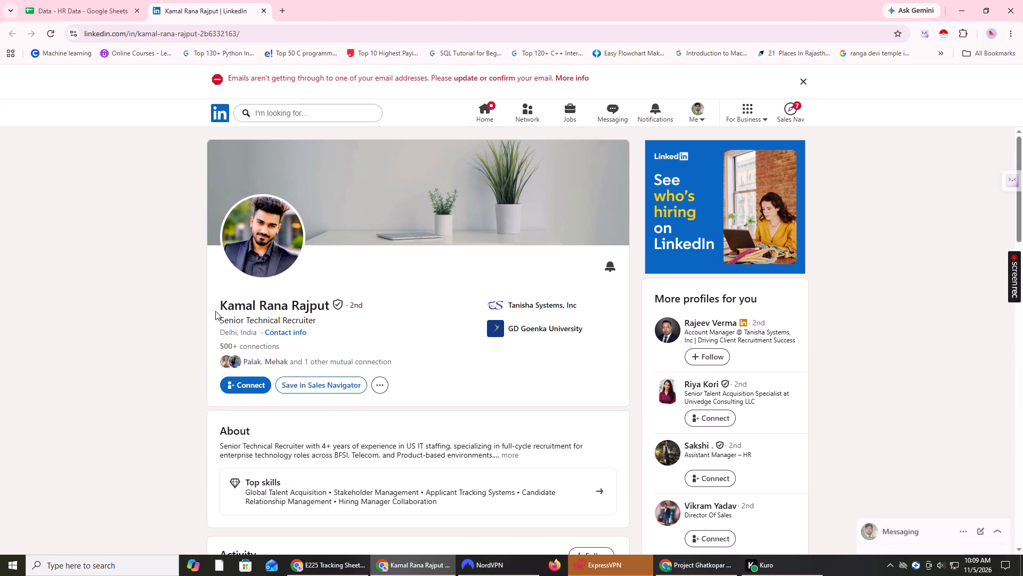
{"action": "left_click_drag", "start_coordinate": [214, 309], "coordinate": [332, 298]}
{"action": "key", "text": "ctrl+c"}
{"action": "left_click", "coordinate": [106, 282], "text": "ctrl"}
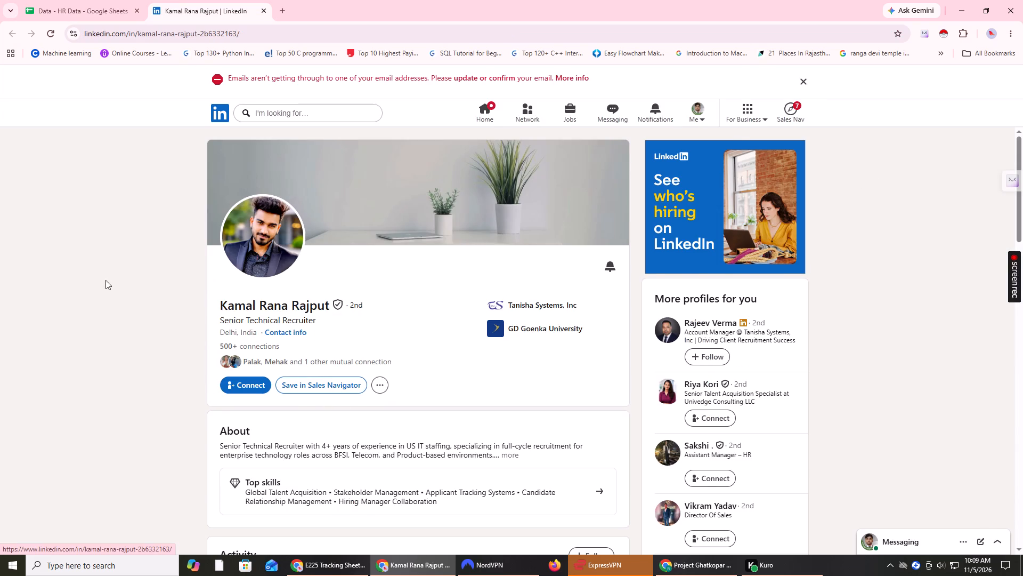
{"action": "left_click", "coordinate": [65, 0]}
{"action": "double_click", "coordinate": [526, 385]}
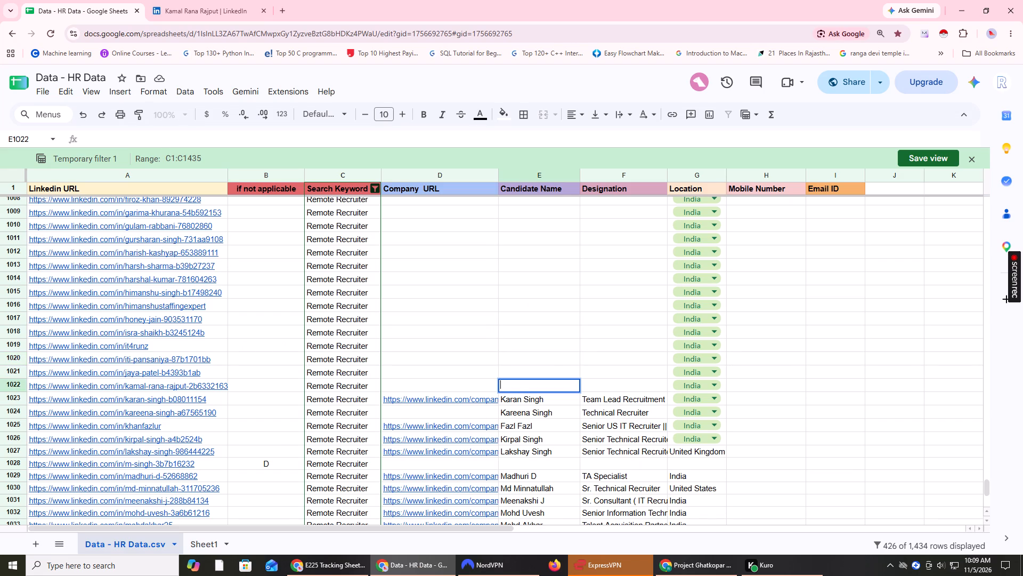
{"action": "key", "text": "ctrl+v"}
{"action": "left_click", "coordinate": [432, 370]}
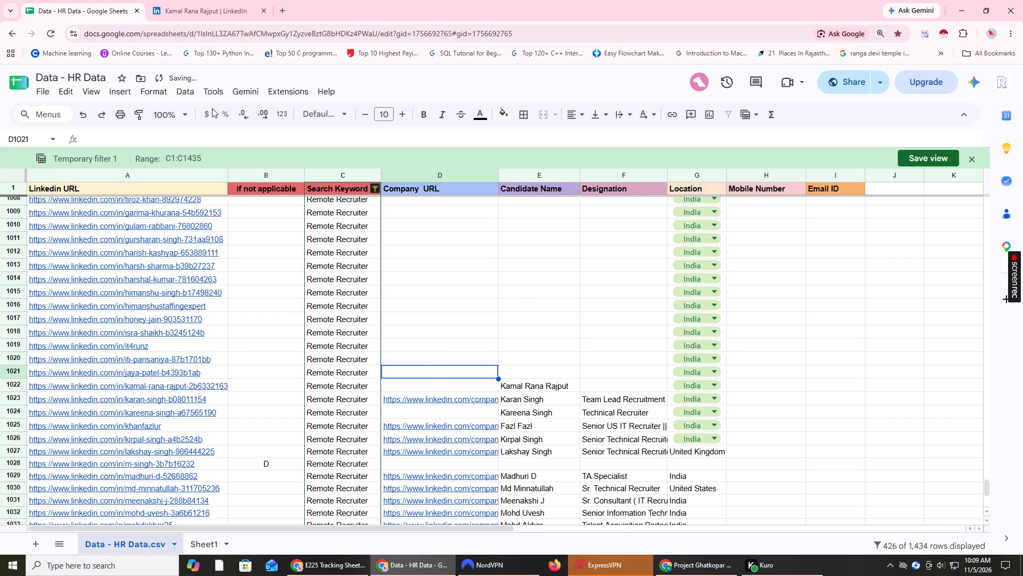
Open the Tanisha Systems, Inc company page in a new tab from the Experience section of the row 1022 candidate's profile.
{"action": "left_click", "coordinate": [220, 0]}
{"action": "left_click", "coordinate": [257, 332]}
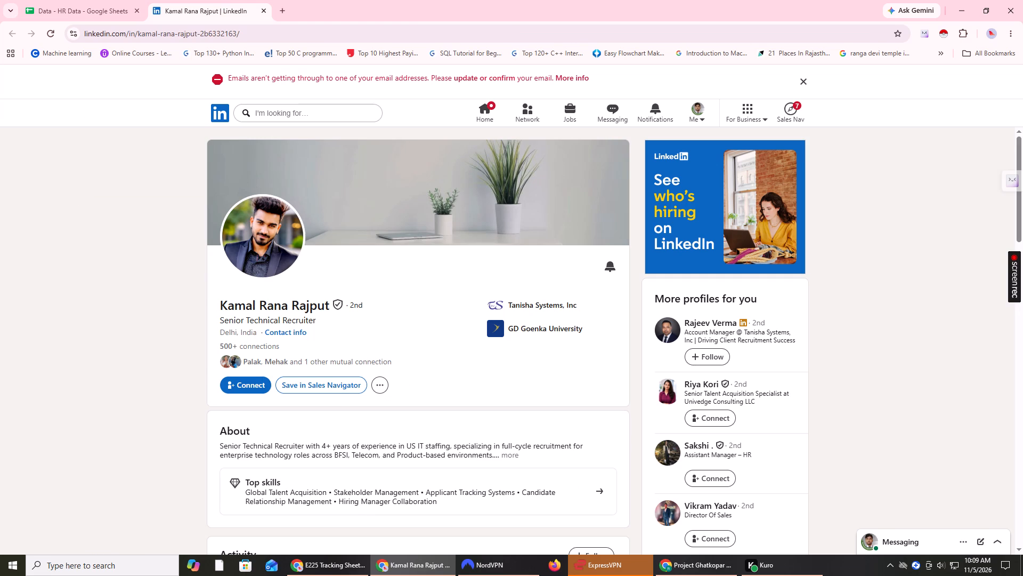
{"action": "left_click", "coordinate": [85, 17]}
{"action": "left_click", "coordinate": [179, 0]}
{"action": "scroll", "coordinate": [300, 389], "scroll_direction": "down", "scroll_amount": 9}
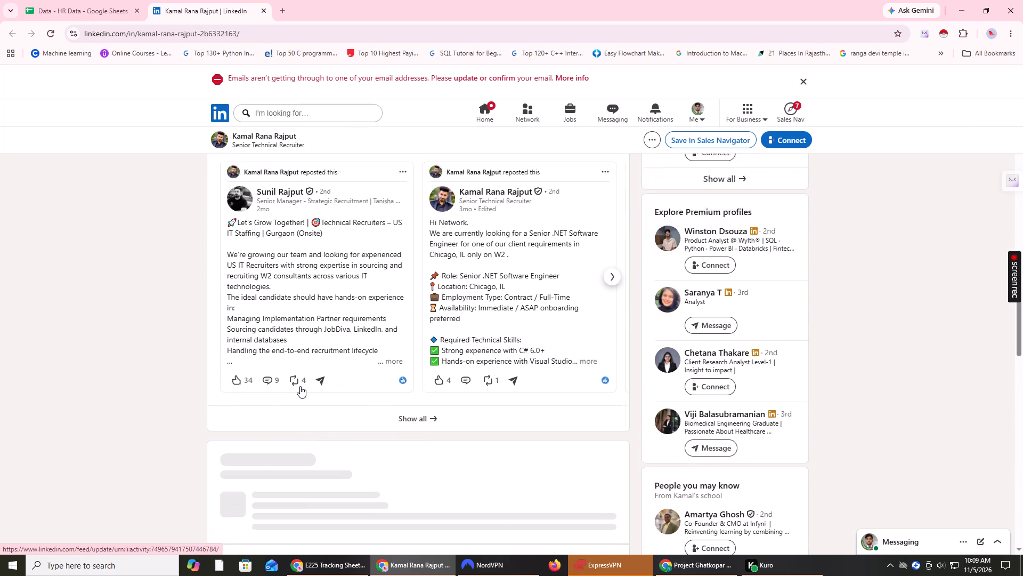
{"action": "scroll", "coordinate": [300, 386], "scroll_direction": "down", "scroll_amount": 8}
{"action": "scroll", "coordinate": [299, 382], "scroll_direction": "up", "scroll_amount": 2}
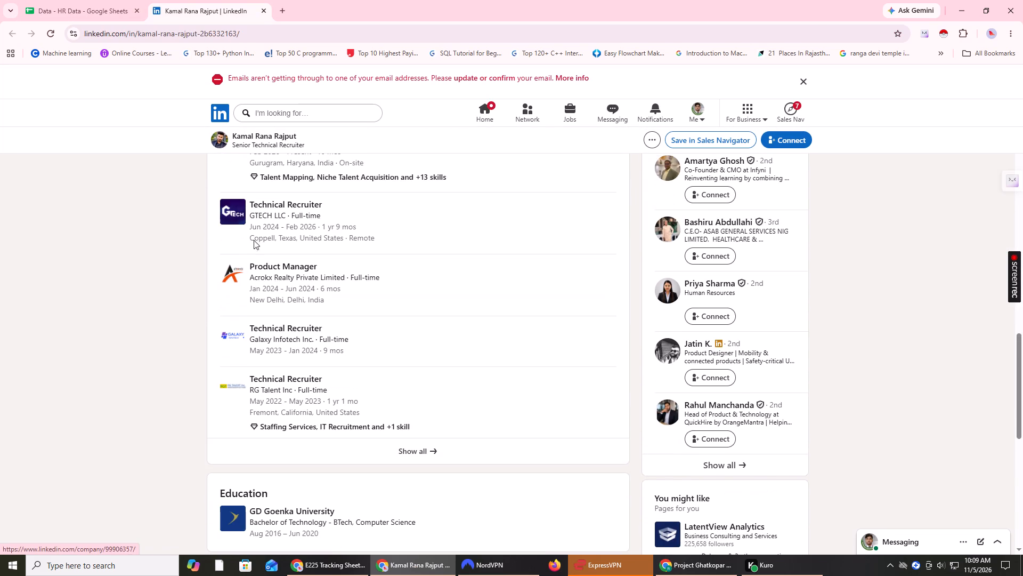
{"action": "scroll", "coordinate": [263, 255], "scroll_direction": "up", "scroll_amount": 3}
{"action": "left_click", "coordinate": [232, 302], "text": "ctrl"}
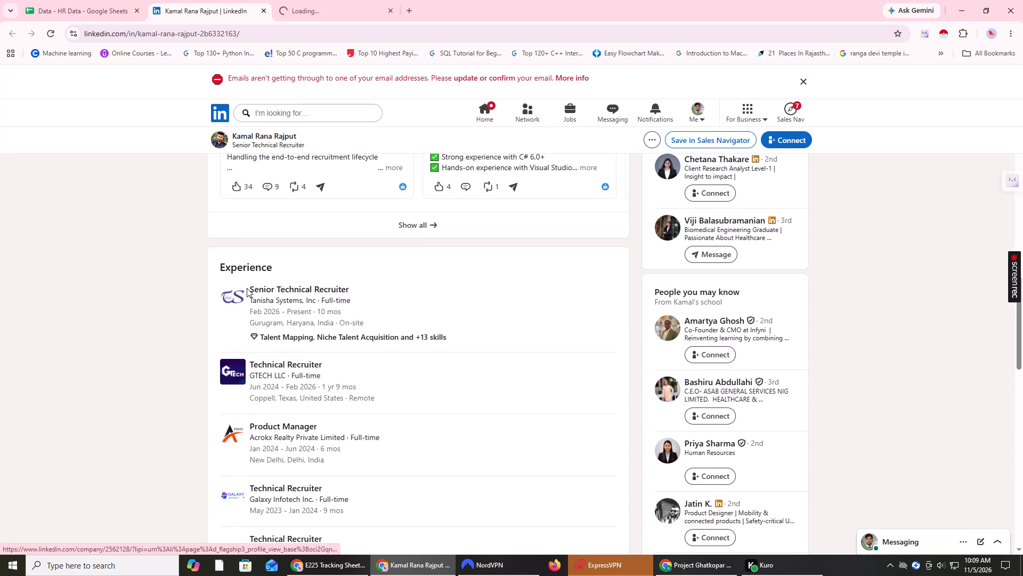
Copy the title Senior Technical Recruiter from the candidate's LinkedIn experience into the Designation cell of row 1022.
{"action": "left_click_drag", "start_coordinate": [247, 288], "coordinate": [367, 291]}
{"action": "key", "text": "ctrl+c"}
{"action": "left_click", "coordinate": [82, 0]}
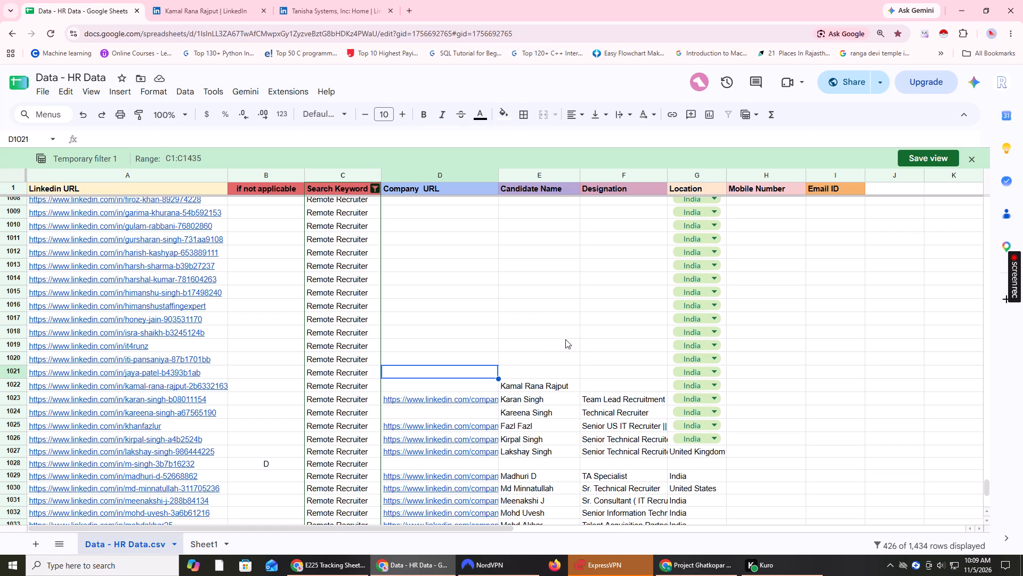
{"action": "left_click", "coordinate": [527, 368]}
{"action": "double_click", "coordinate": [612, 385]}
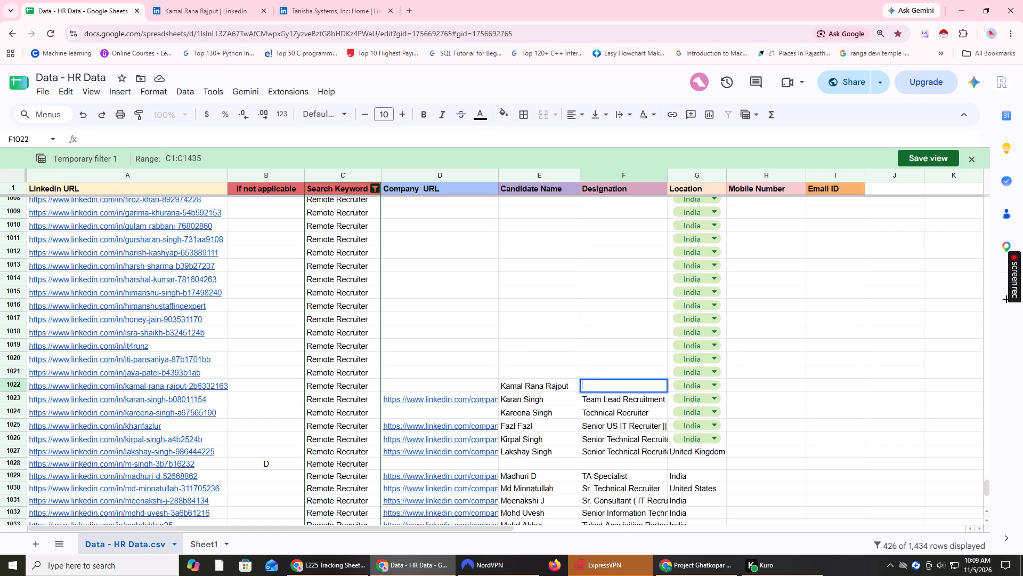
{"action": "key", "text": "ctrl+v"}
{"action": "left_click", "coordinate": [533, 363]}
Copy the Tanisha Systems, Inc LinkedIn page address into the Company URL cell of row 1022.
{"action": "left_click", "coordinate": [306, 0]}
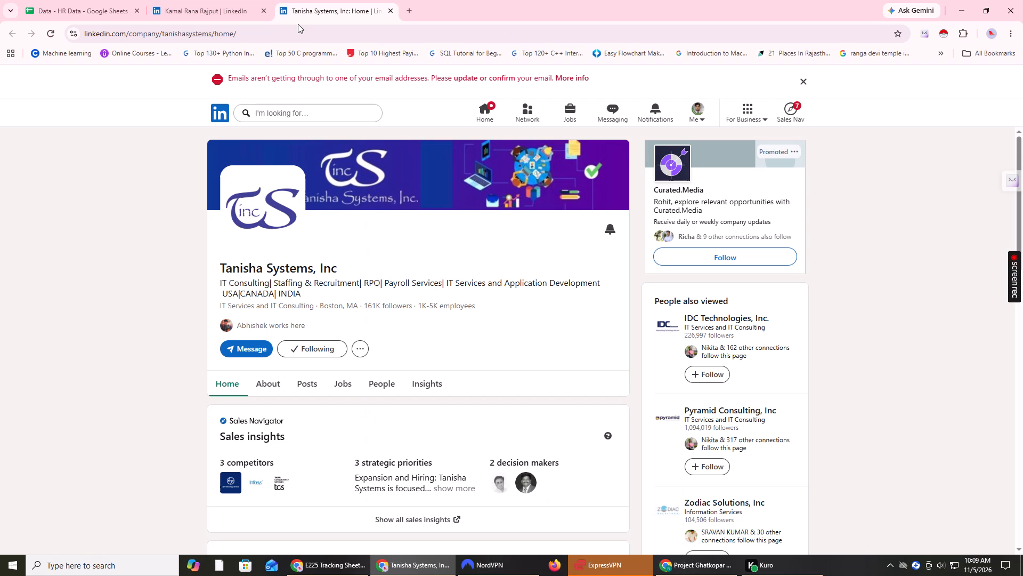
{"action": "left_click", "coordinate": [298, 24]}
{"action": "key", "text": "ctrl+c"}
{"action": "left_click", "coordinate": [299, 31]}
{"action": "key", "text": "ctrl+c"}
{"action": "left_click", "coordinate": [122, 0]}
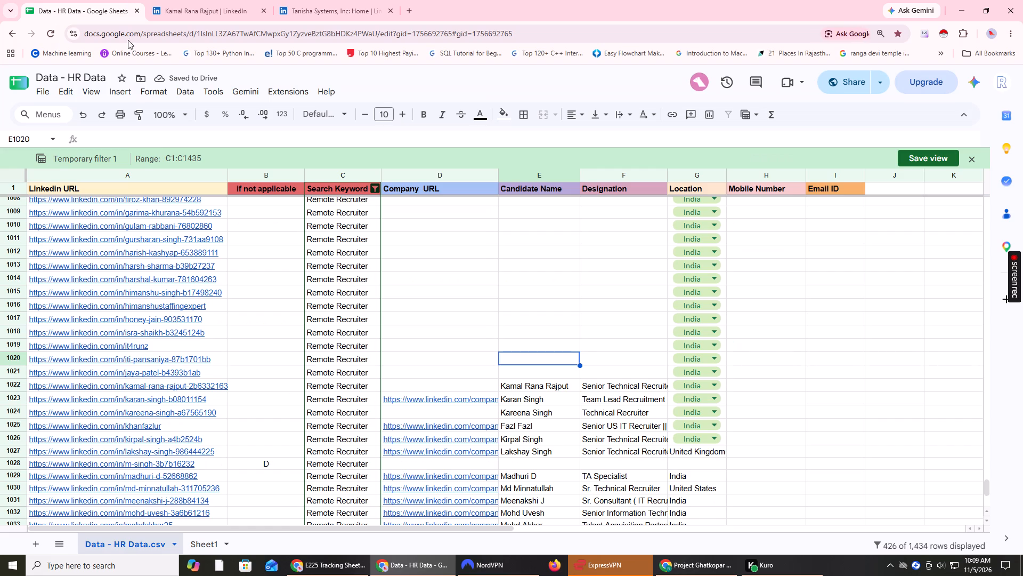
{"action": "double_click", "coordinate": [451, 386]}
{"action": "key", "text": "ctrl+v"}
{"action": "left_click", "coordinate": [436, 348]}
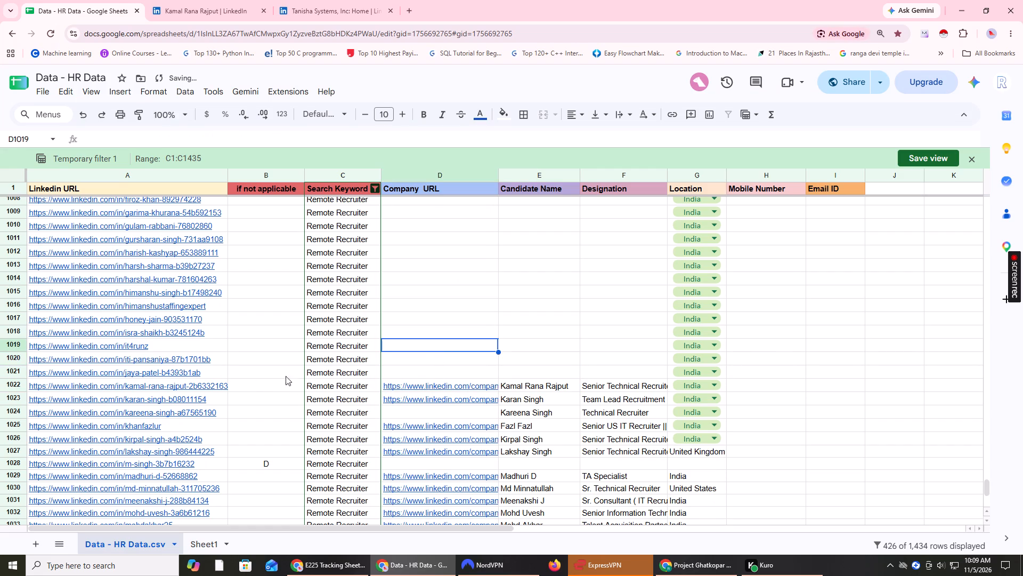
Open the LinkedIn profile linked in row 1021 and close the previous candidate's profile and the Tanisha Systems, Inc page.
{"action": "left_click", "coordinate": [178, 374]}
{"action": "left_click", "coordinate": [140, 390]}
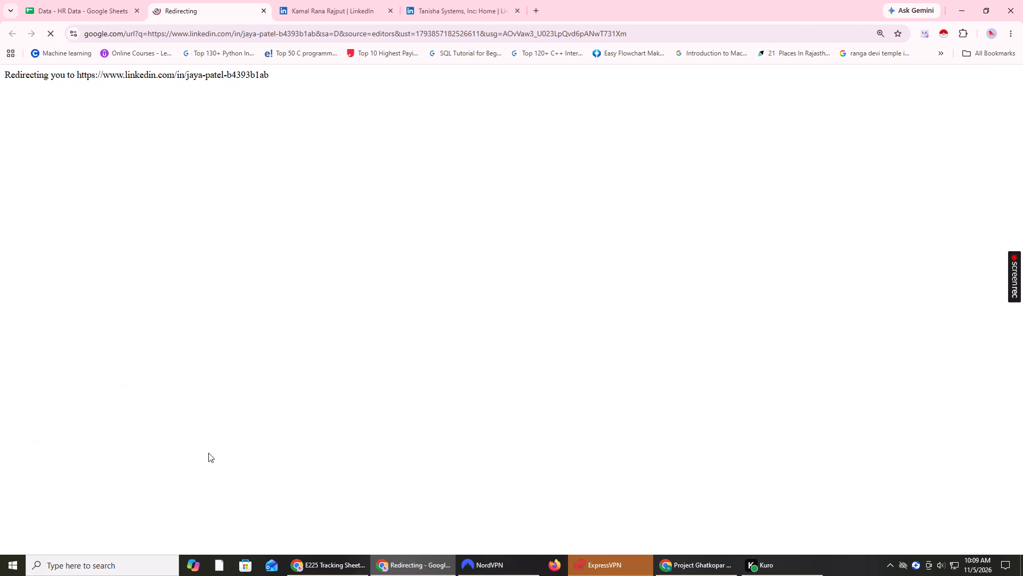
{"action": "left_click", "coordinate": [389, 11]}
{"action": "left_click", "coordinate": [389, 11]}
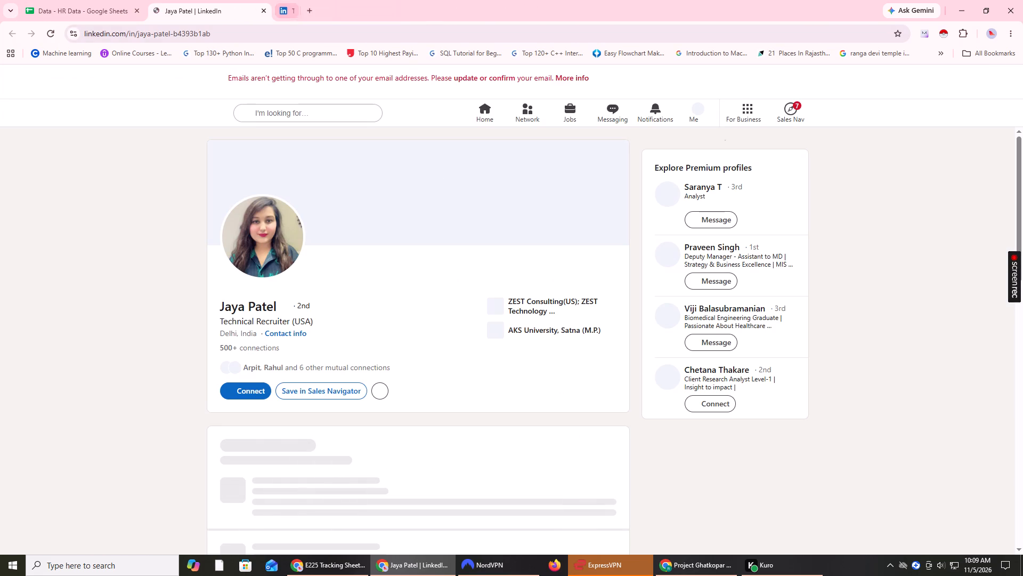
Copy the candidate's name from the LinkedIn profile into the Candidate Name cell of row 1021.
{"action": "left_click_drag", "start_coordinate": [210, 305], "coordinate": [277, 302]}
{"action": "key", "text": "ctrl+c"}
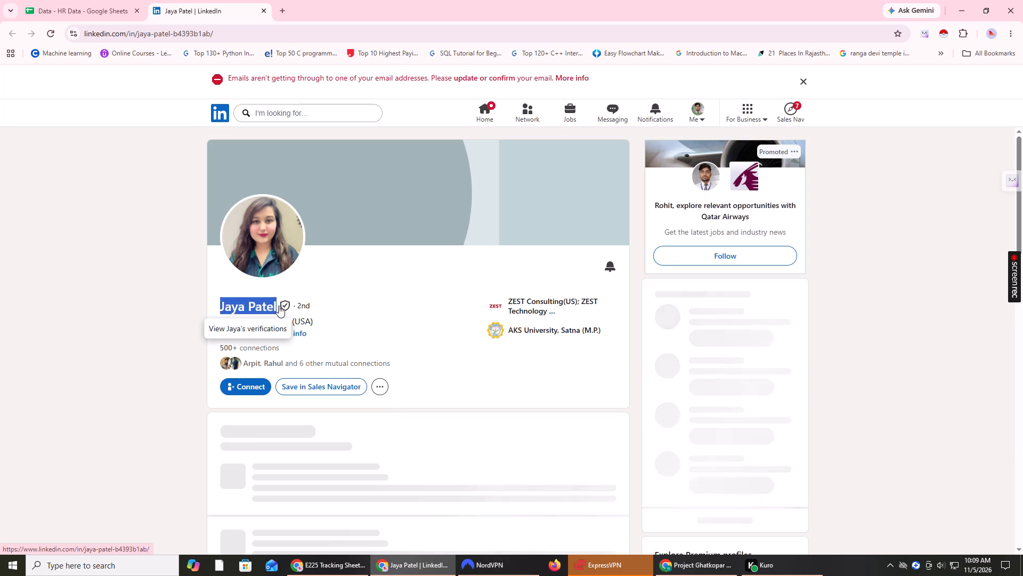
{"action": "left_click", "coordinate": [157, 0]}
{"action": "left_click", "coordinate": [95, 0]}
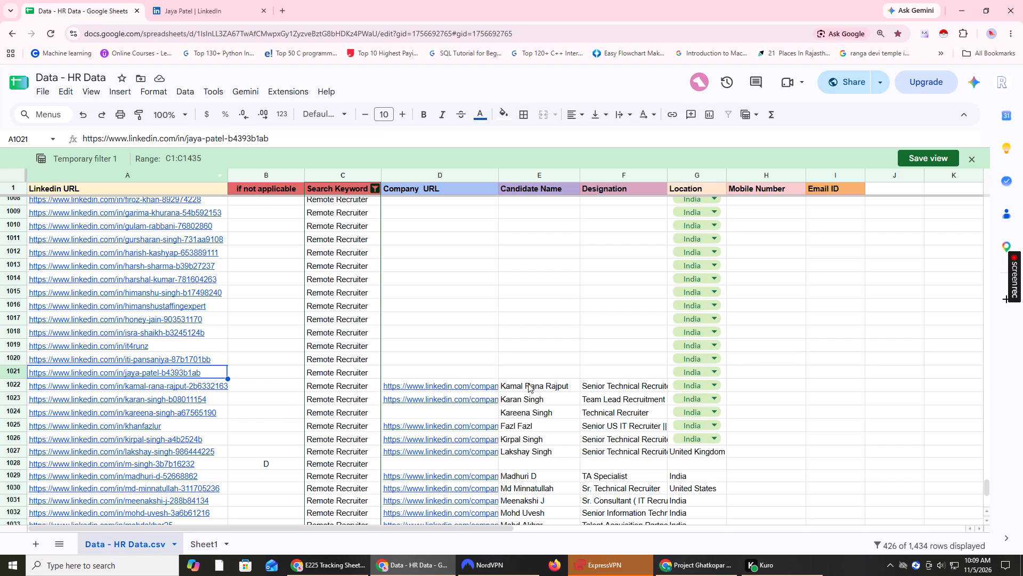
{"action": "double_click", "coordinate": [518, 377]}
{"action": "key", "text": "ctrl+v"}
{"action": "left_click", "coordinate": [449, 333], "text": "ctrl"}
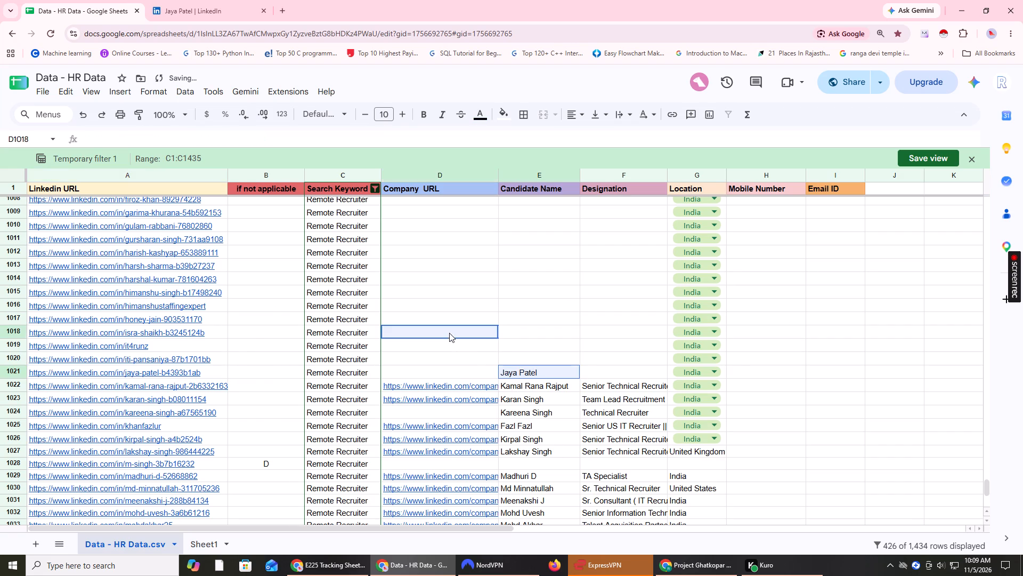
Open the ZEST Consulting company page in a new tab from the Experience section of the row 1021 candidate's profile.
{"action": "left_click", "coordinate": [242, 0]}
{"action": "scroll", "coordinate": [355, 336], "scroll_direction": "down", "scroll_amount": 3}
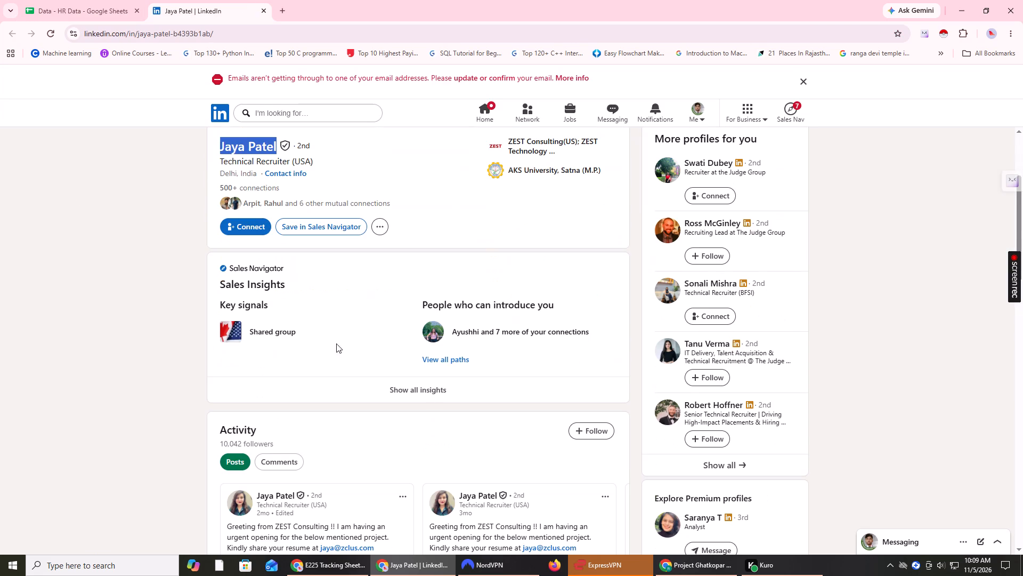
{"action": "scroll", "coordinate": [171, 335], "scroll_direction": "down", "scroll_amount": 5}
{"action": "scroll", "coordinate": [262, 329], "scroll_direction": "down", "scroll_amount": 4}
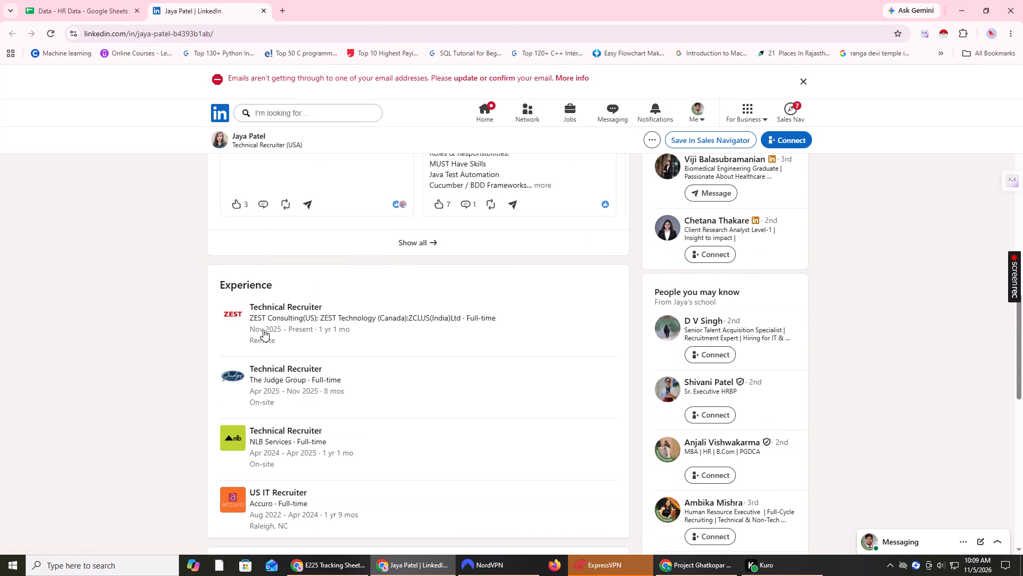
{"action": "left_click", "coordinate": [221, 314], "text": "ctrl"}
Copy the title Technical Recruiter from the candidate's current LinkedIn experience into the Designation cell of row 1021.
{"action": "left_click_drag", "start_coordinate": [242, 306], "coordinate": [262, 303]}
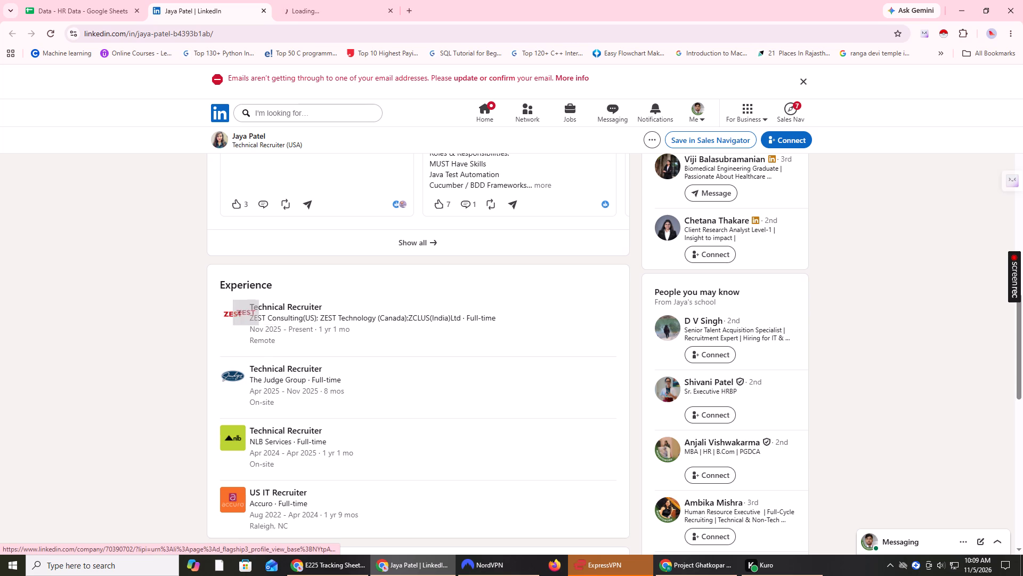
{"action": "left_click_drag", "start_coordinate": [262, 303], "coordinate": [289, 302]}
{"action": "left_click_drag", "start_coordinate": [248, 306], "coordinate": [299, 303]}
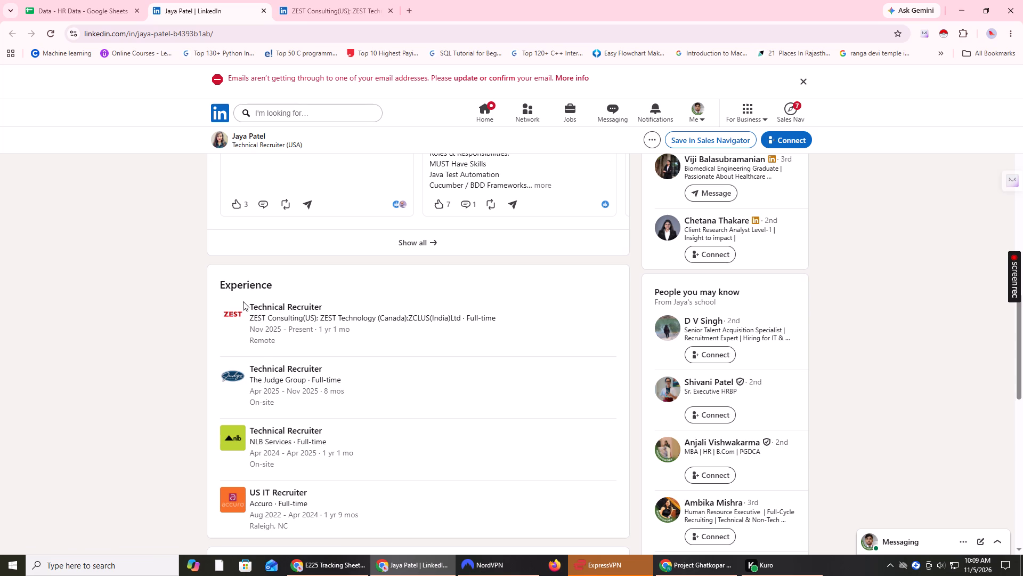
{"action": "left_click", "coordinate": [151, 286]}
{"action": "left_click_drag", "start_coordinate": [247, 305], "coordinate": [334, 302]}
{"action": "key", "text": "ctrl+c"}
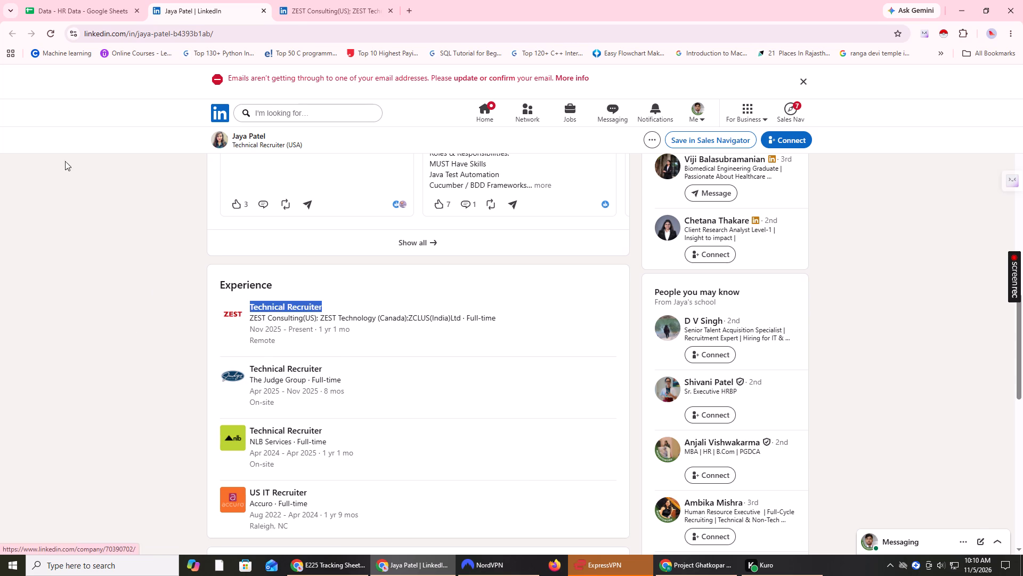
{"action": "left_click", "coordinate": [56, 0]}
{"action": "double_click", "coordinate": [611, 370]}
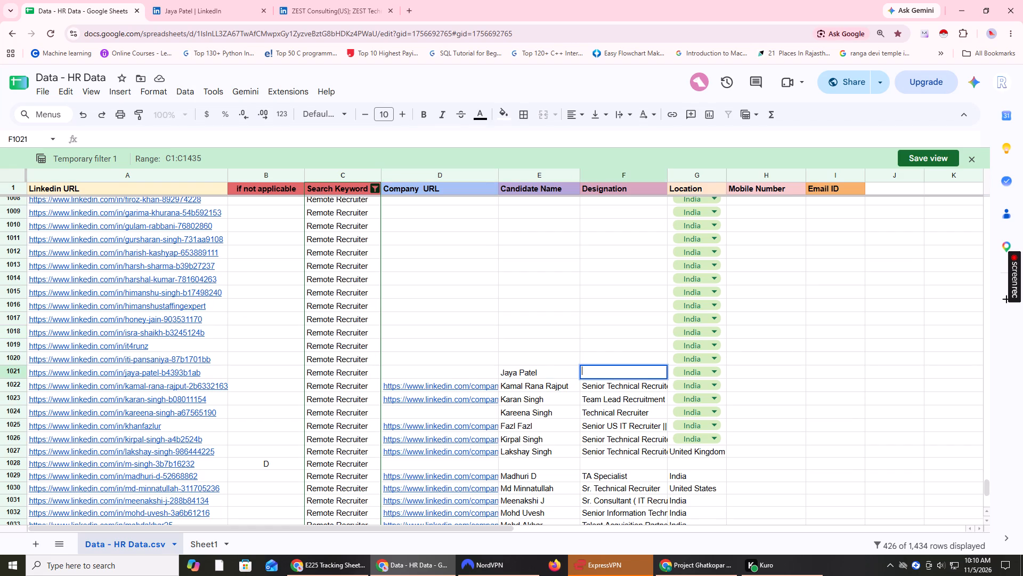